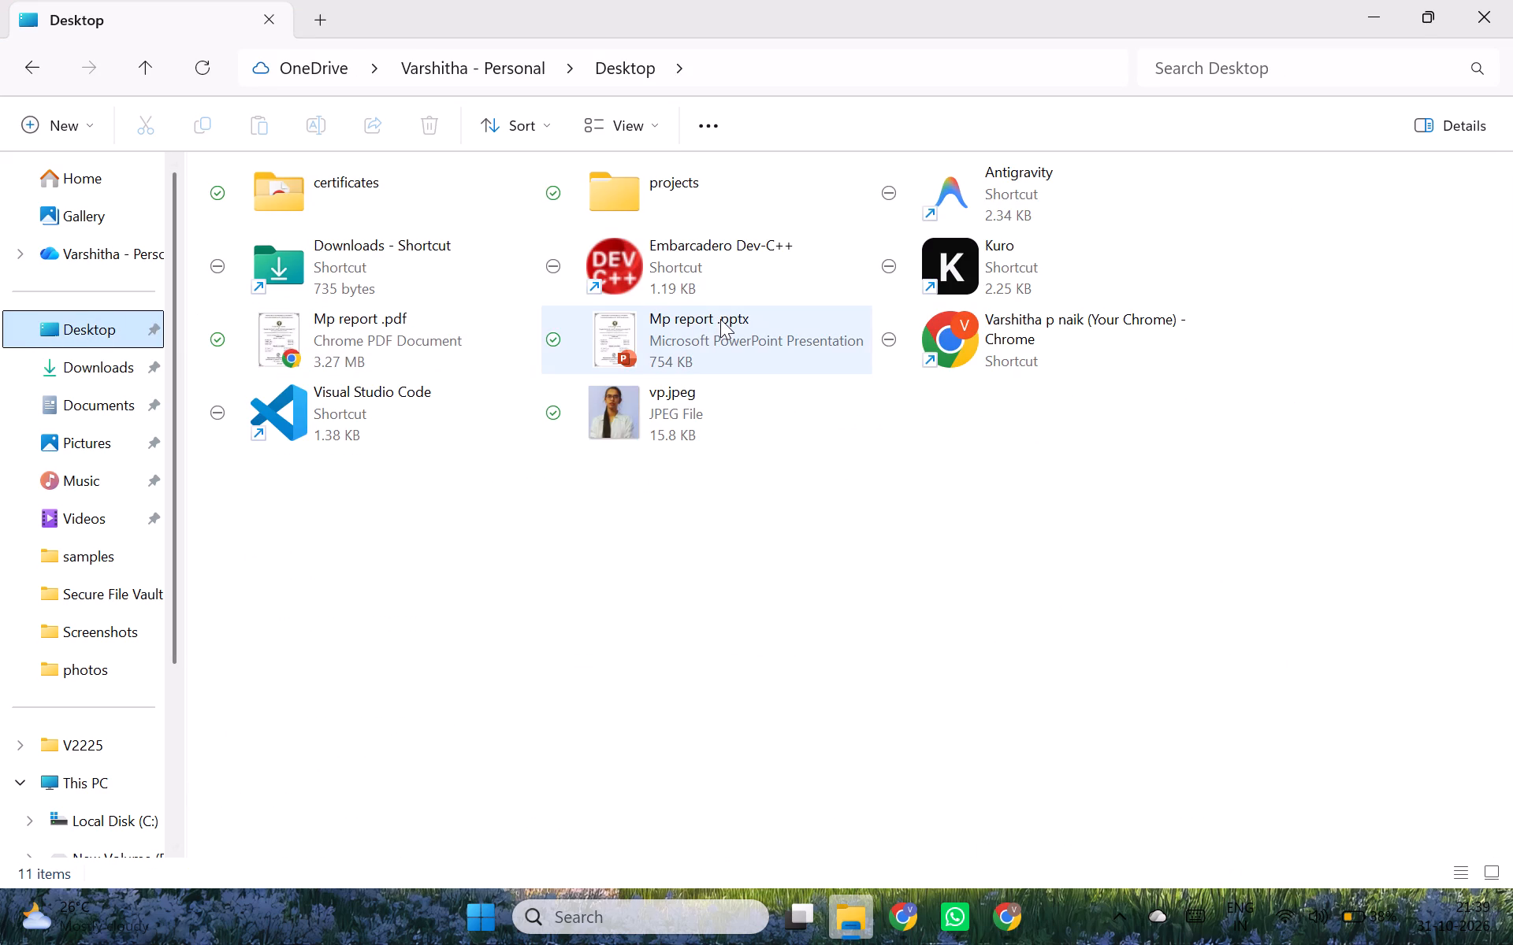
{"action": "double_click", "coordinate": [700, 348]}
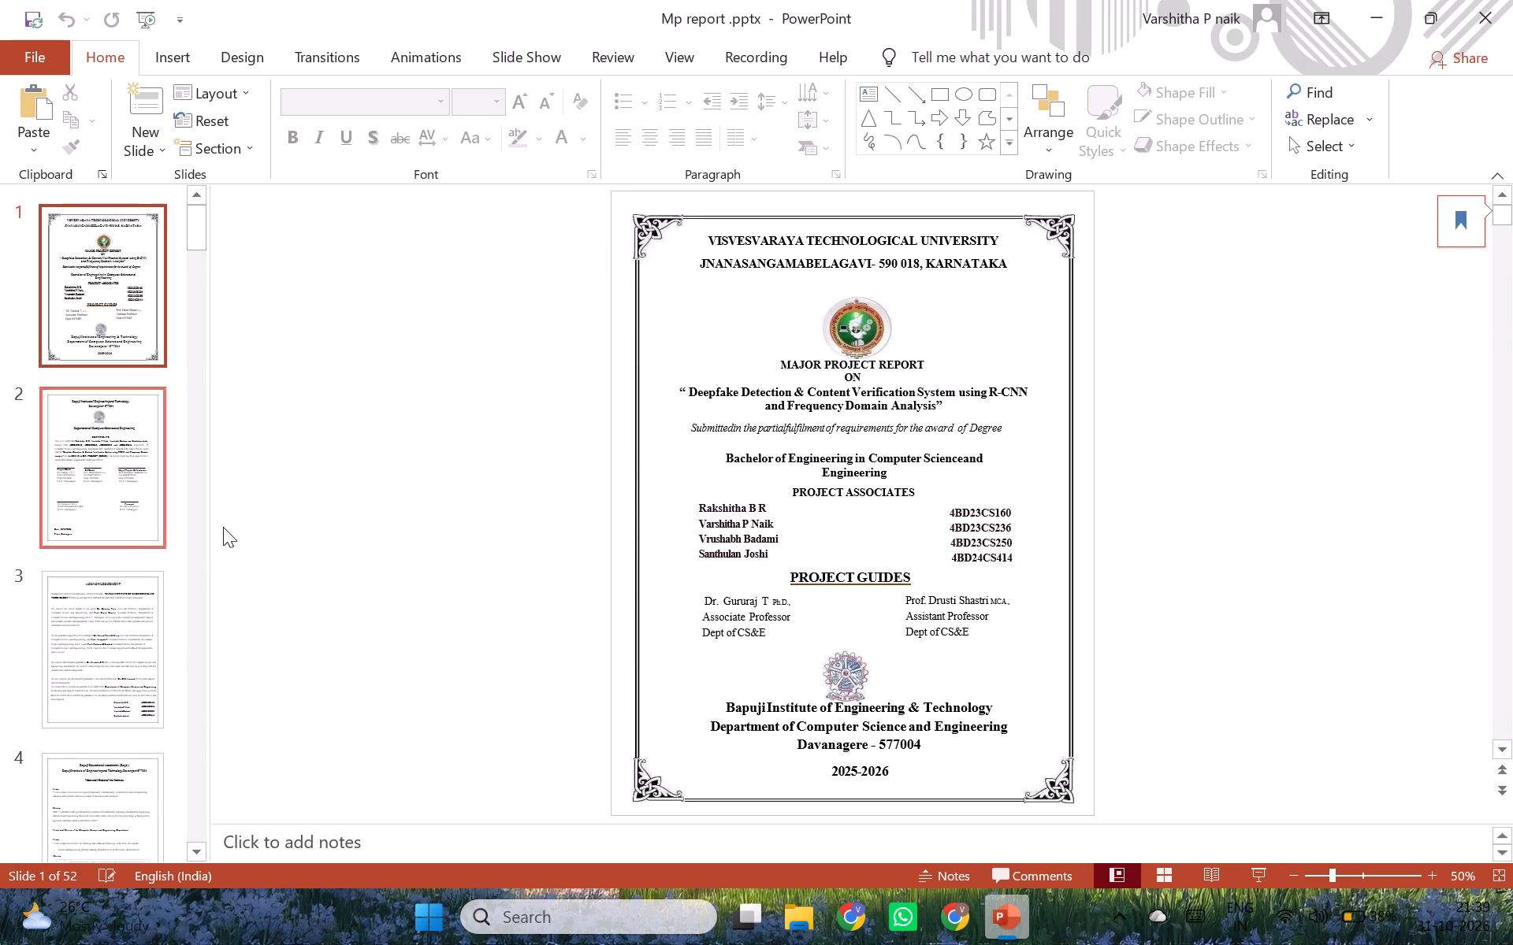
Examine the major project report's cover page and the certificate page on slide 2.
{"action": "scroll", "coordinate": [755, 585], "scroll_direction": "left", "scroll_amount": 1}
{"action": "scroll", "coordinate": [704, 607], "scroll_direction": "up", "scroll_amount": 6}
{"action": "scroll", "coordinate": [704, 607], "scroll_direction": "down", "scroll_amount": 3}
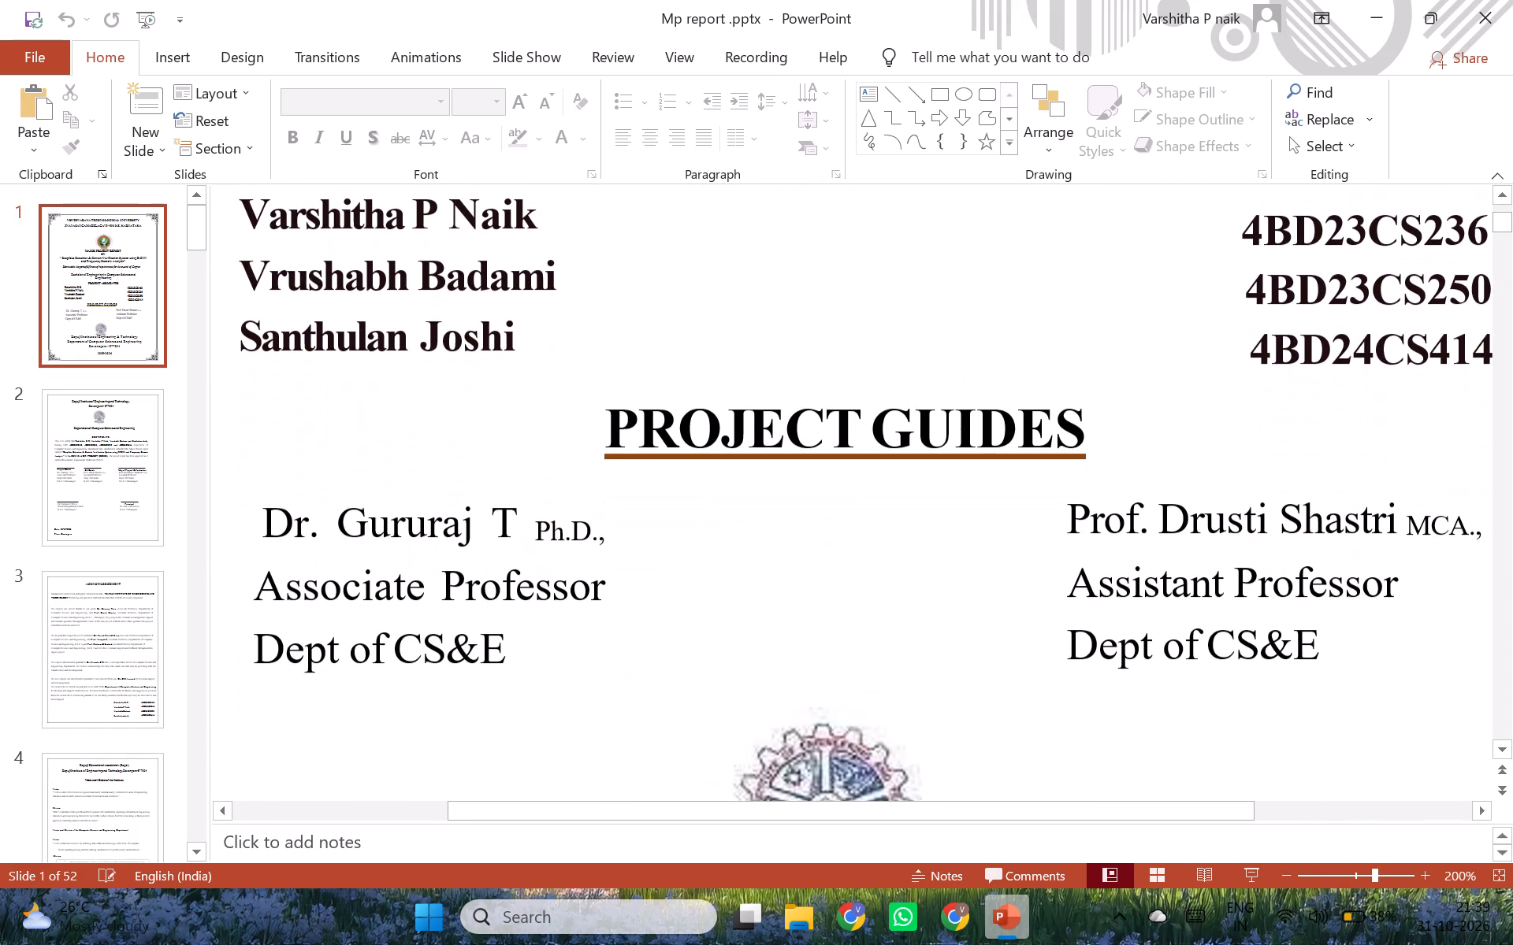
{"action": "scroll", "coordinate": [704, 607], "scroll_direction": "down", "scroll_amount": 4, "text": "ctrl"}
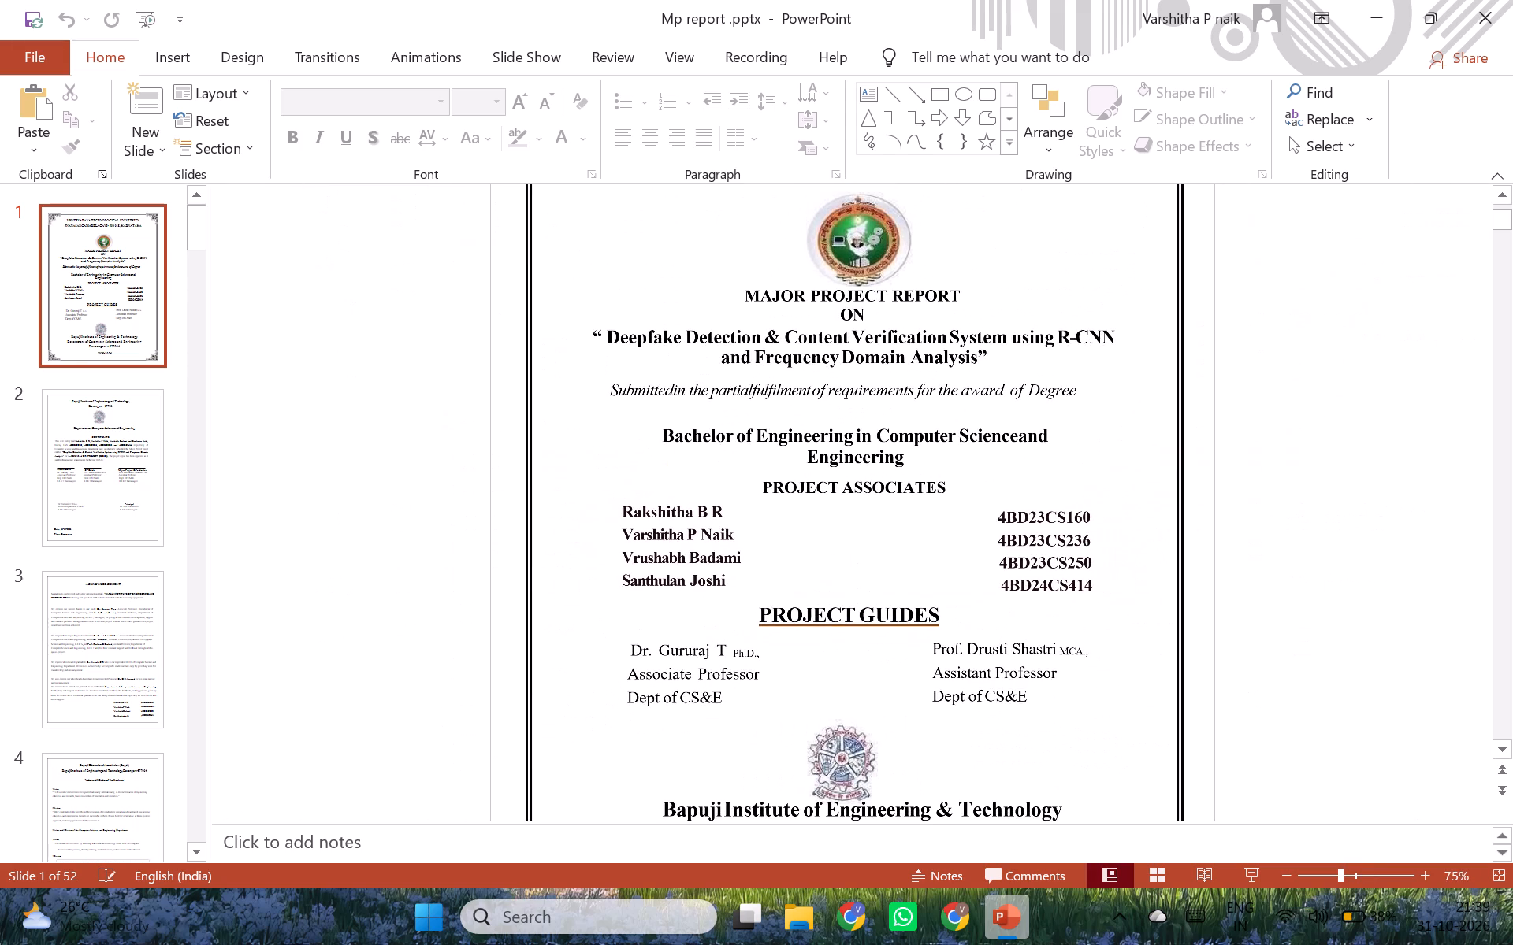
{"action": "scroll", "coordinate": [704, 607], "scroll_direction": "up", "scroll_amount": 1}
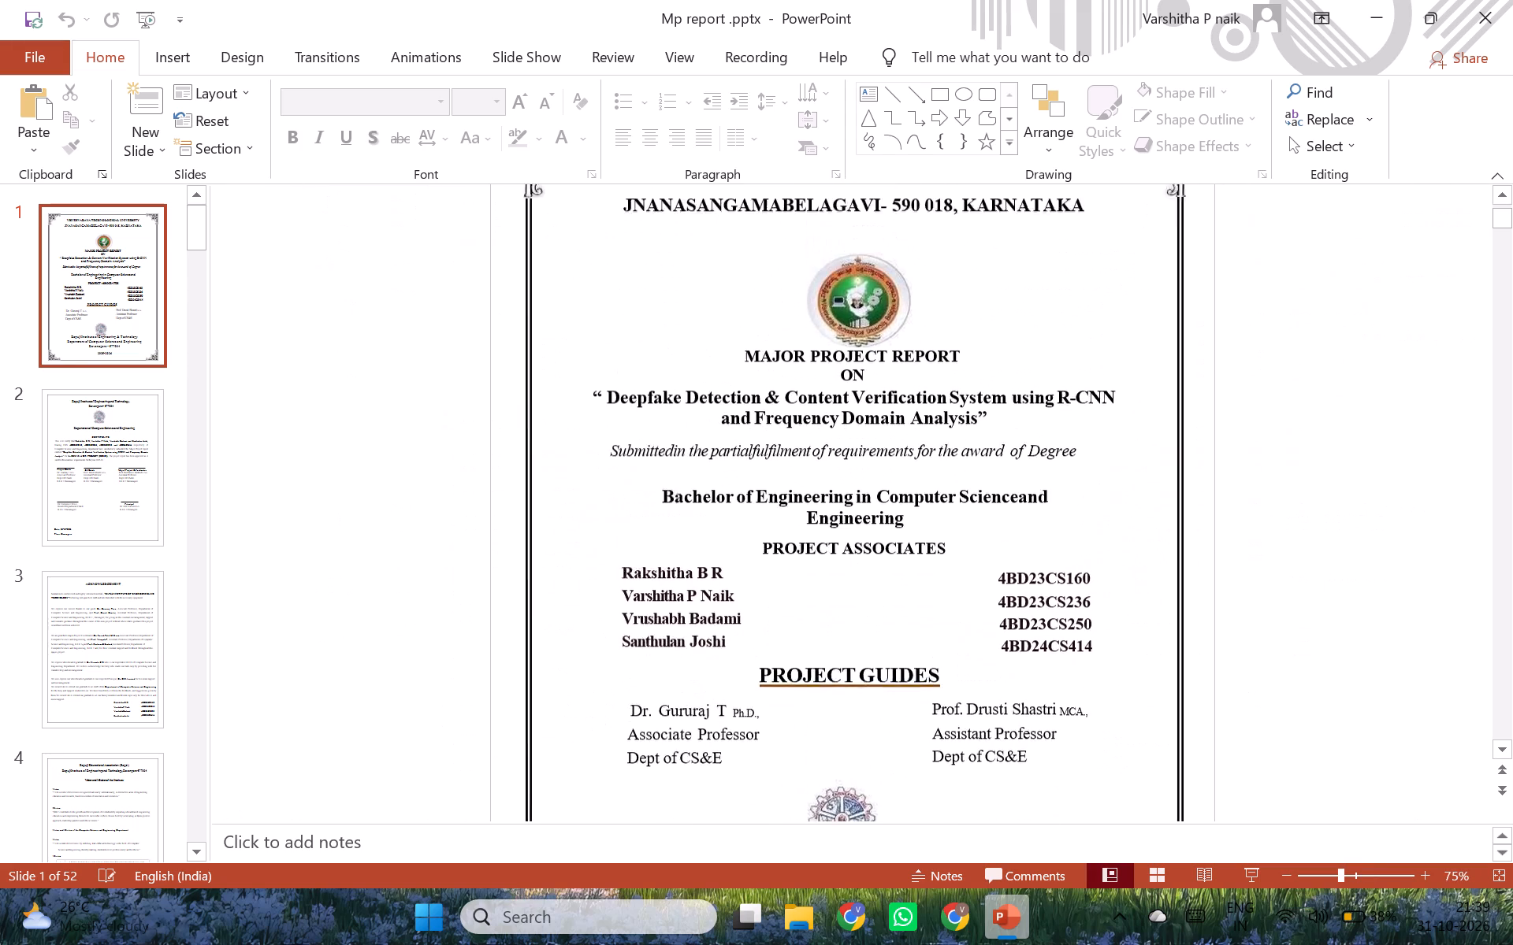
{"action": "scroll", "coordinate": [704, 607], "scroll_direction": "up", "scroll_amount": 1}
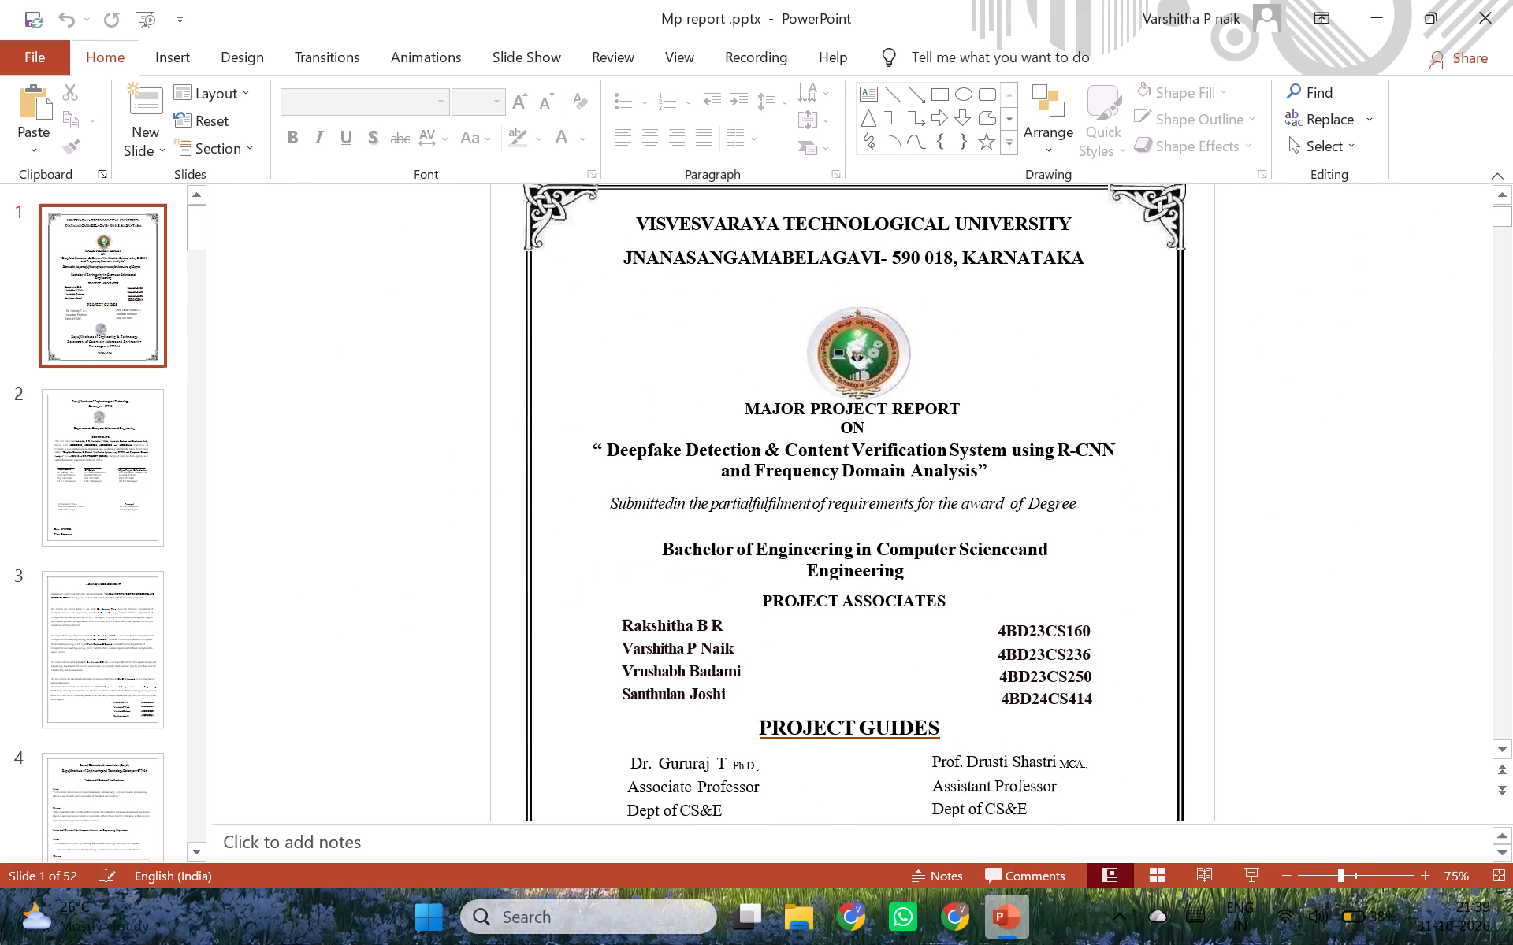
{"action": "scroll", "coordinate": [704, 607], "scroll_direction": "down", "scroll_amount": 4}
{"action": "scroll", "coordinate": [704, 607], "scroll_direction": "up", "scroll_amount": 1}
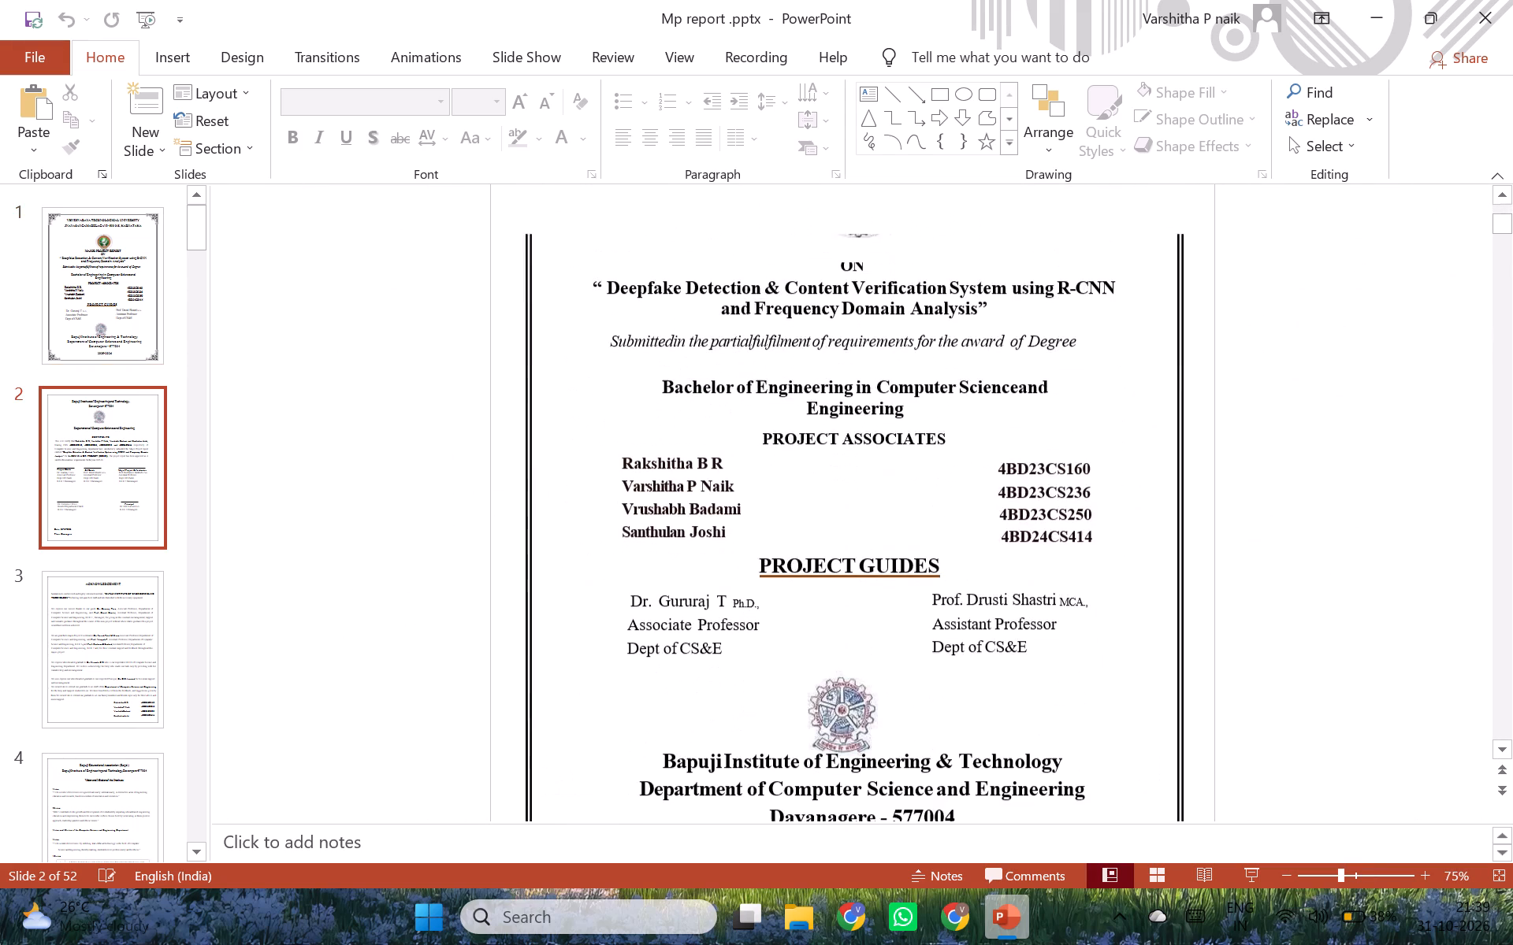
{"action": "scroll", "coordinate": [704, 607], "scroll_direction": "down", "scroll_amount": 2}
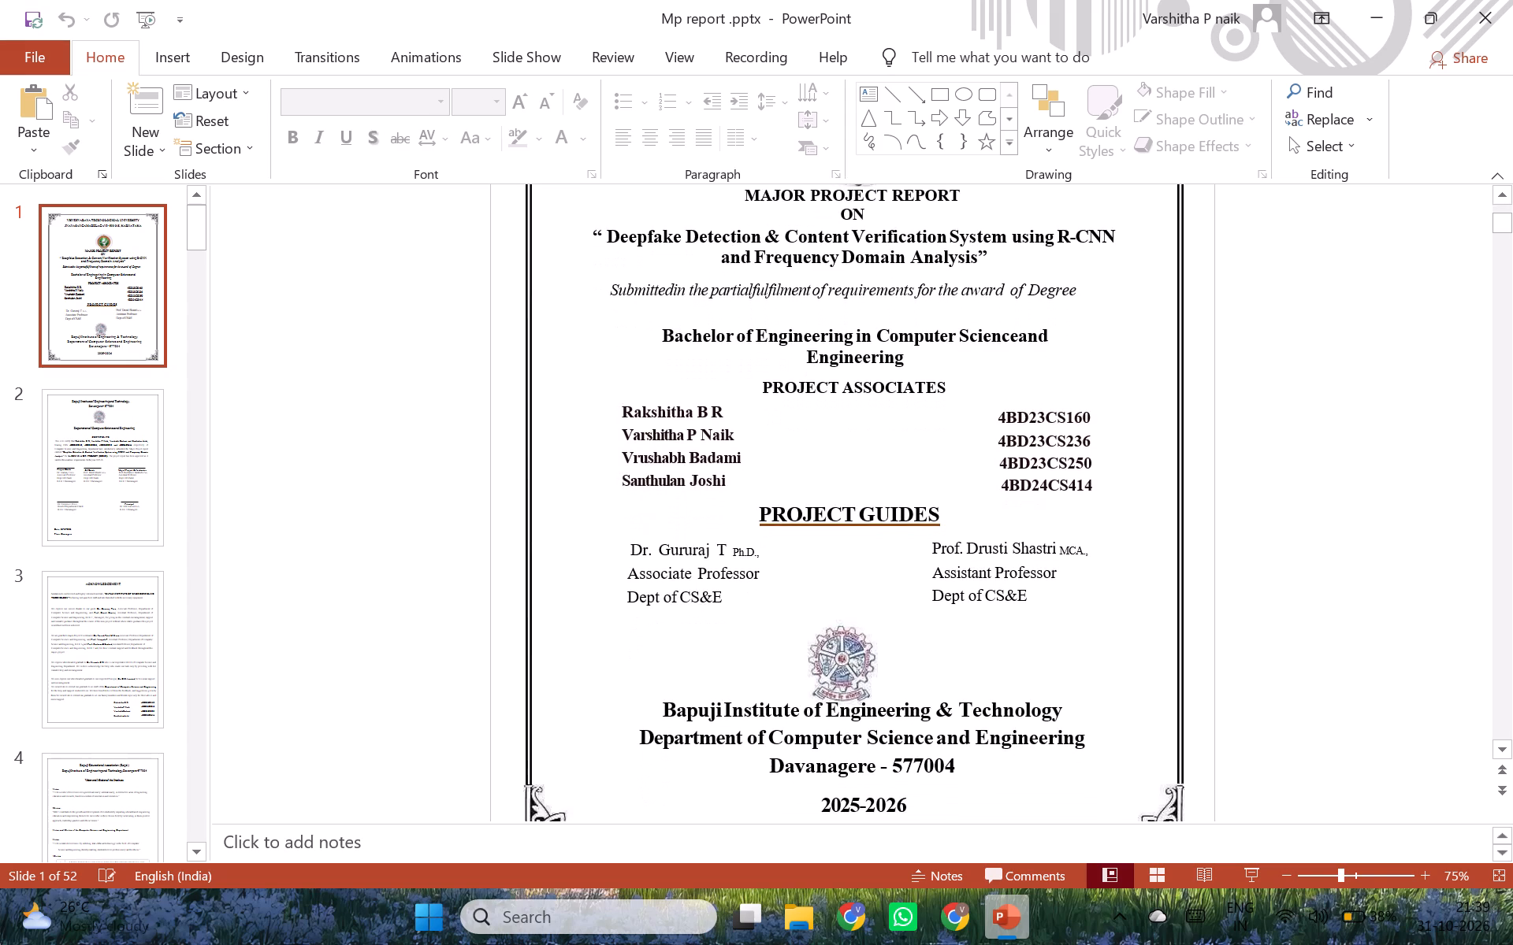
{"action": "scroll", "coordinate": [704, 607], "scroll_direction": "down", "scroll_amount": 2}
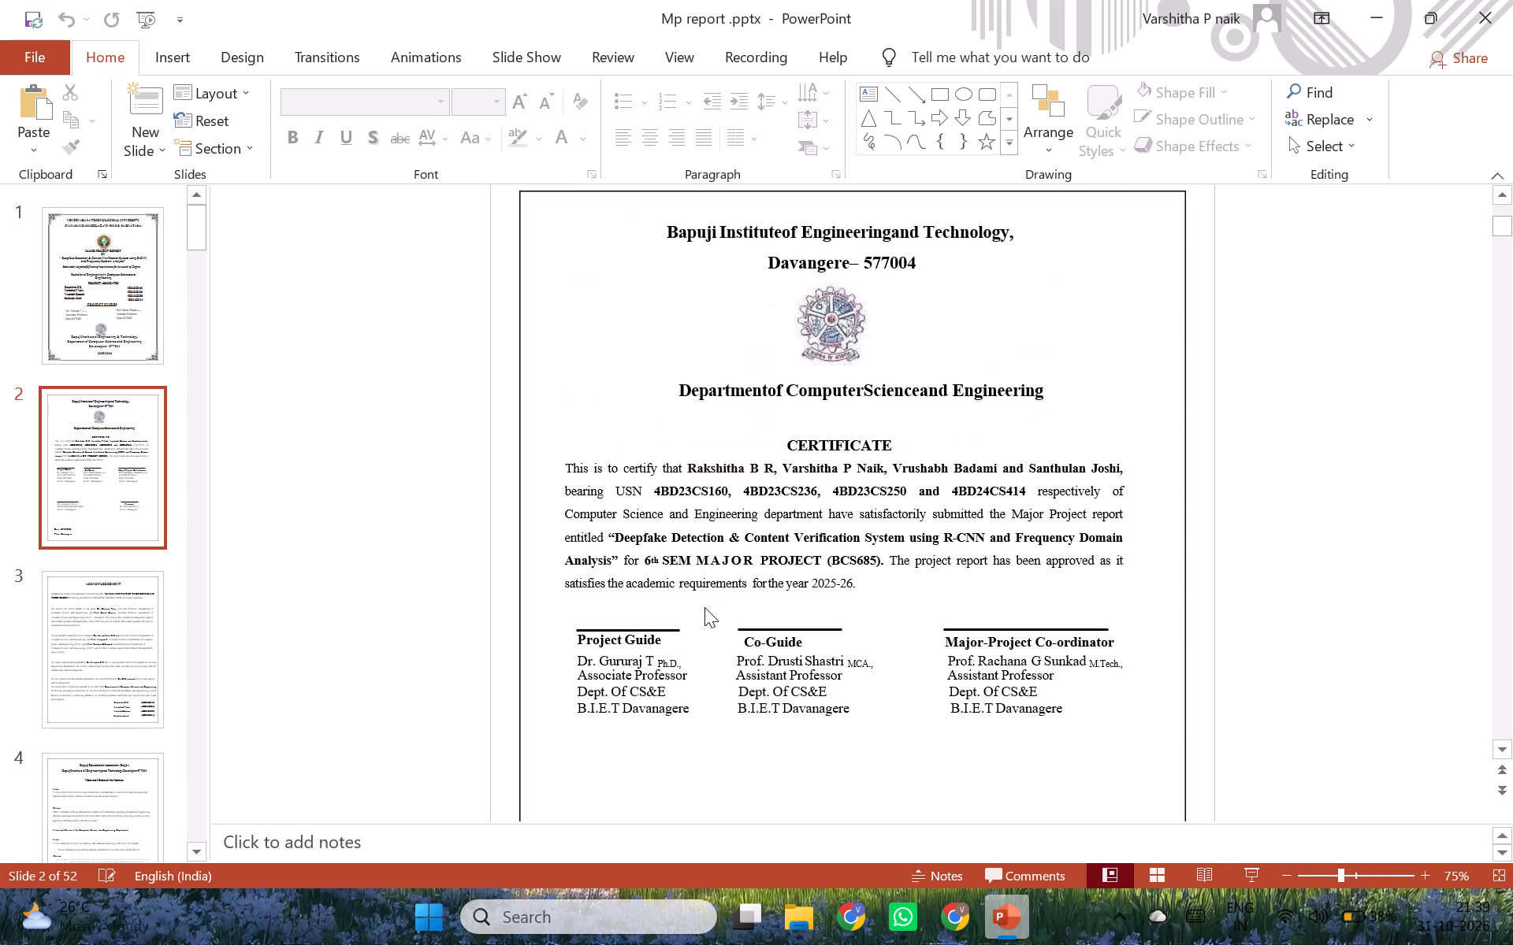
Change the semester number in the certificate paragraph on slide 2 to 7.
{"action": "scroll", "coordinate": [704, 607], "scroll_direction": "up", "scroll_amount": 2, "text": "ctrl"}
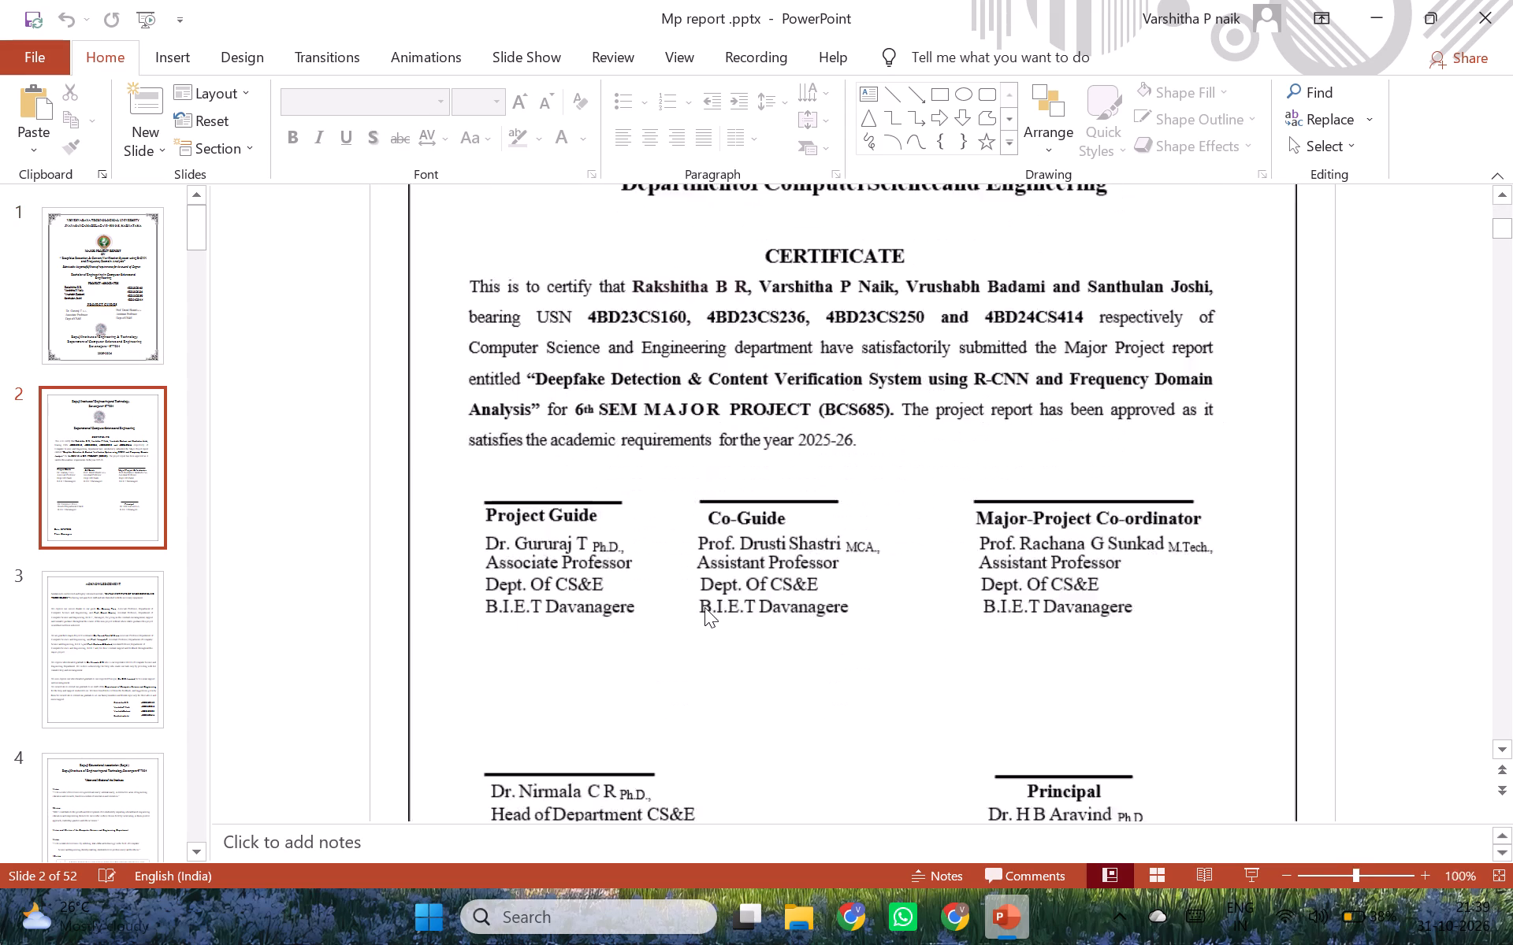
{"action": "scroll", "coordinate": [704, 607], "scroll_direction": "up", "scroll_amount": 1, "text": "ctrl"}
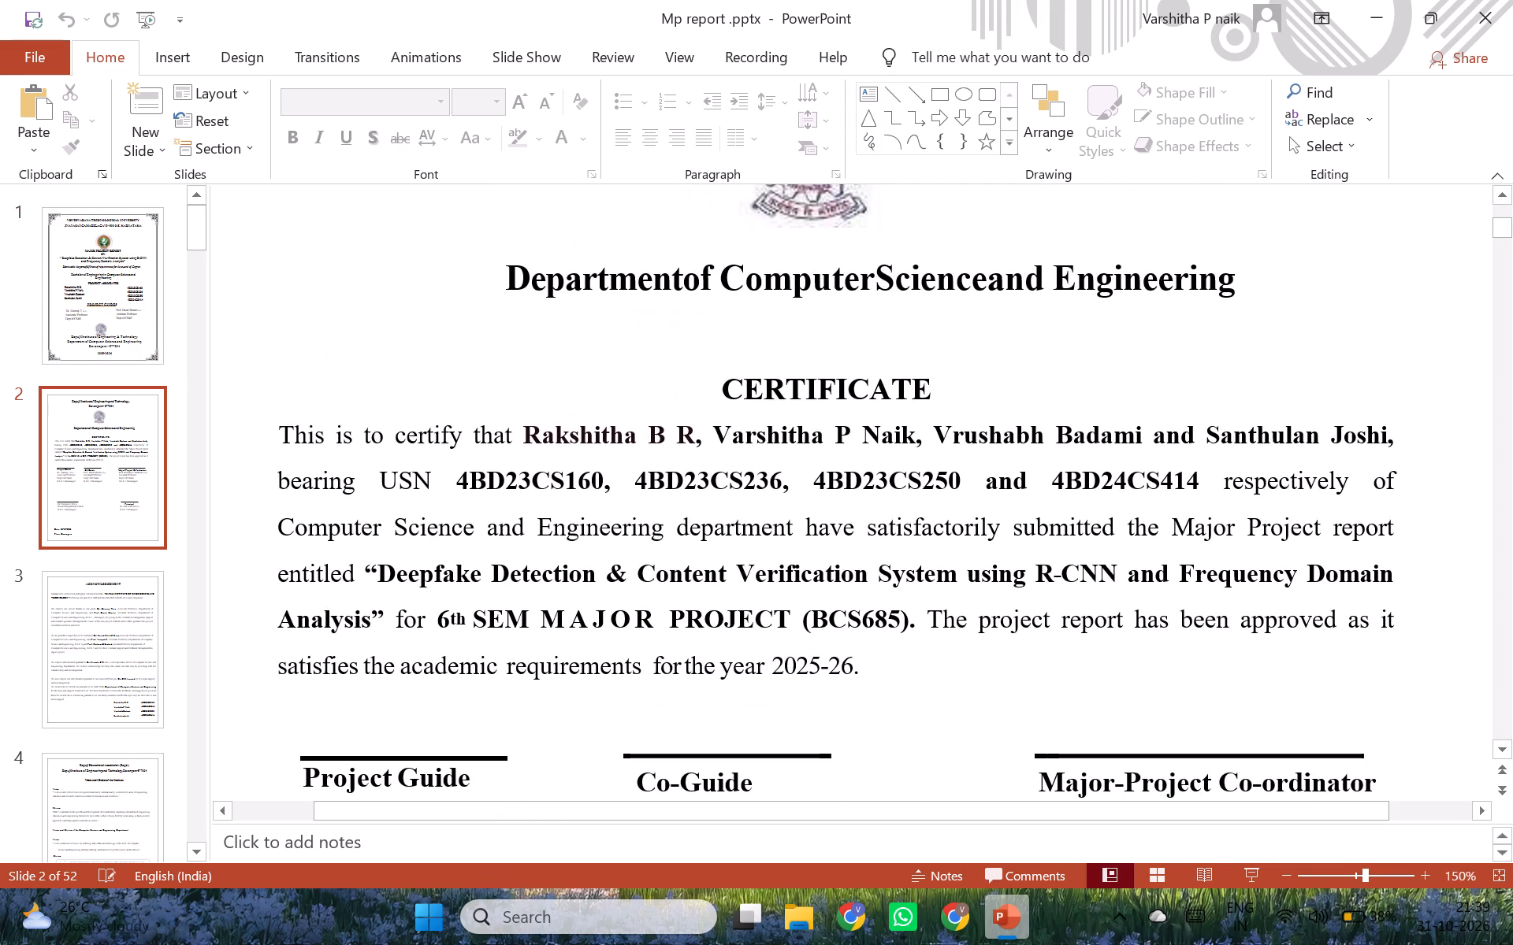
{"action": "scroll", "coordinate": [704, 607], "scroll_direction": "down", "scroll_amount": 1, "text": "ctrl"}
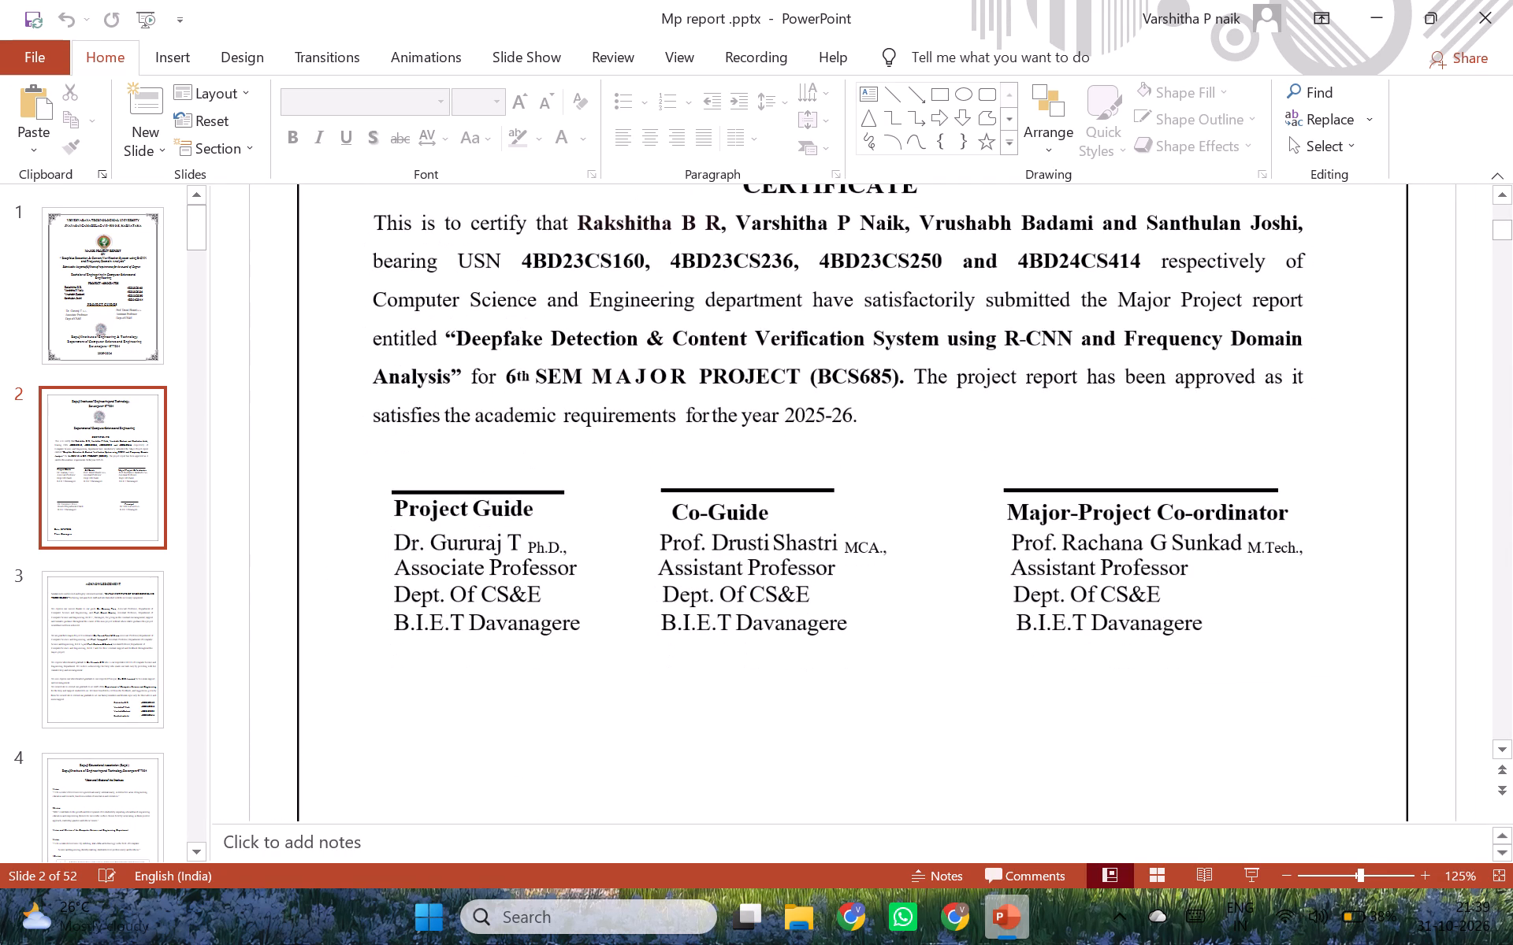
{"action": "left_click", "coordinate": [516, 374]}
{"action": "key", "text": "BackSpace"}
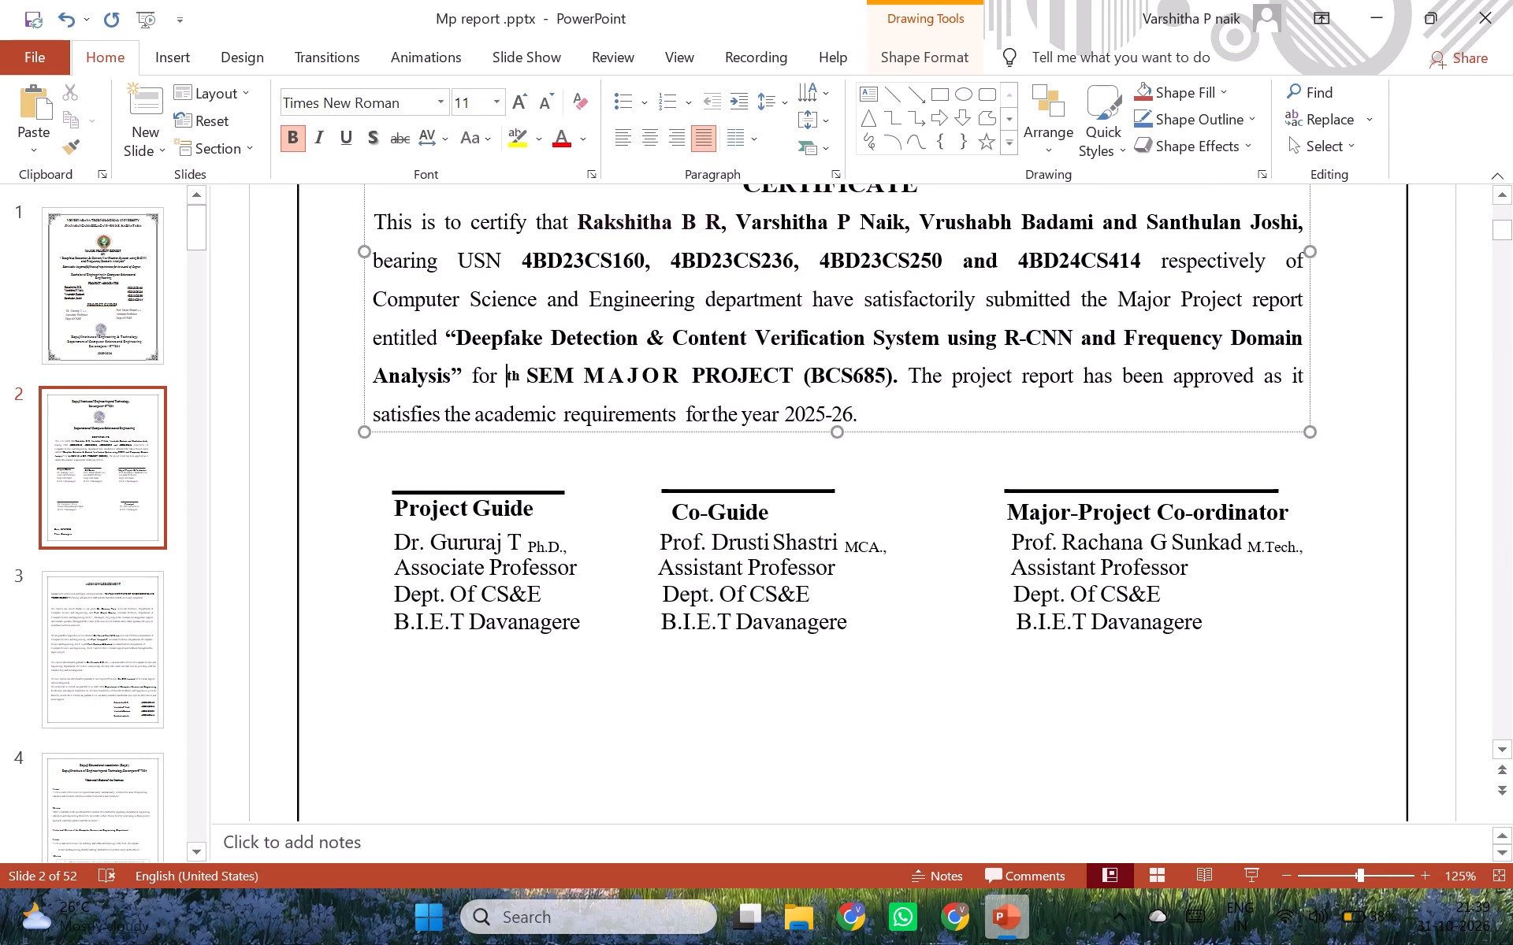
{"action": "key", "text": "7"}
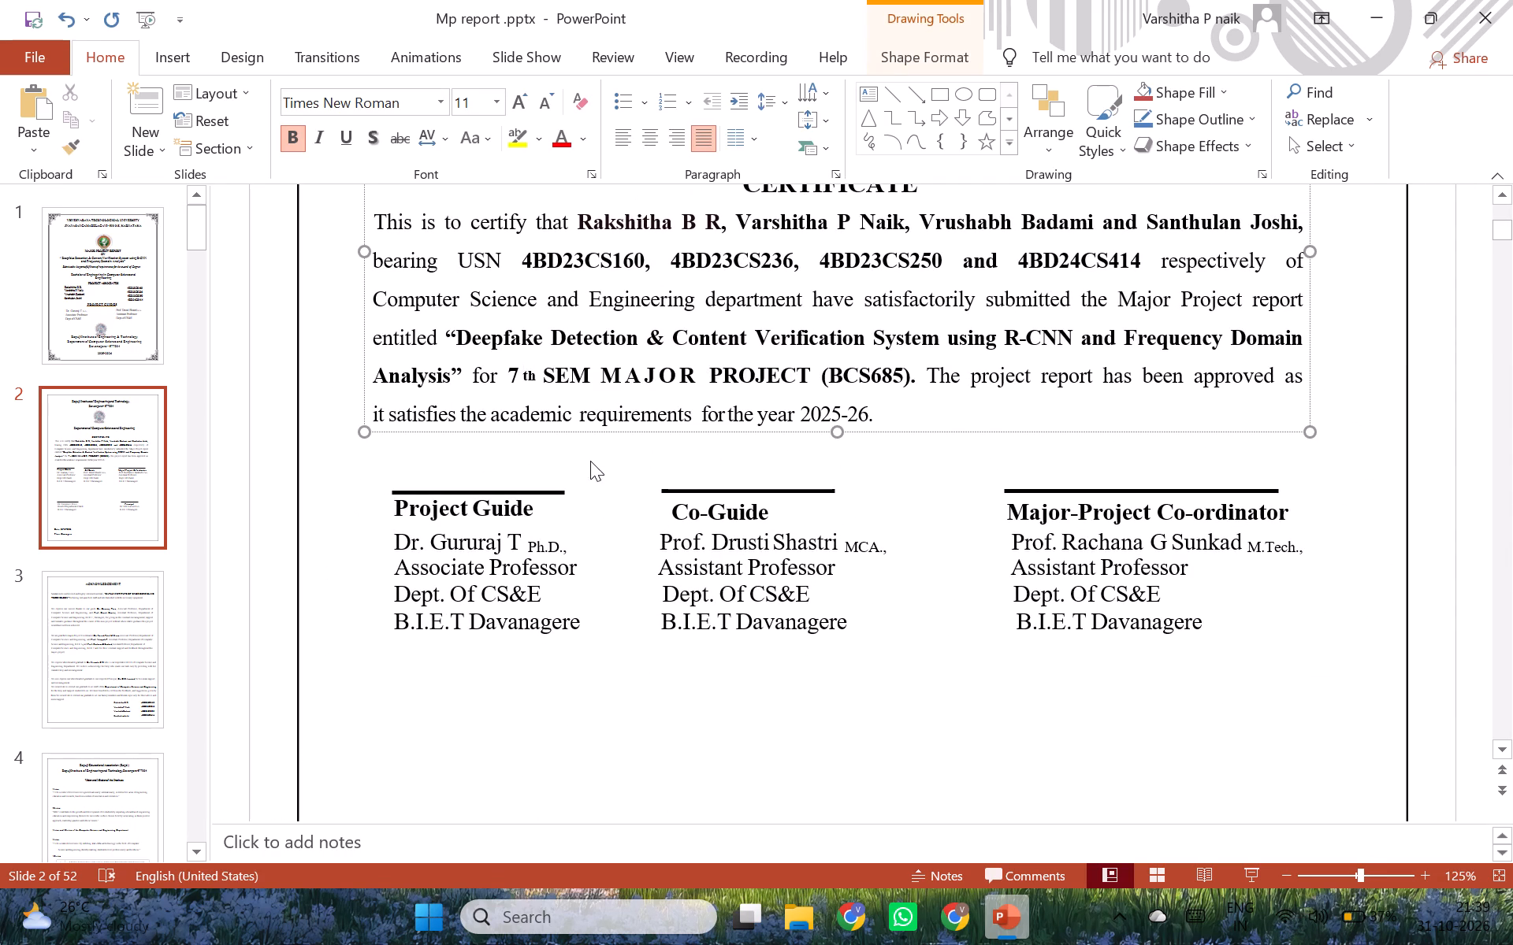
Set the academic year at the end of the certificate paragraph to 2026-27.
{"action": "scroll", "coordinate": [590, 461], "scroll_direction": "up", "scroll_amount": 1}
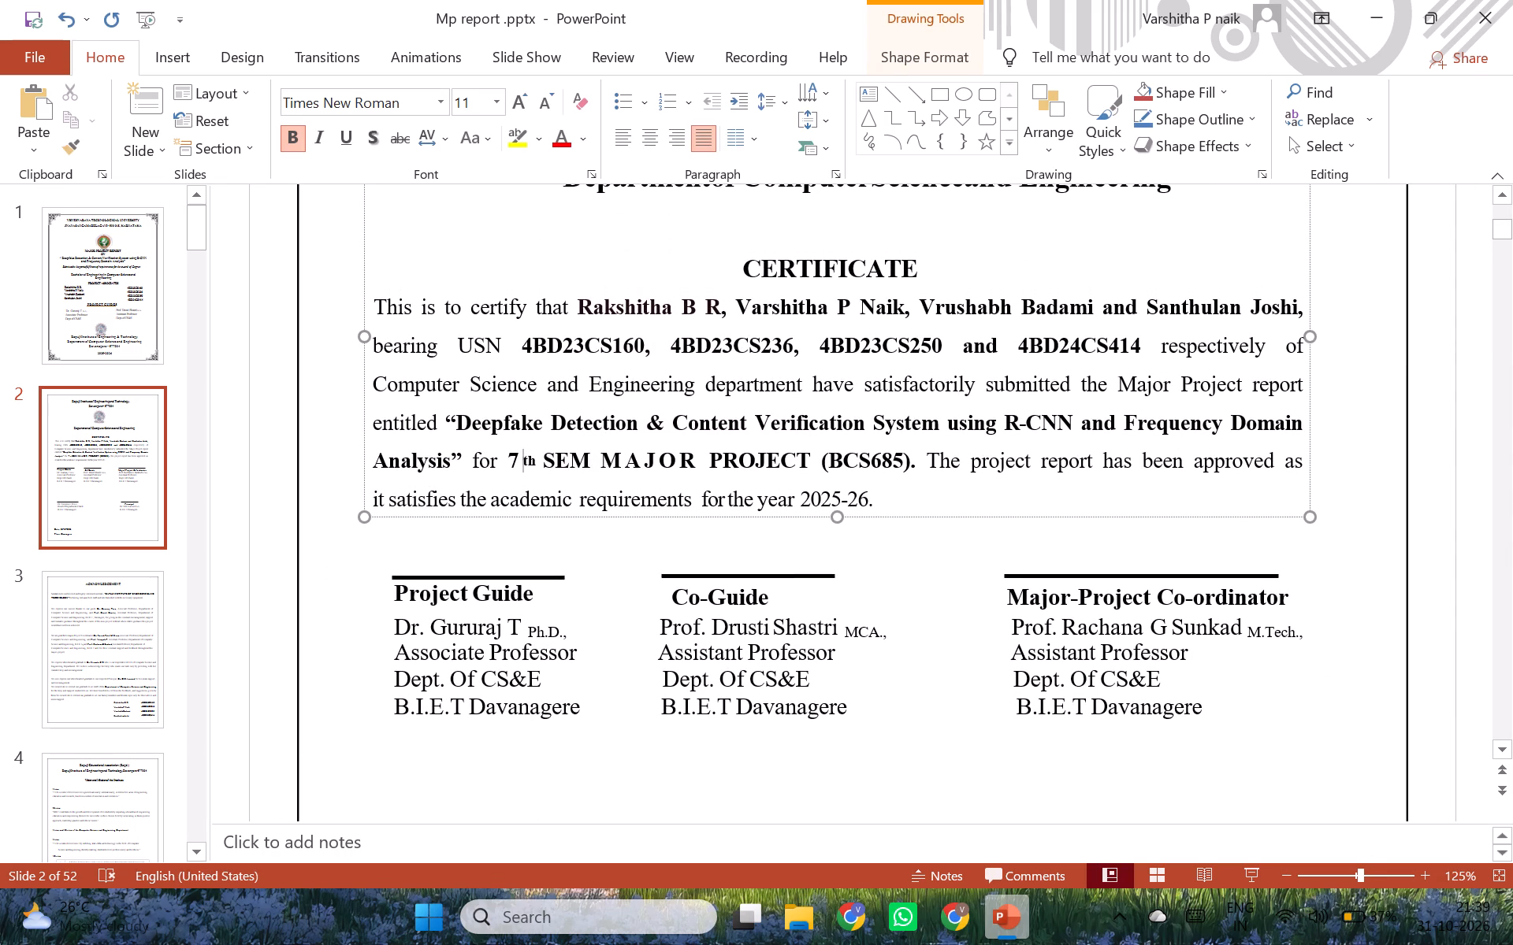
{"action": "left_click", "coordinate": [842, 495]}
{"action": "key", "text": "BackSpace"}
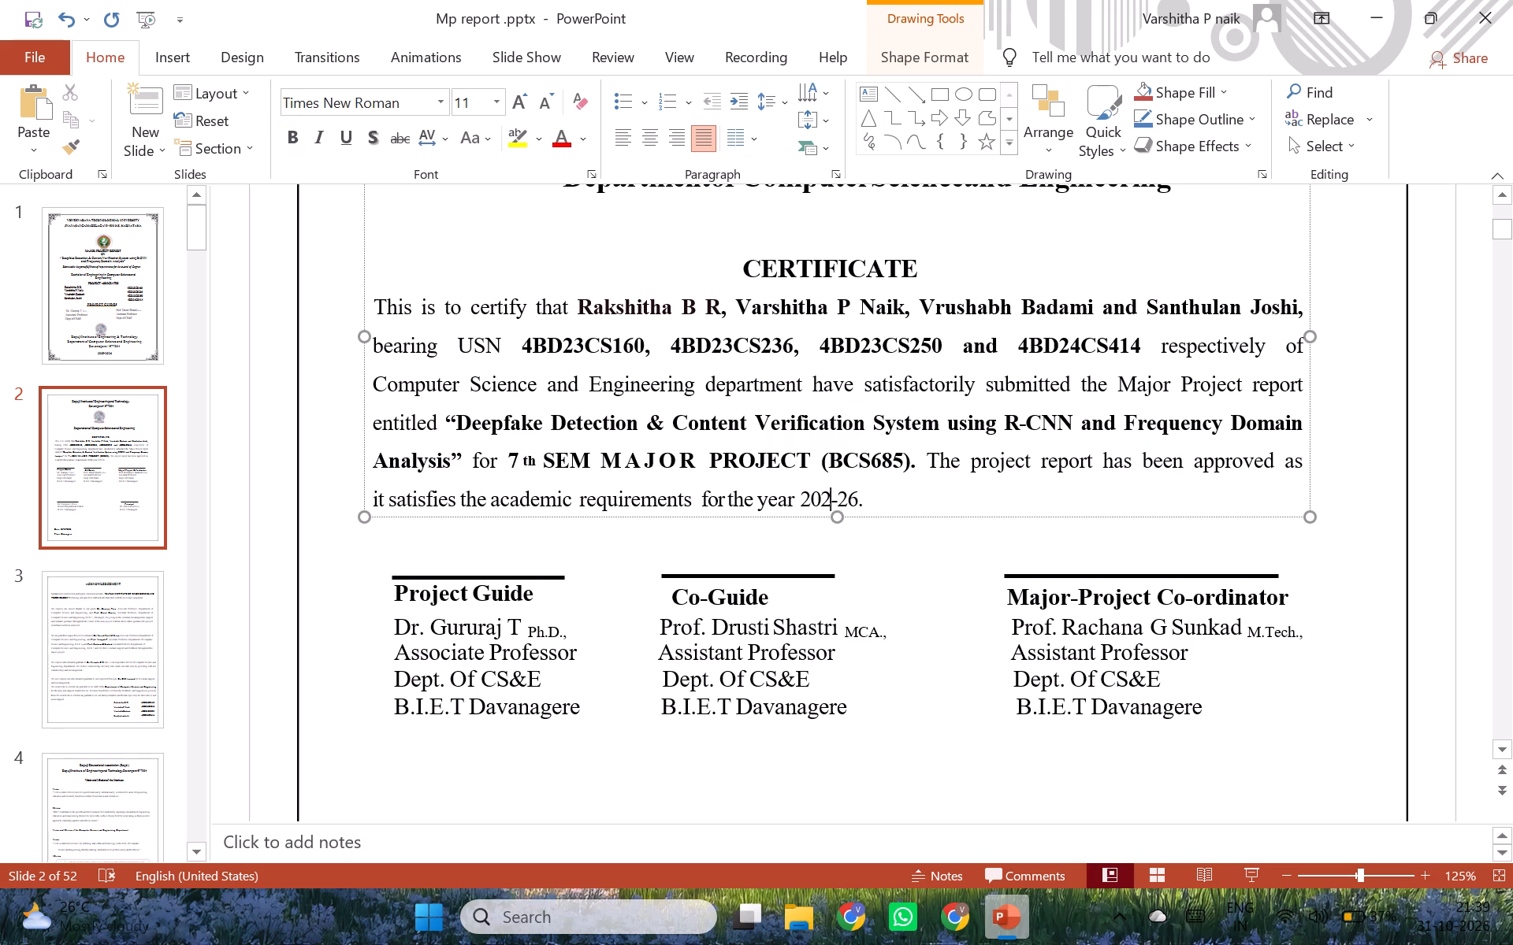
{"action": "key", "text": "6"}
{"action": "key", "text": "Right"}
{"action": "key", "text": "Right"}
{"action": "key", "text": "Right"}
{"action": "key", "text": "BackSpace"}
{"action": "key", "text": "7"}
Review the certificate page on slide 2 from the institute heading down to the signature blocks.
{"action": "scroll", "coordinate": [745, 775], "scroll_direction": "up", "scroll_amount": 1}
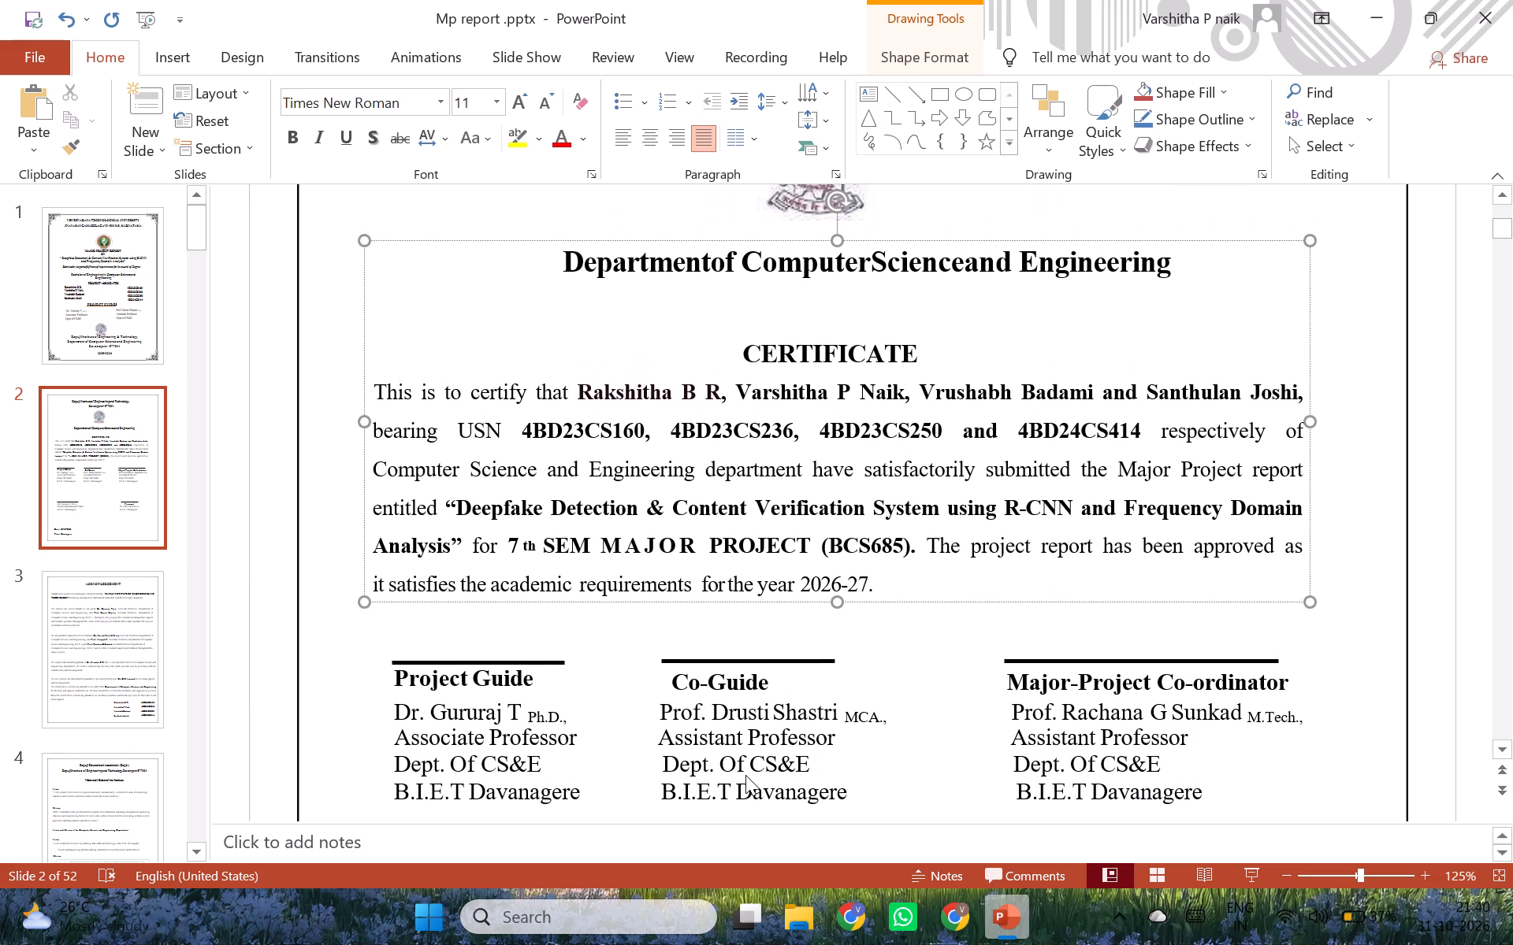
{"action": "scroll", "coordinate": [745, 775], "scroll_direction": "up", "scroll_amount": 1}
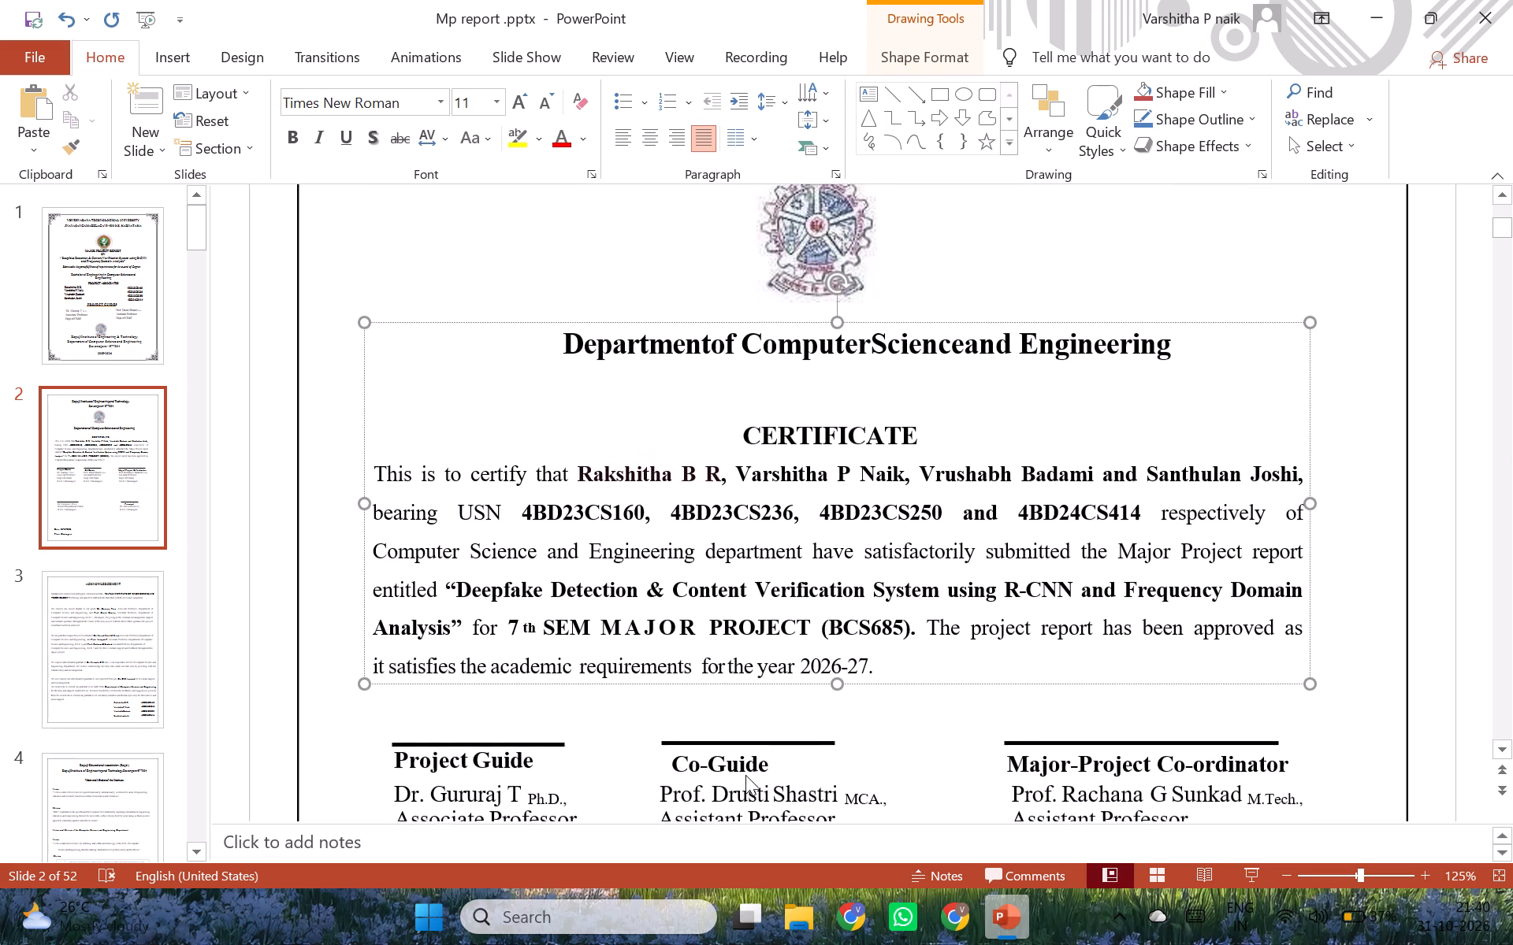
{"action": "scroll", "coordinate": [745, 775], "scroll_direction": "up", "scroll_amount": 2}
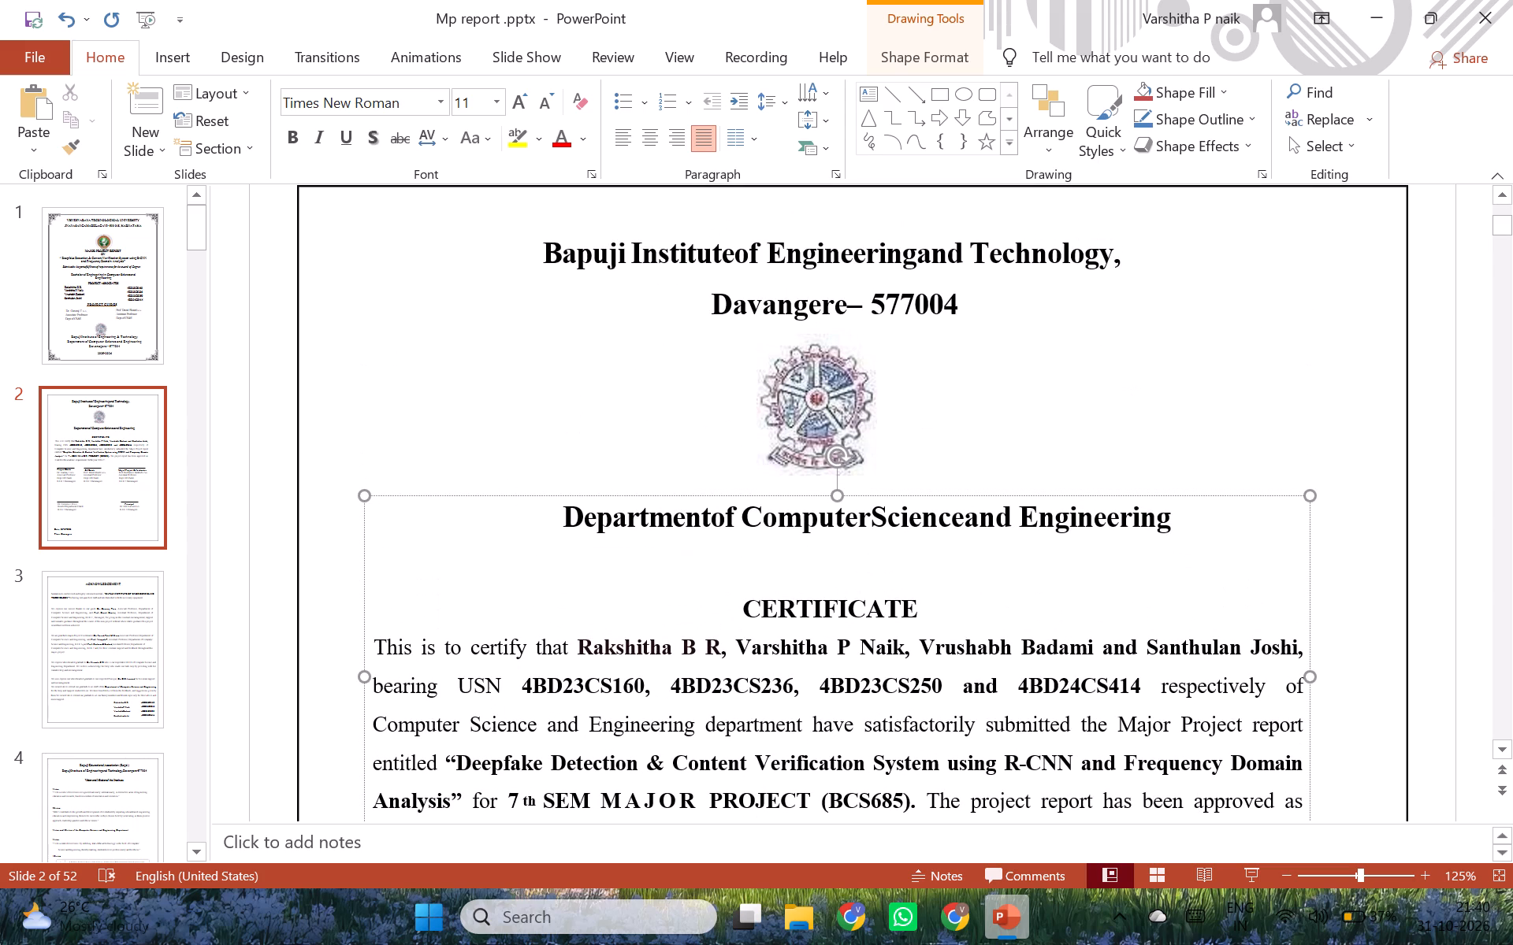
{"action": "left_click", "coordinate": [567, 465]}
{"action": "scroll", "coordinate": [567, 465], "scroll_direction": "down", "scroll_amount": 1}
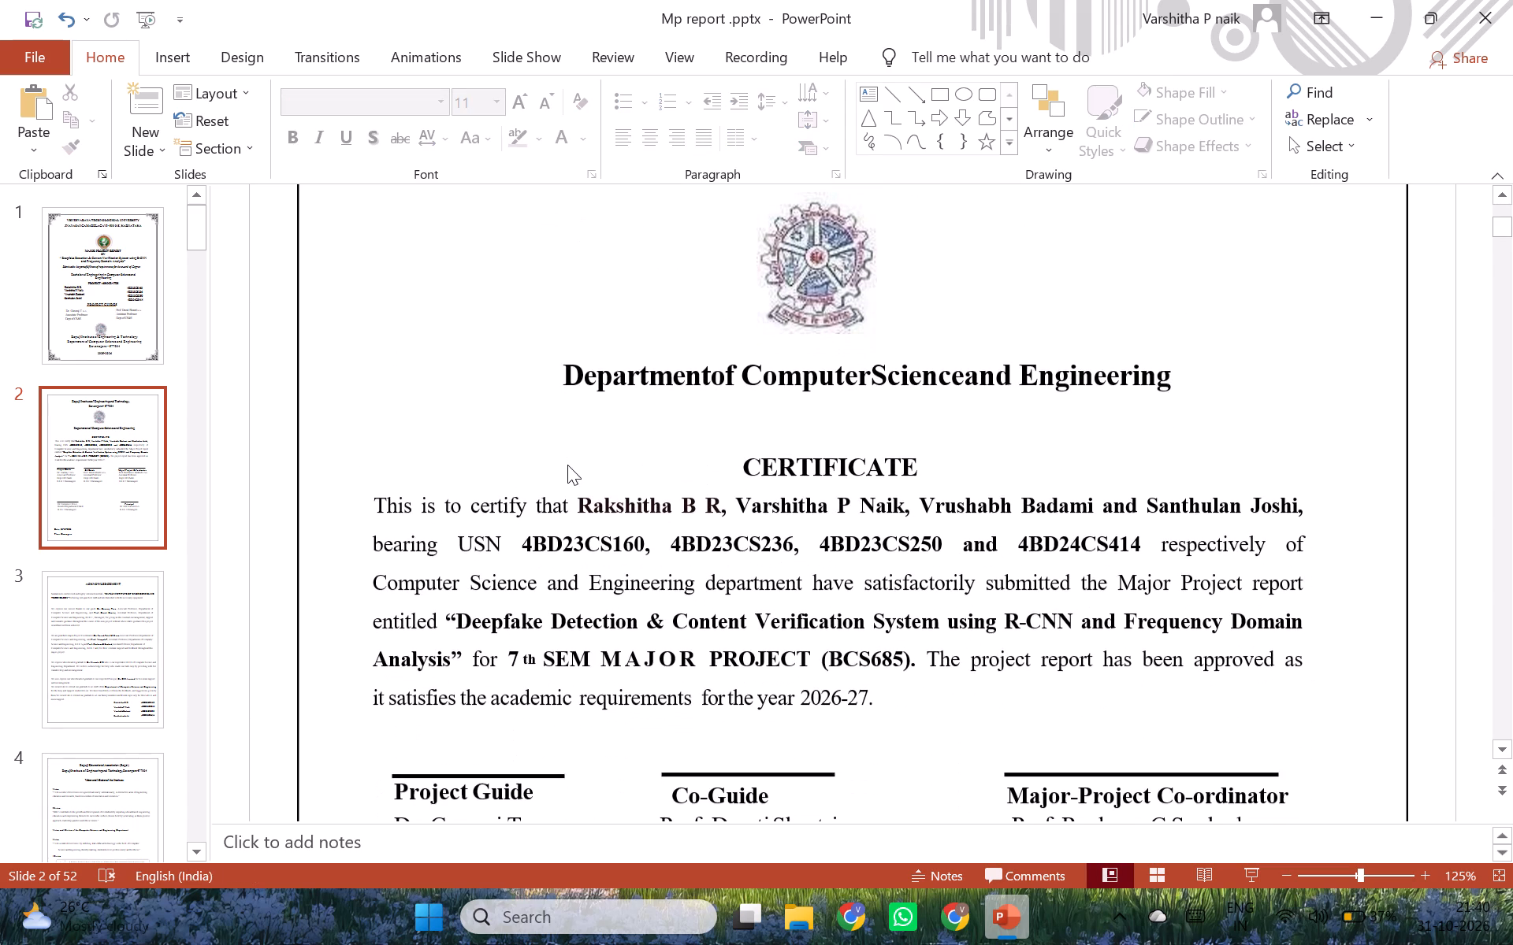
{"action": "scroll", "coordinate": [567, 465], "scroll_direction": "down", "scroll_amount": 4}
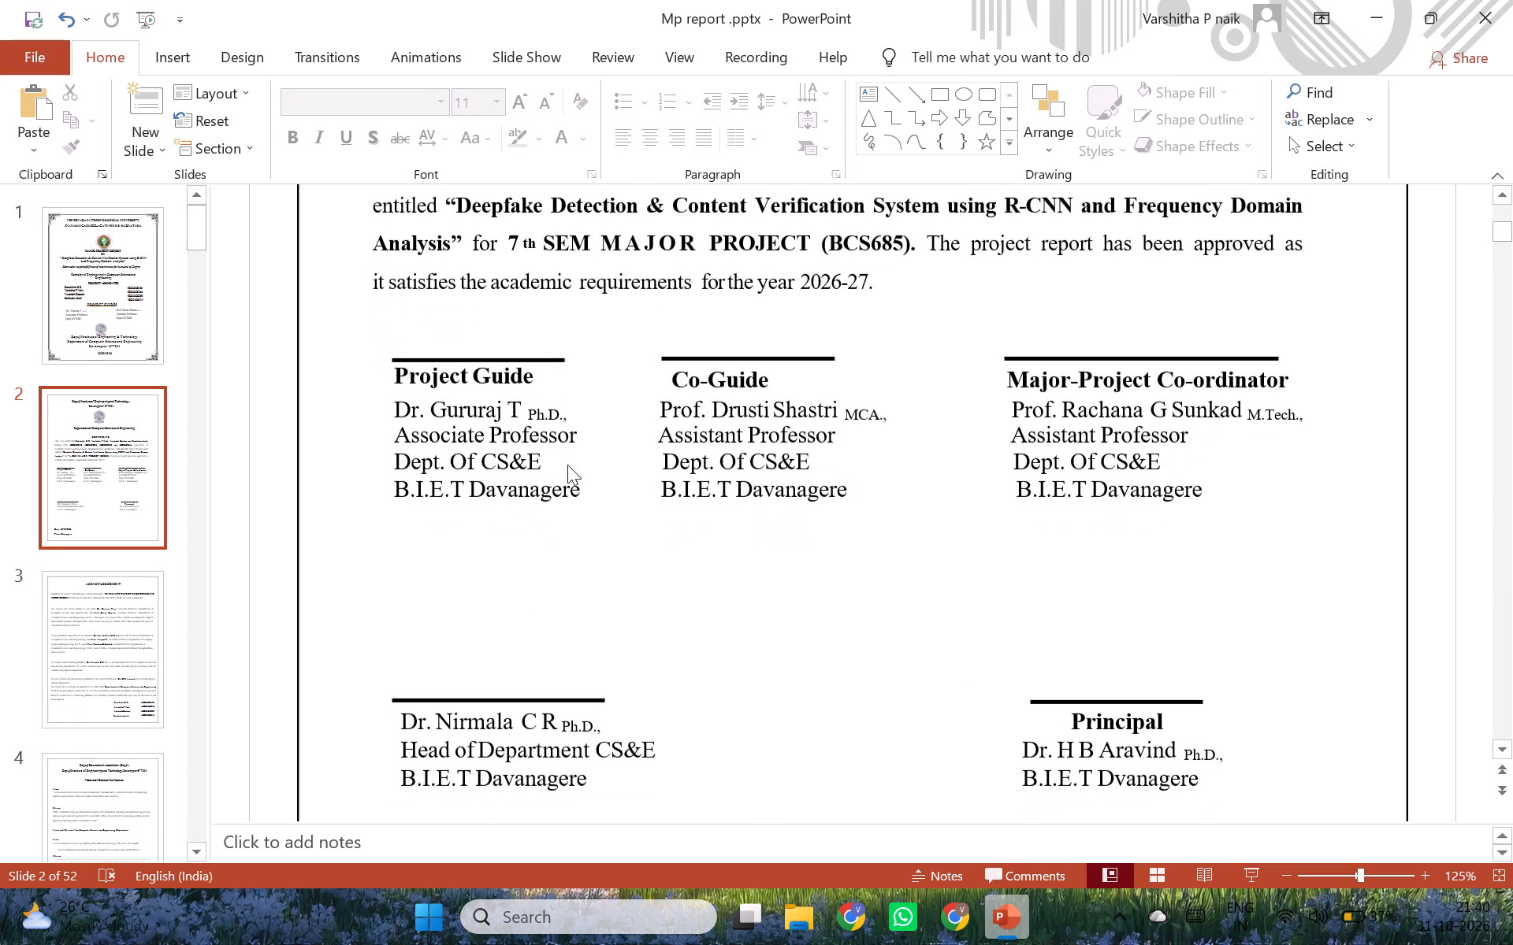
Set the date above the place line at the bottom of the slide 2 certificate to 2-11-2026.
{"action": "scroll", "coordinate": [567, 465], "scroll_direction": "down", "scroll_amount": 3}
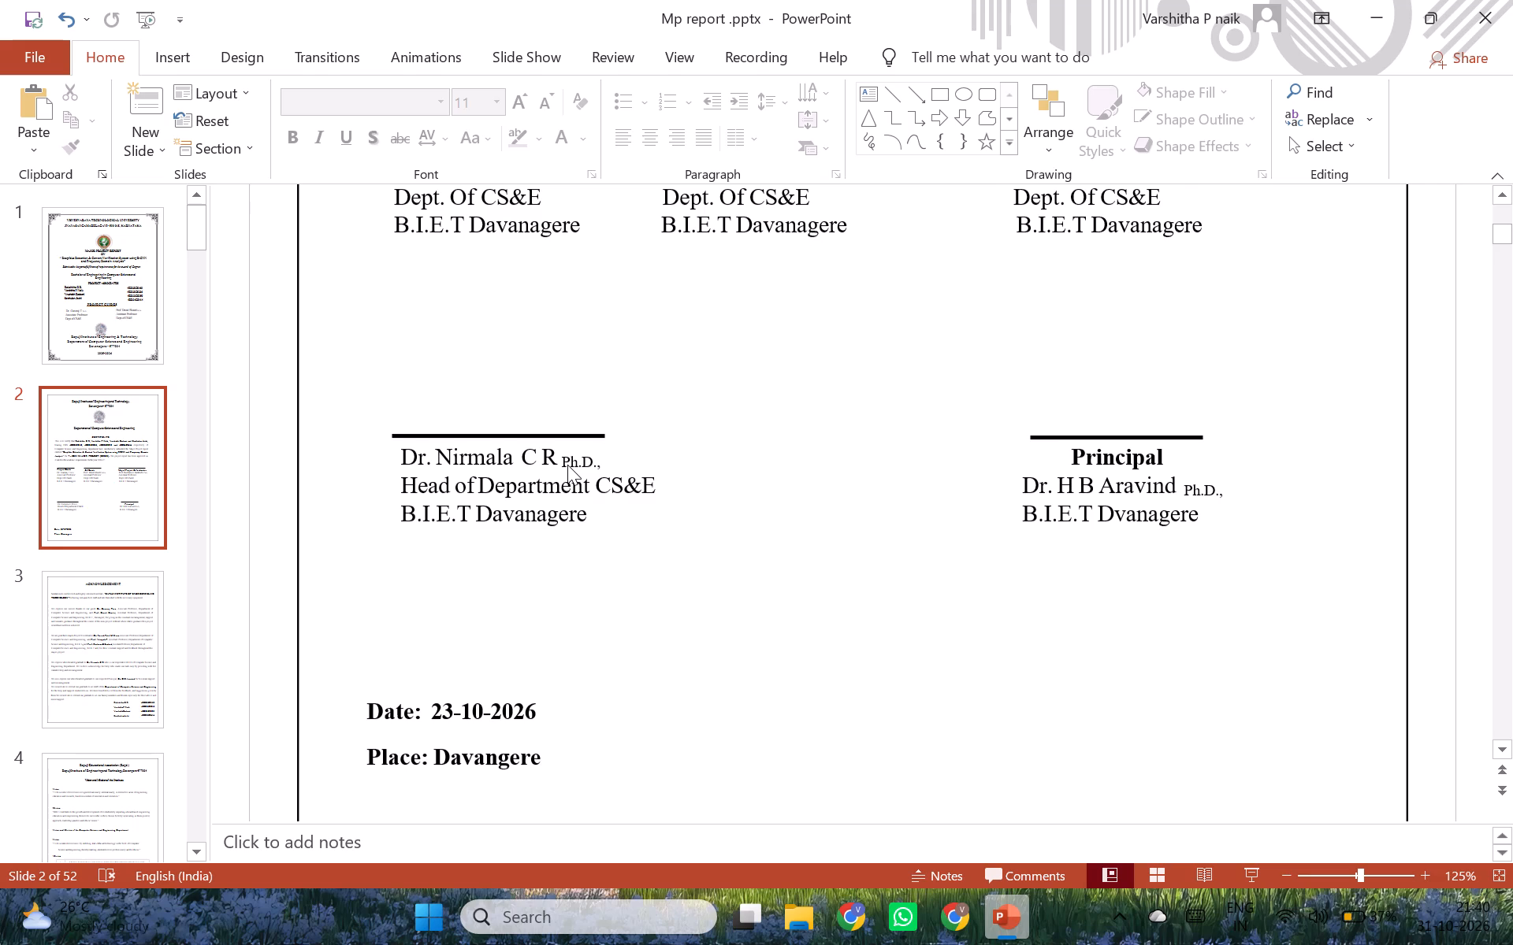
{"action": "left_click", "coordinate": [453, 708]}
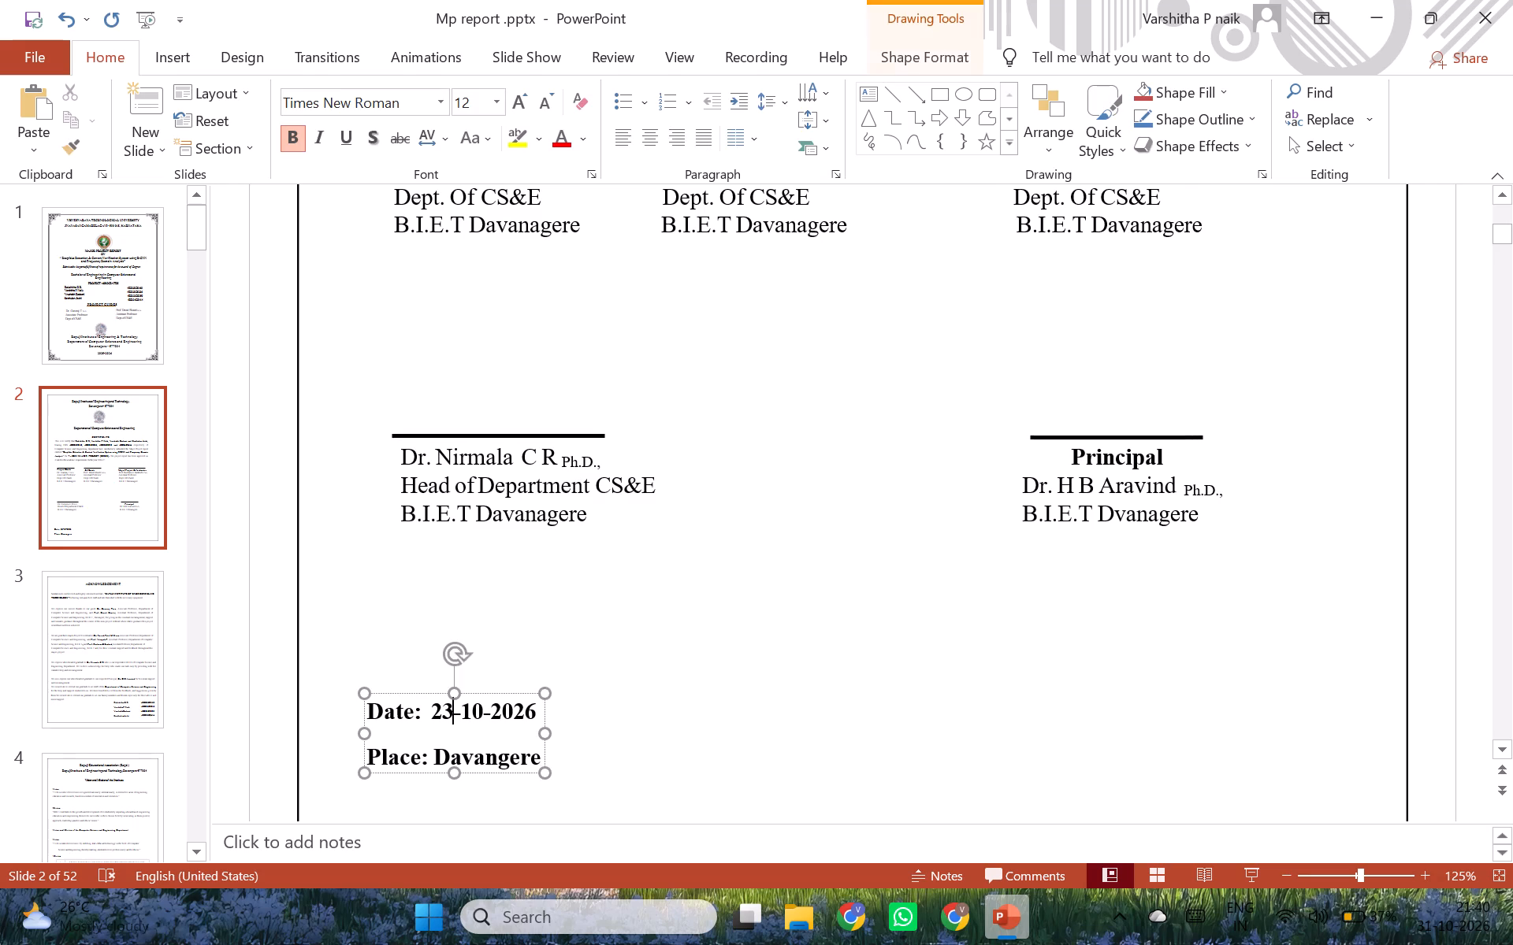
{"action": "key", "text": "BackSpace"}
{"action": "key", "text": "Right"}
{"action": "key", "text": "Right"}
{"action": "key", "text": "Right"}
{"action": "key", "text": "BackSpace"}
{"action": "key", "text": "1"}
{"action": "left_click", "coordinate": [707, 623]}
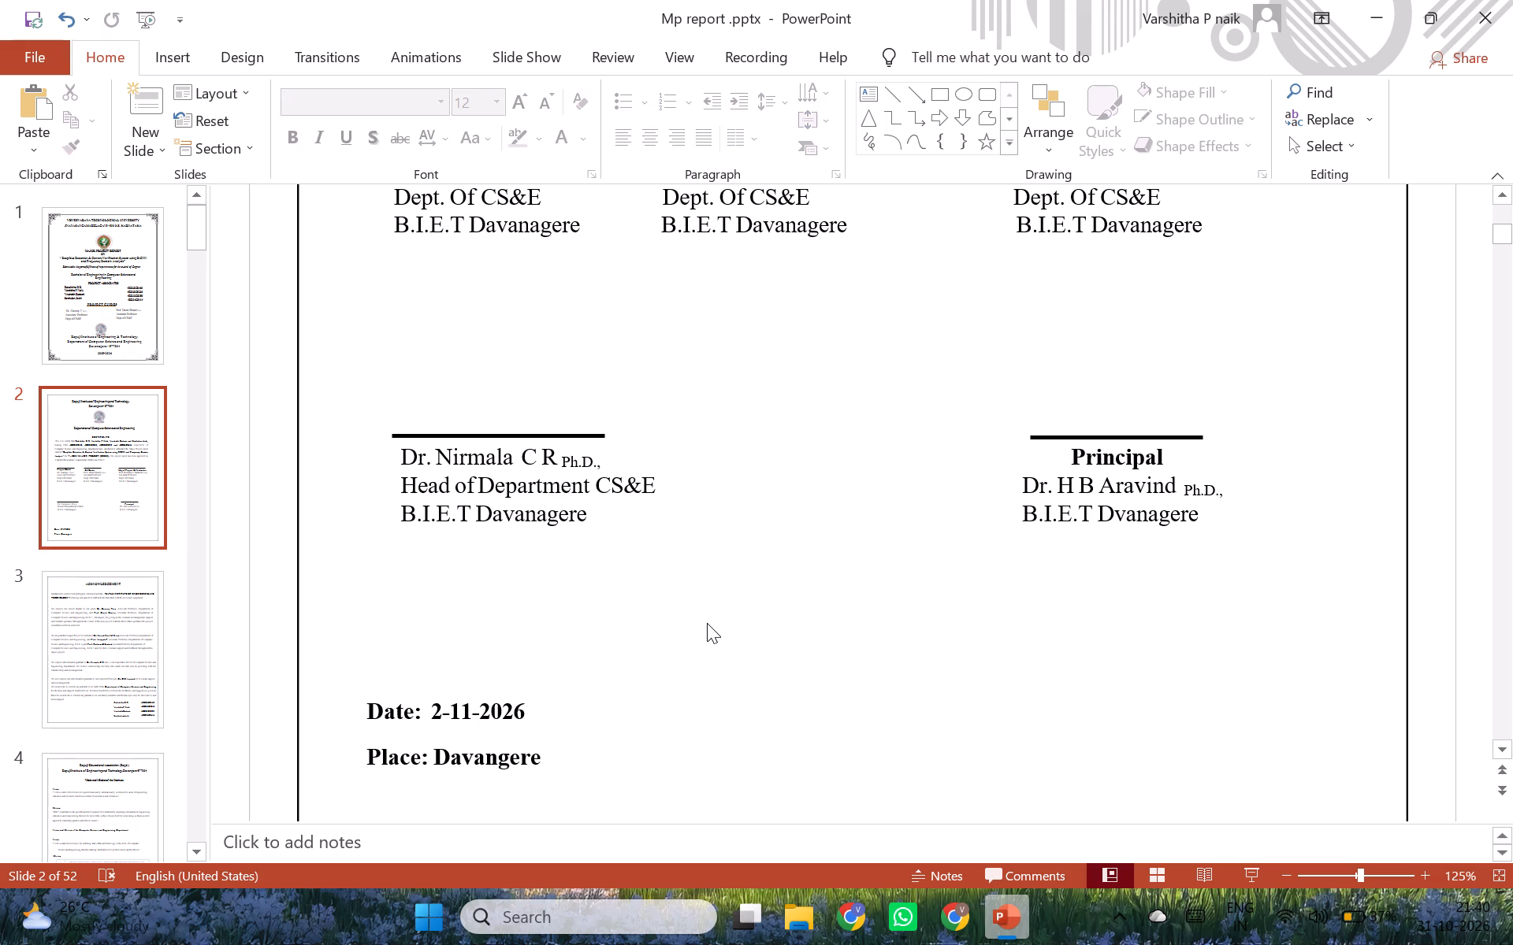
Read through the acknowledgement page on slide 3, including the guide and coordinator credits and the student list.
{"action": "scroll", "coordinate": [707, 623], "scroll_direction": "down", "scroll_amount": 2}
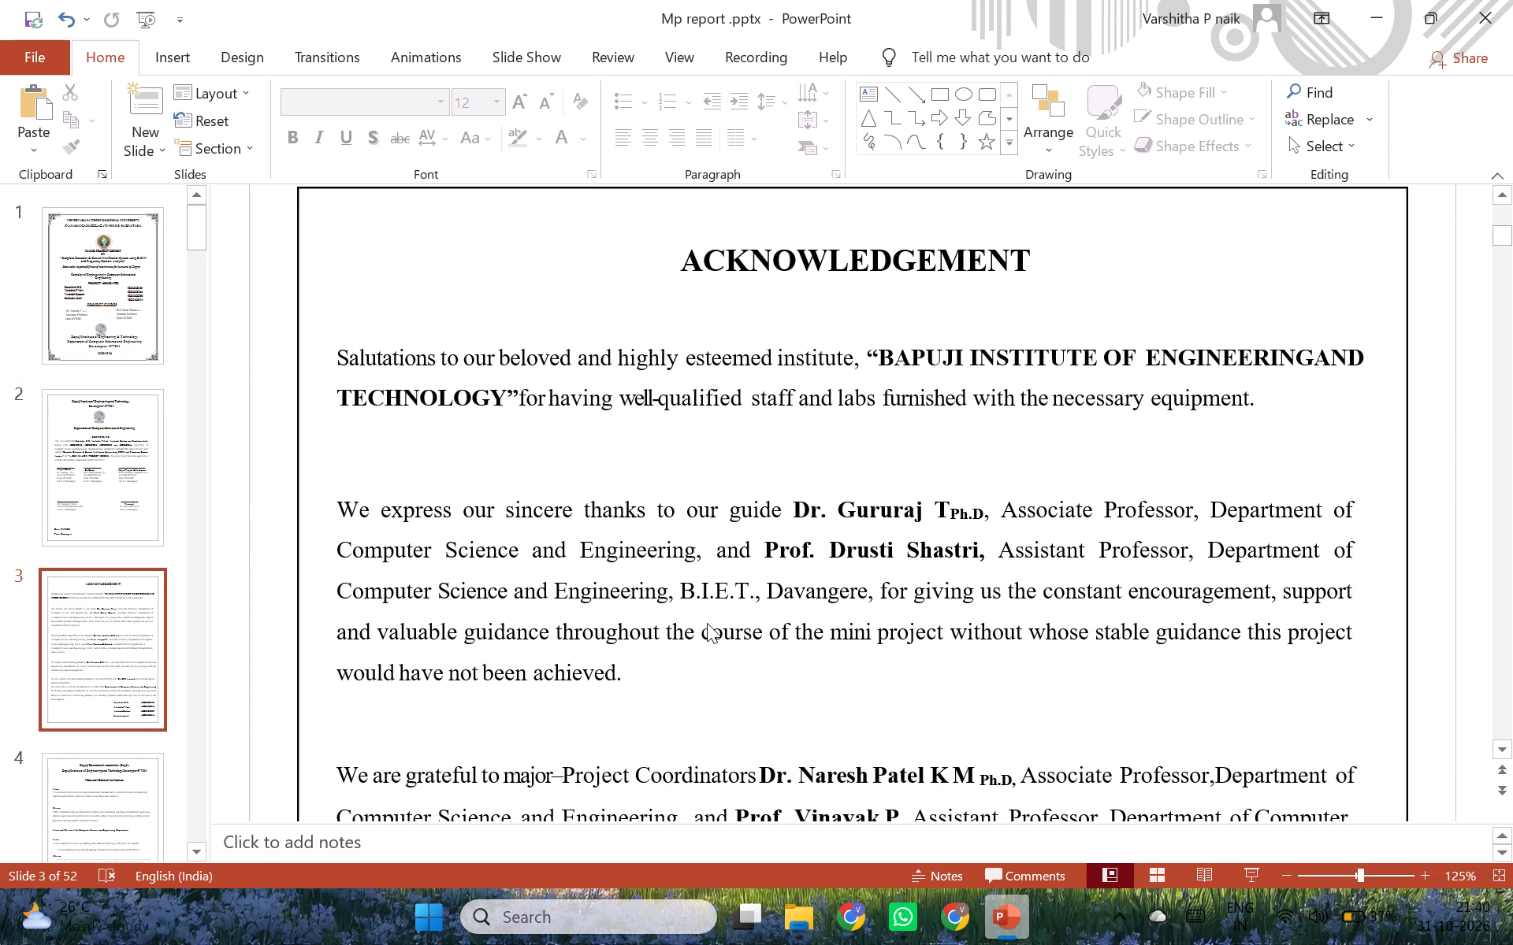
{"action": "scroll", "coordinate": [707, 623], "scroll_direction": "down", "scroll_amount": 3}
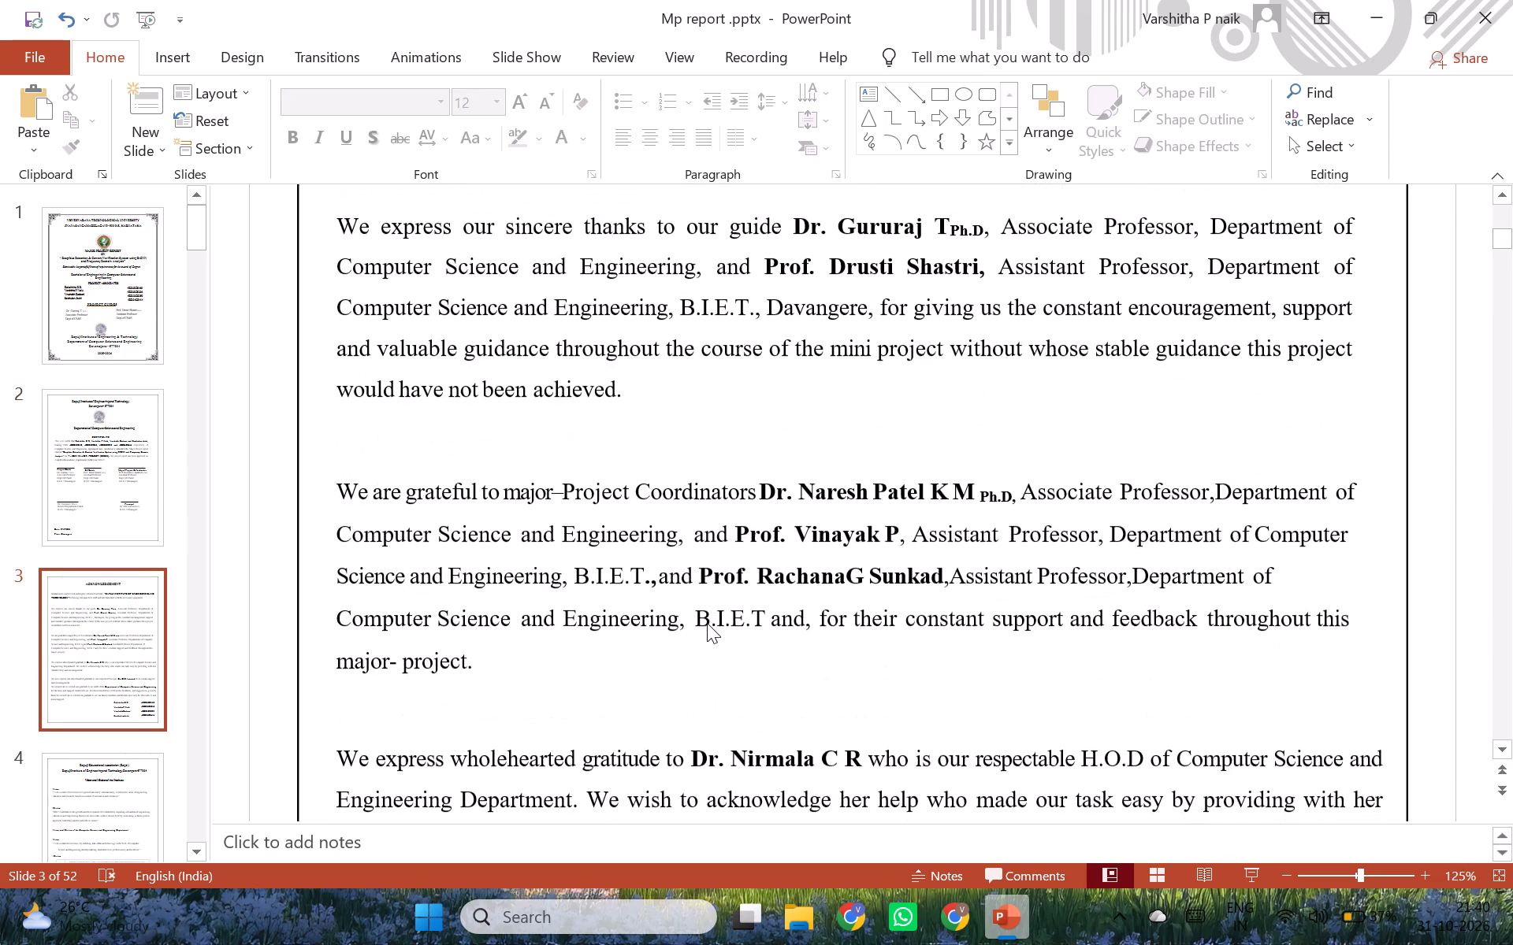
{"action": "scroll", "coordinate": [707, 623], "scroll_direction": "down", "scroll_amount": 4}
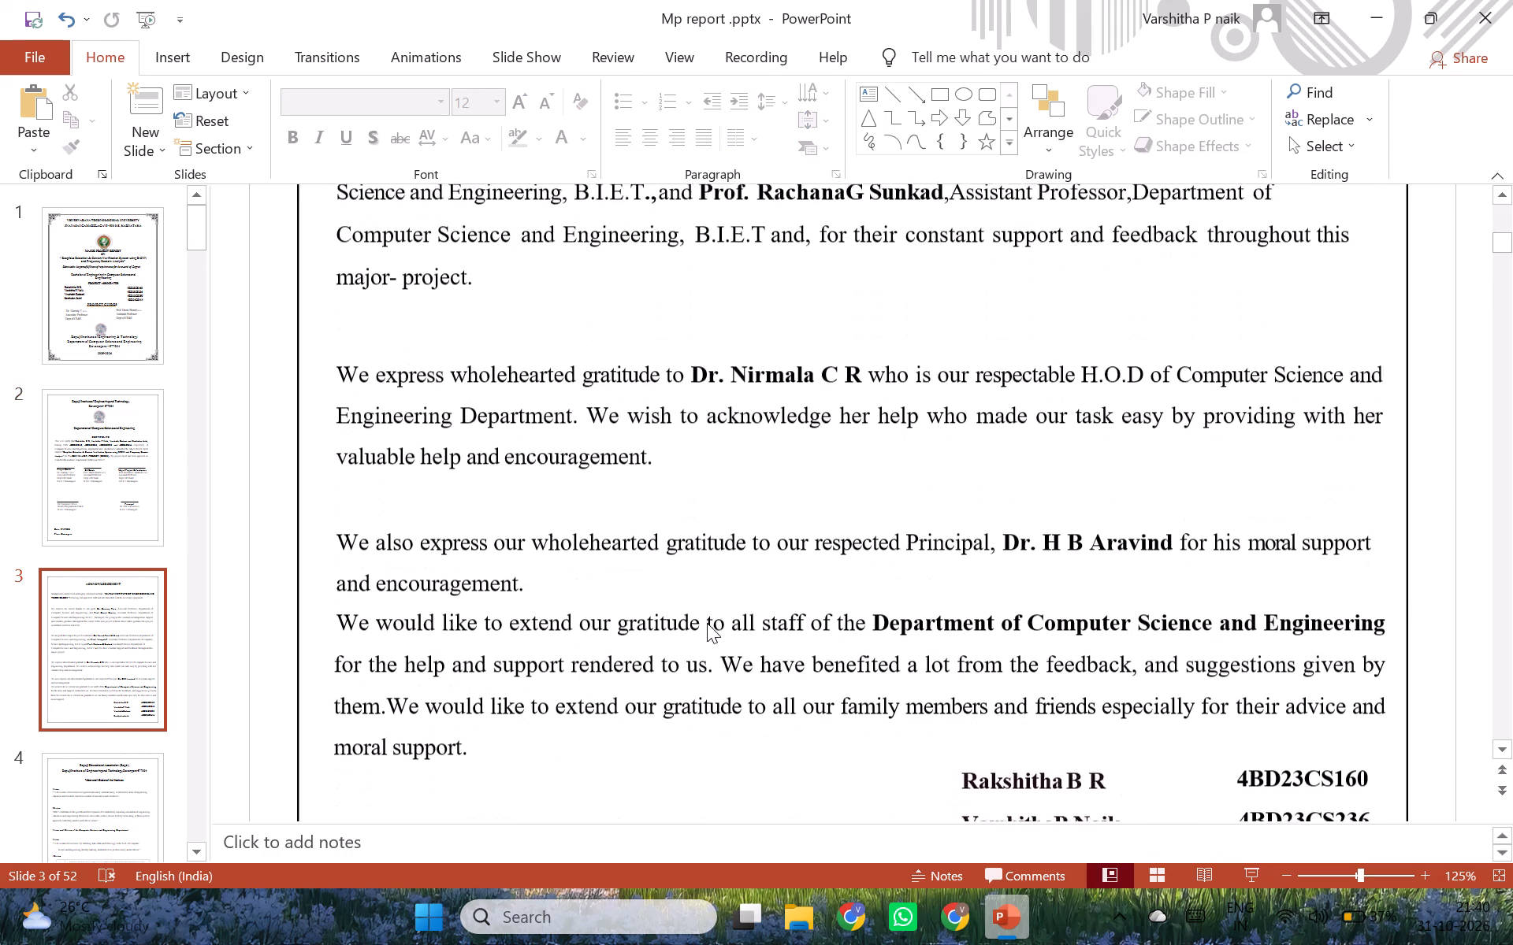
{"action": "scroll", "coordinate": [707, 623], "scroll_direction": "down", "scroll_amount": 3}
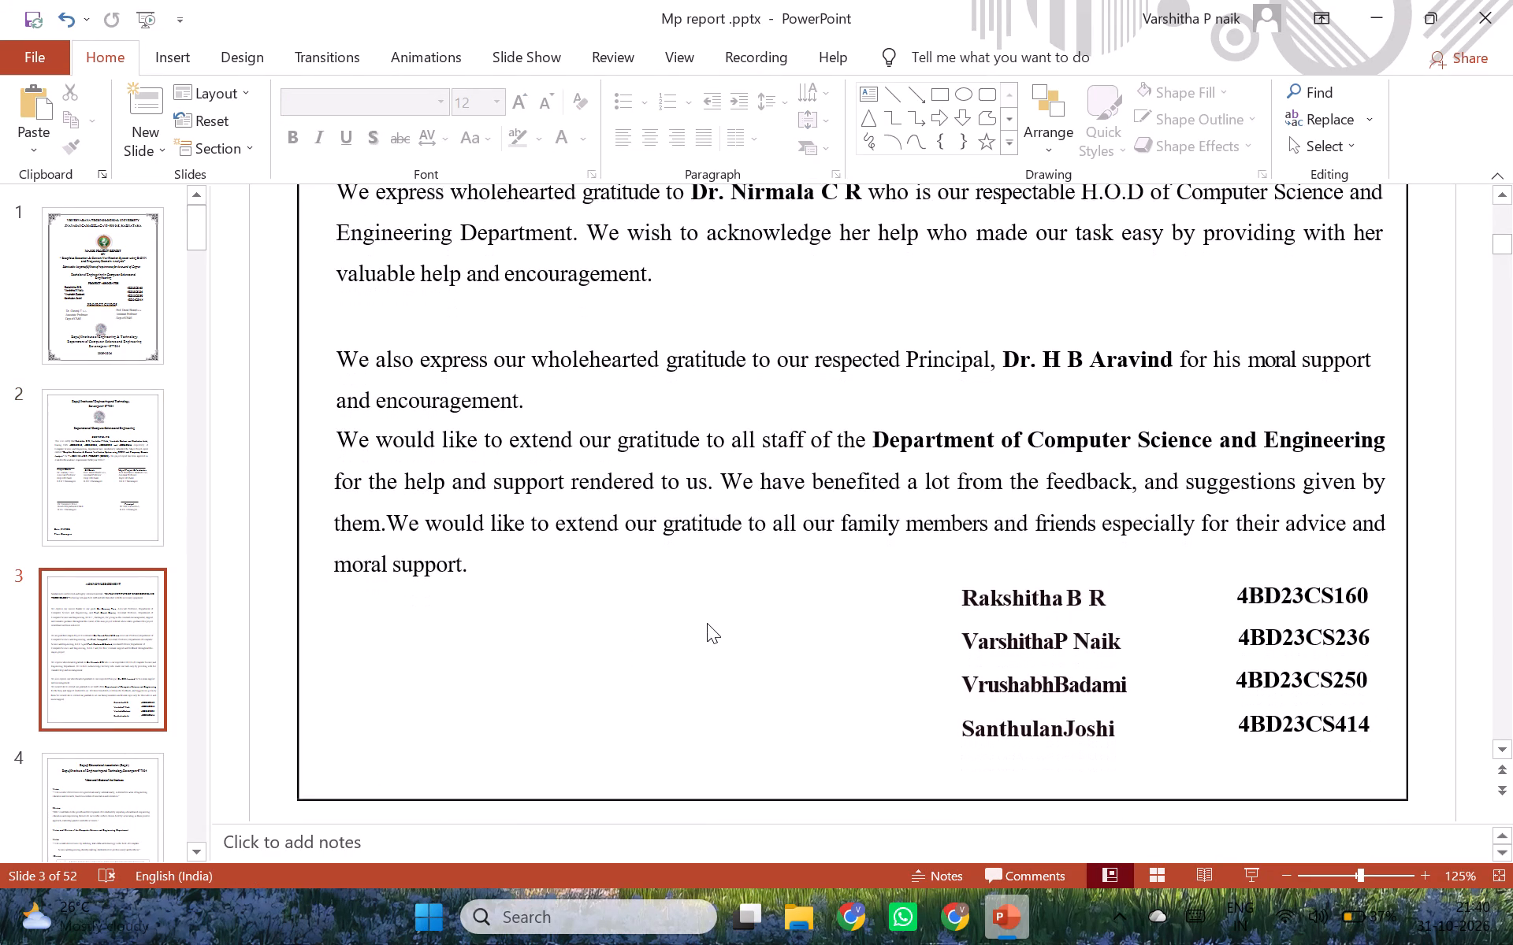
Look over slides 4 to 7, covering the vision and mission, program outcomes, abstract and table of contents.
{"action": "scroll", "coordinate": [707, 623], "scroll_direction": "down", "scroll_amount": 3}
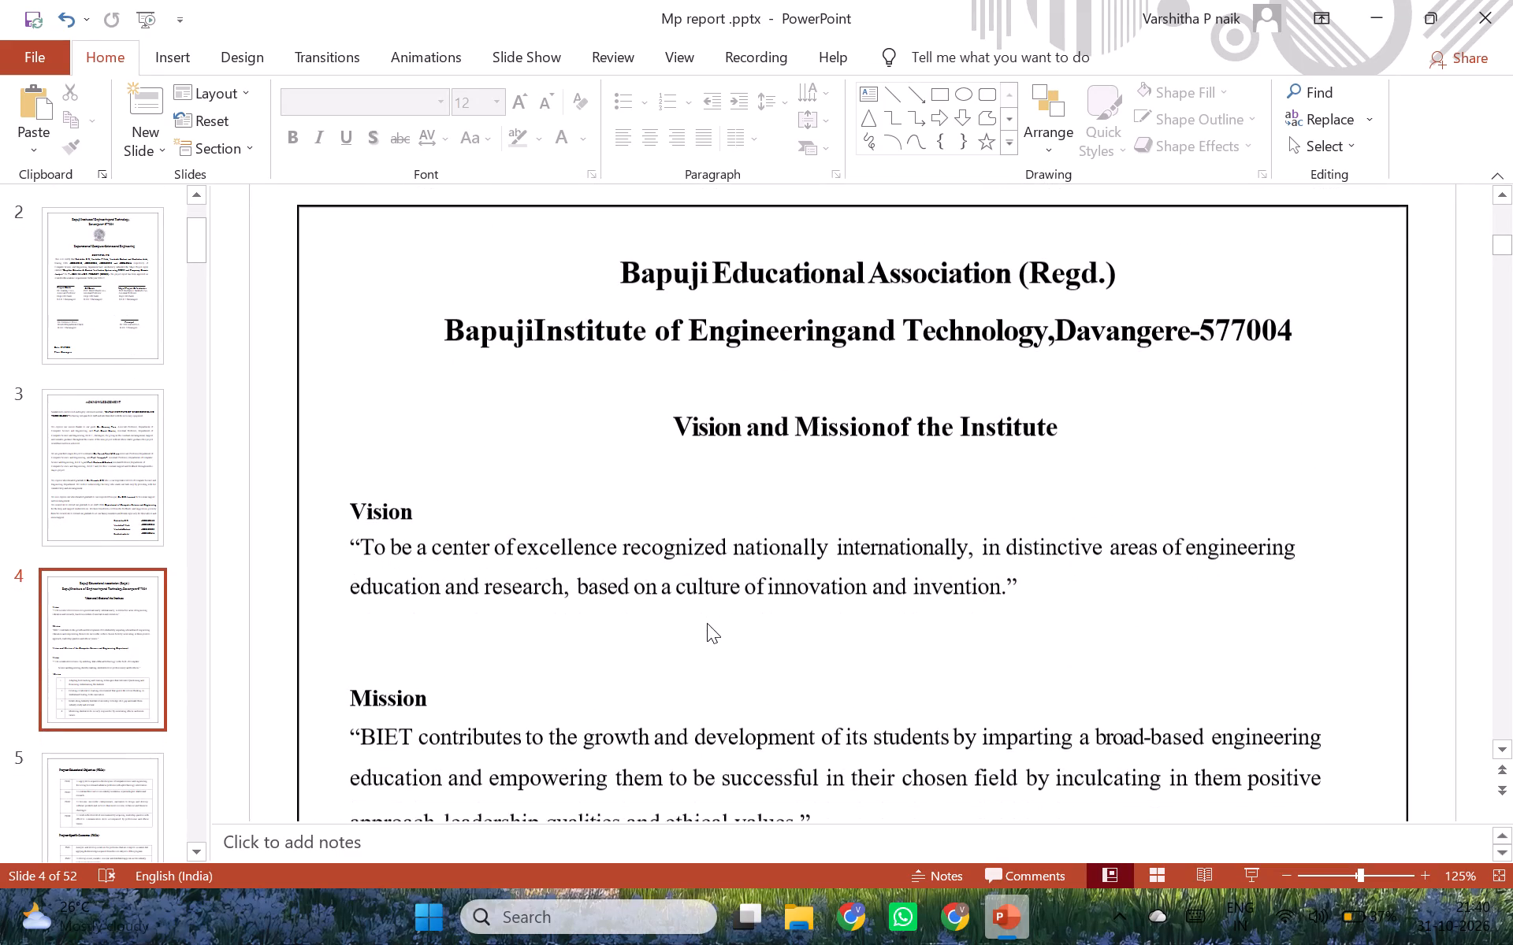
{"action": "scroll", "coordinate": [707, 623], "scroll_direction": "down", "scroll_amount": 4}
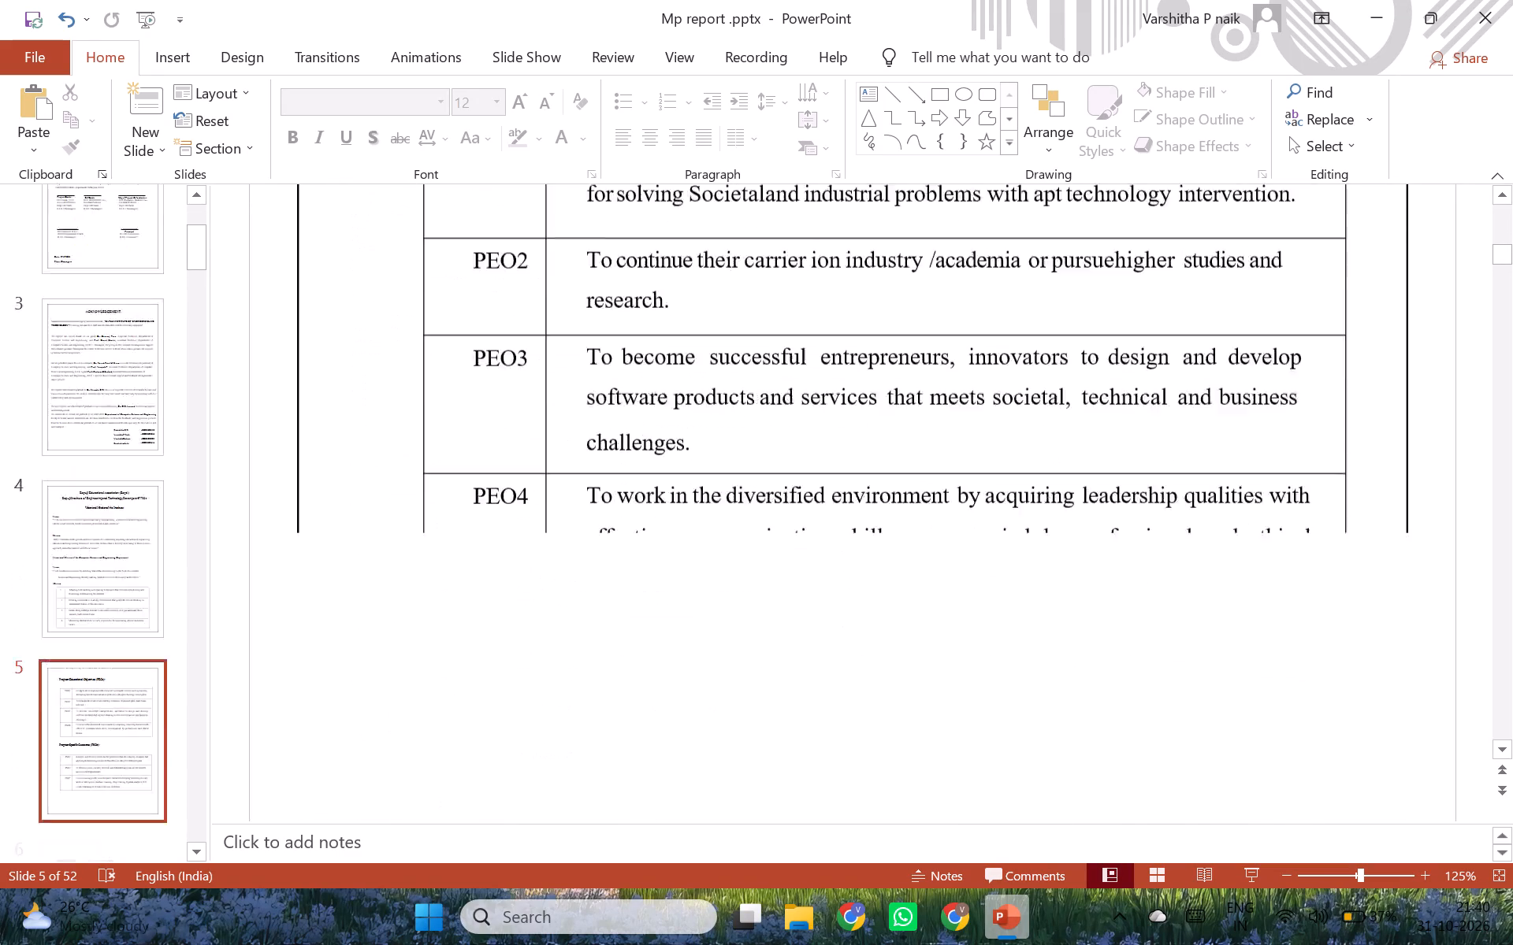
{"action": "scroll", "coordinate": [707, 623], "scroll_direction": "down", "scroll_amount": 4}
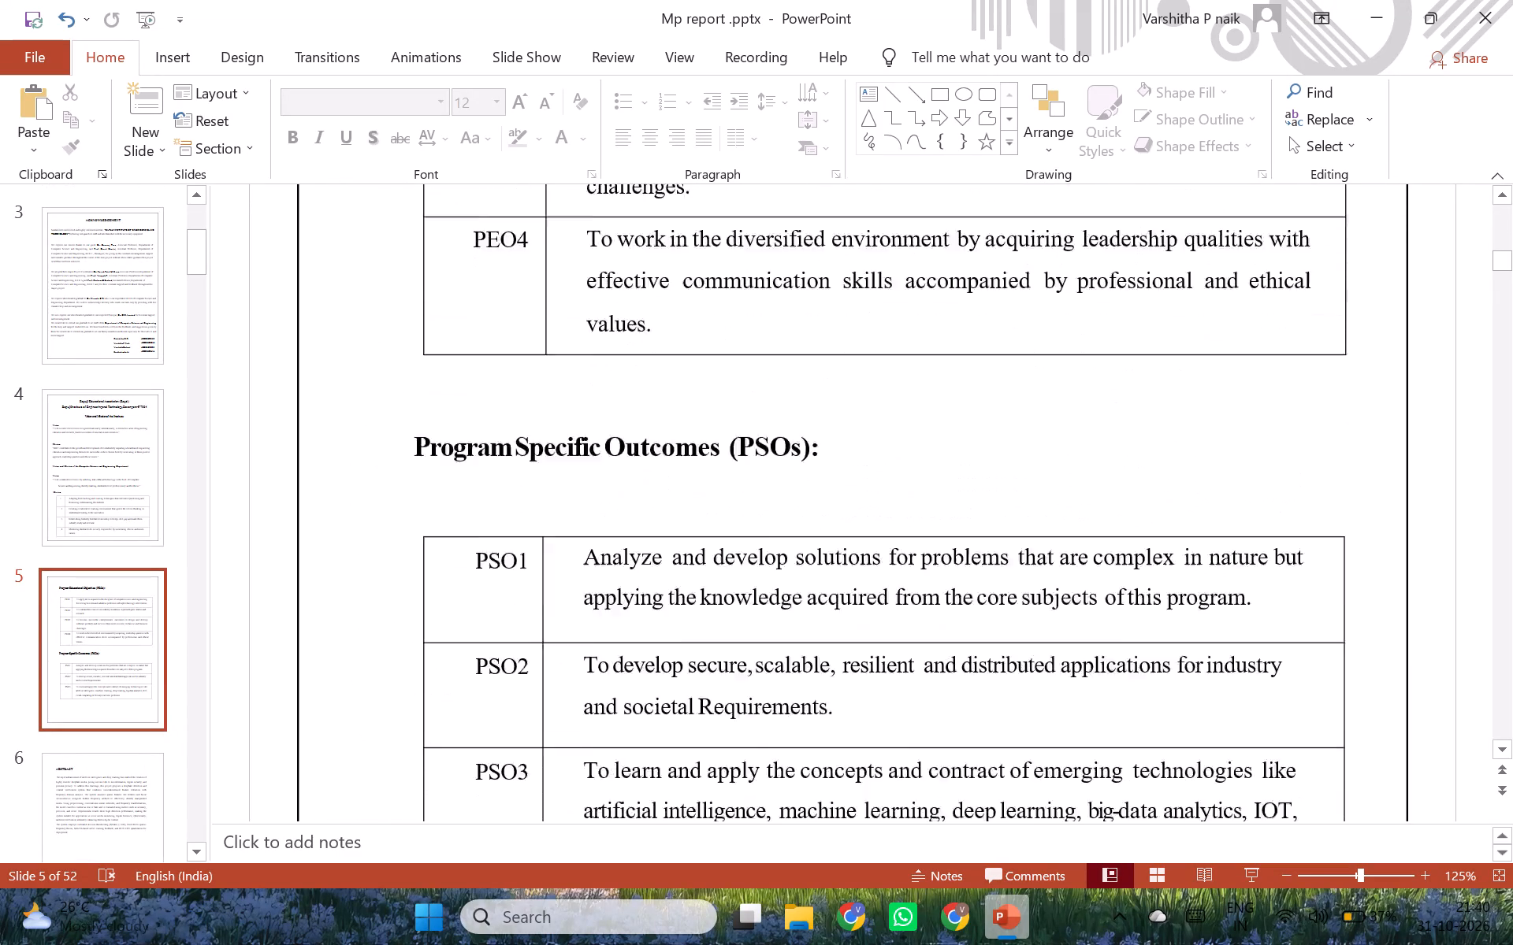
{"action": "scroll", "coordinate": [707, 623], "scroll_direction": "down", "scroll_amount": 3}
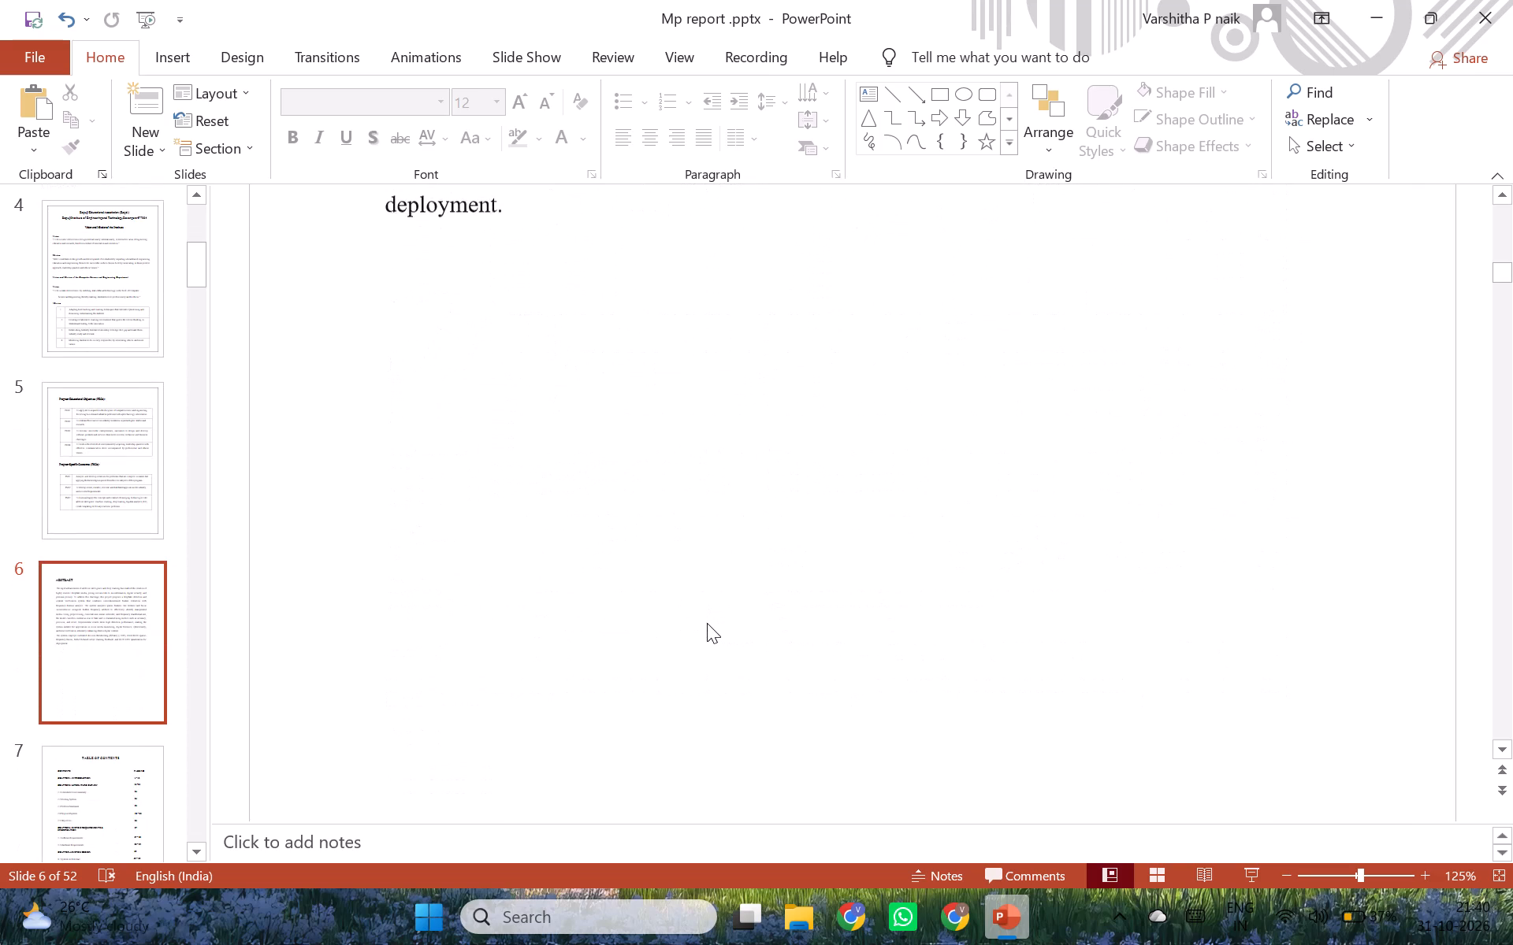
{"action": "scroll", "coordinate": [707, 623], "scroll_direction": "down", "scroll_amount": 2}
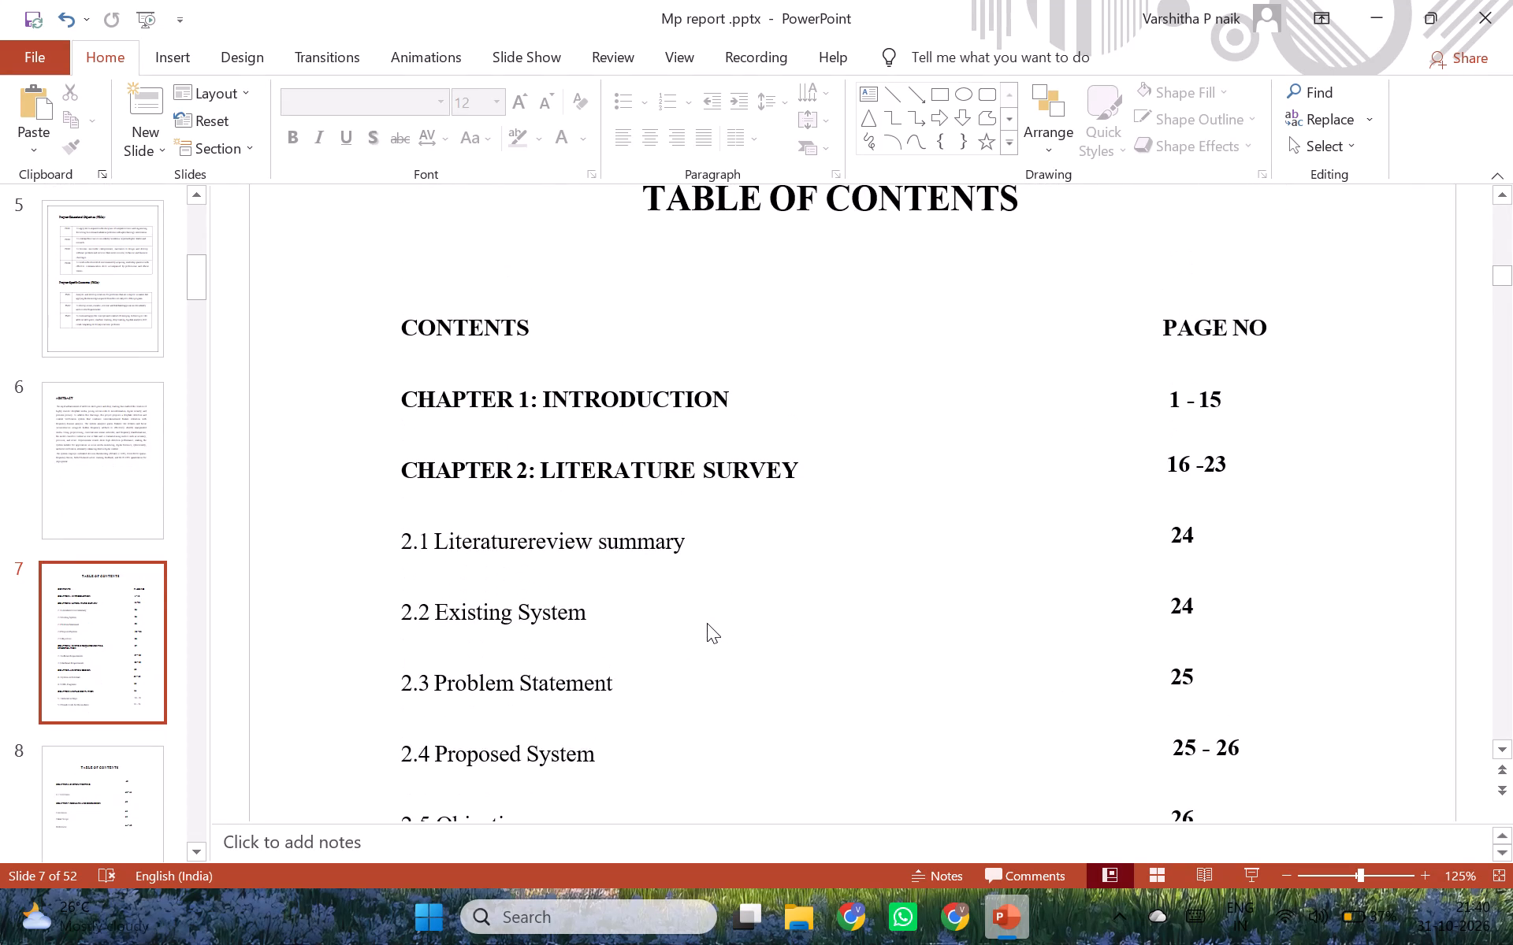
Set the academic year in the header of the Chapter 1 introduction page on slide 9 to 2026-27.
{"action": "scroll", "coordinate": [91, 769], "scroll_direction": "down", "scroll_amount": 1}
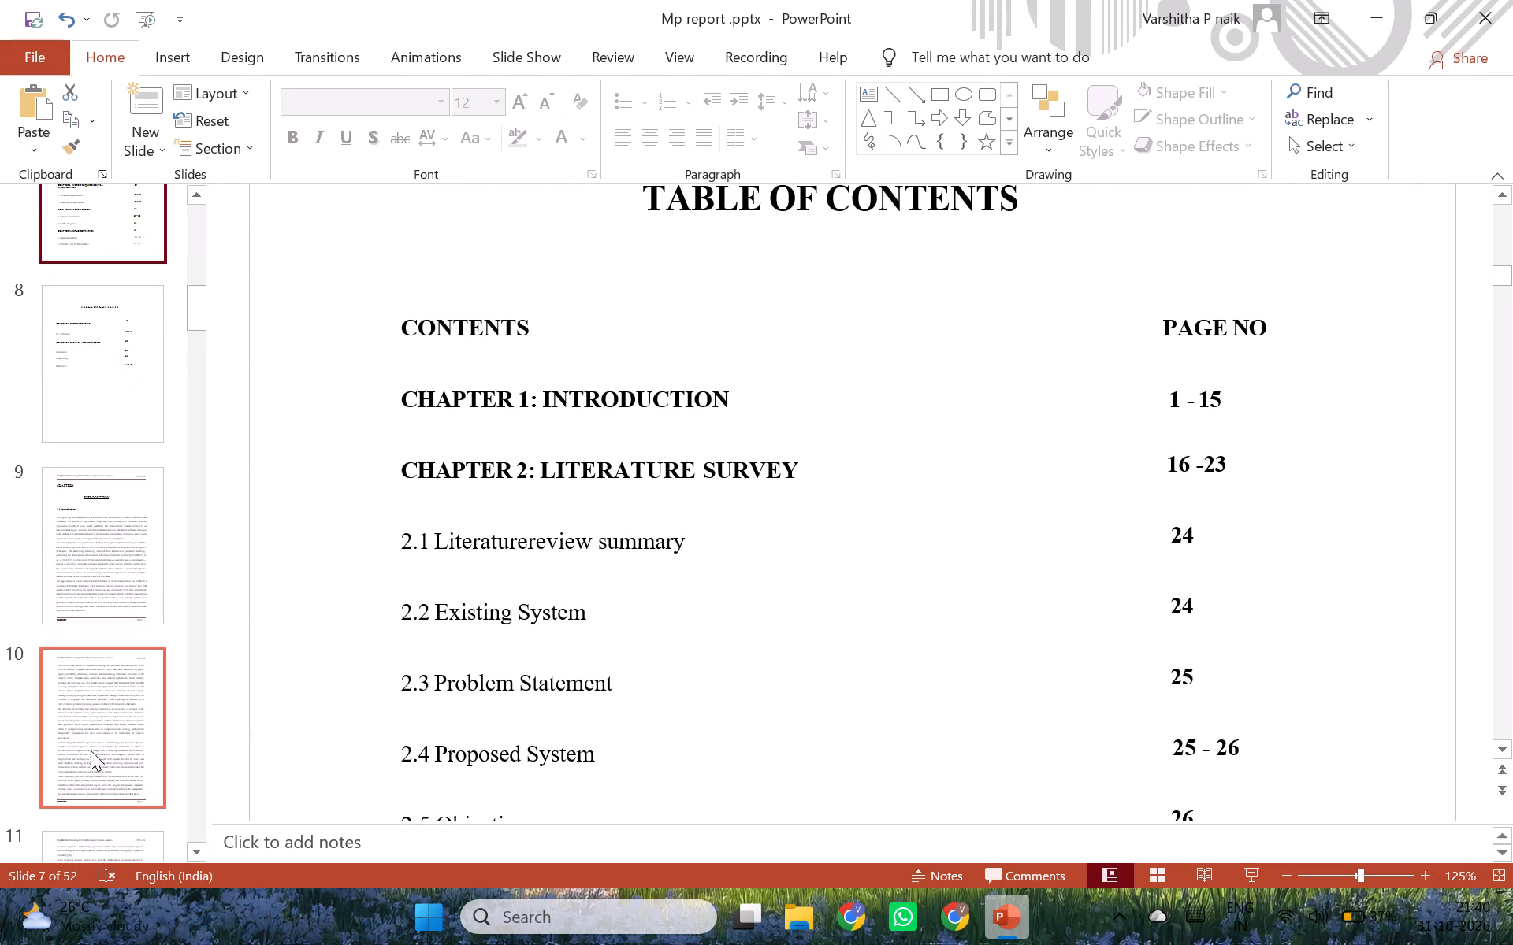
{"action": "left_click", "coordinate": [91, 548]}
{"action": "scroll", "coordinate": [760, 514], "scroll_direction": "up", "scroll_amount": 1}
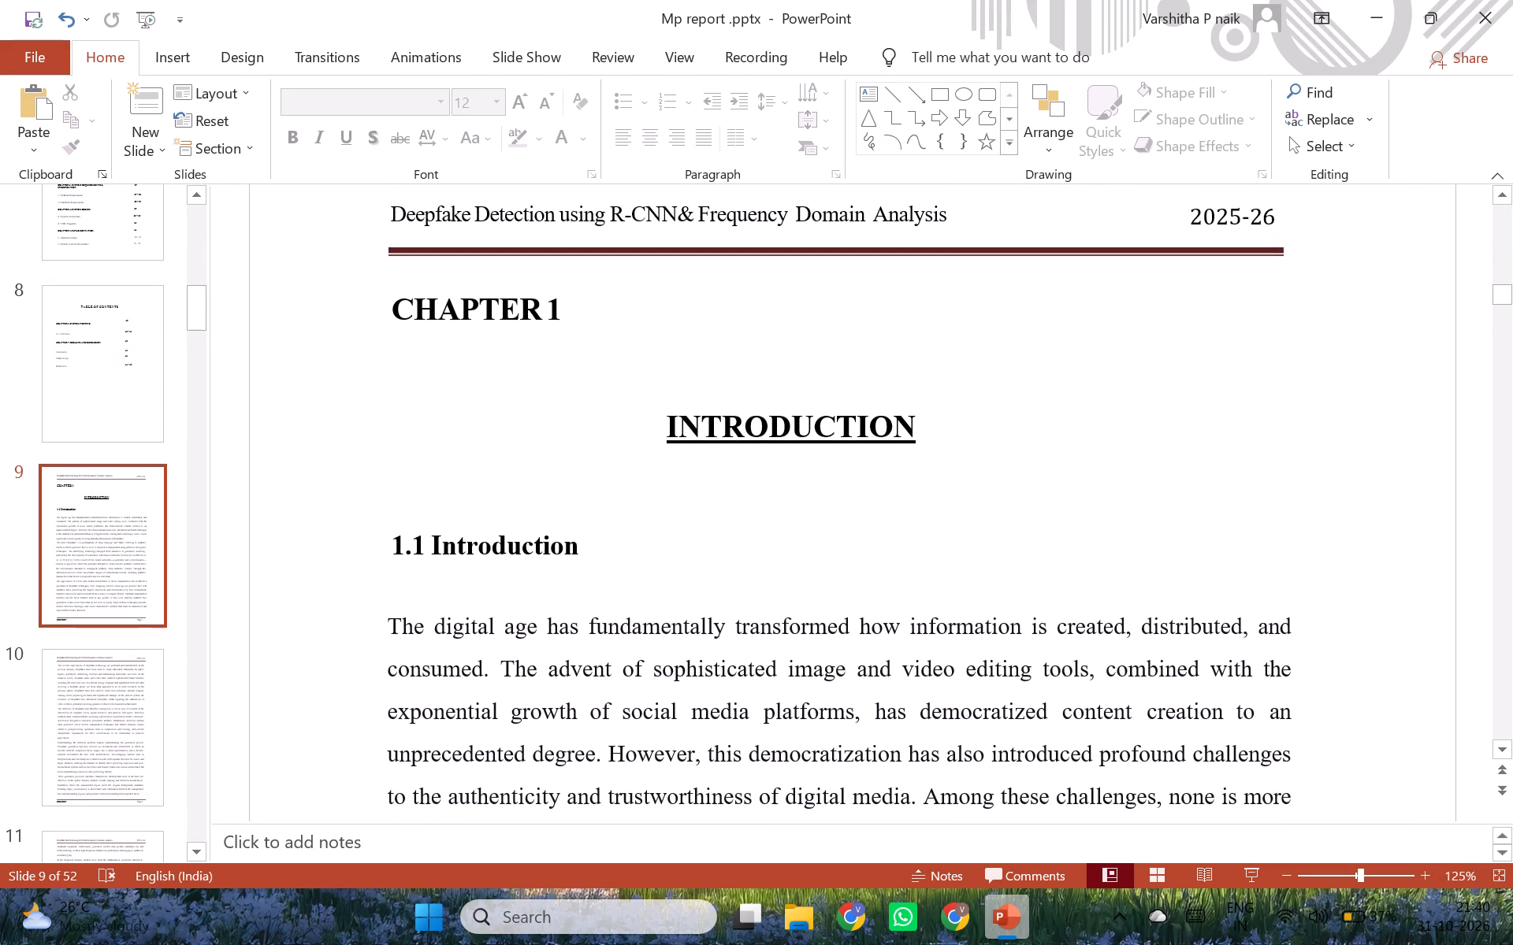
{"action": "left_click", "coordinate": [1240, 220]}
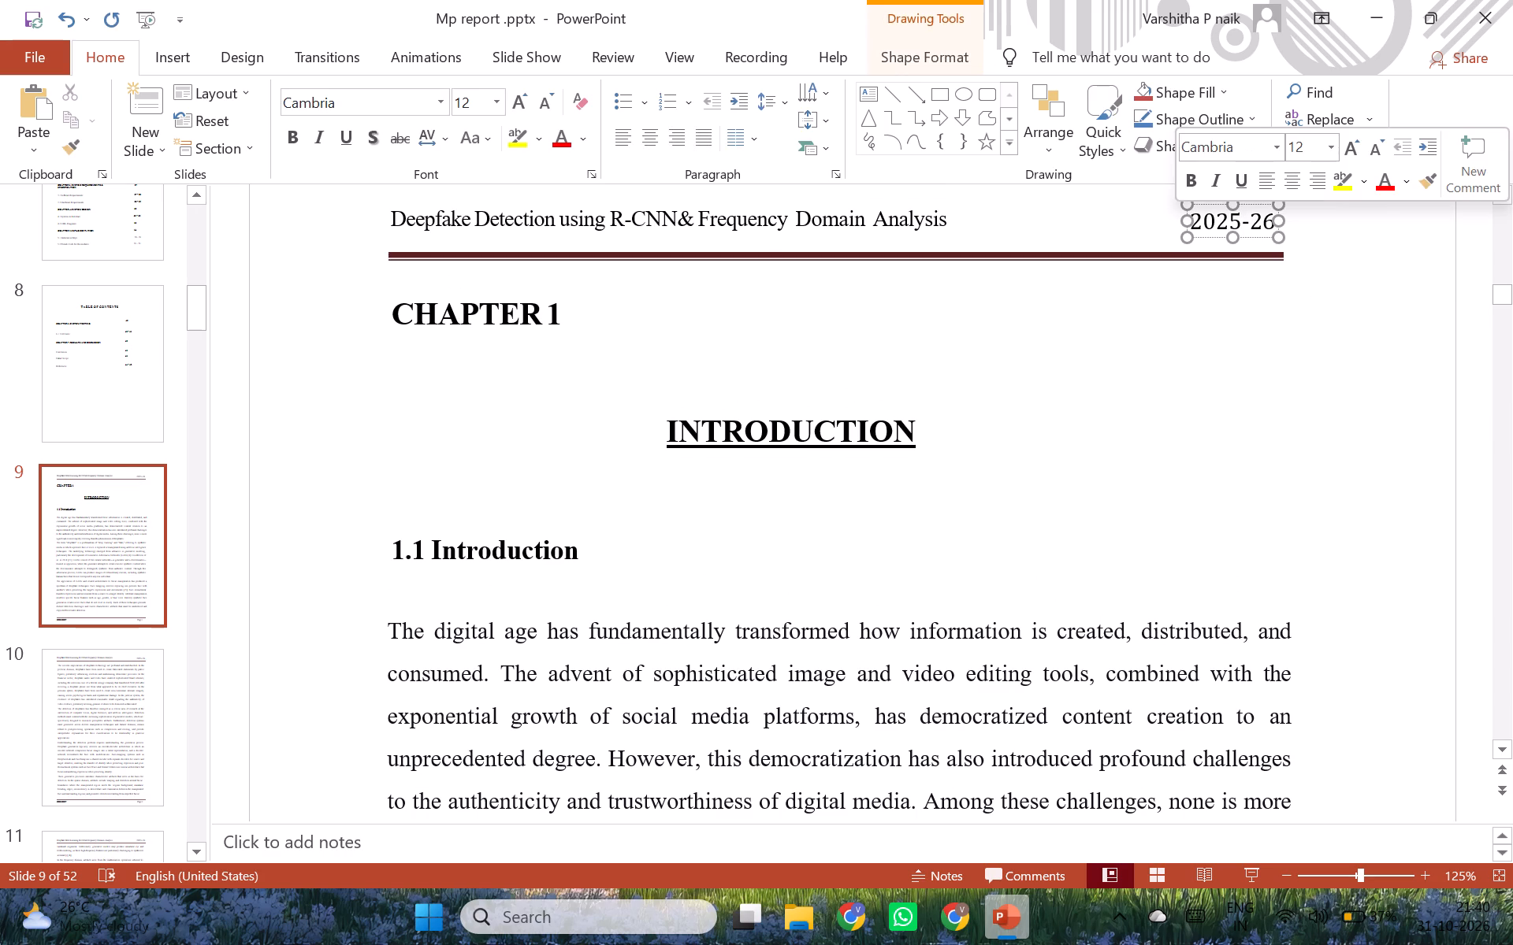
{"action": "key", "text": "BackSpace"}
{"action": "key", "text": "6"}
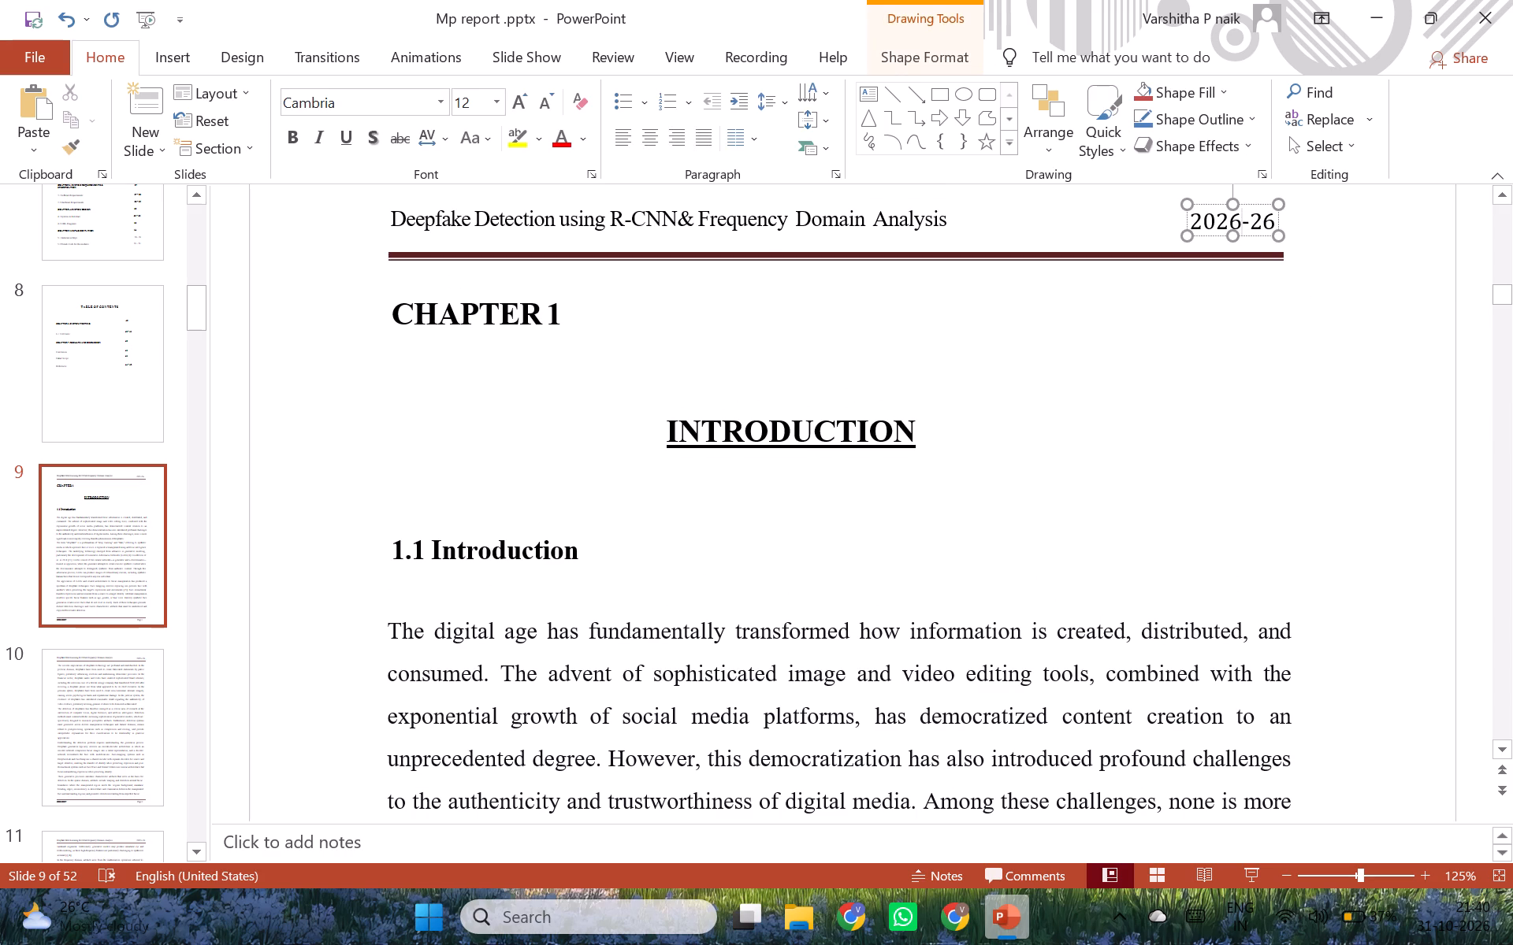
{"action": "key", "text": "Right"}
{"action": "key", "text": "Right"}
{"action": "key", "text": "Right"}
{"action": "key", "text": "BackSpace"}
{"action": "key", "text": "7"}
Copy the header year 2026-27 from slide 9 and paste it over the header year on slide 10.
{"action": "key", "text": "ctrl+a"}
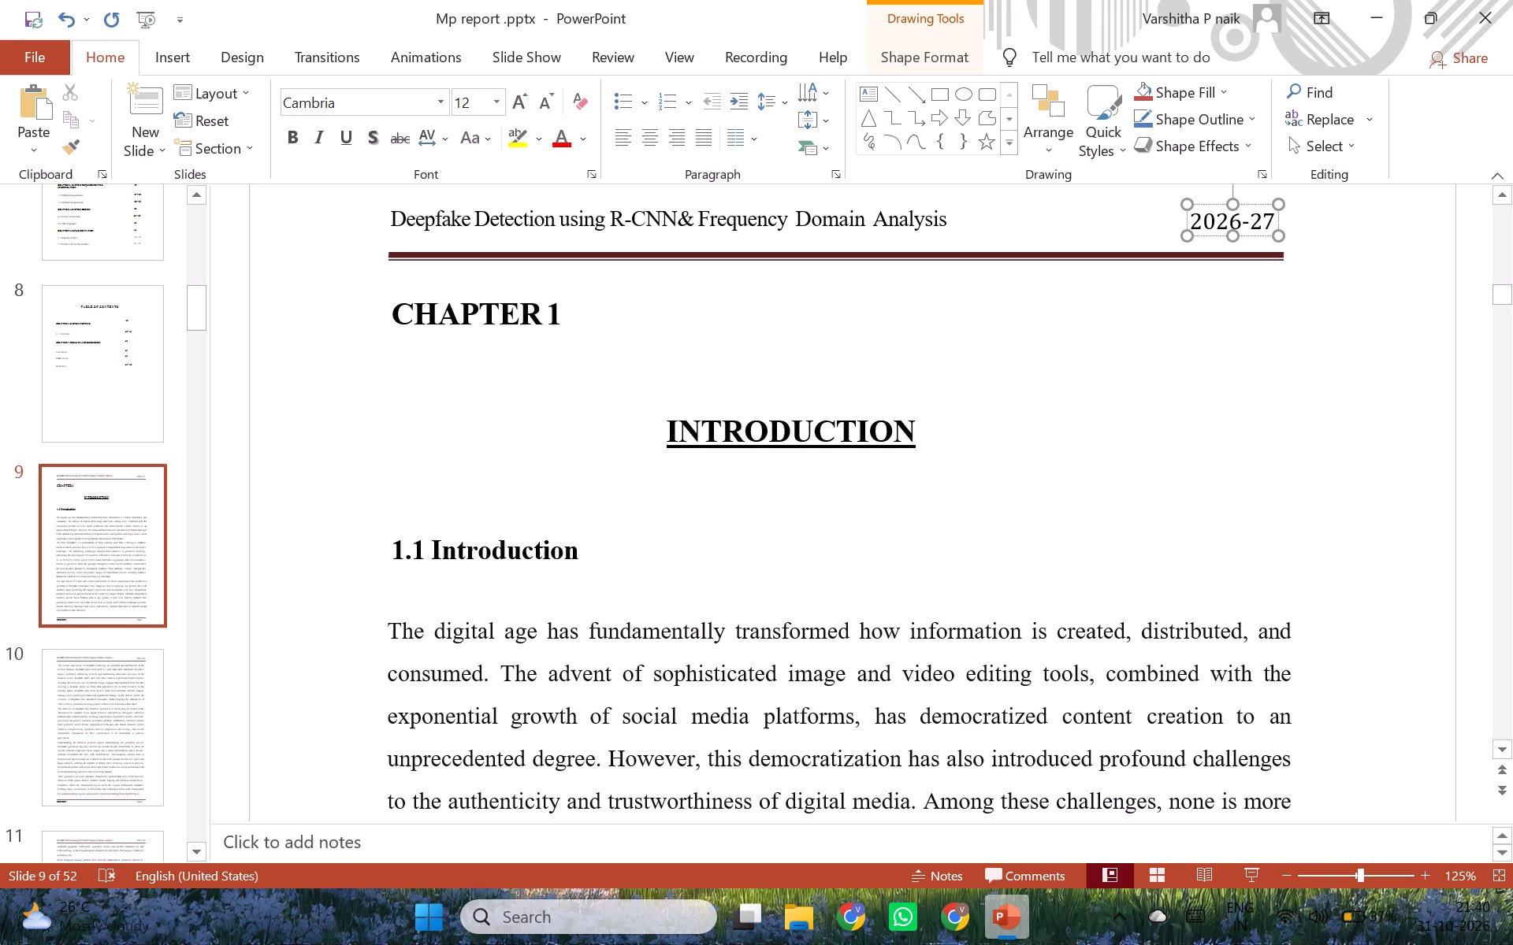
{"action": "key", "text": "ctrl+c"}
{"action": "left_click", "coordinate": [1250, 313]}
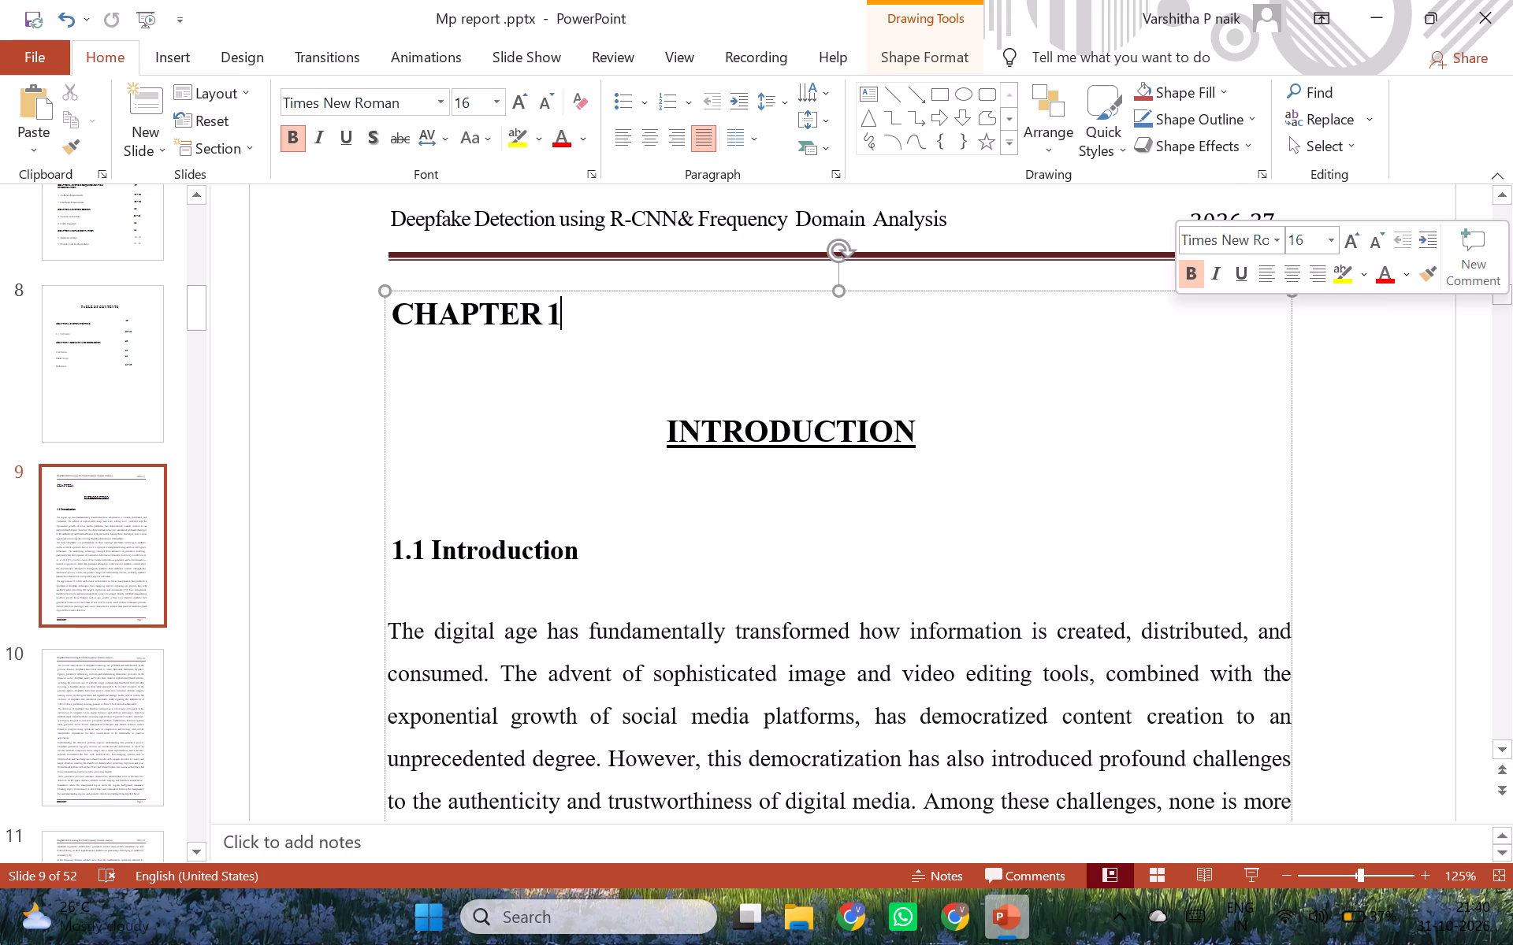
{"action": "left_click", "coordinate": [114, 732]}
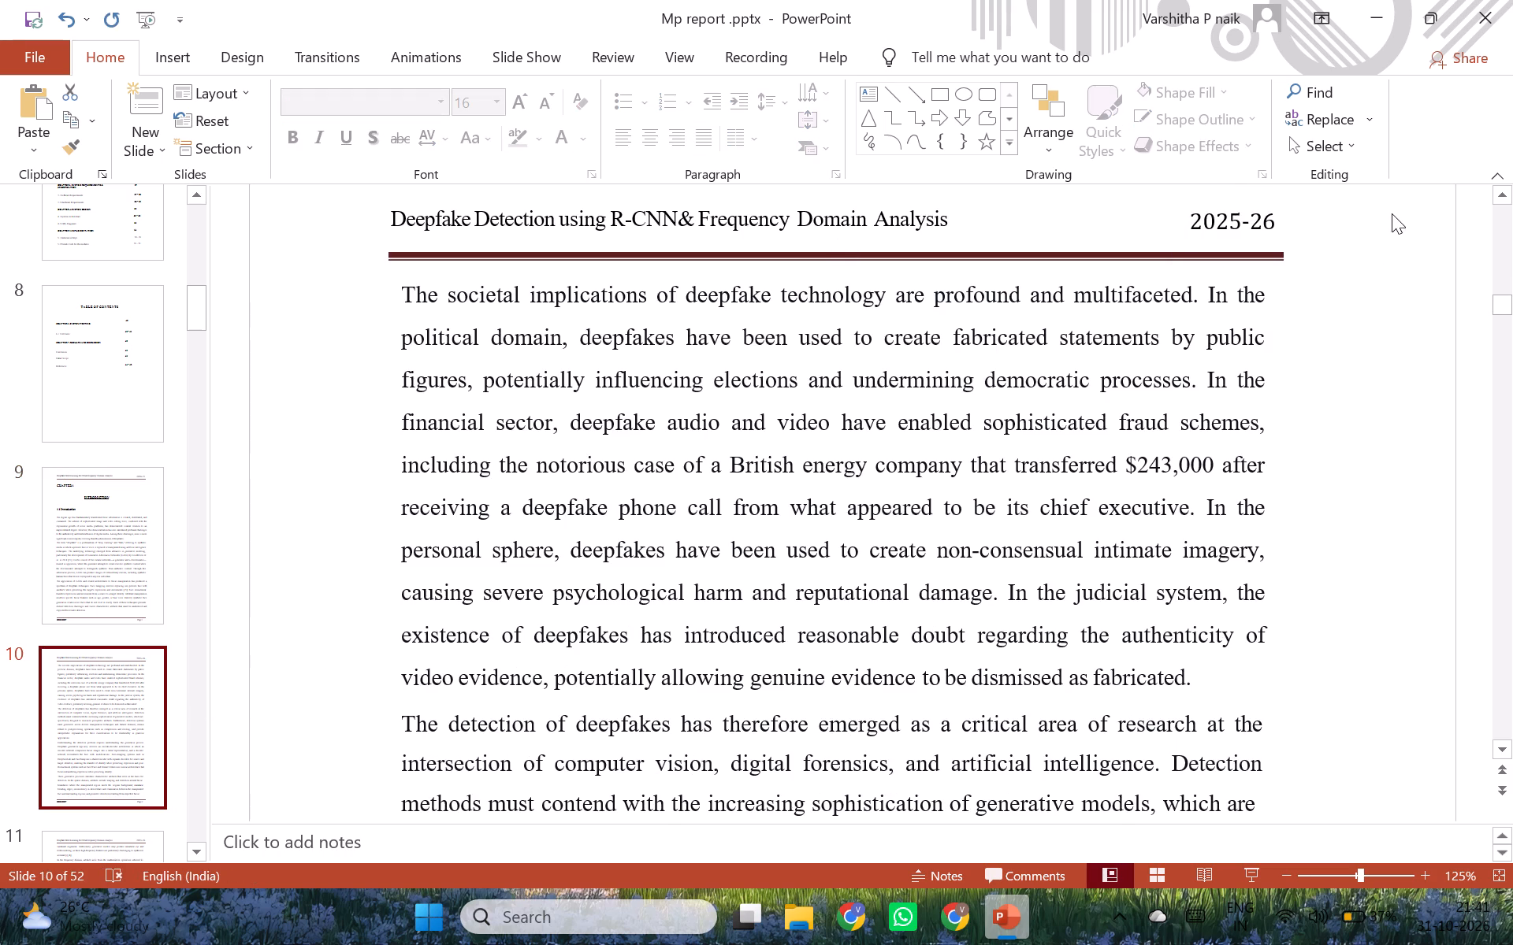
{"action": "left_click", "coordinate": [1243, 220]}
{"action": "key", "text": "ctrl+a"}
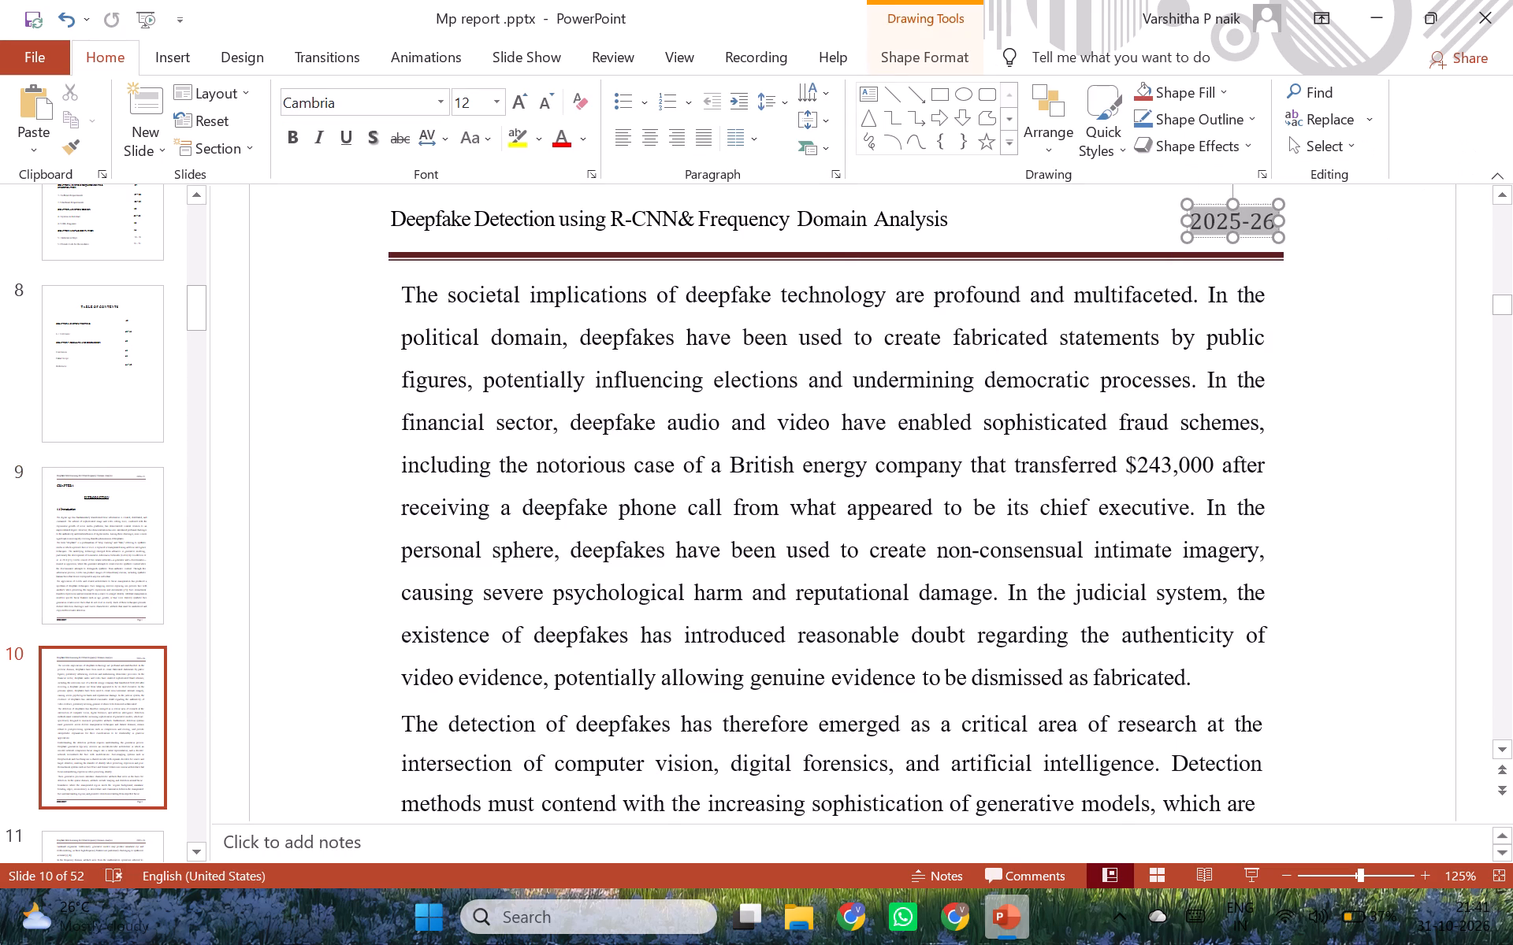
{"action": "key", "text": "ctrl+v"}
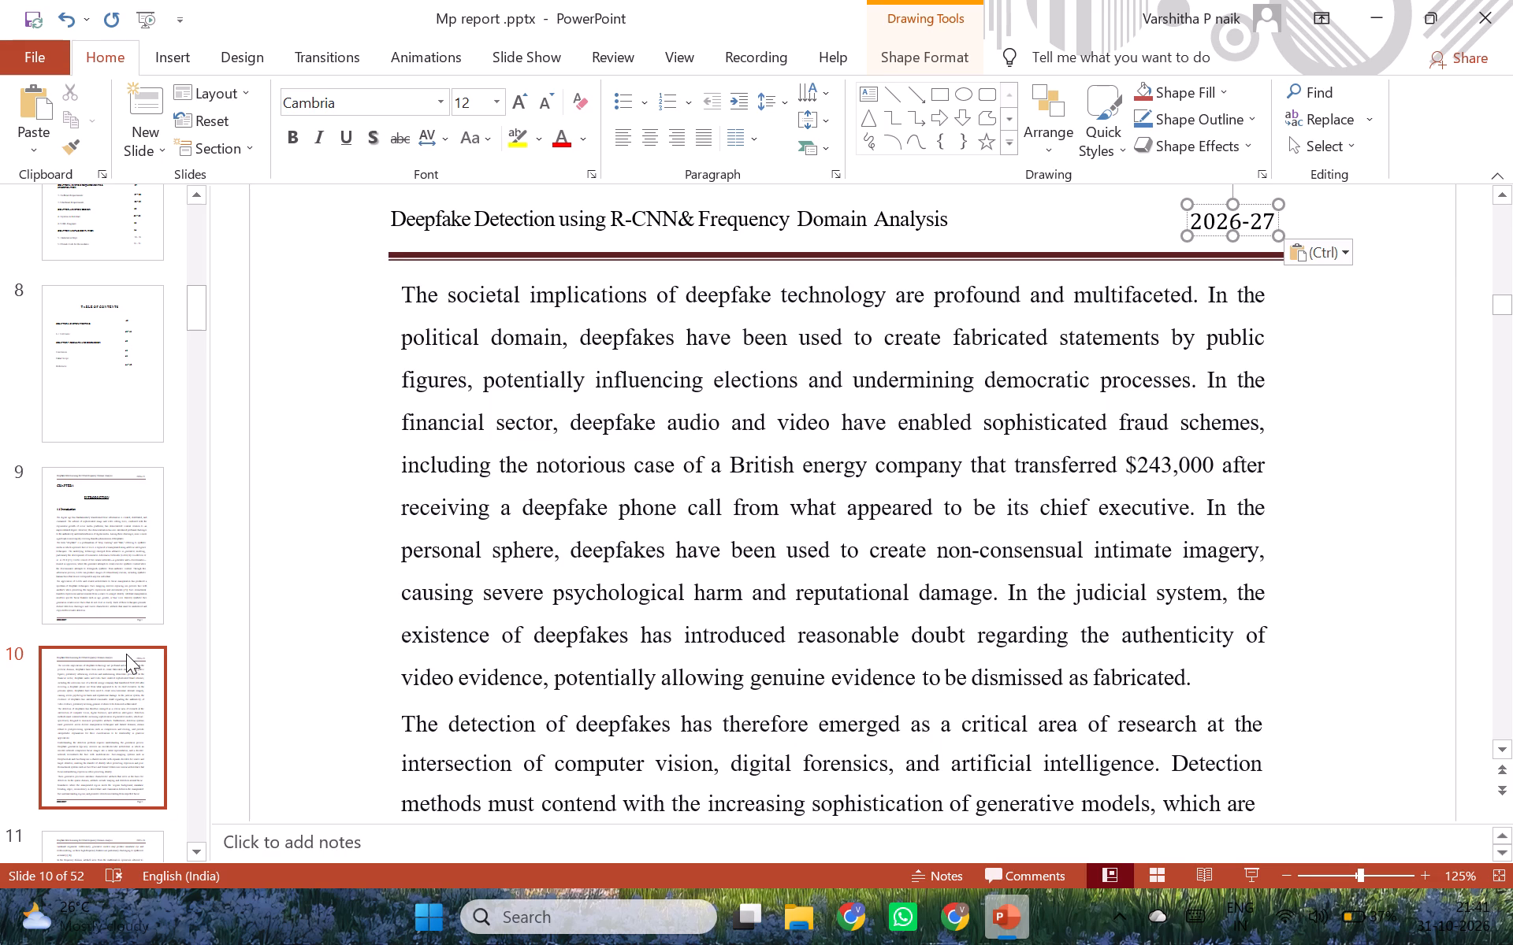
Replace the header academic year on slides 11 and 12 with the copied 2026-27.
{"action": "scroll", "coordinate": [126, 654], "scroll_direction": "down", "scroll_amount": 2}
{"action": "left_click", "coordinate": [108, 536]}
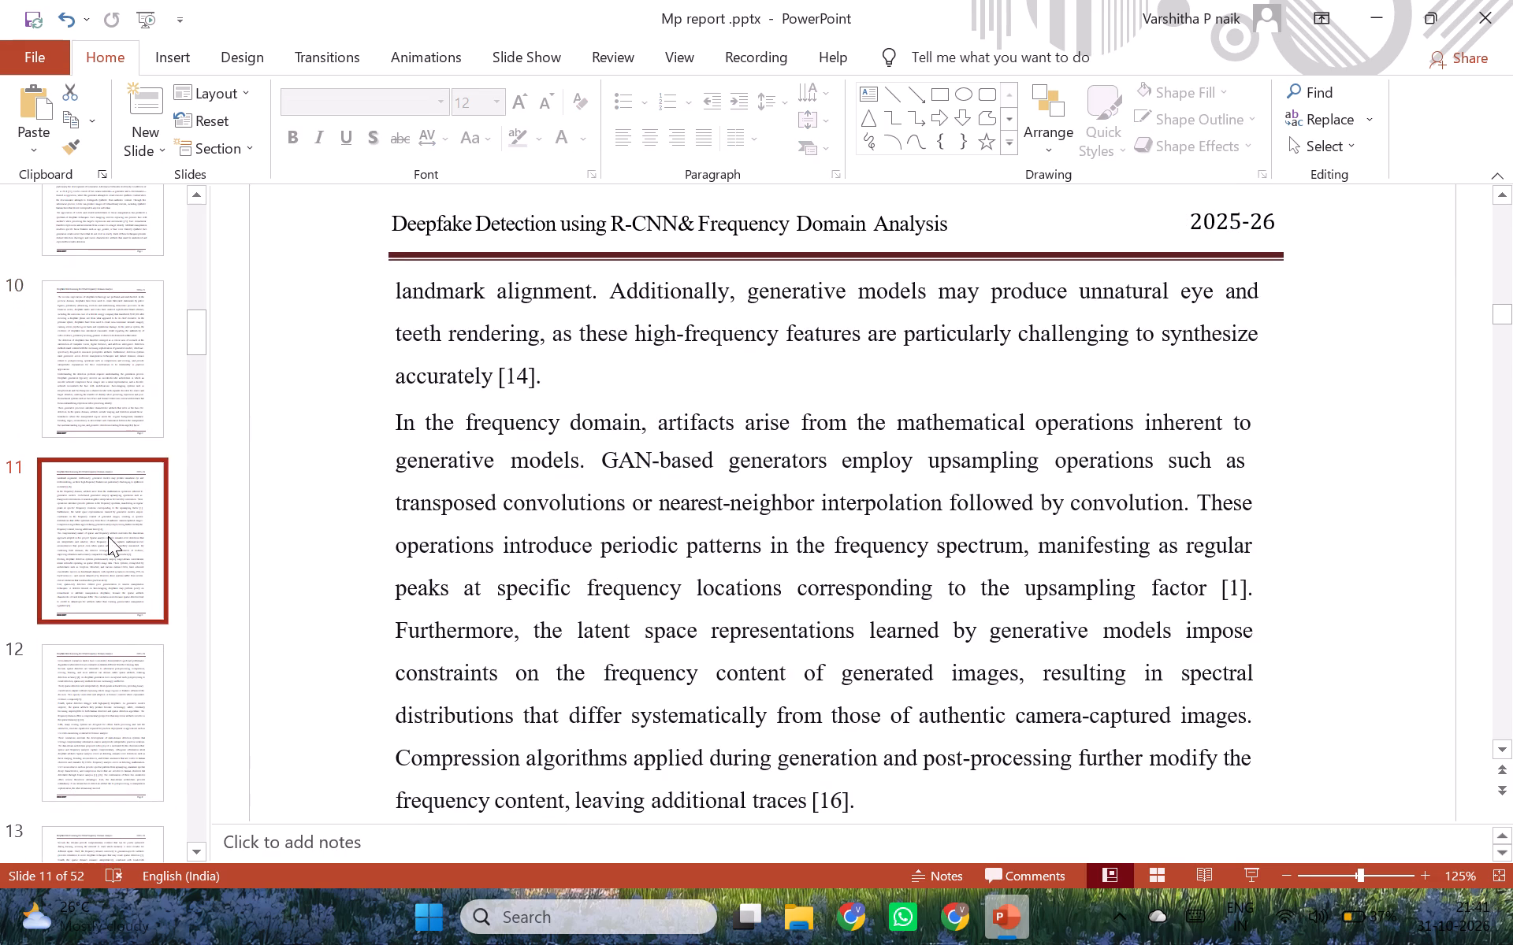
{"action": "left_click", "coordinate": [1199, 220]}
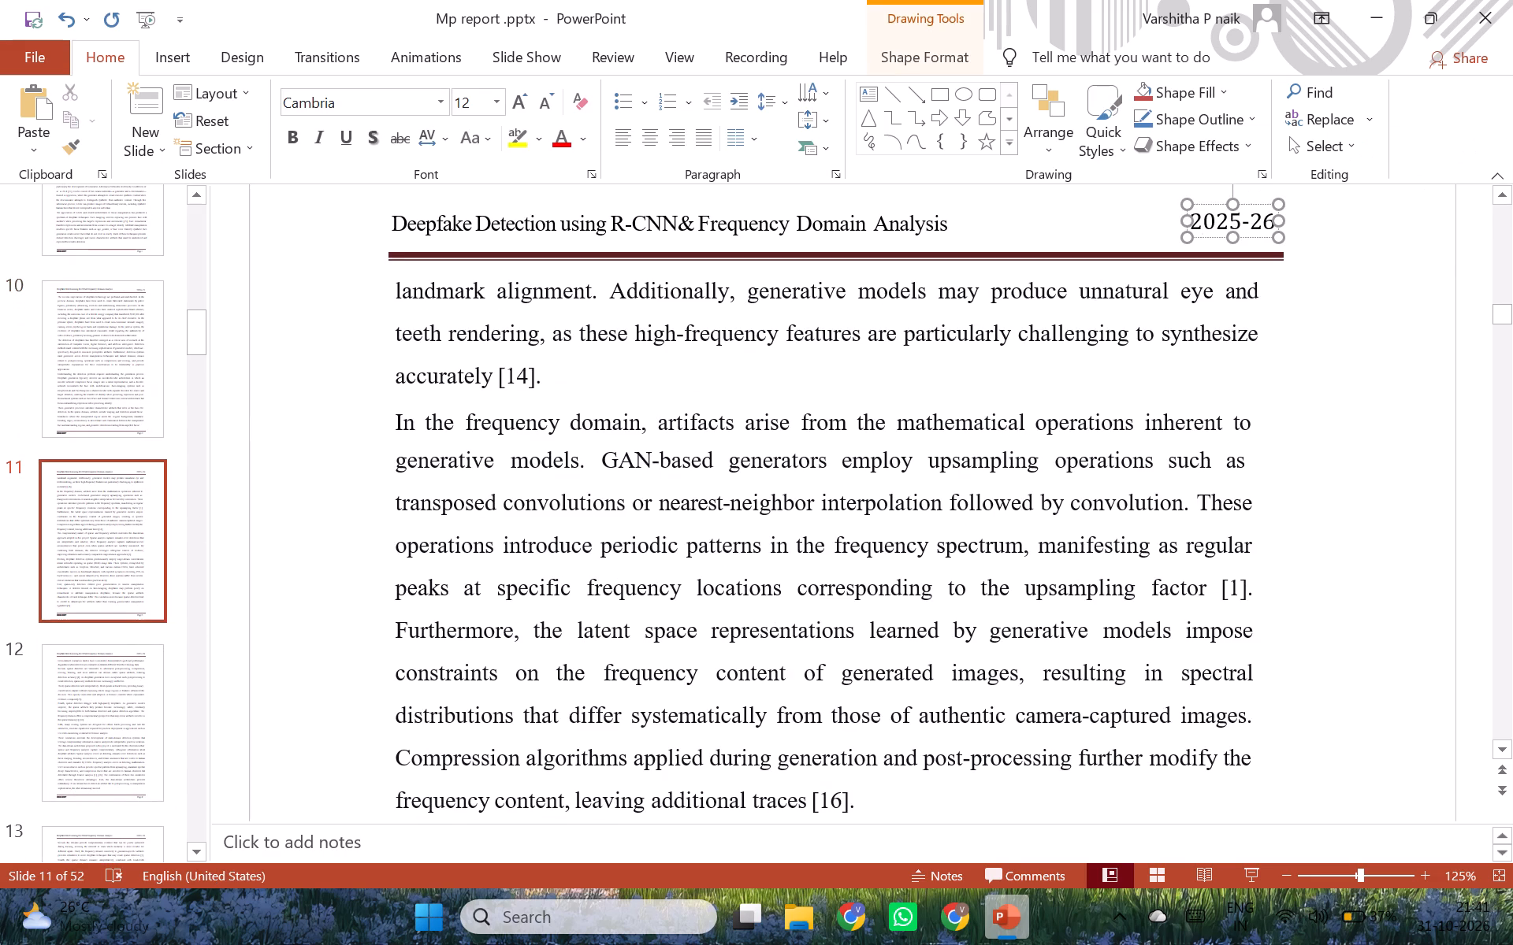
{"action": "key", "text": "ctrl+a"}
{"action": "key", "text": "ctrl+v"}
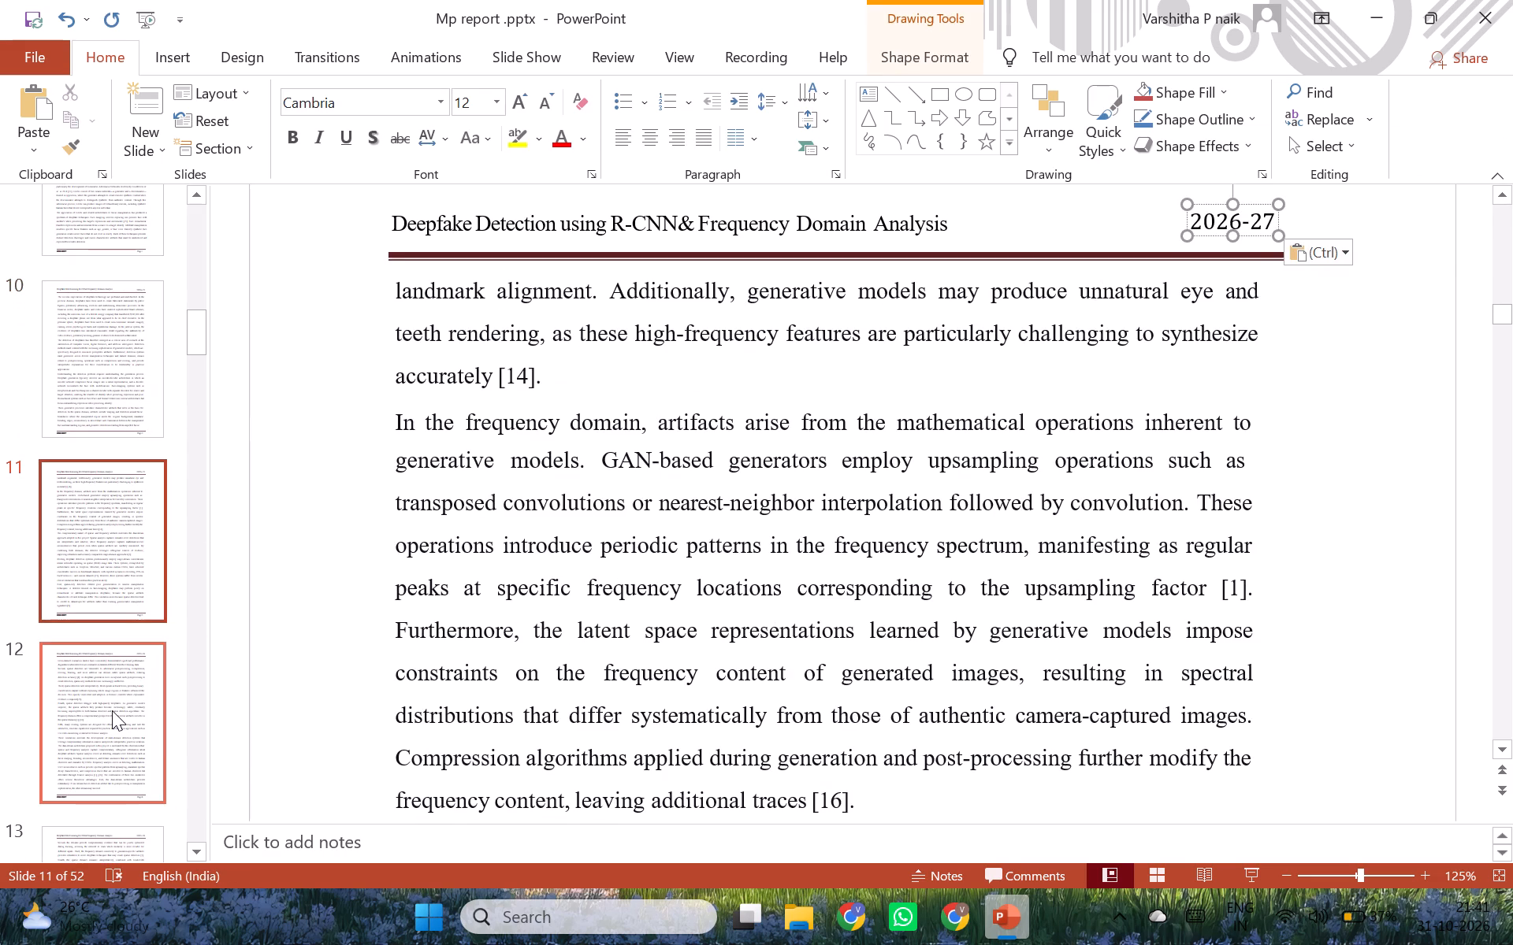
{"action": "left_click", "coordinate": [112, 710]}
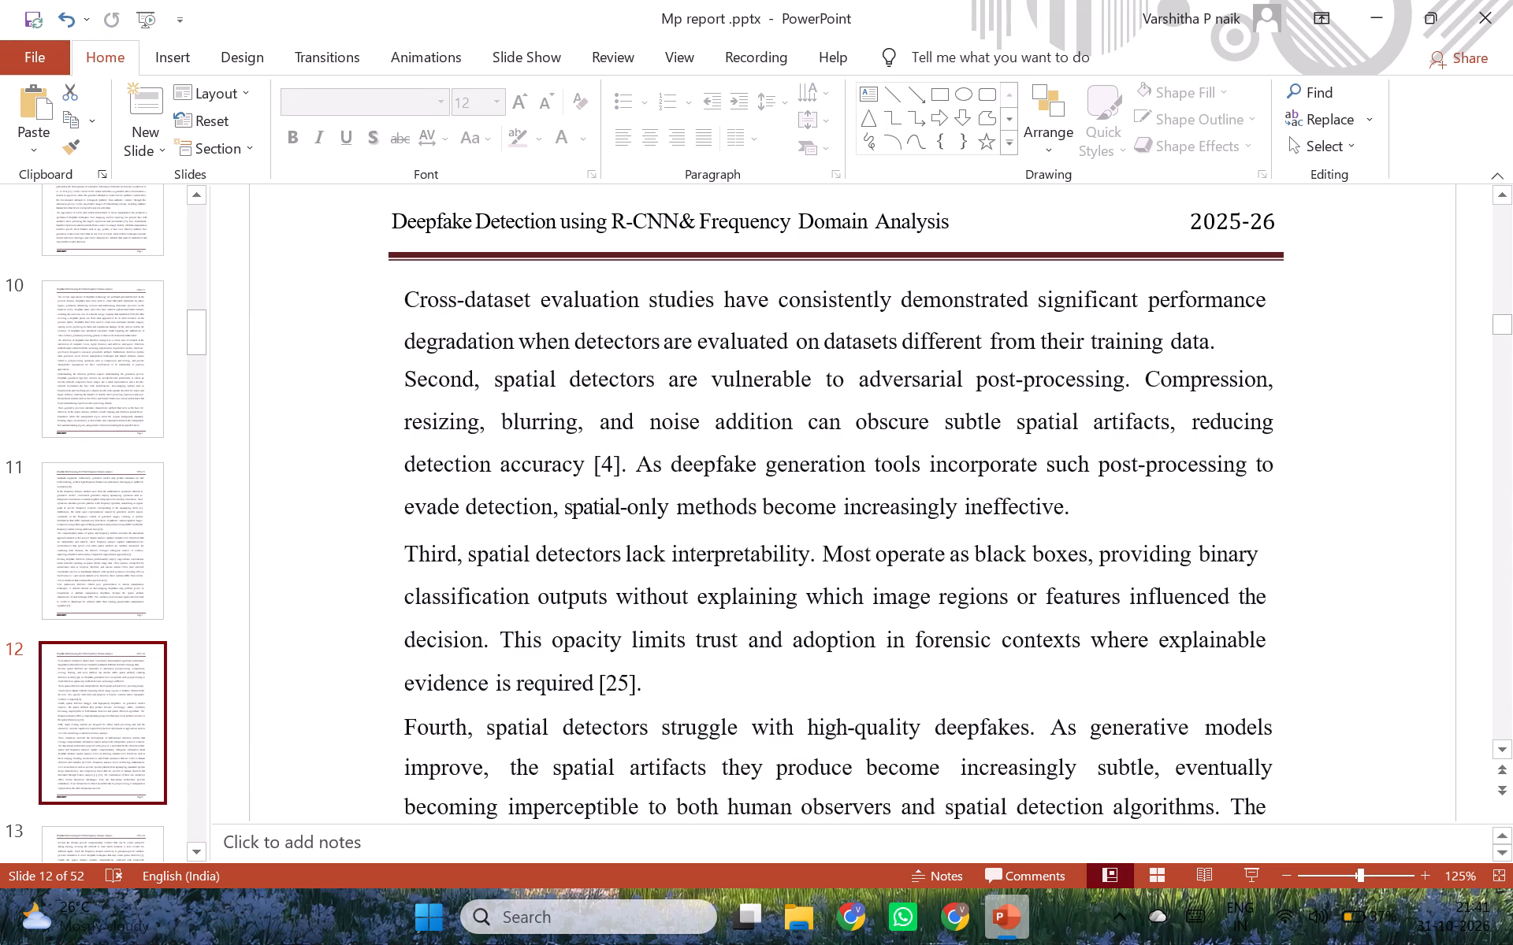
{"action": "left_click", "coordinate": [1213, 230]}
{"action": "key", "text": "ctrl+a"}
{"action": "key", "text": "ctrl+v"}
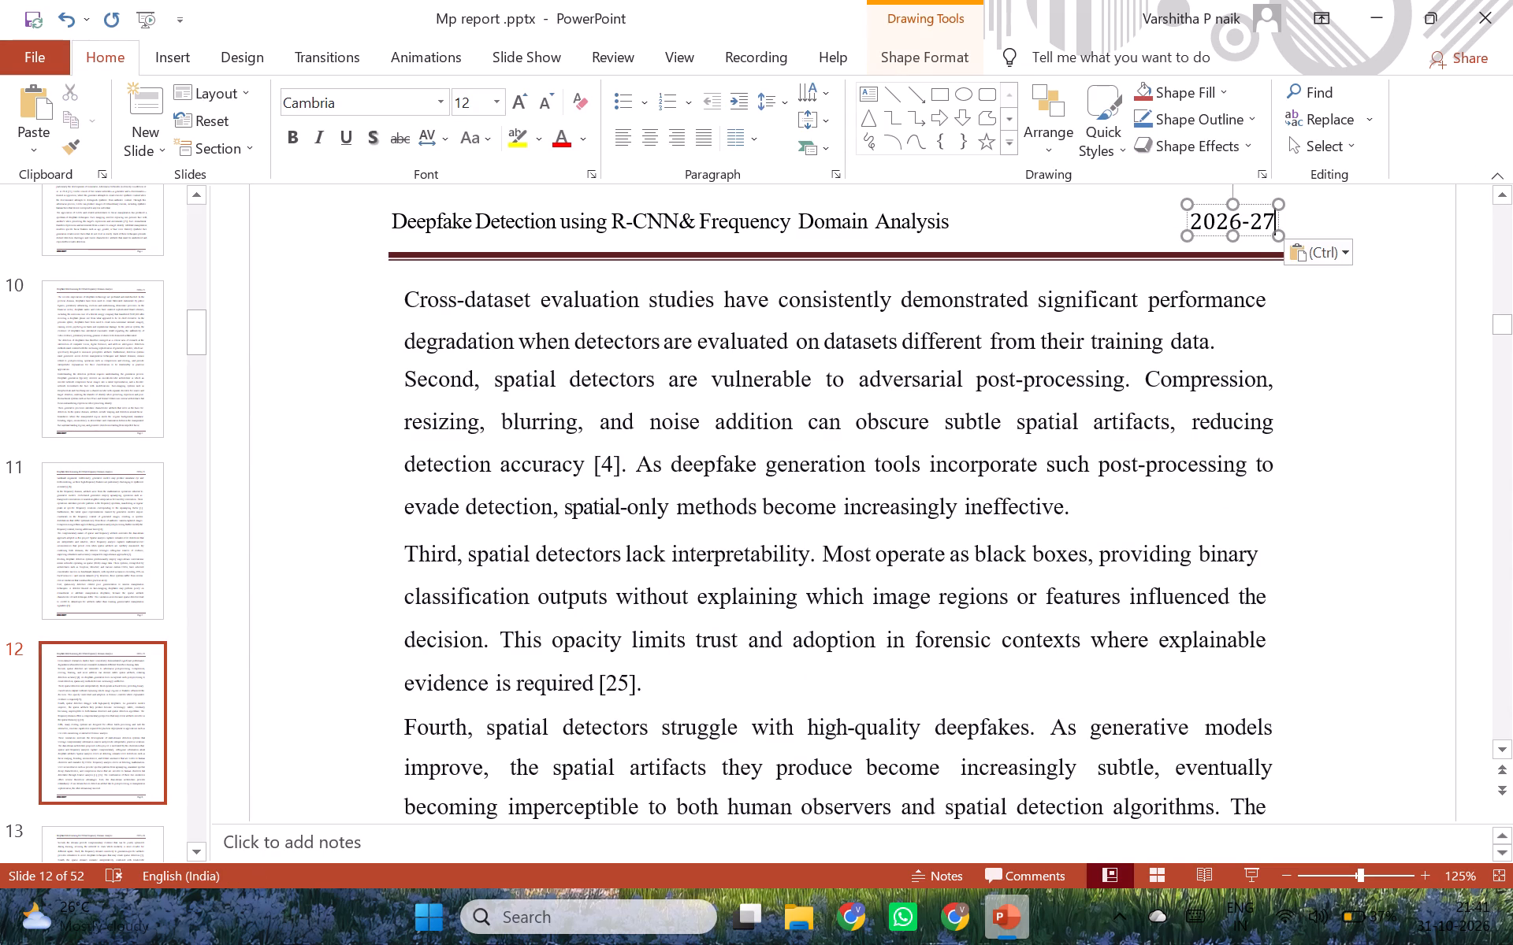
Replace the header academic year on slides 13 and 14 with the copied 2026-27.
{"action": "left_click", "coordinate": [134, 836]}
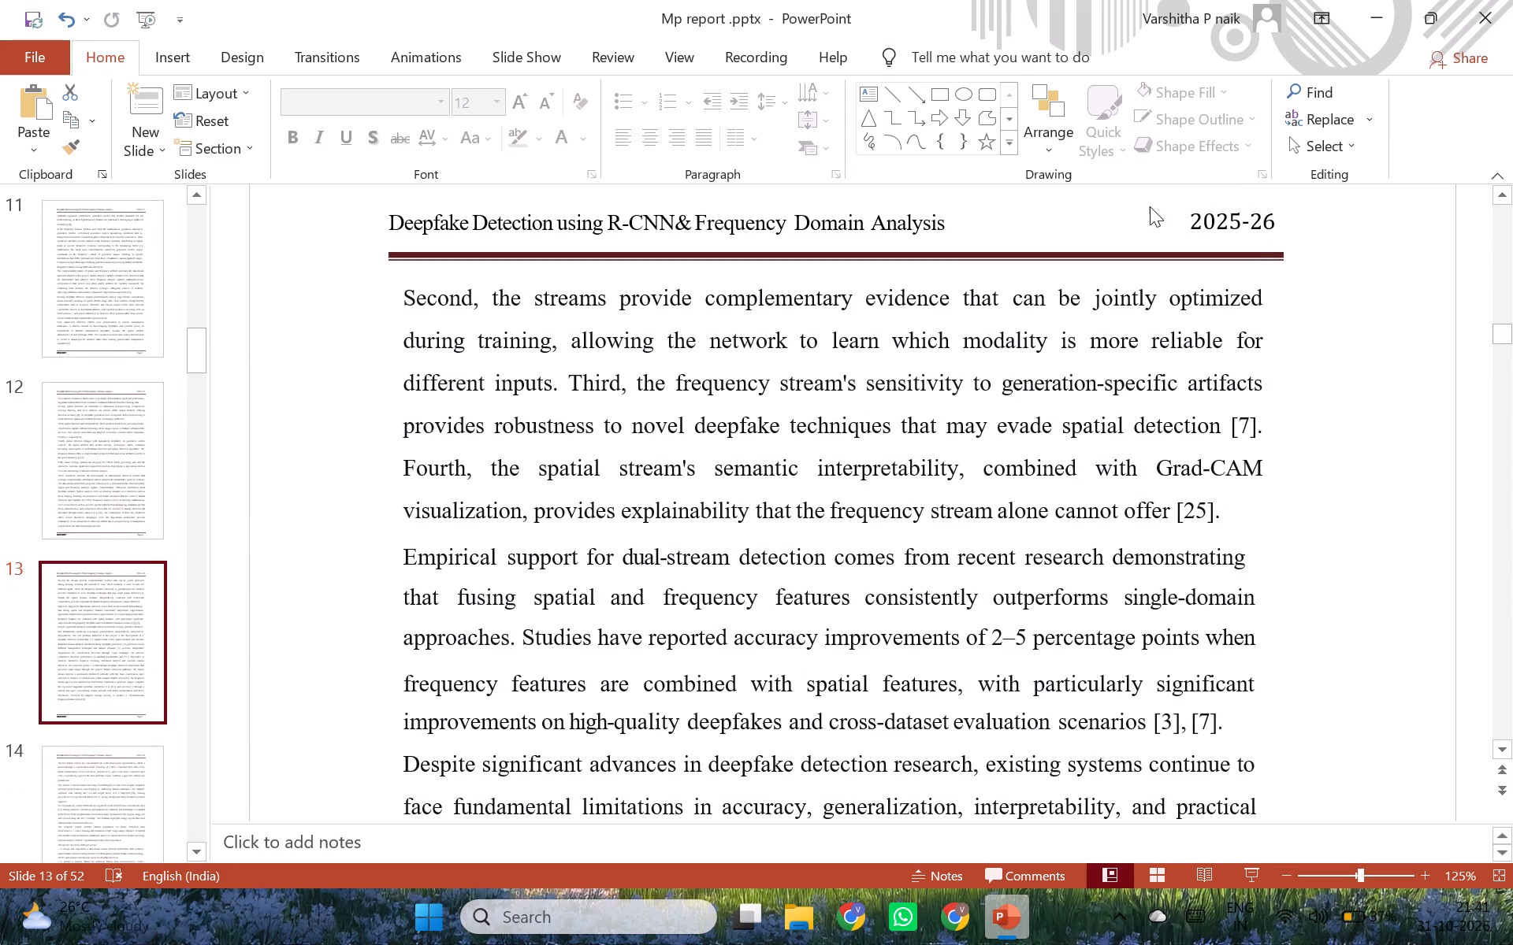
{"action": "left_click", "coordinate": [1229, 217]}
{"action": "key", "text": "ctrl+a"}
{"action": "key", "text": "ctrl+v"}
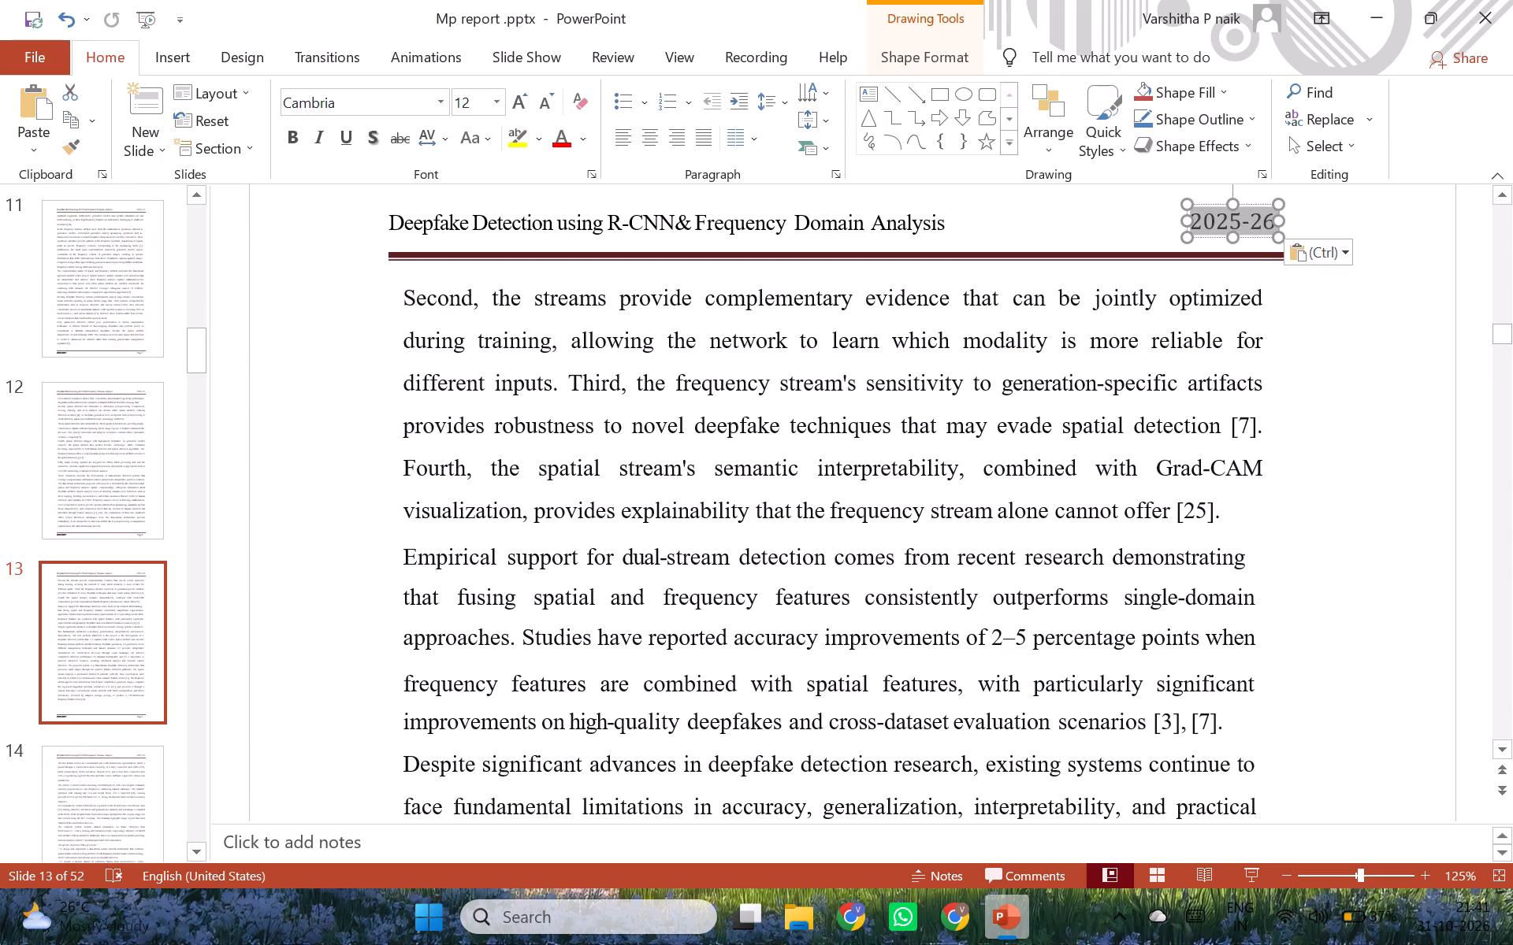
{"action": "left_click", "coordinate": [93, 795]}
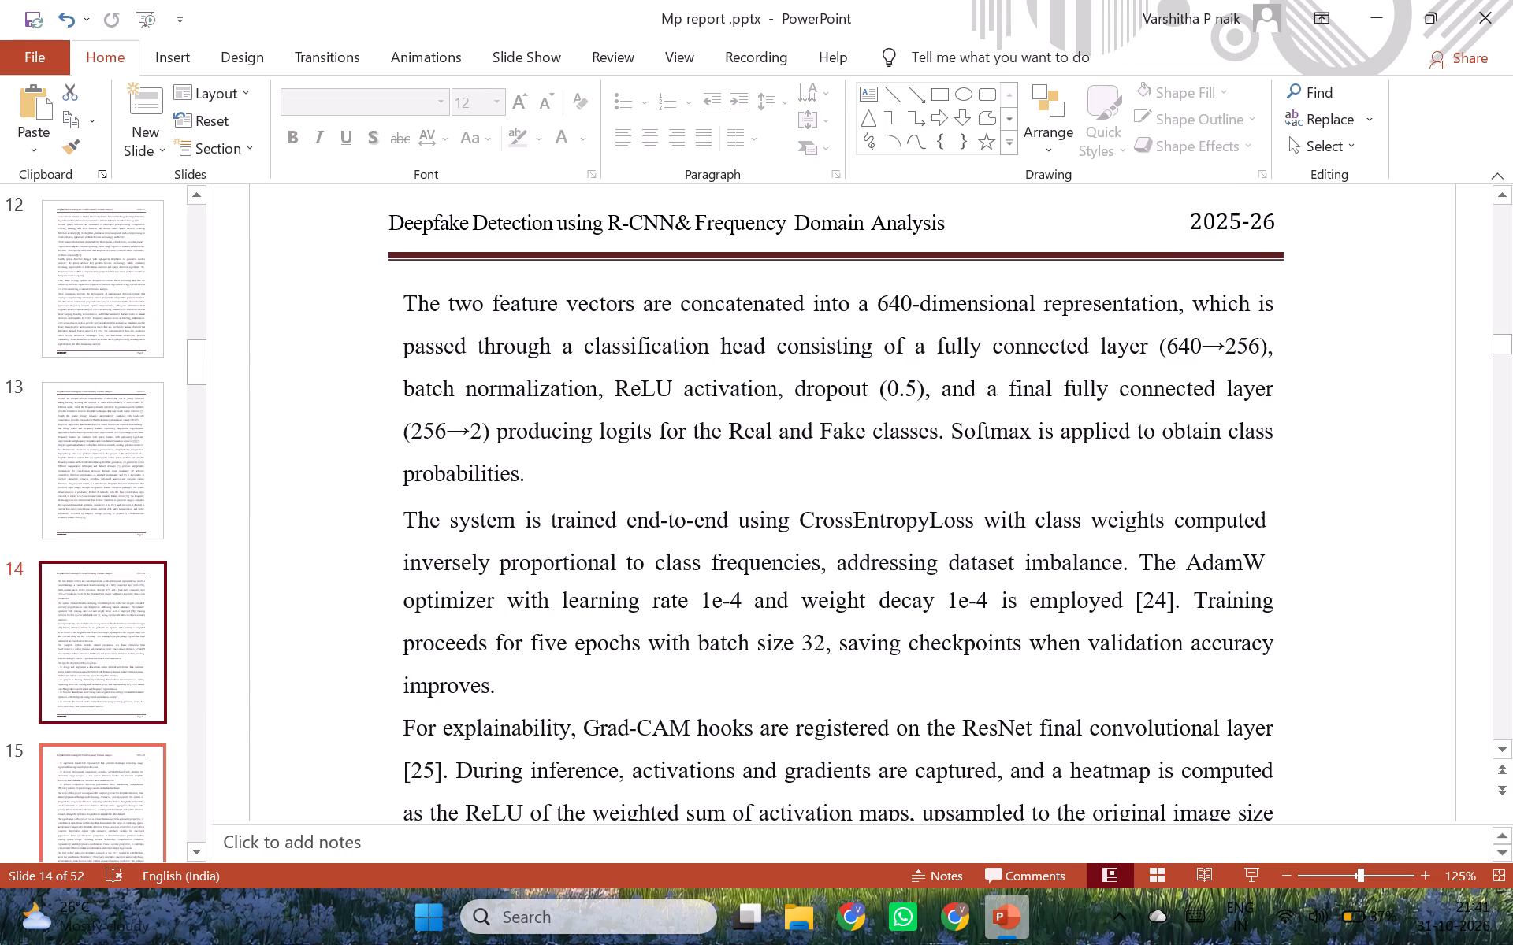
{"action": "left_click", "coordinate": [1200, 222]}
{"action": "key", "text": "ctrl+a"}
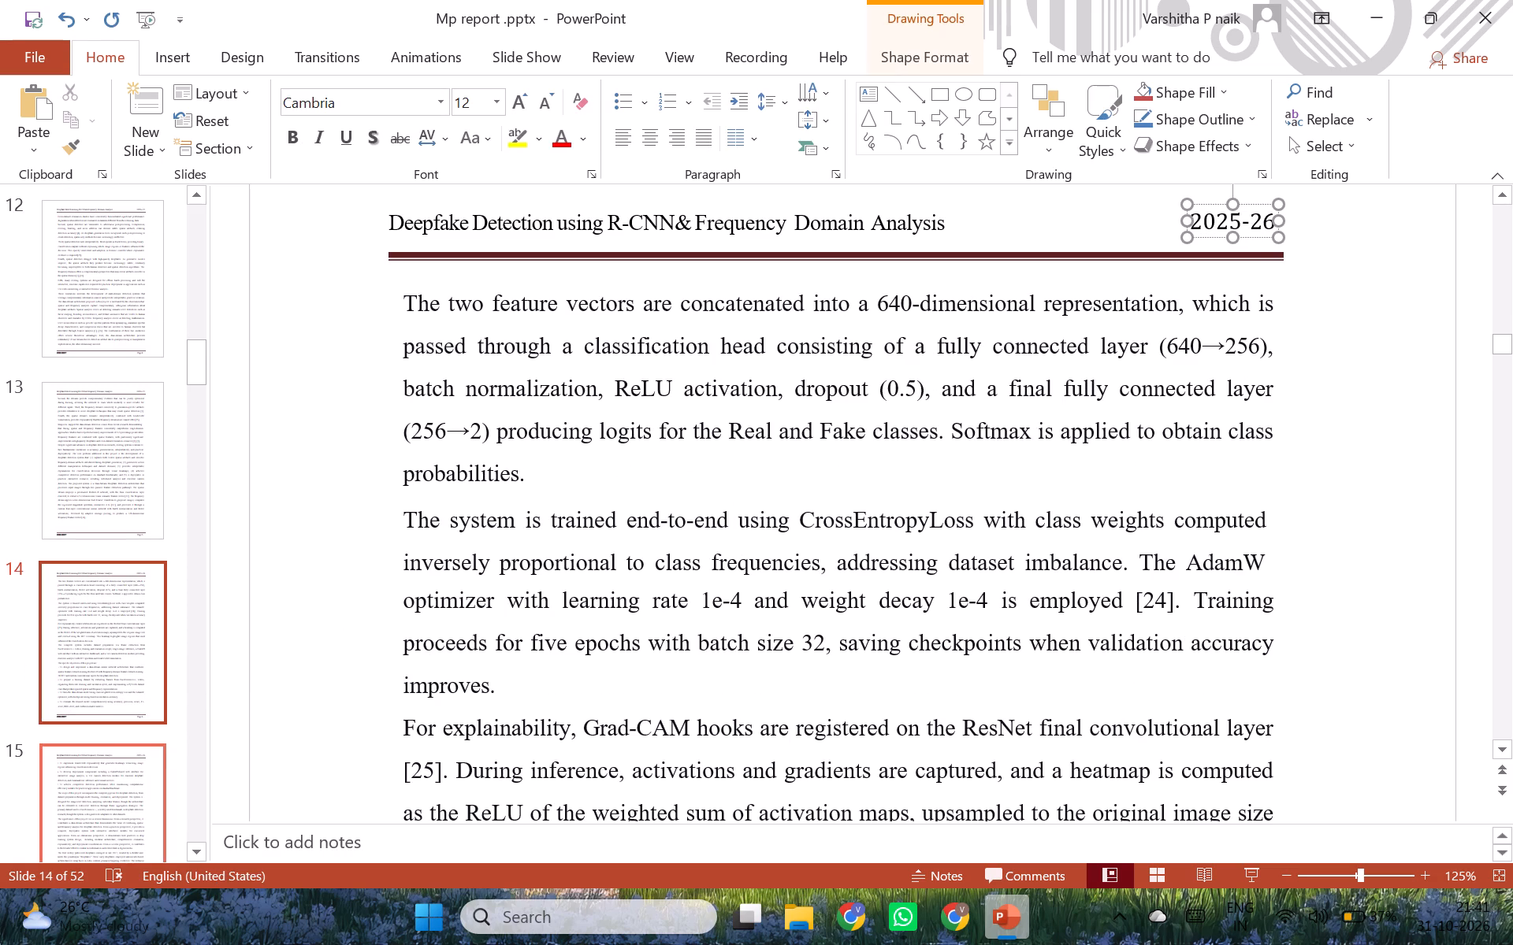
{"action": "key", "text": "ctrl+v"}
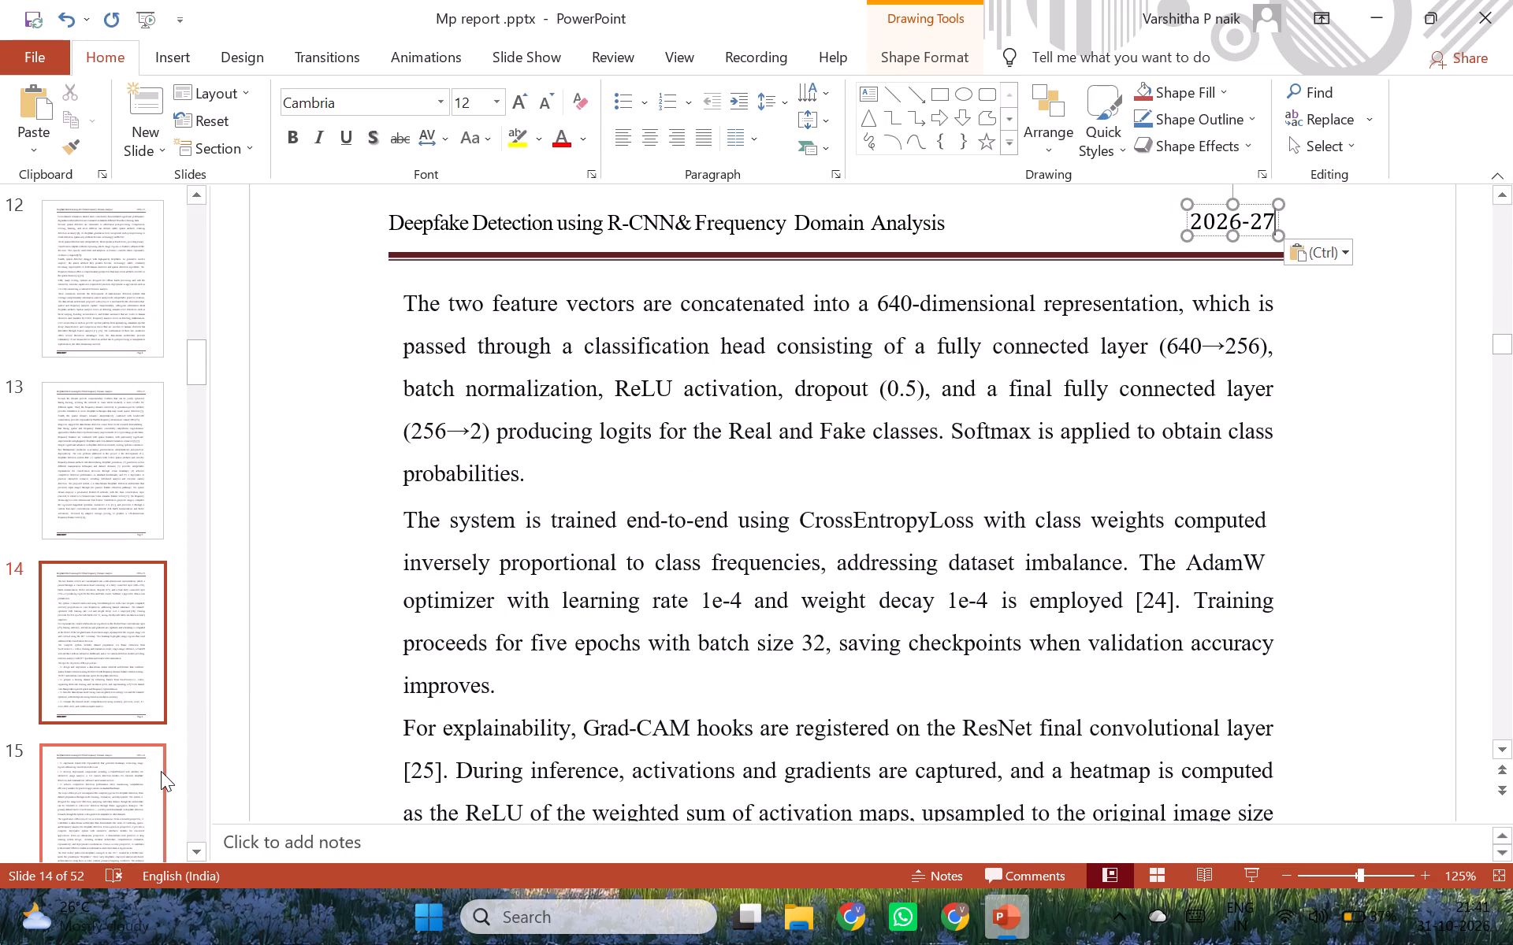
Replace the header academic year on slides 15, 16 and 17 with the copied 2026-27.
{"action": "left_click", "coordinate": [161, 771]}
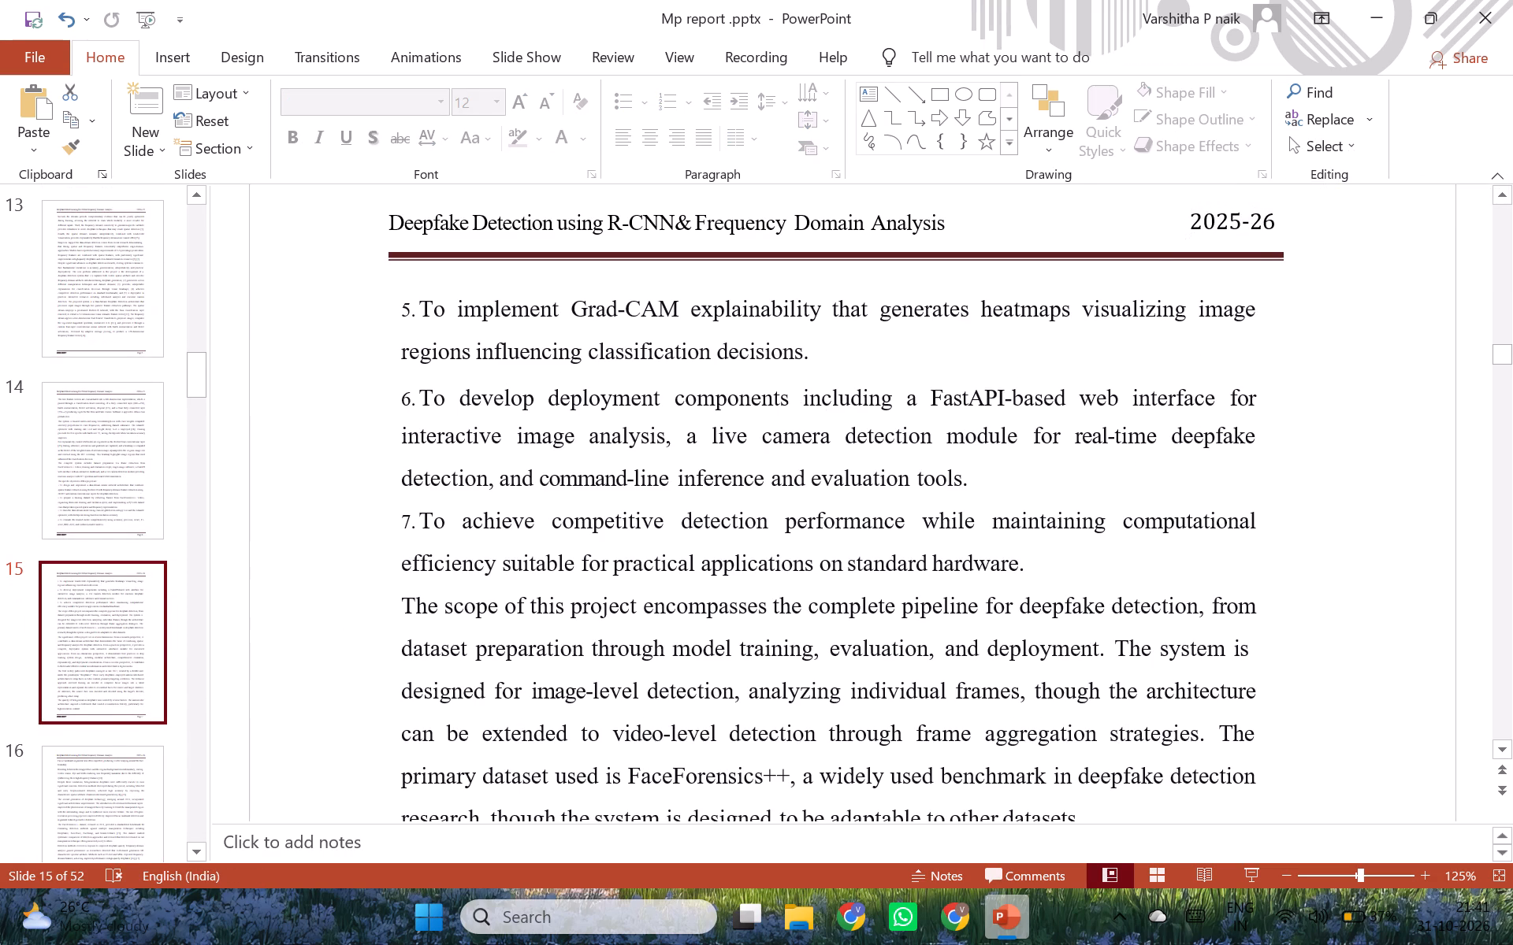
{"action": "left_click", "coordinate": [1219, 224]}
{"action": "key", "text": "ctrl+a"}
{"action": "key", "text": "ctrl+v"}
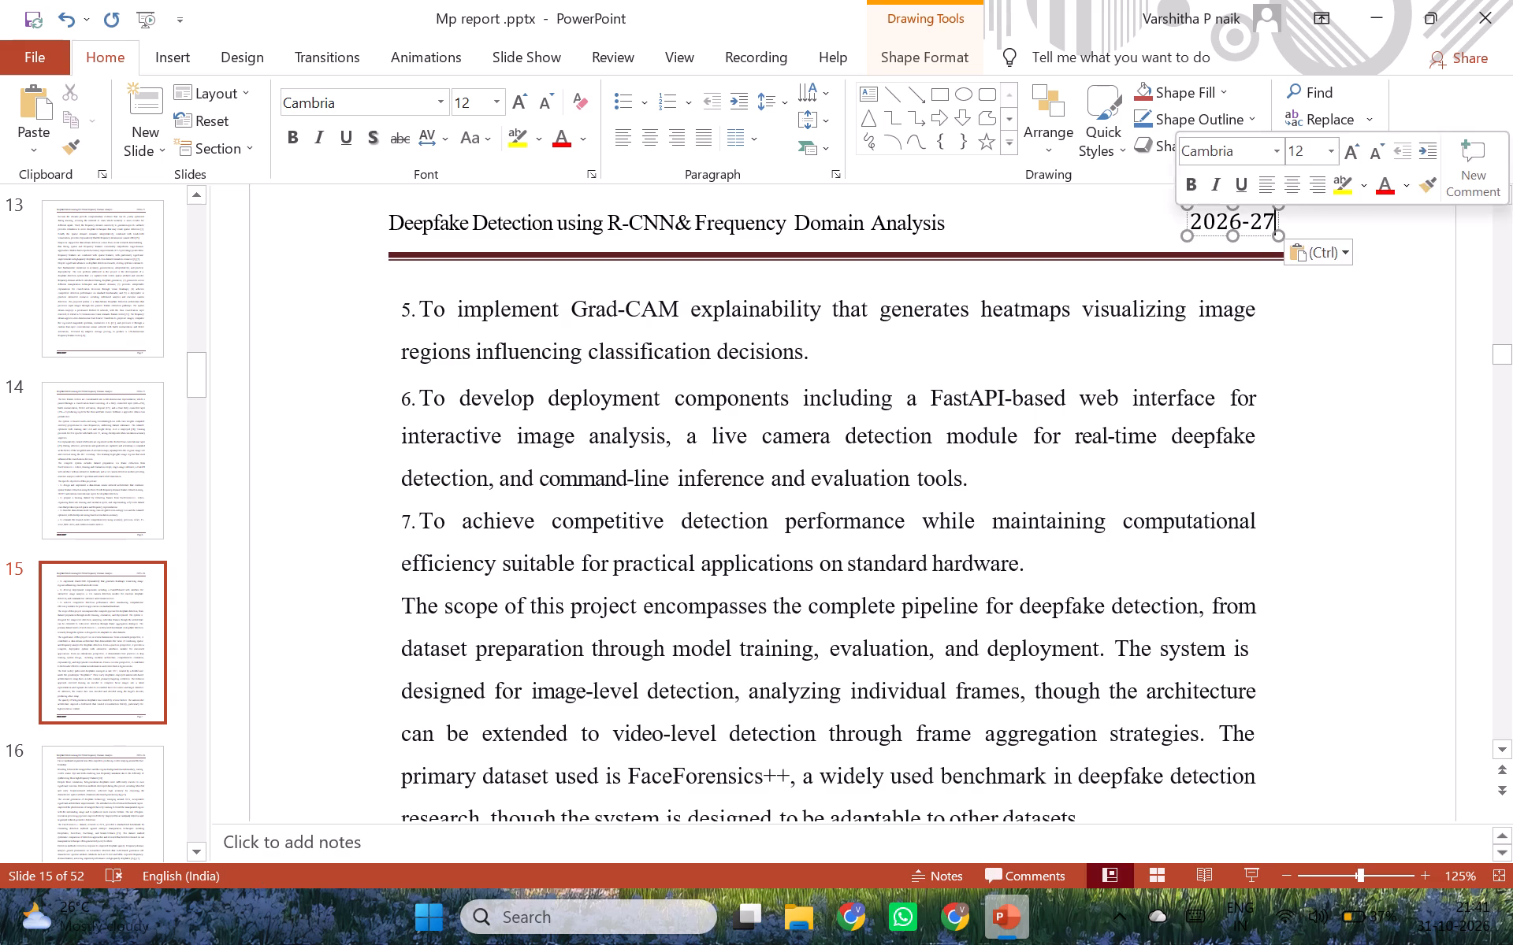
{"action": "left_click", "coordinate": [135, 769]}
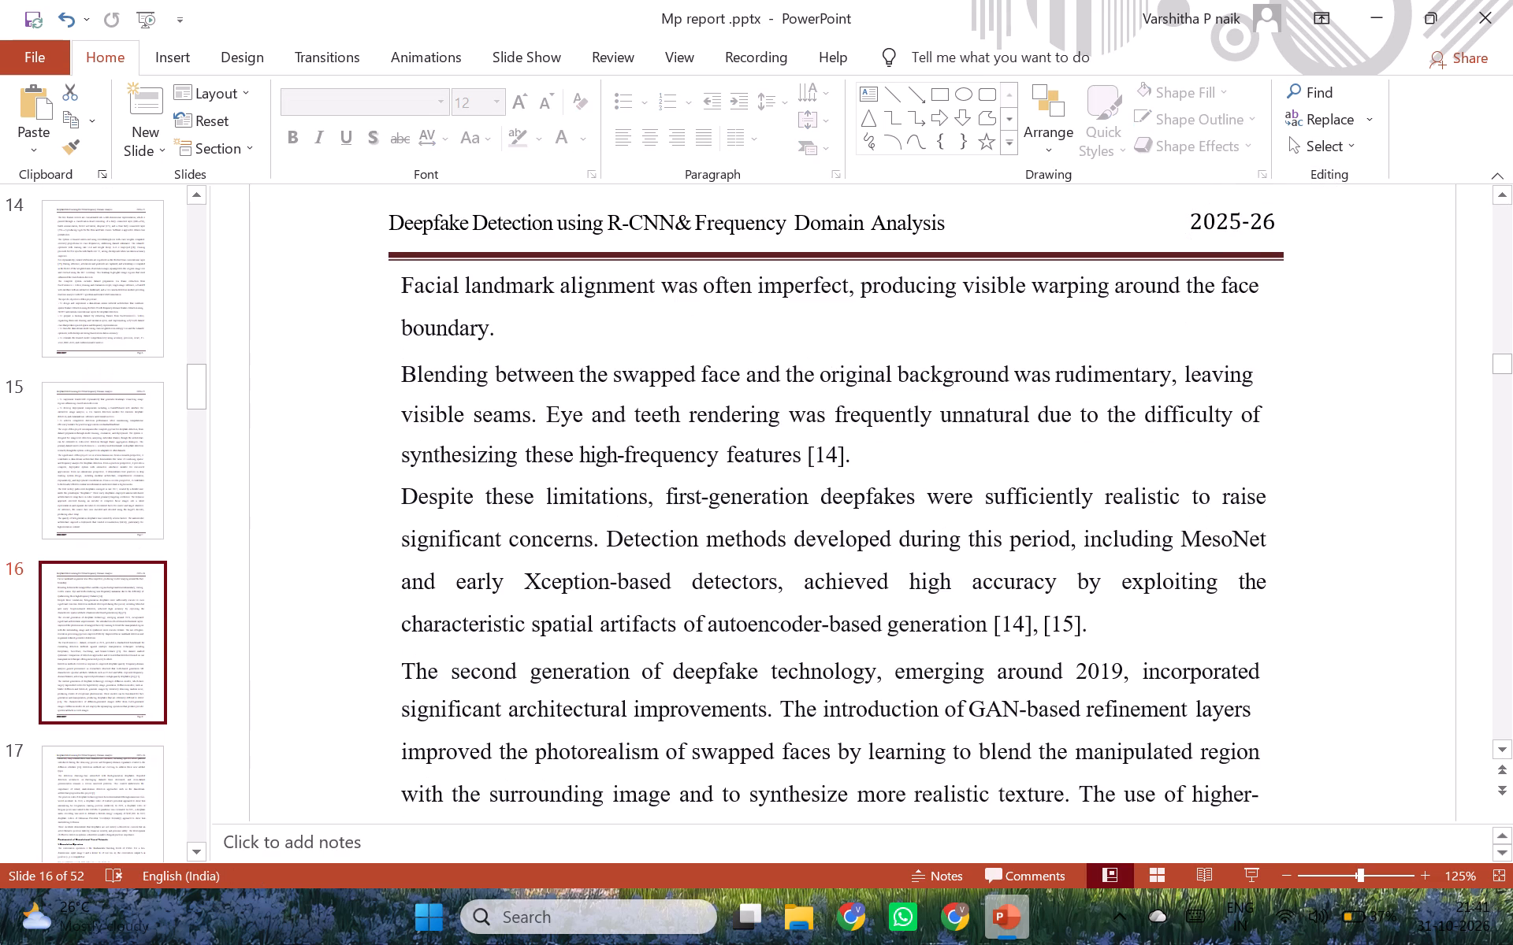
{"action": "left_click", "coordinate": [1248, 220]}
{"action": "key", "text": "ctrl+a"}
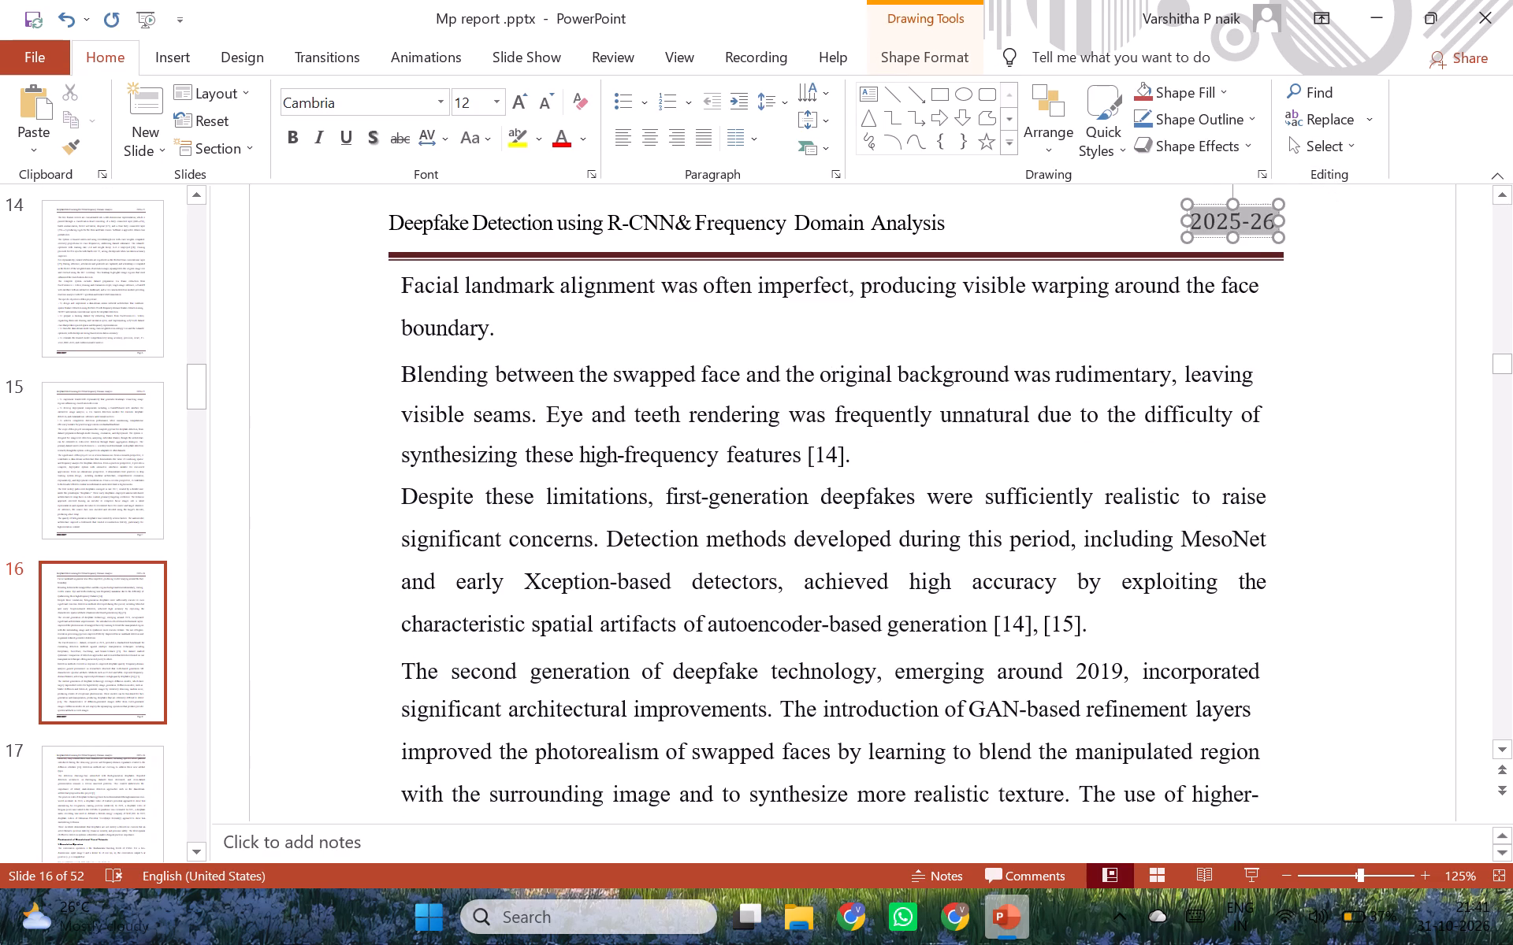
{"action": "key", "text": "ctrl+v"}
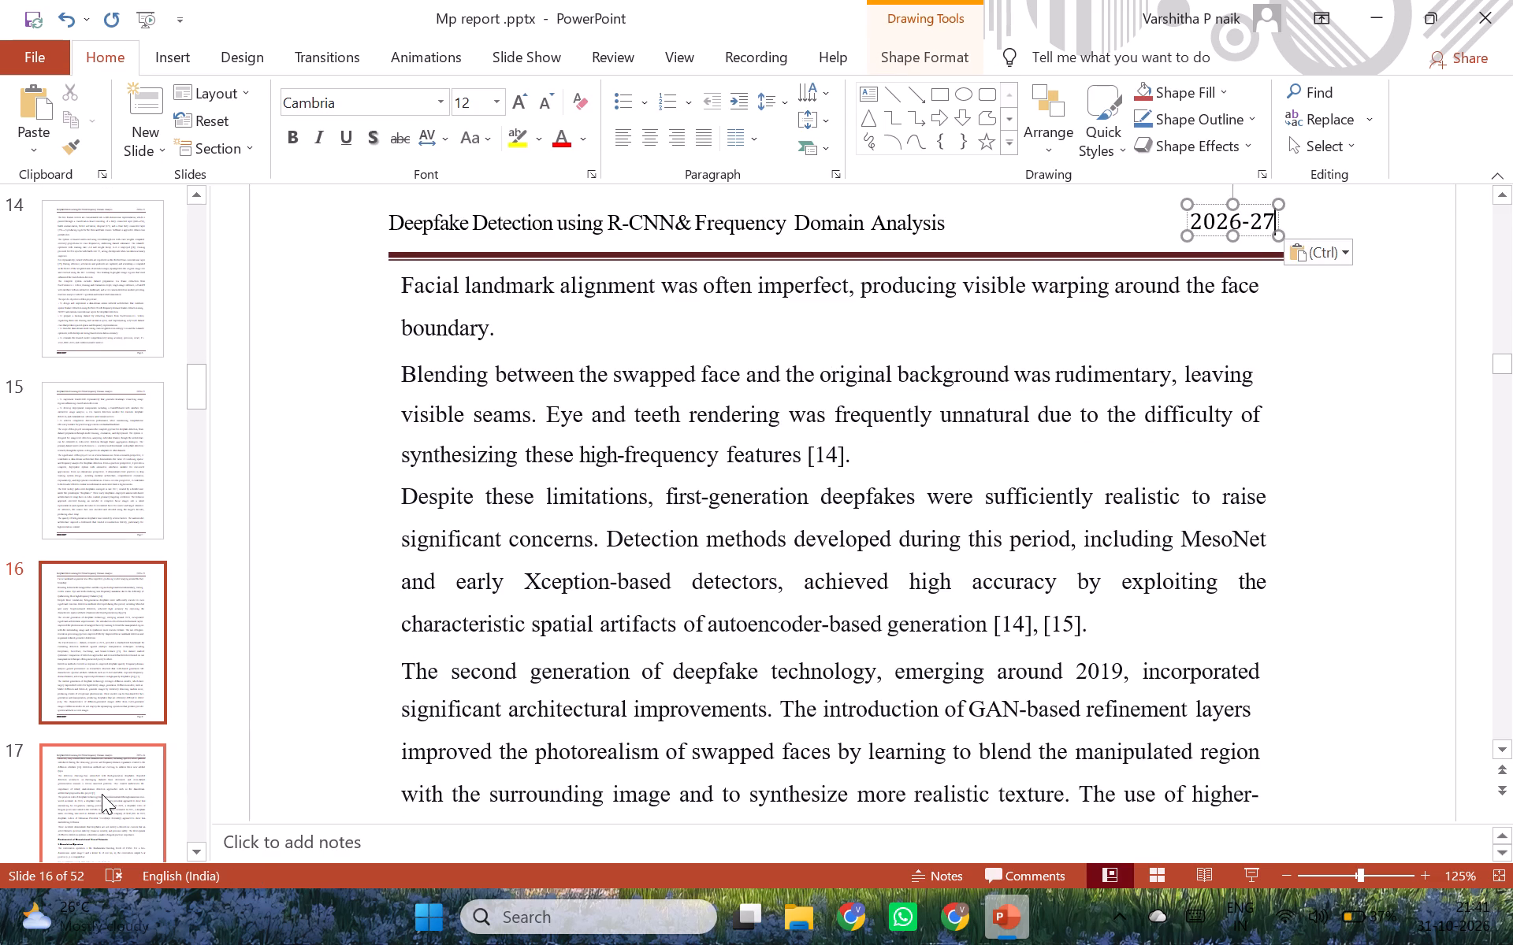
{"action": "left_click", "coordinate": [102, 794]}
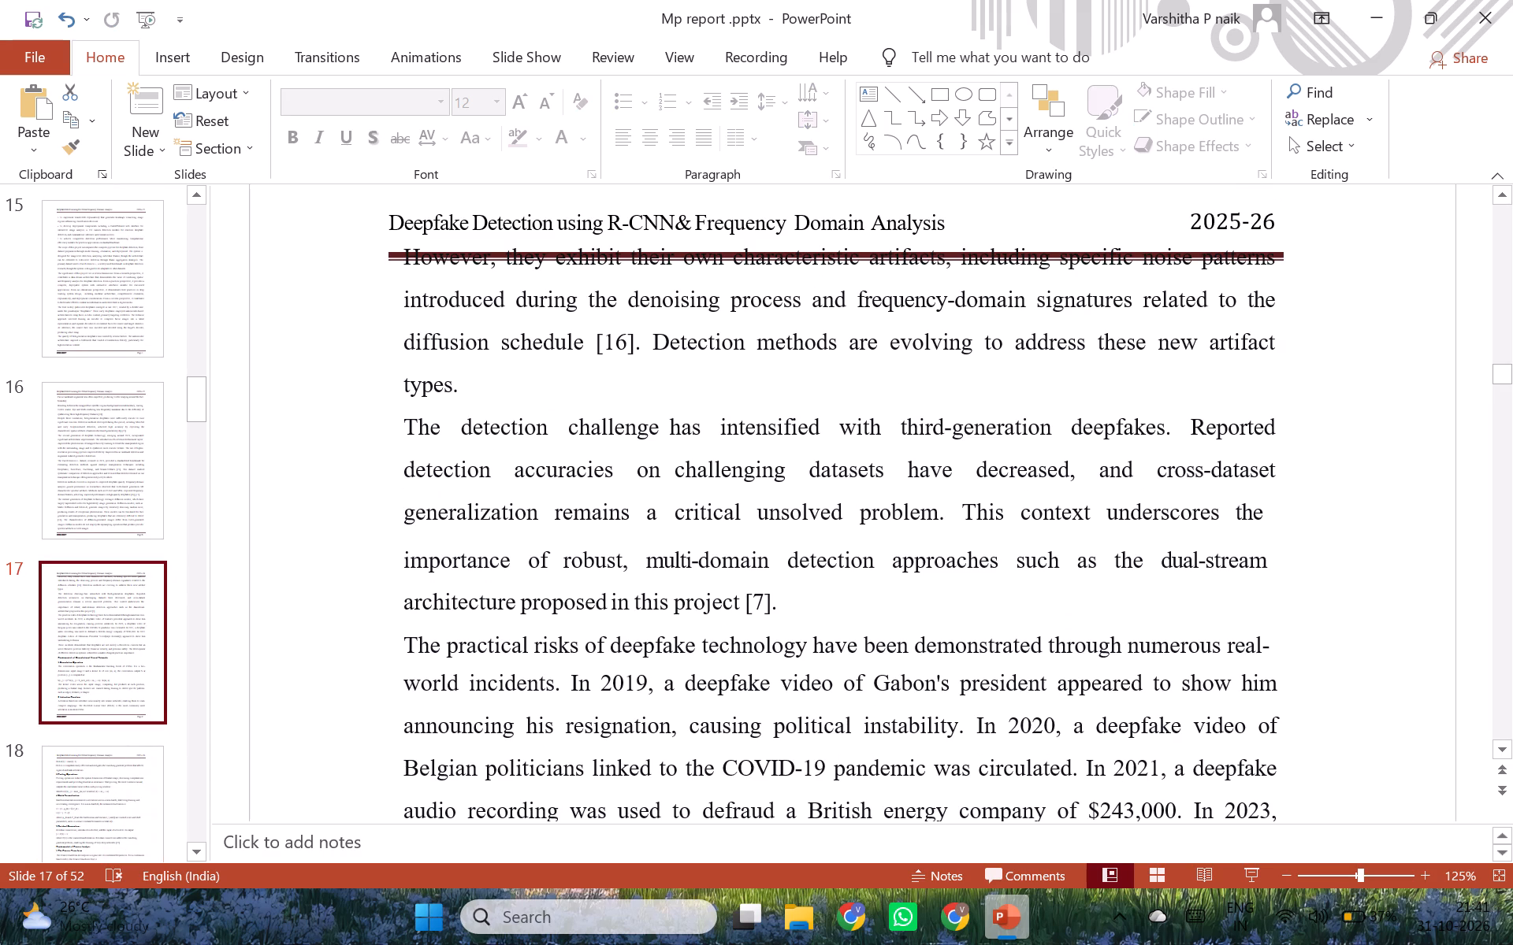
{"action": "left_click", "coordinate": [1220, 228]}
{"action": "key", "text": "ctrl+a"}
{"action": "key", "text": "ctrl+v"}
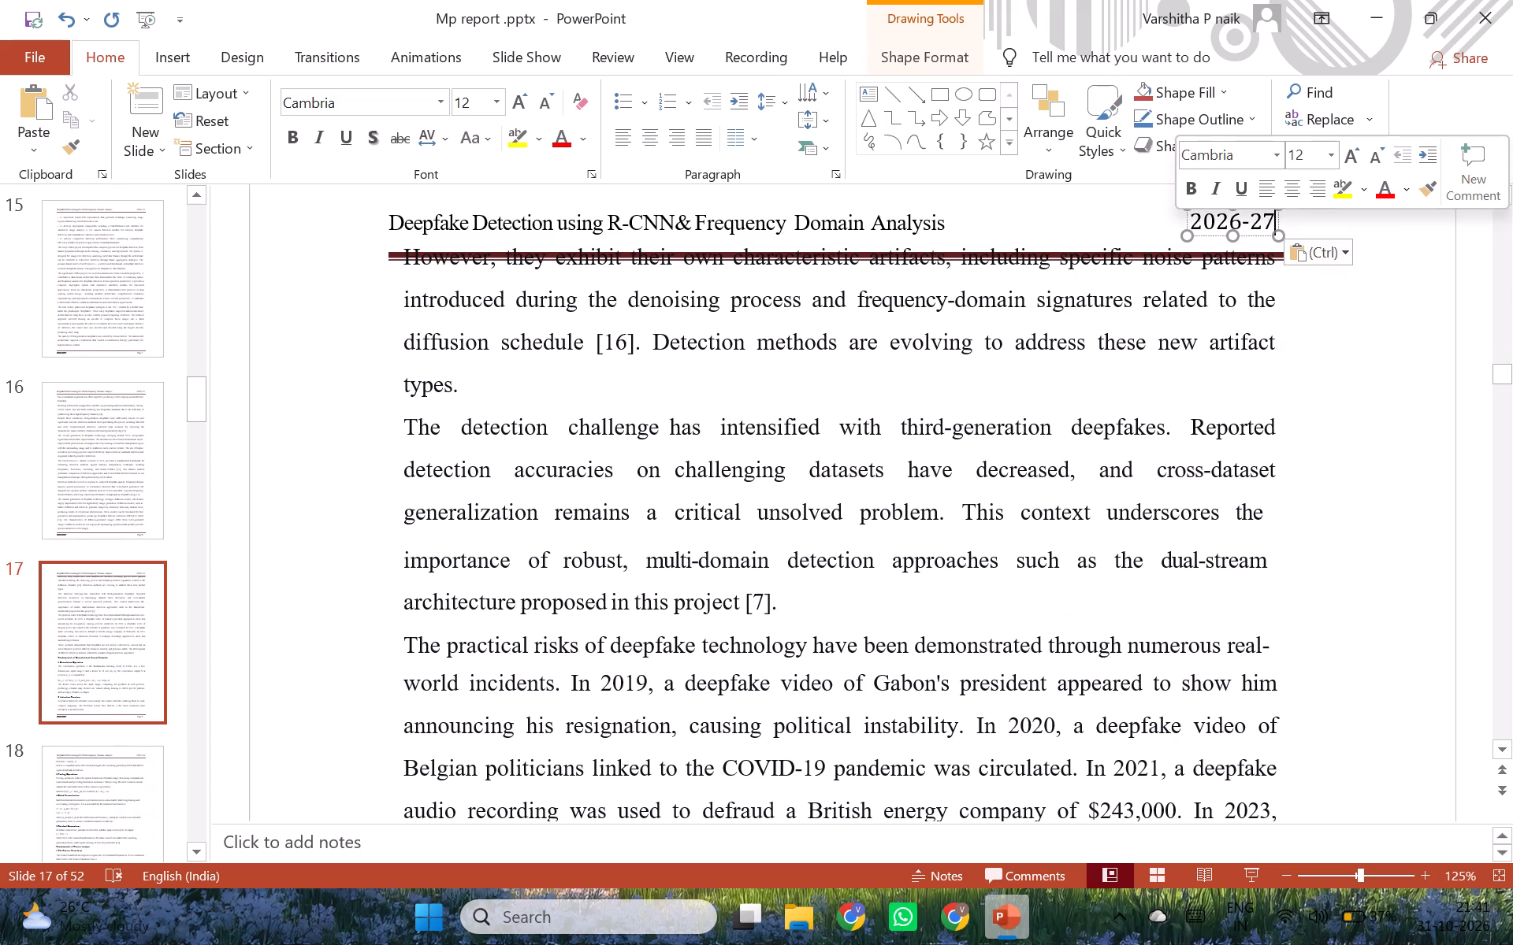
Shift the body text box on slide 17 down slightly so its first line clears the header rule.
{"action": "scroll", "coordinate": [806, 525], "scroll_direction": "down", "scroll_amount": 4, "text": "ctrl"}
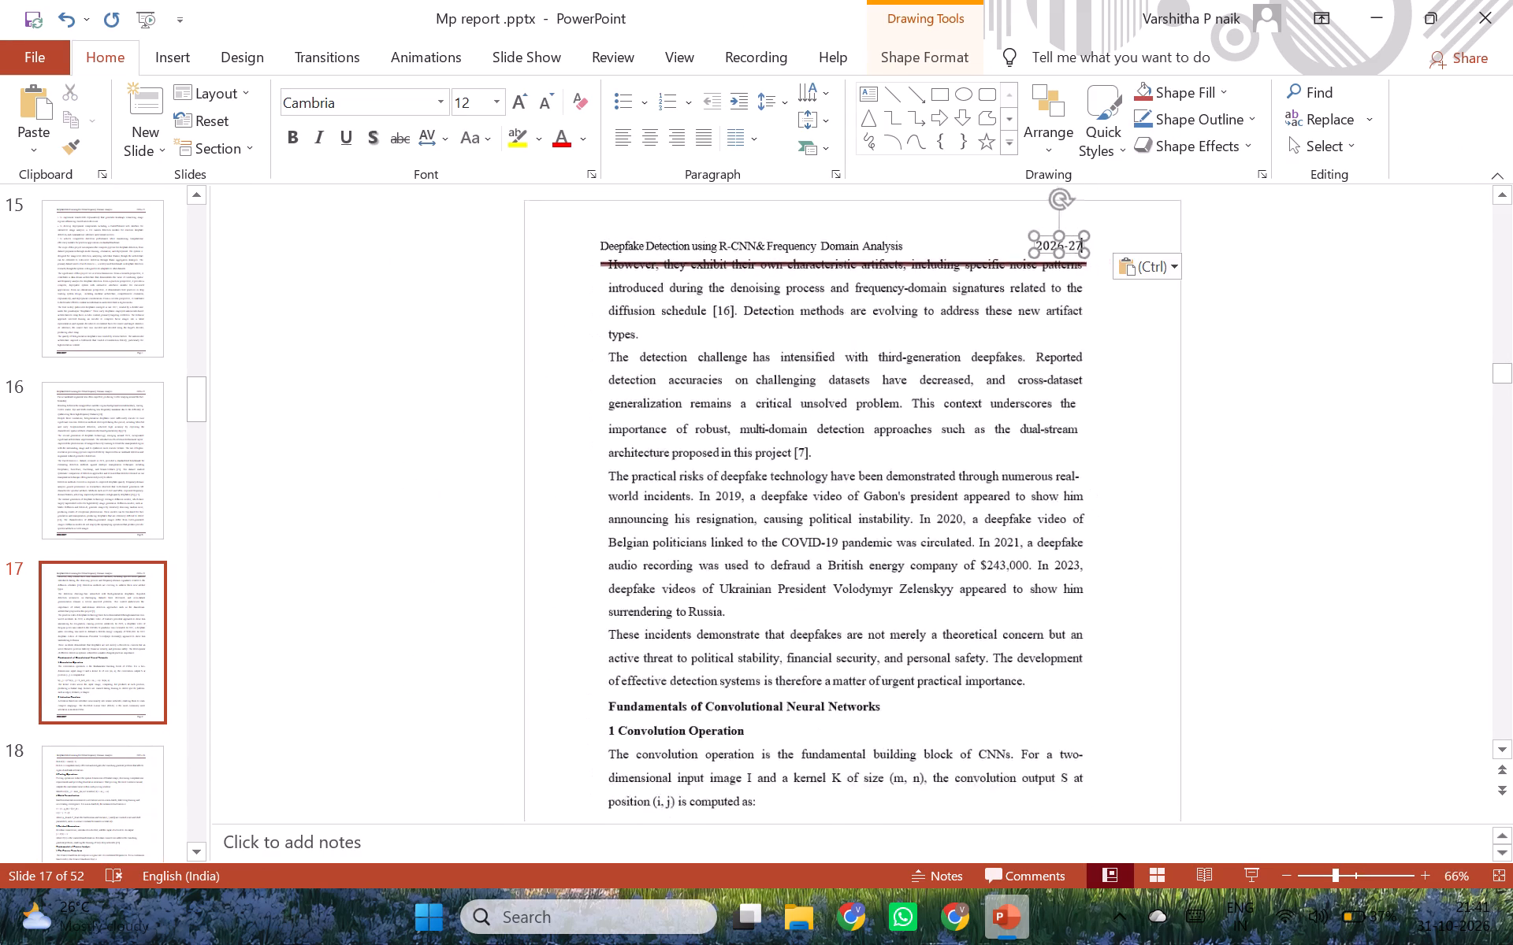
{"action": "left_click", "coordinate": [806, 525]}
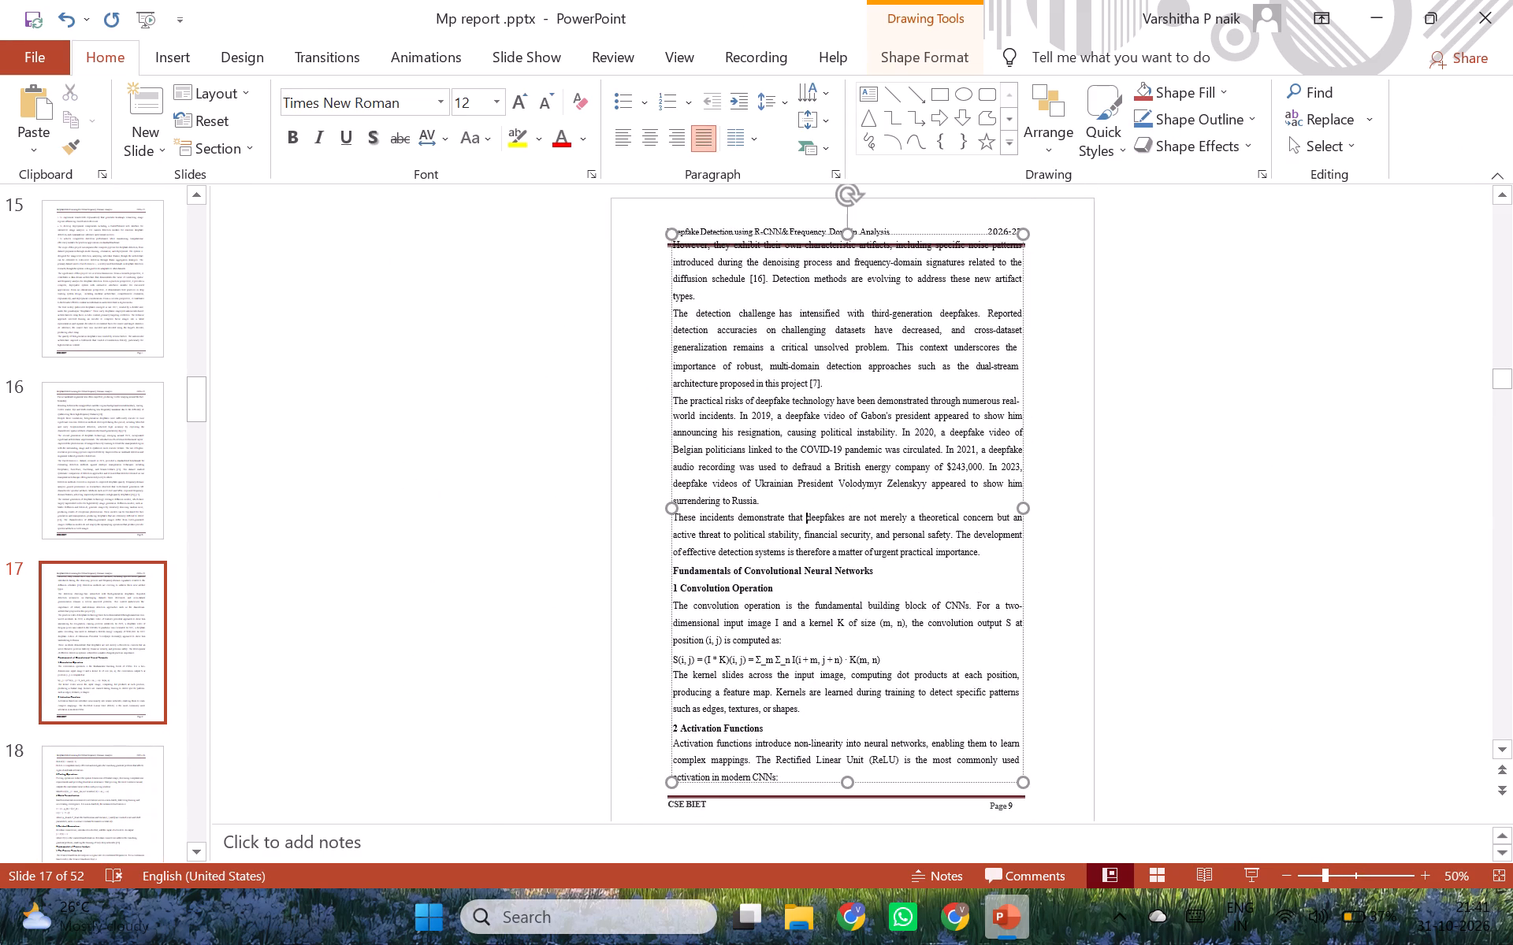
{"action": "left_click", "coordinate": [1023, 644]}
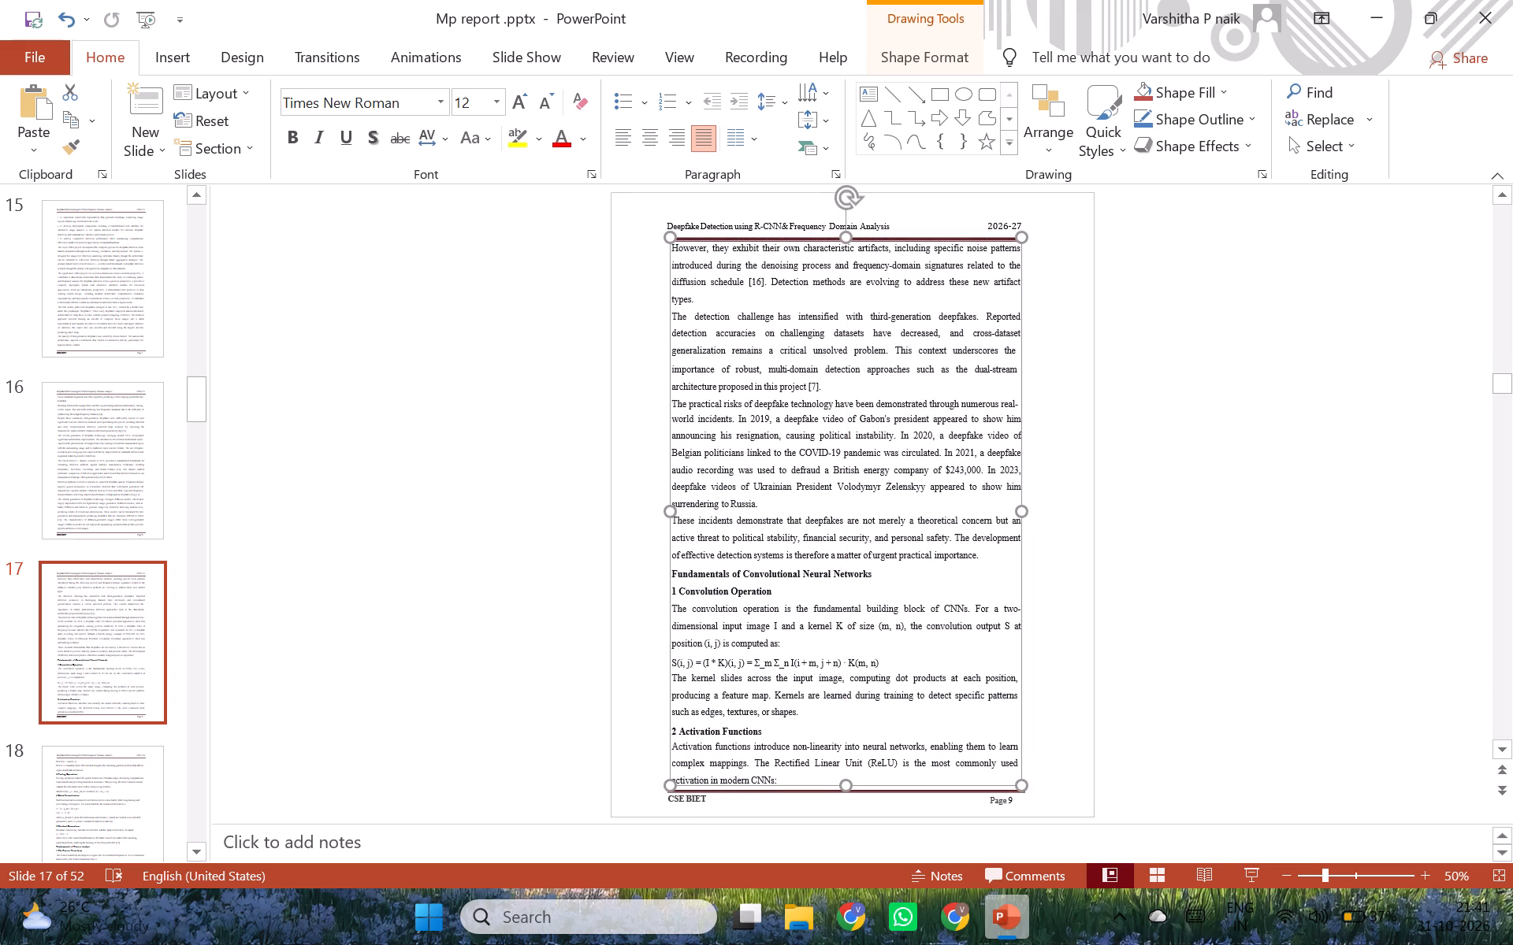
{"action": "left_click", "coordinate": [1043, 650]}
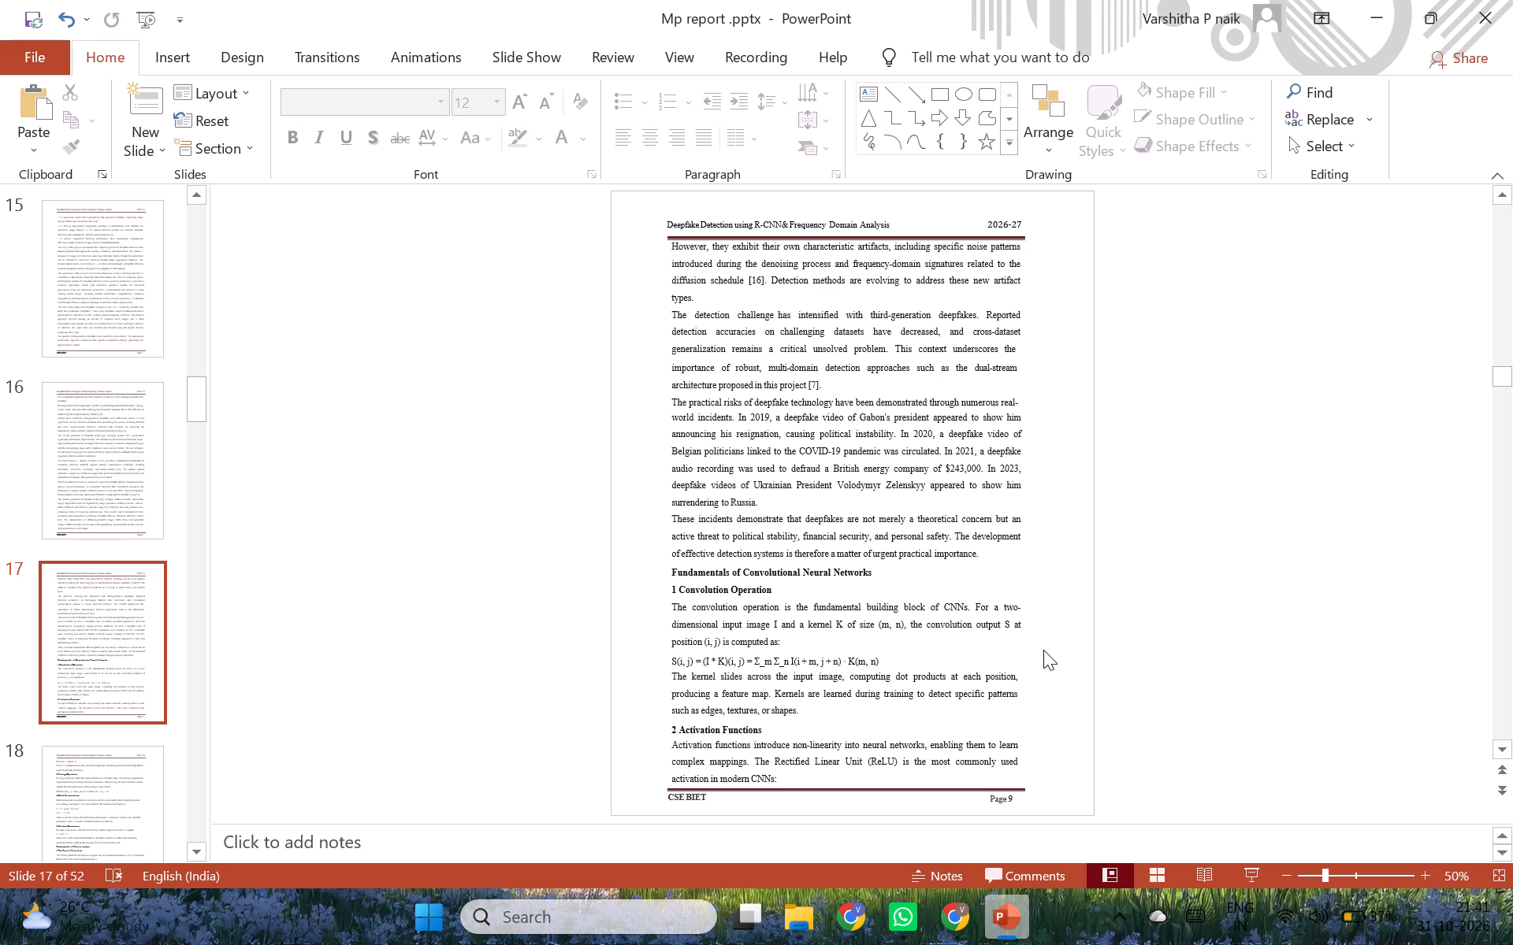
Replace the header academic year on slides 18 and 19 with the copied 2026-27.
{"action": "left_click", "coordinate": [116, 810]}
{"action": "scroll", "coordinate": [787, 600], "scroll_direction": "up", "scroll_amount": 2, "text": "ctrl"}
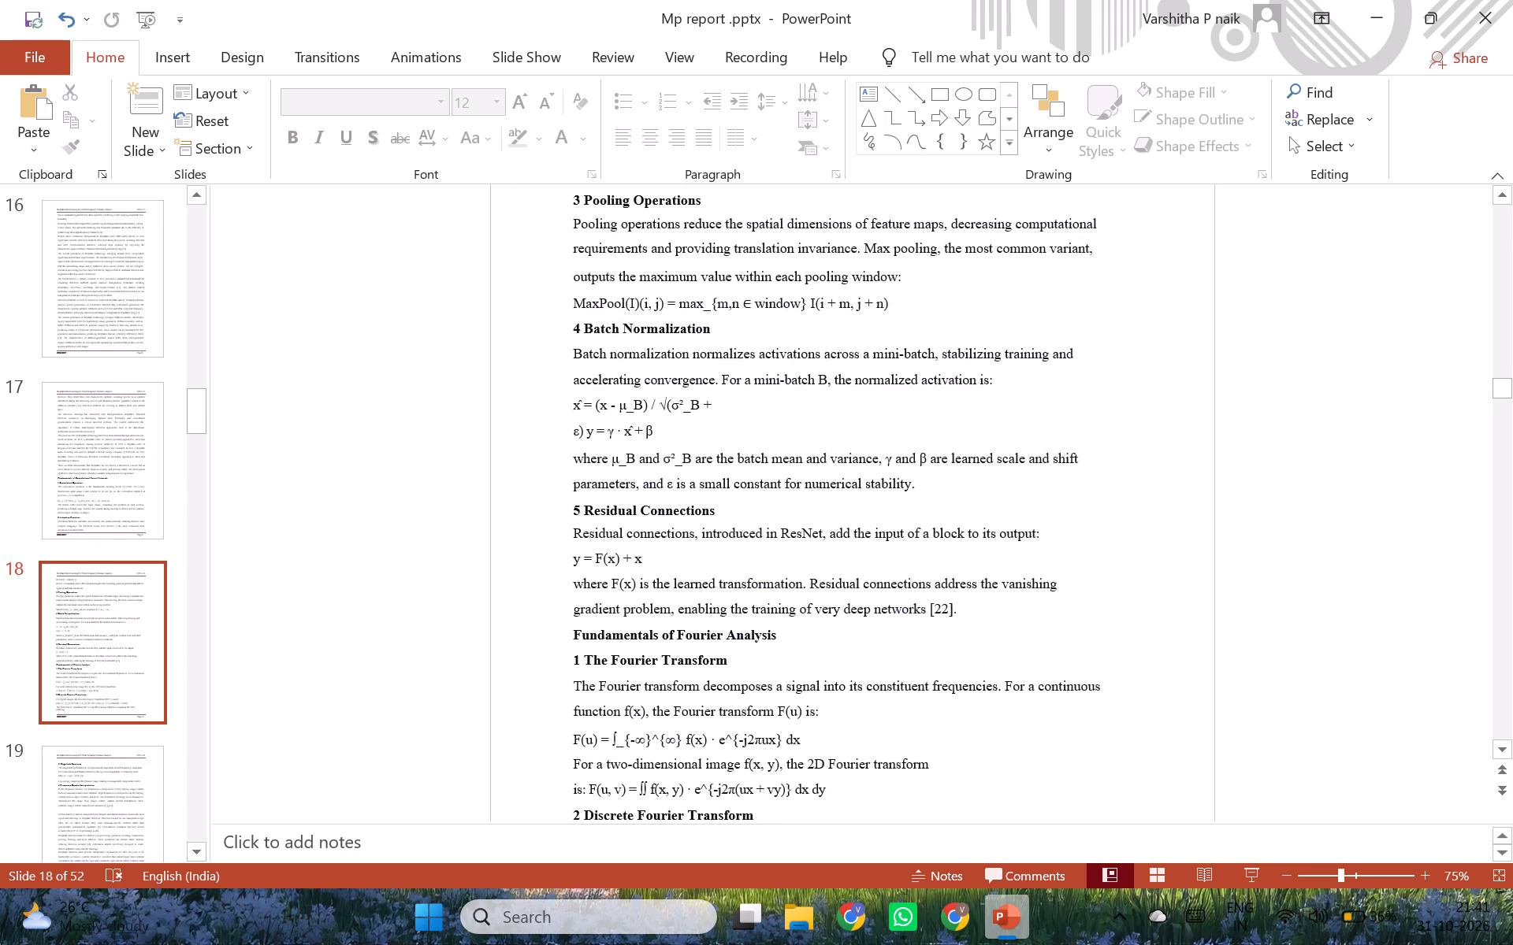
{"action": "scroll", "coordinate": [787, 600], "scroll_direction": "up", "scroll_amount": 1}
{"action": "scroll", "coordinate": [787, 600], "scroll_direction": "up", "scroll_amount": 1, "text": "ctrl"}
{"action": "scroll", "coordinate": [787, 600], "scroll_direction": "up", "scroll_amount": 1}
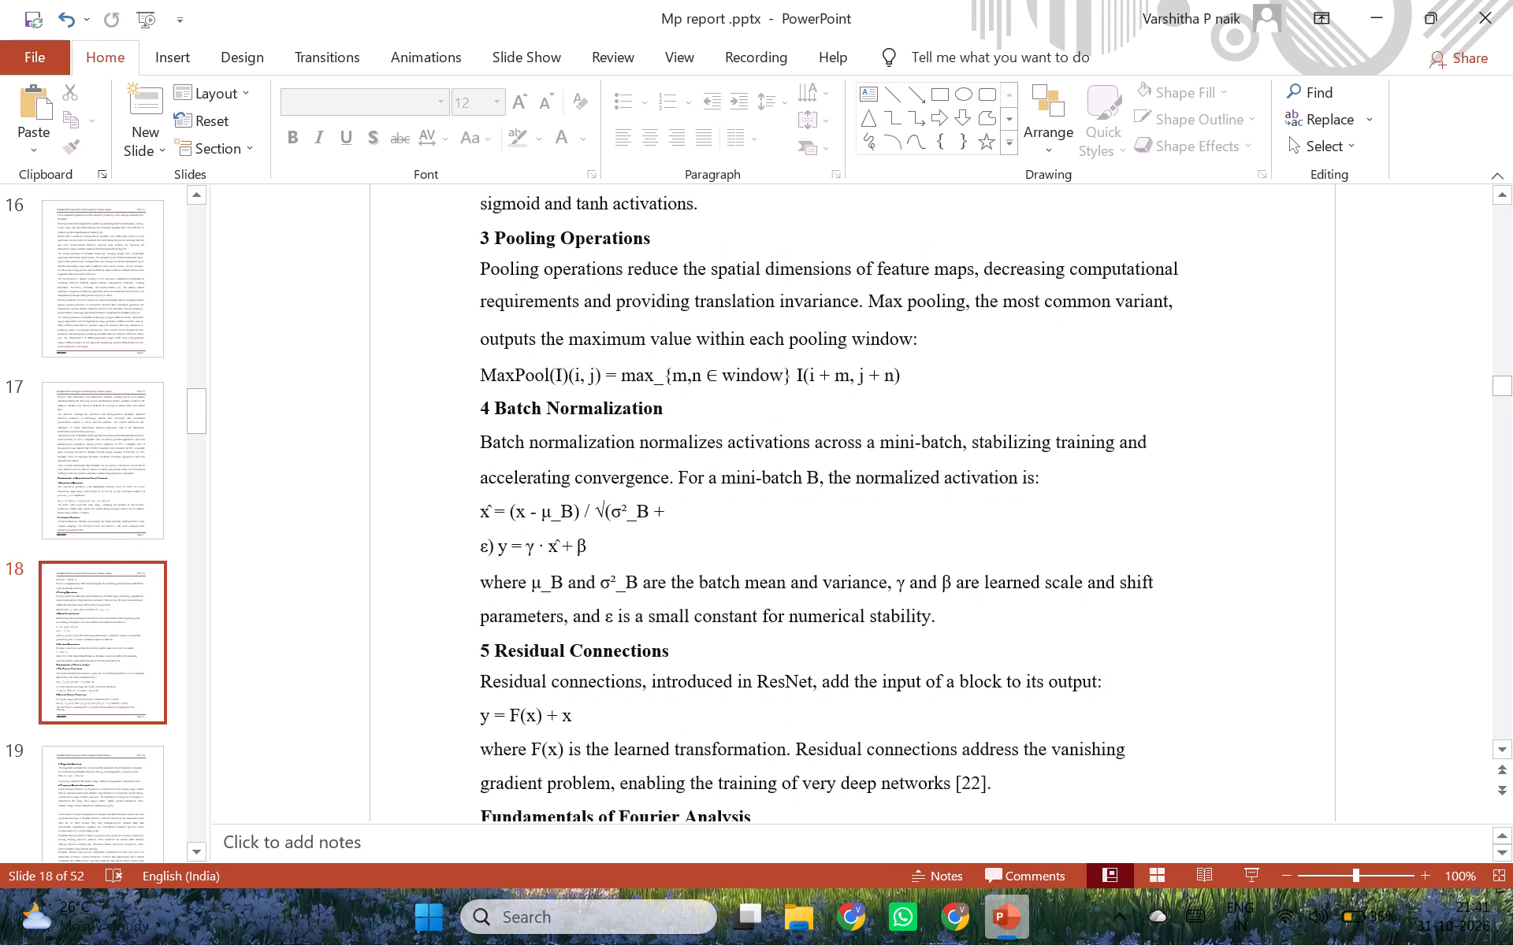
{"action": "scroll", "coordinate": [787, 600], "scroll_direction": "up", "scroll_amount": 1}
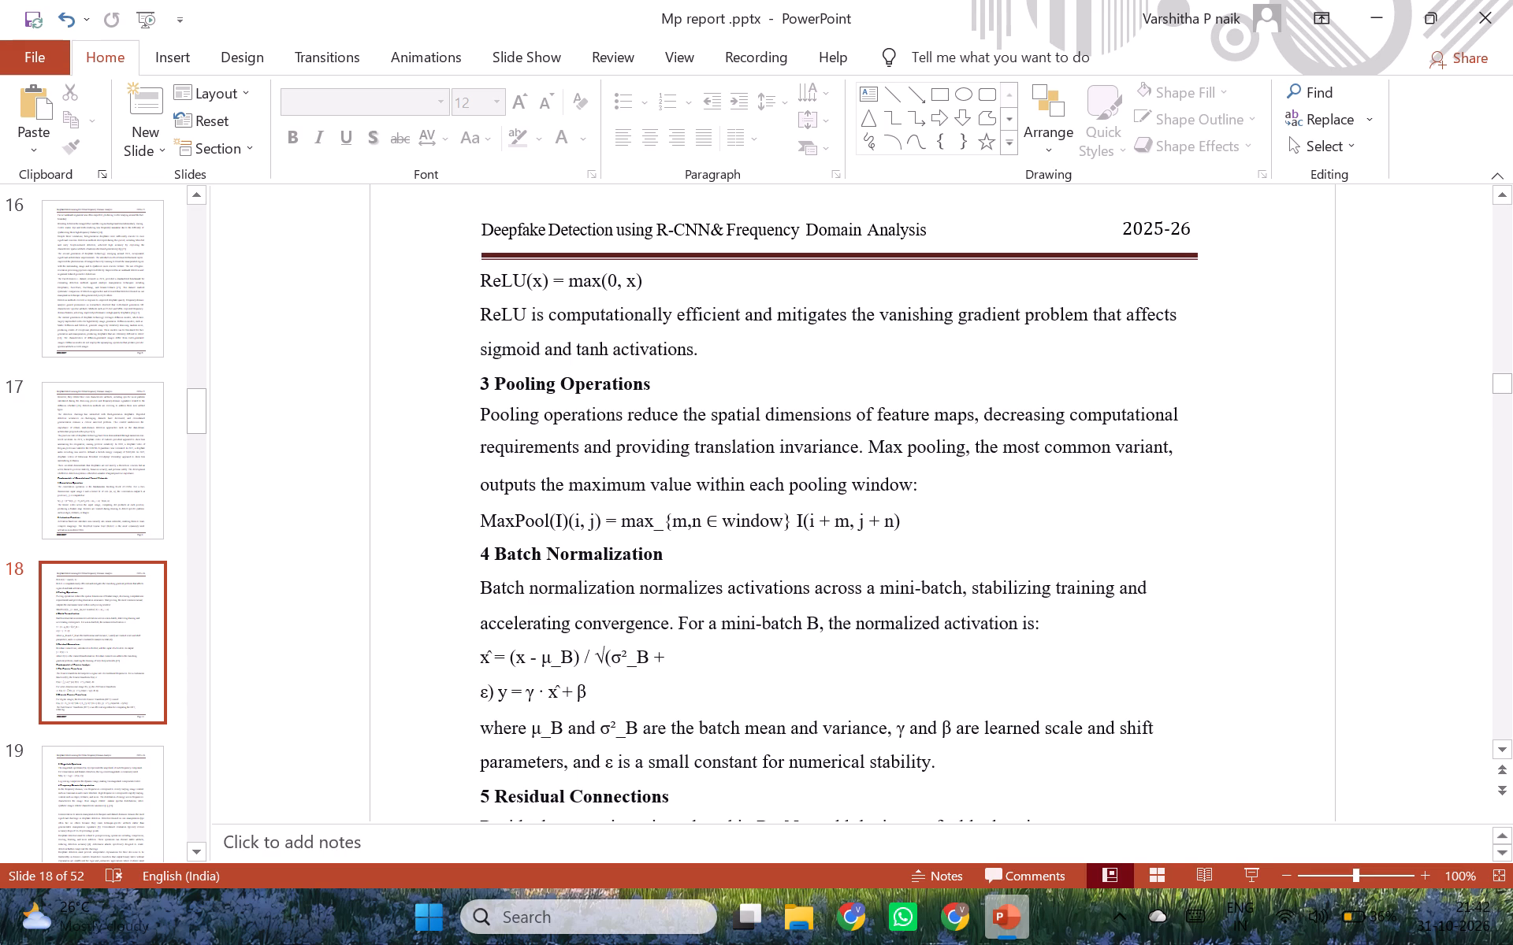
{"action": "double_click", "coordinate": [1167, 227]}
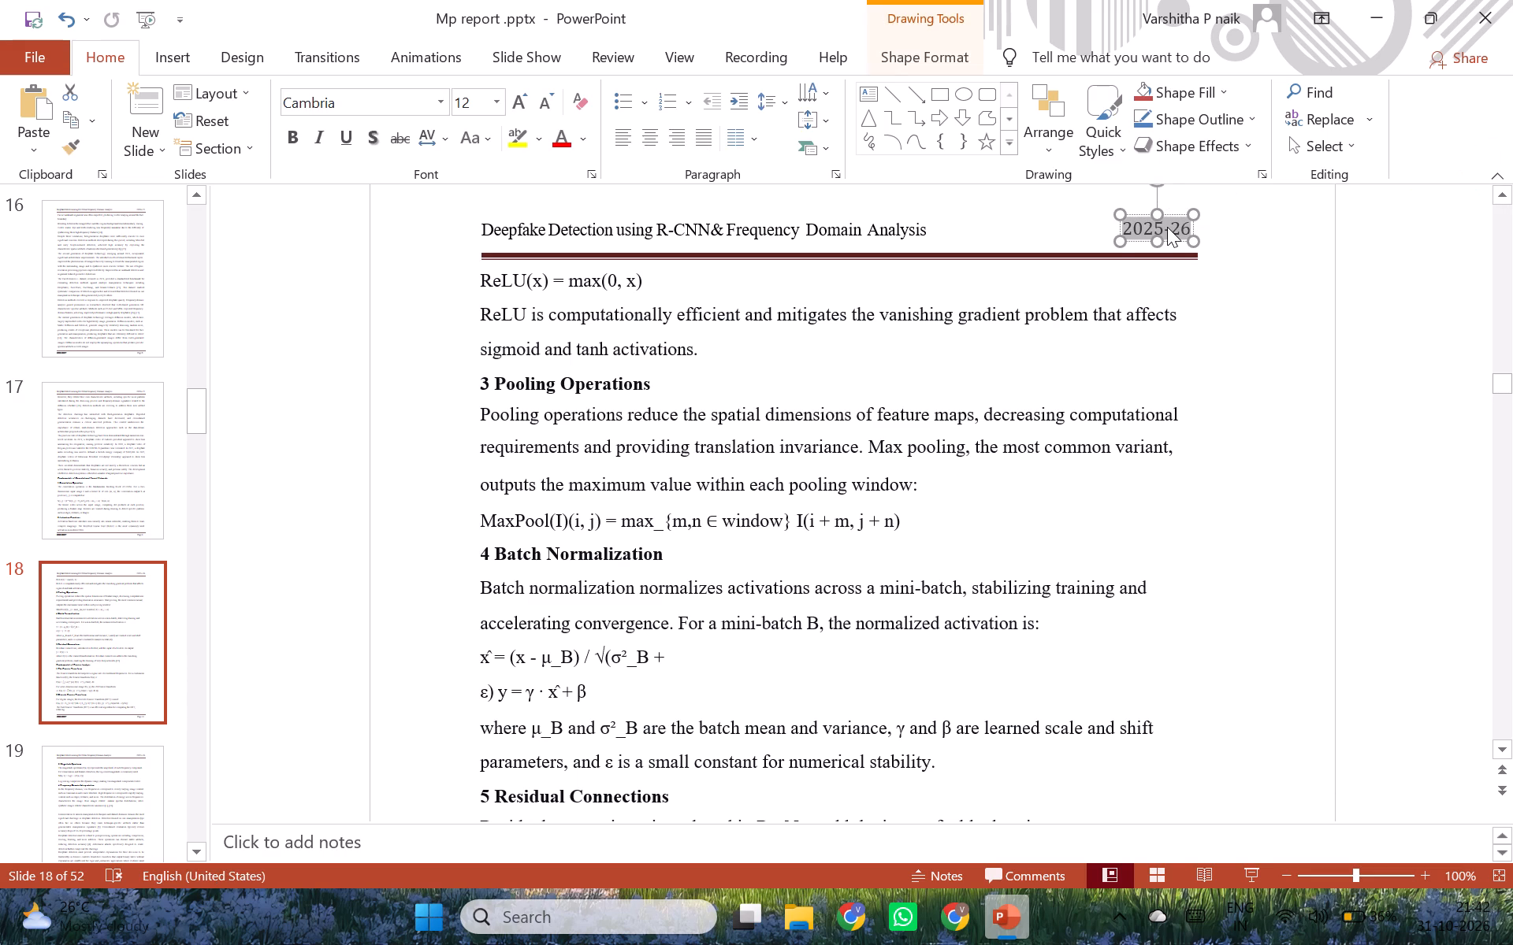
{"action": "key", "text": "ctrl+v"}
{"action": "left_click", "coordinate": [93, 802]}
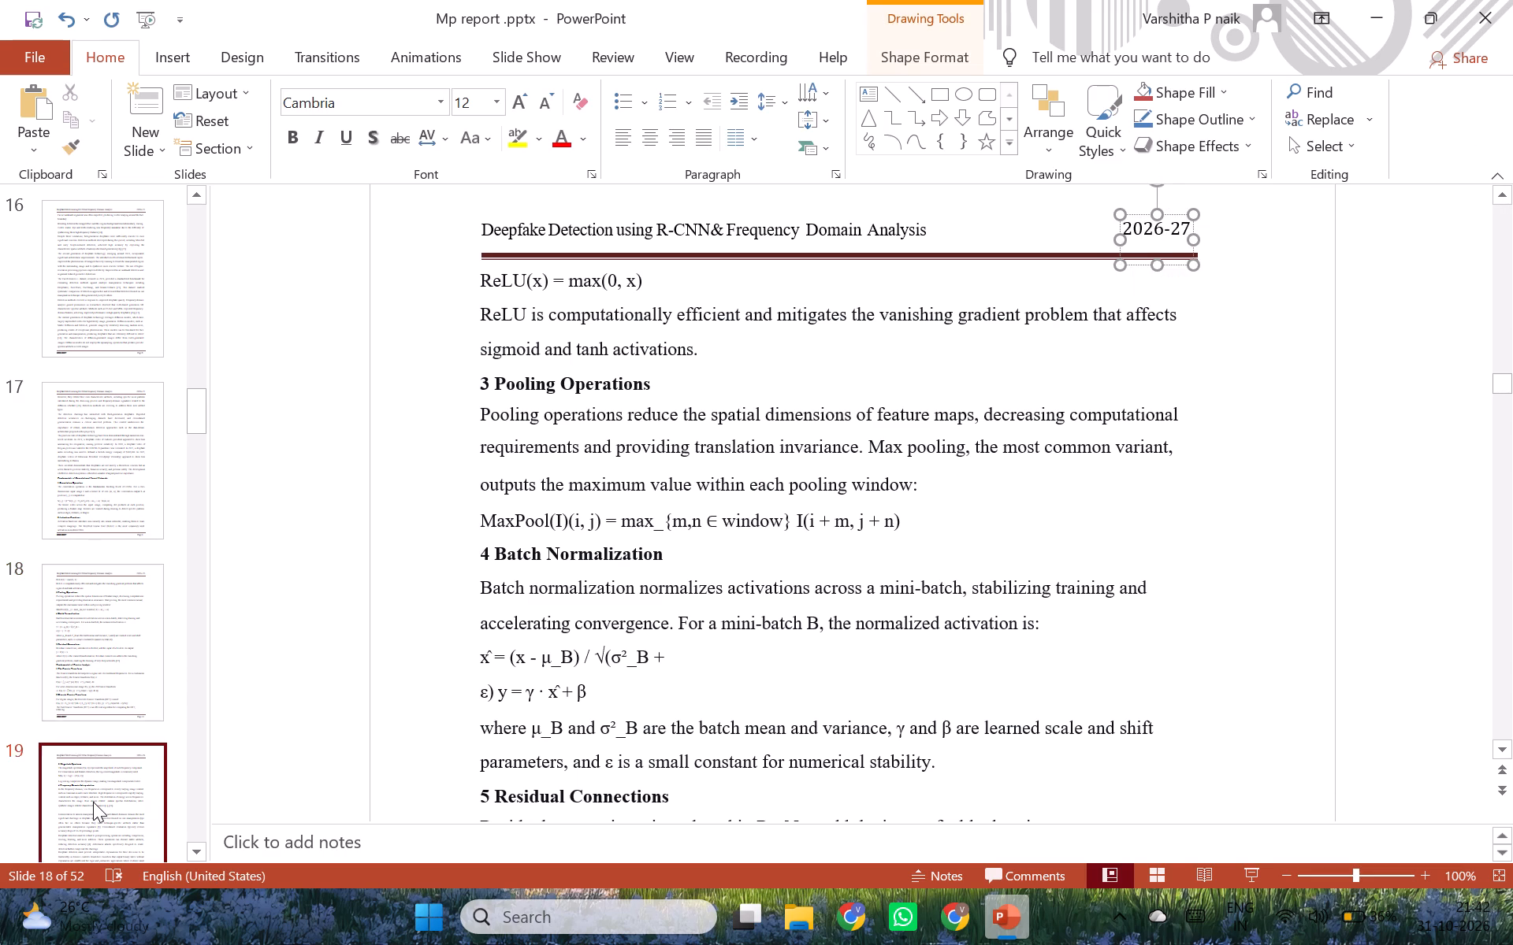
{"action": "triple_click", "coordinate": [1151, 228]}
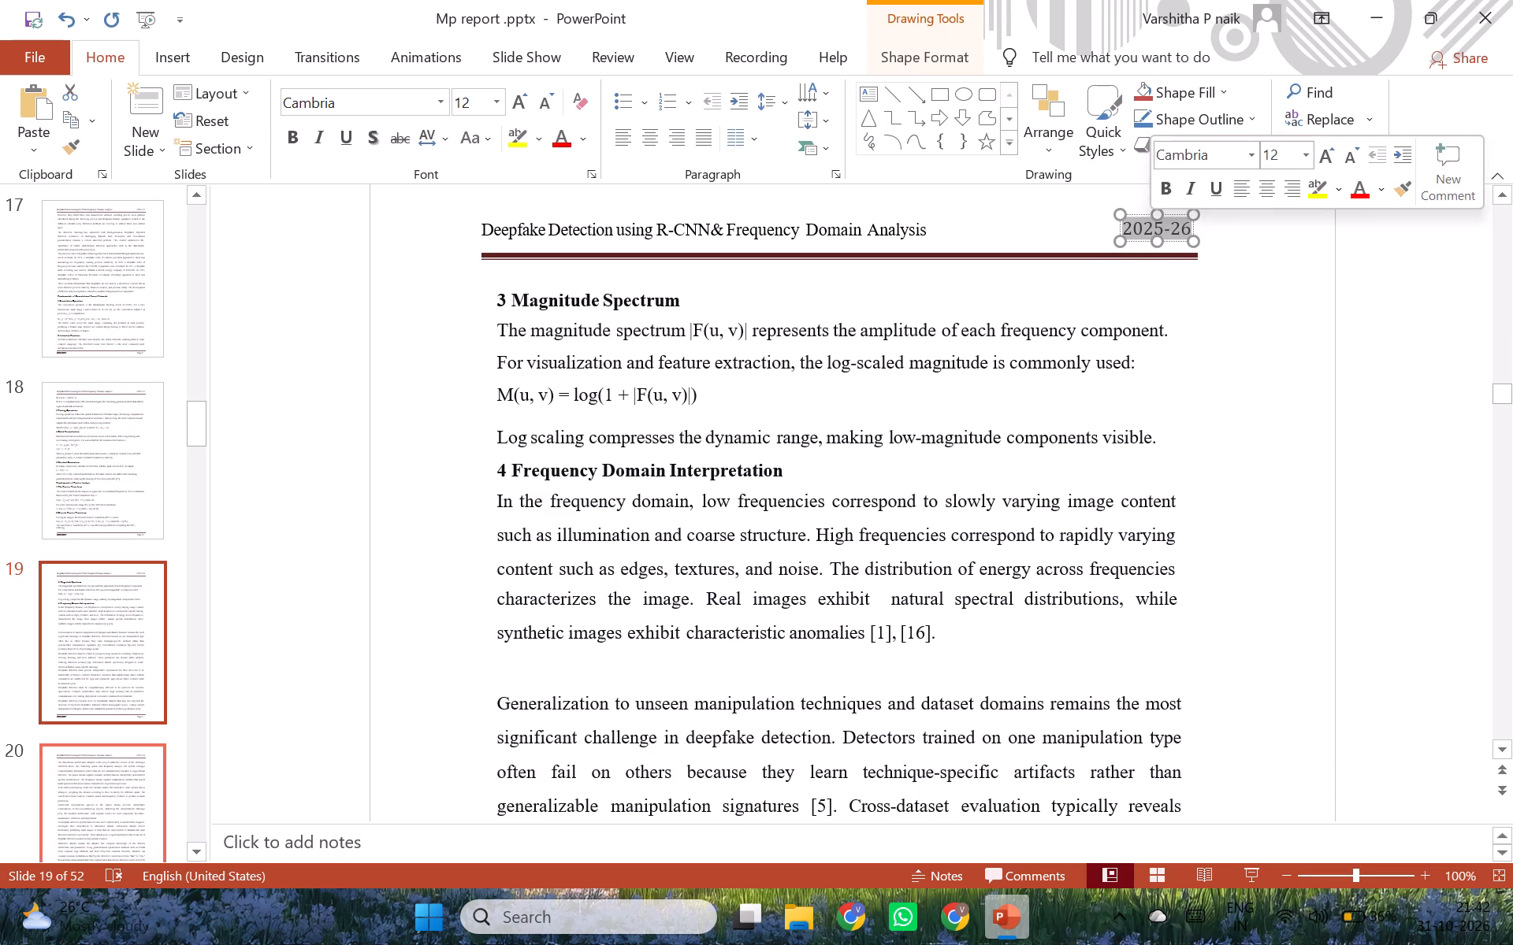
{"action": "key", "text": "ctrl+v"}
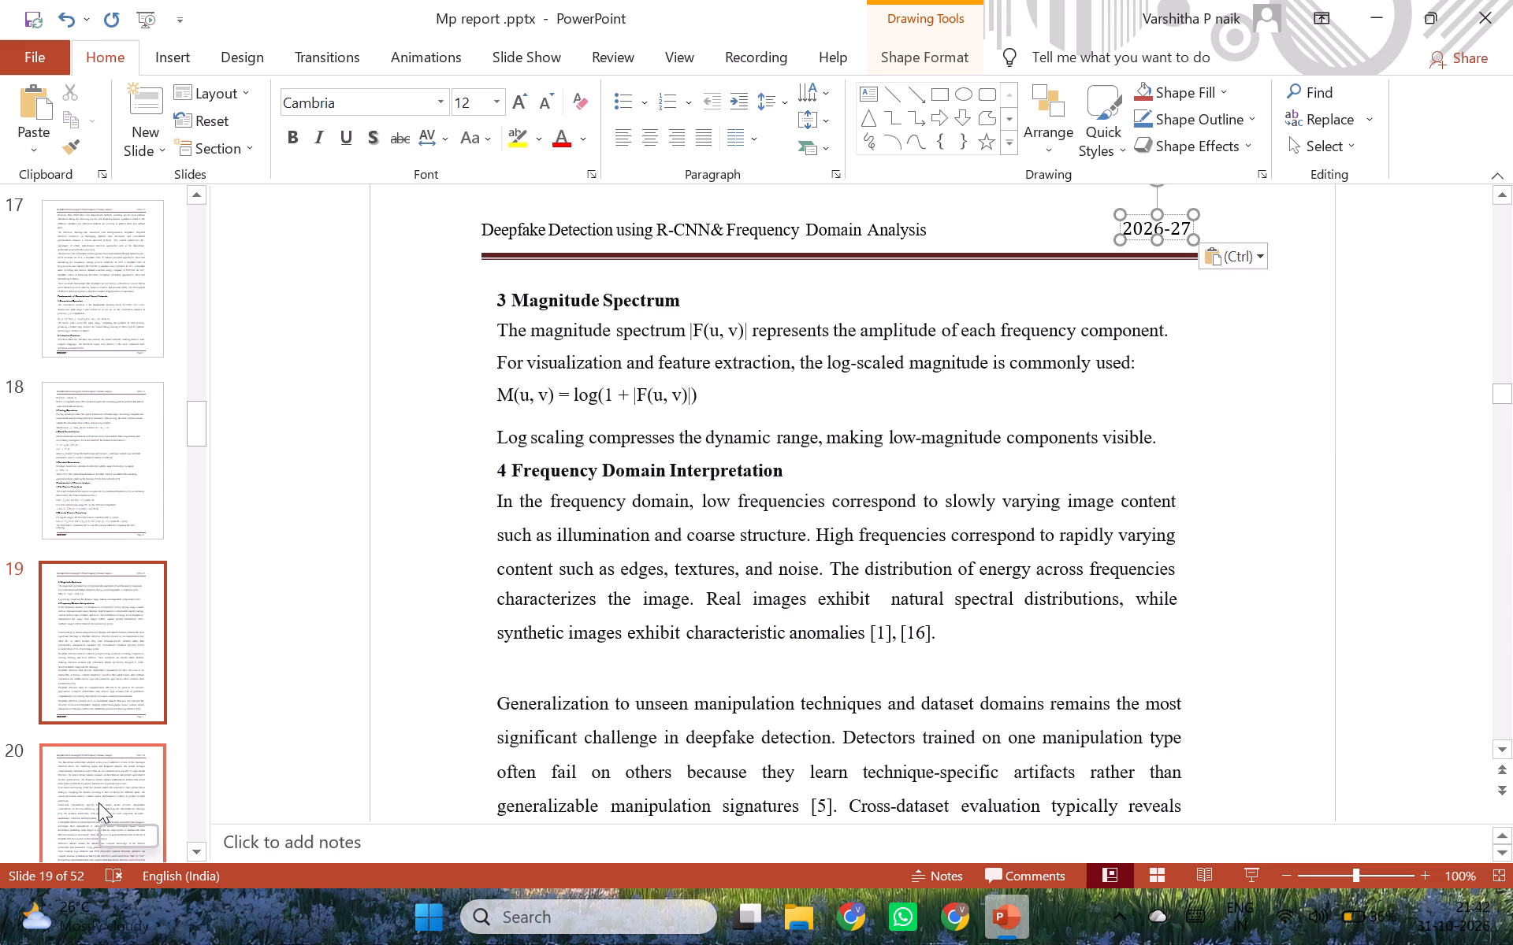
Replace the header academic year on slides 20 and 21 with the copied 2026-27, and go to slide 22.
{"action": "left_click", "coordinate": [99, 802]}
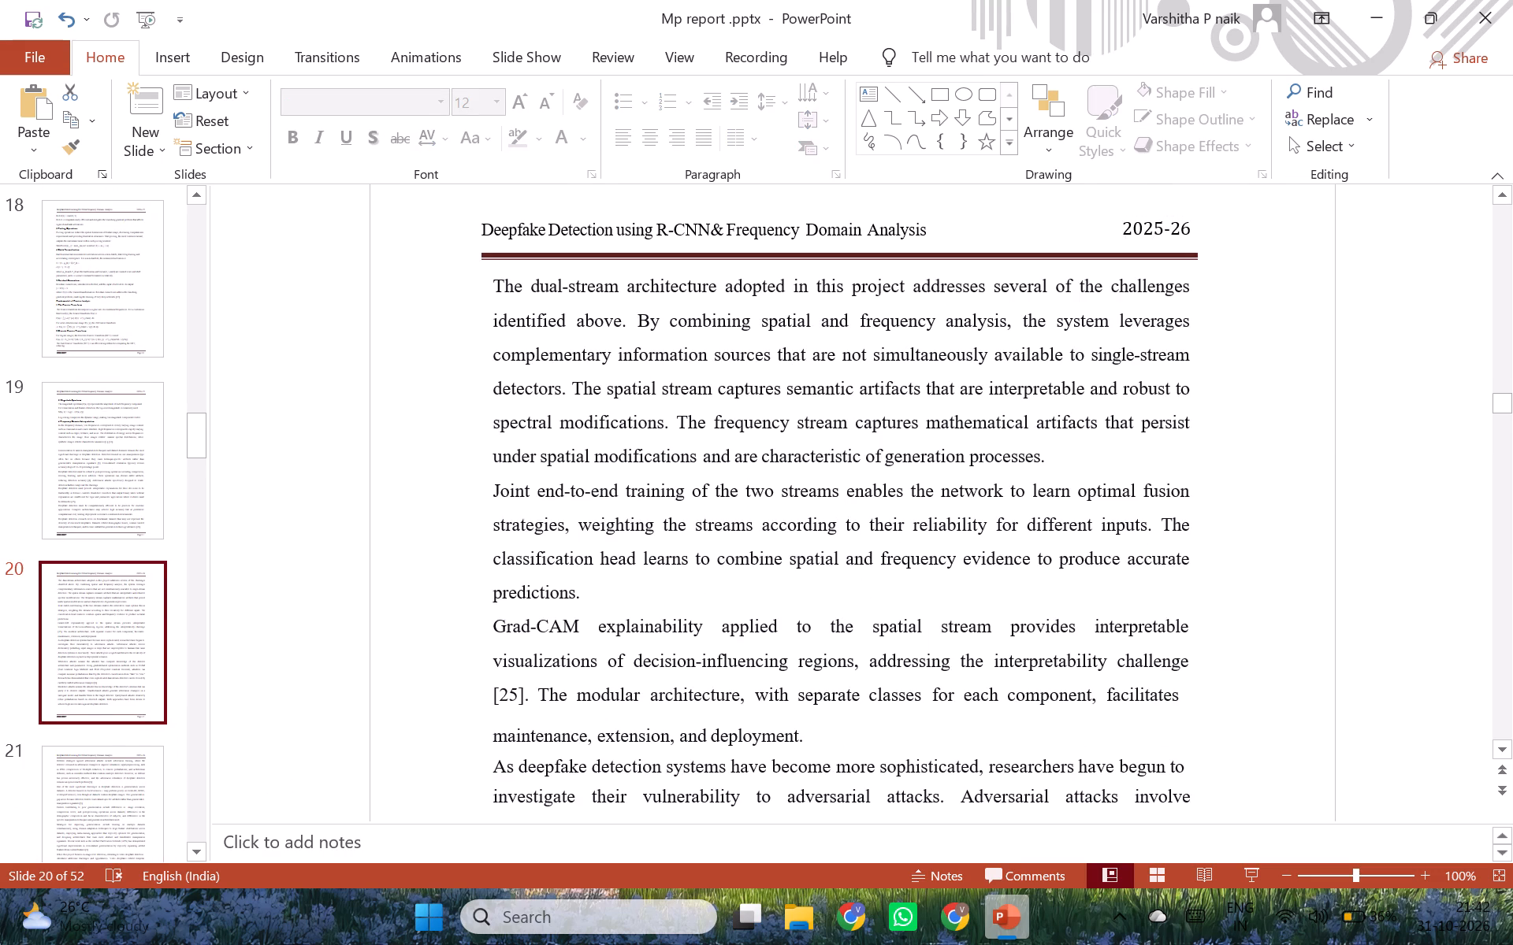
{"action": "left_click", "coordinate": [1142, 239]}
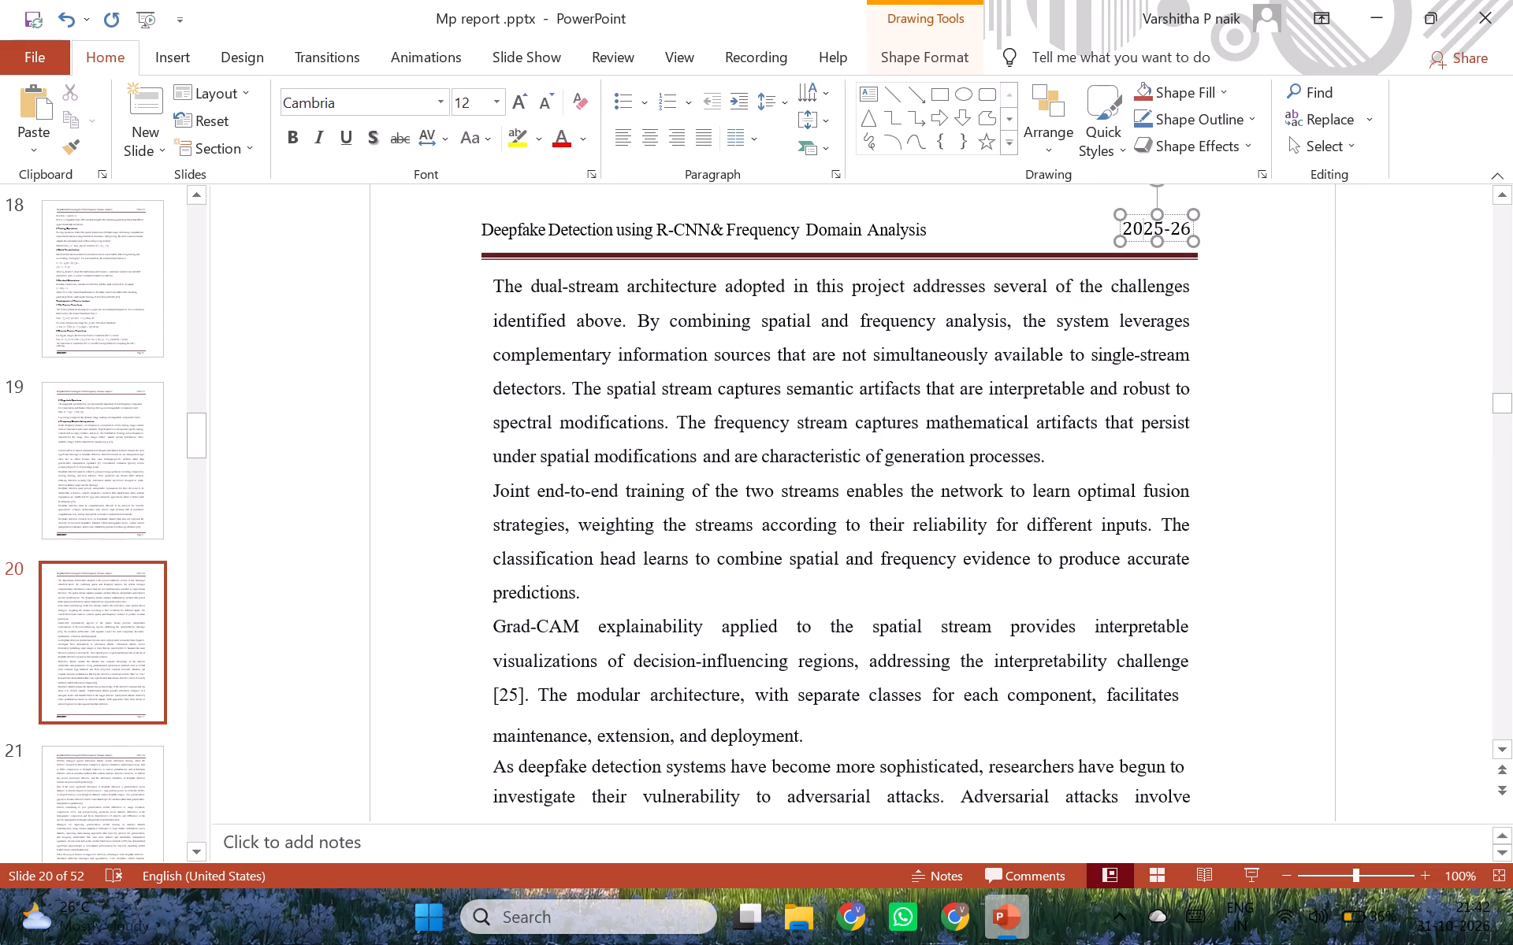
{"action": "key", "text": "ctrl+a"}
{"action": "key", "text": "ctrl+v"}
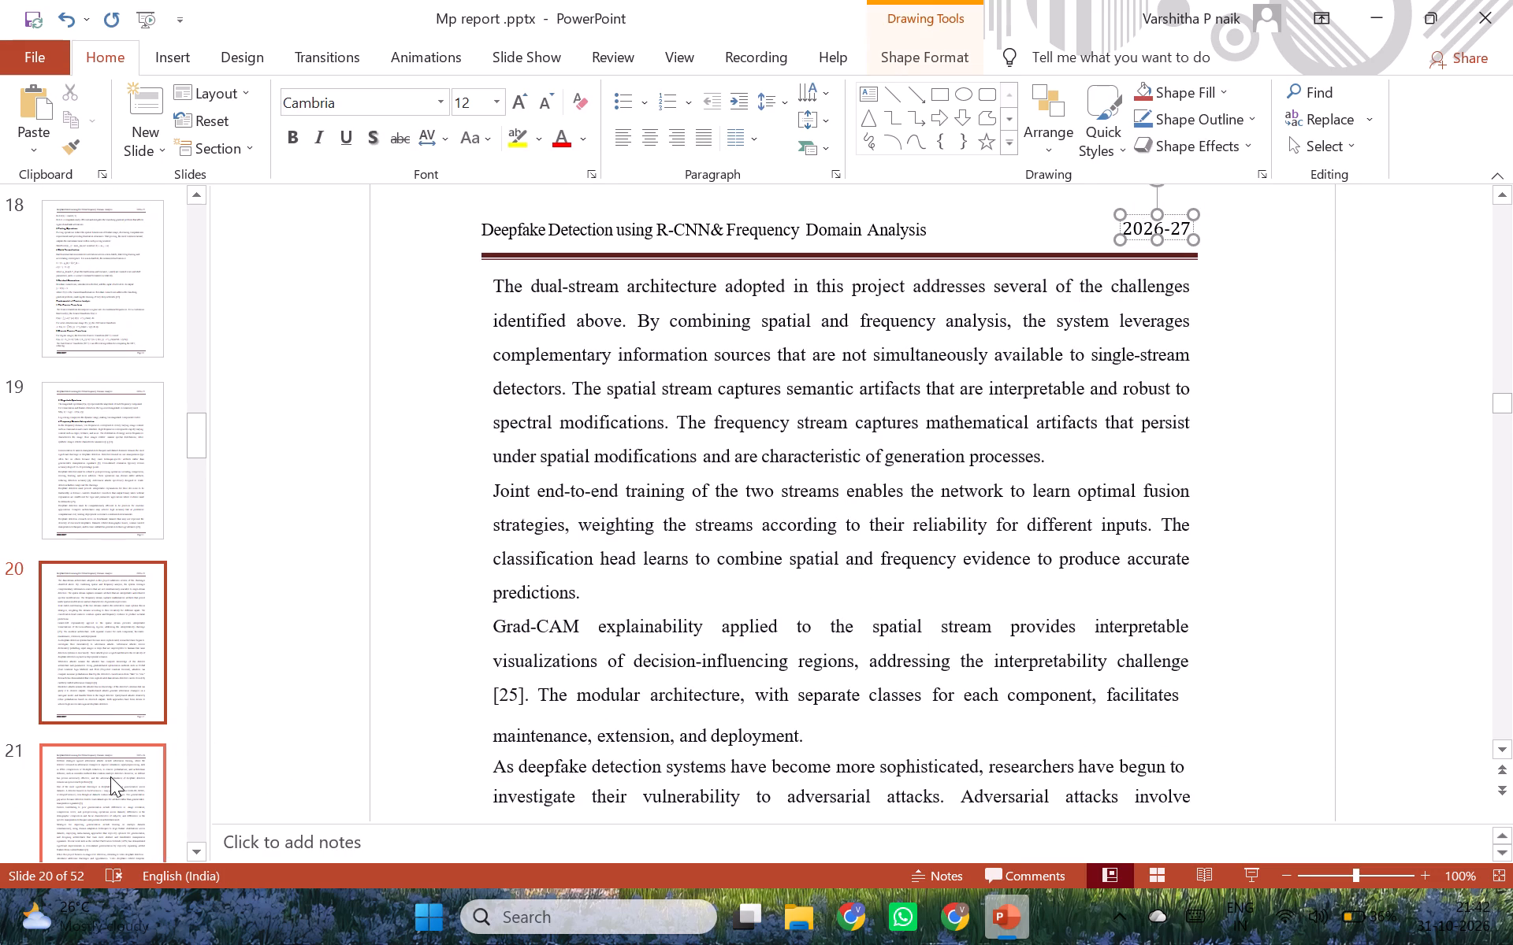
{"action": "left_click", "coordinate": [110, 776]}
{"action": "left_click", "coordinate": [1150, 222]}
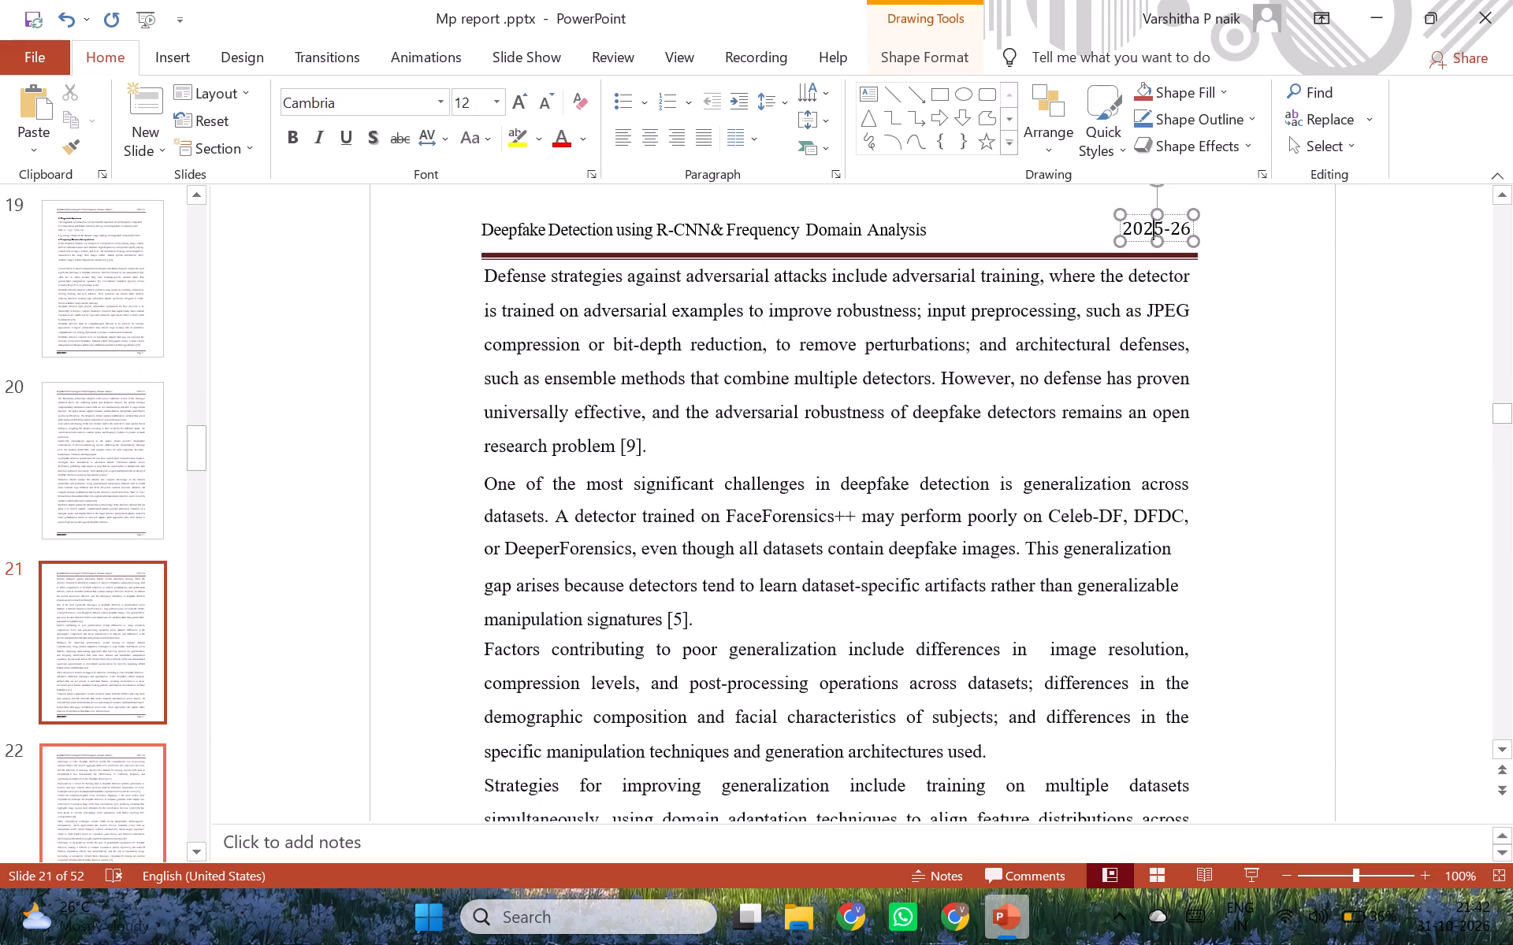
{"action": "key", "text": "ctrl+a"}
{"action": "key", "text": "ctrl+v"}
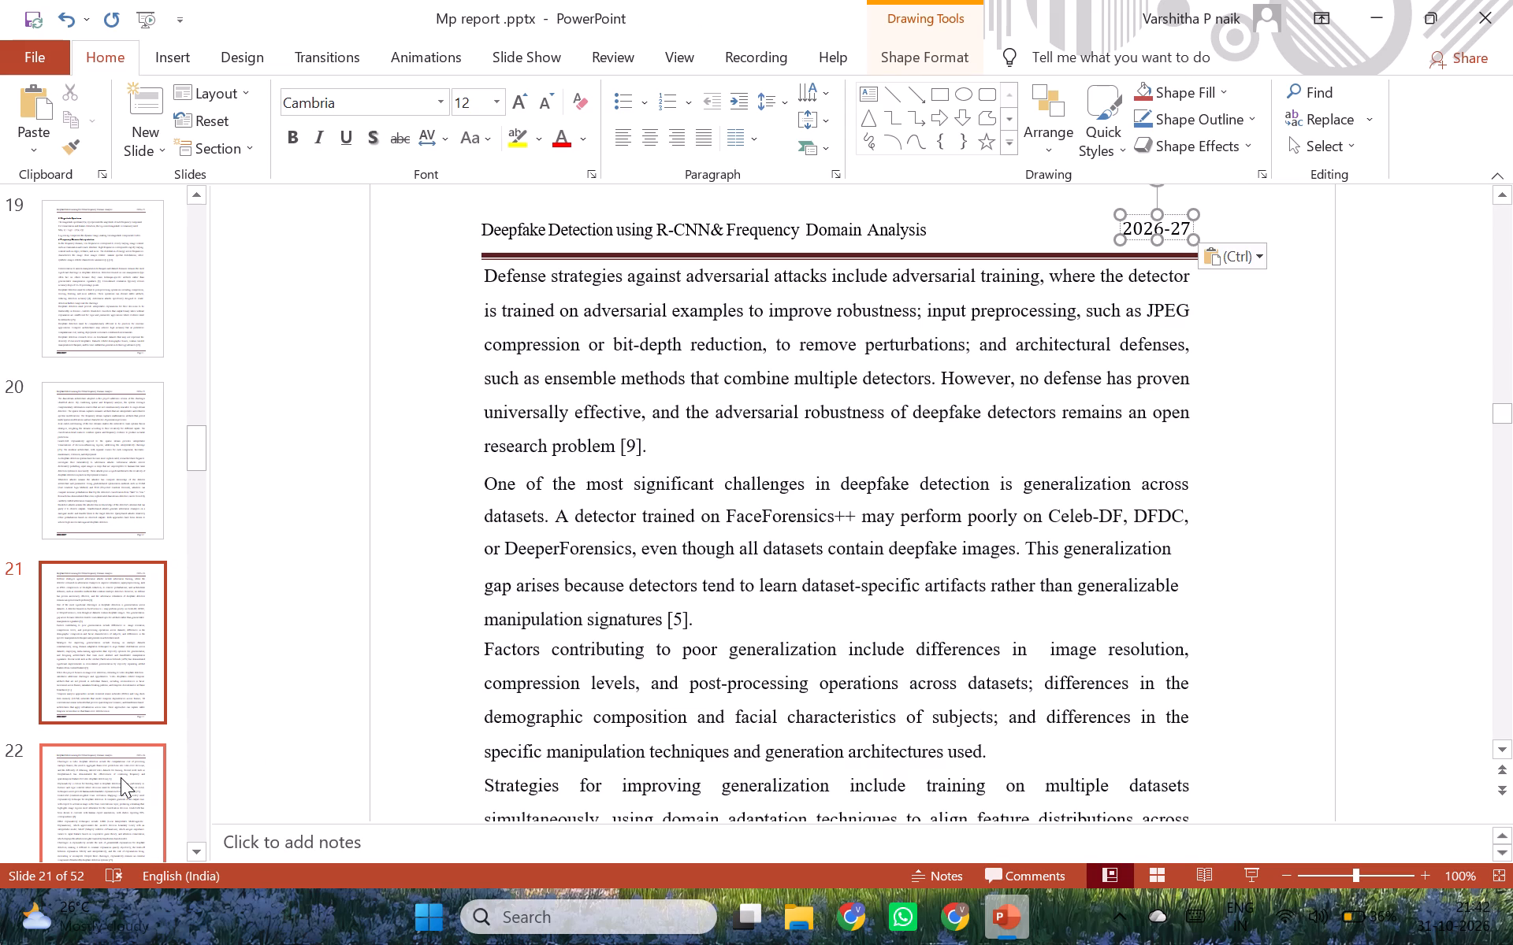
{"action": "left_click", "coordinate": [121, 777]}
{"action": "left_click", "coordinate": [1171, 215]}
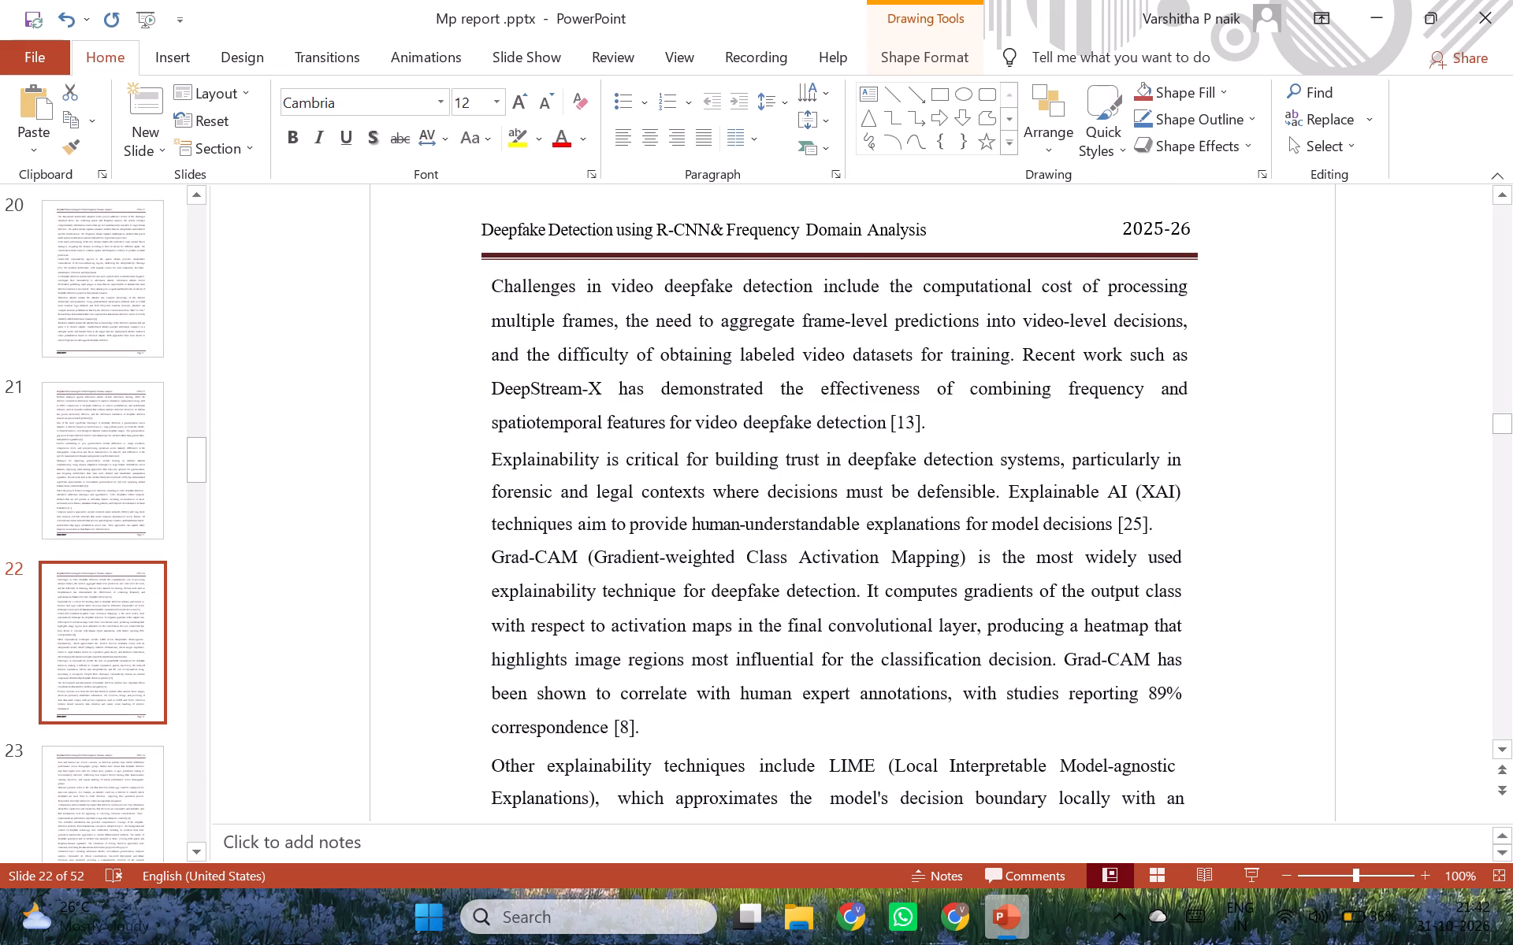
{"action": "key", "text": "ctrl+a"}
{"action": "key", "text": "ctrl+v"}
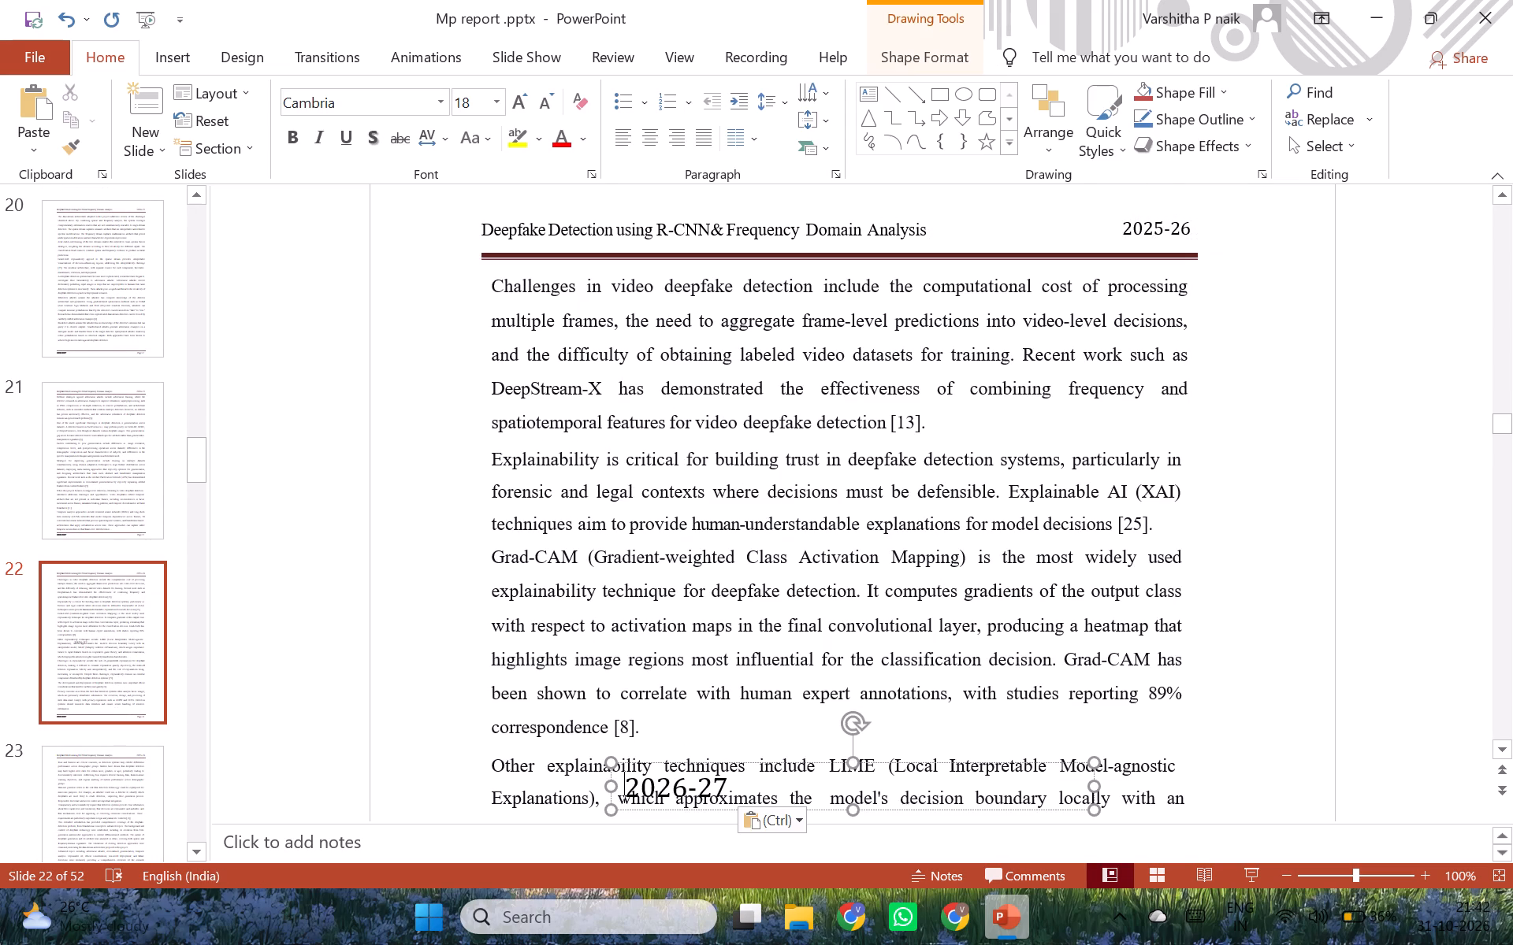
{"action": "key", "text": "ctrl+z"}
Replace the header academic year on slides 22 and 23 with the copied 2026-27.
{"action": "left_click", "coordinate": [1153, 225]}
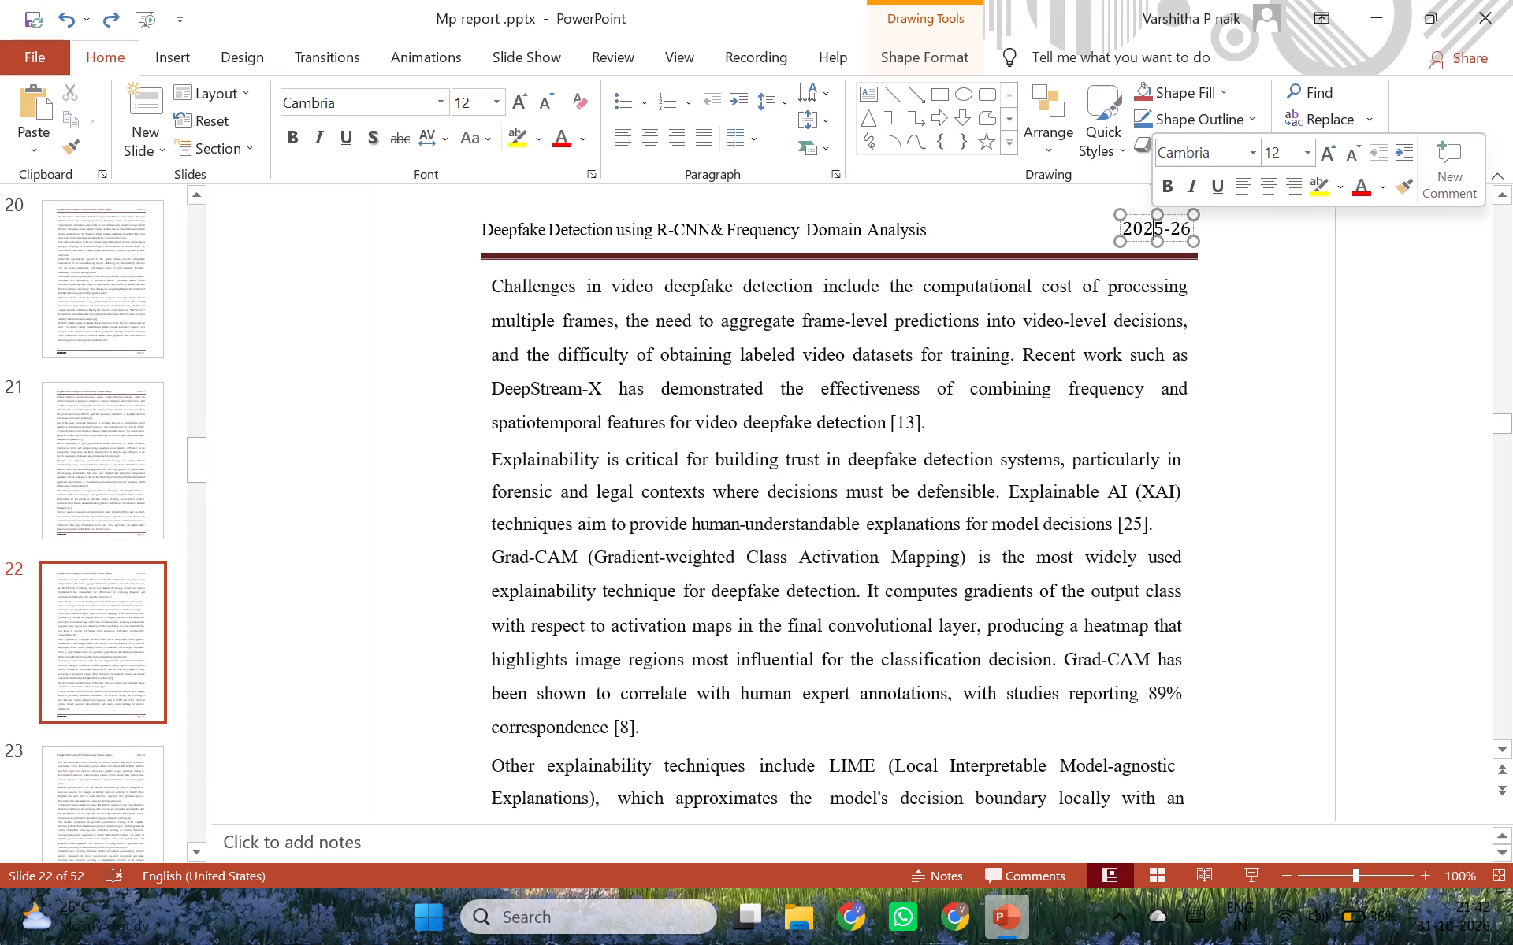
{"action": "key", "text": "ctrl+a"}
{"action": "key", "text": "ctrl+v"}
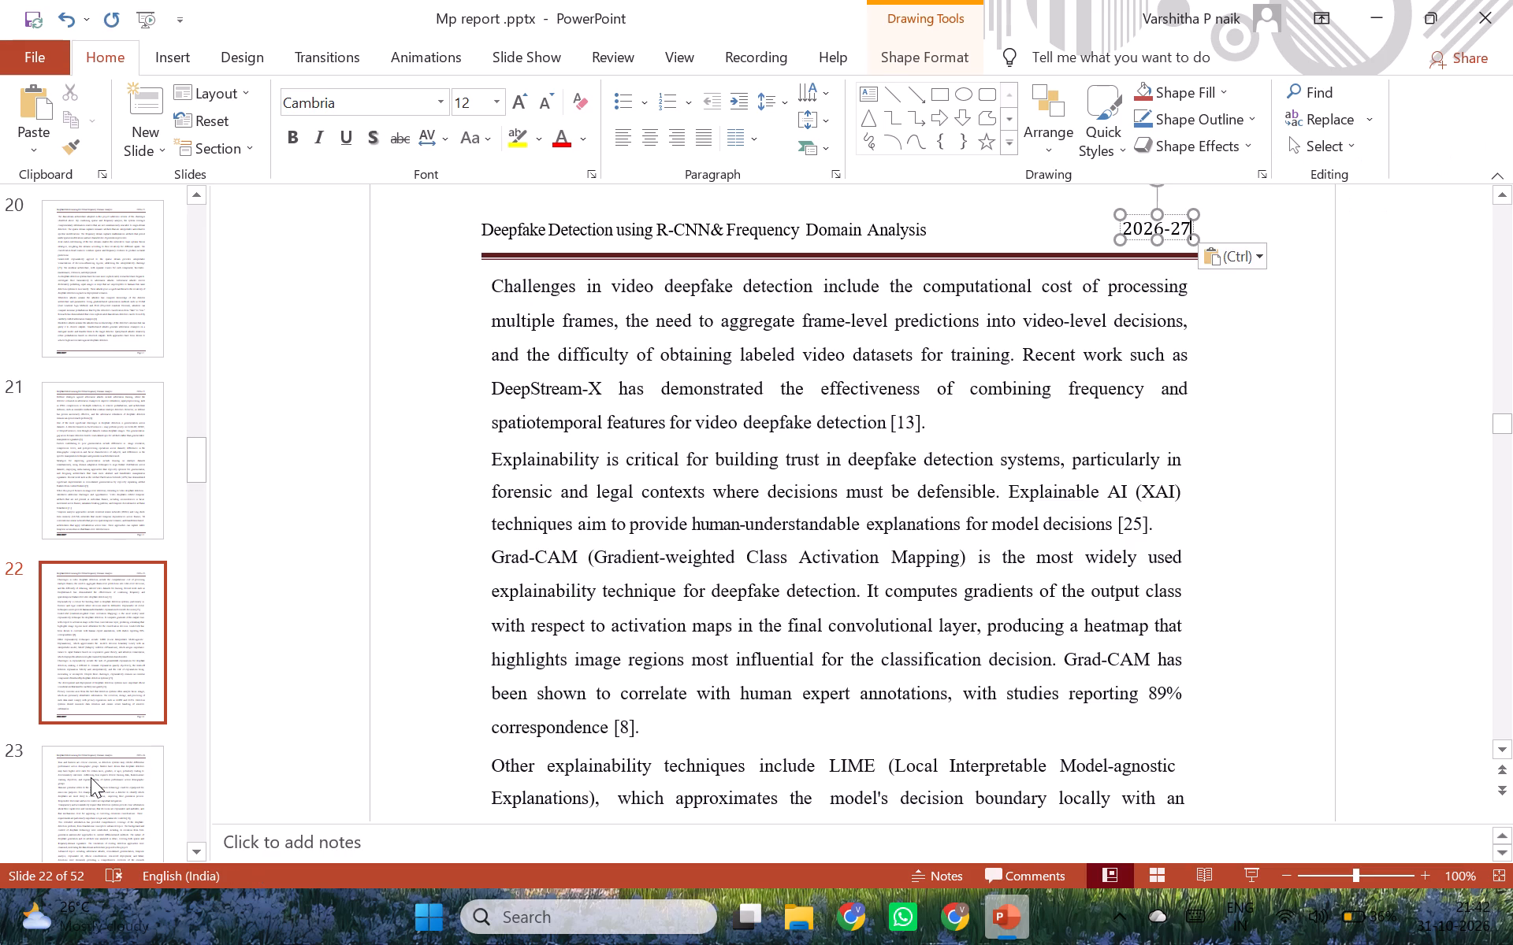
{"action": "left_click", "coordinate": [91, 777]}
{"action": "left_click", "coordinate": [1151, 239]}
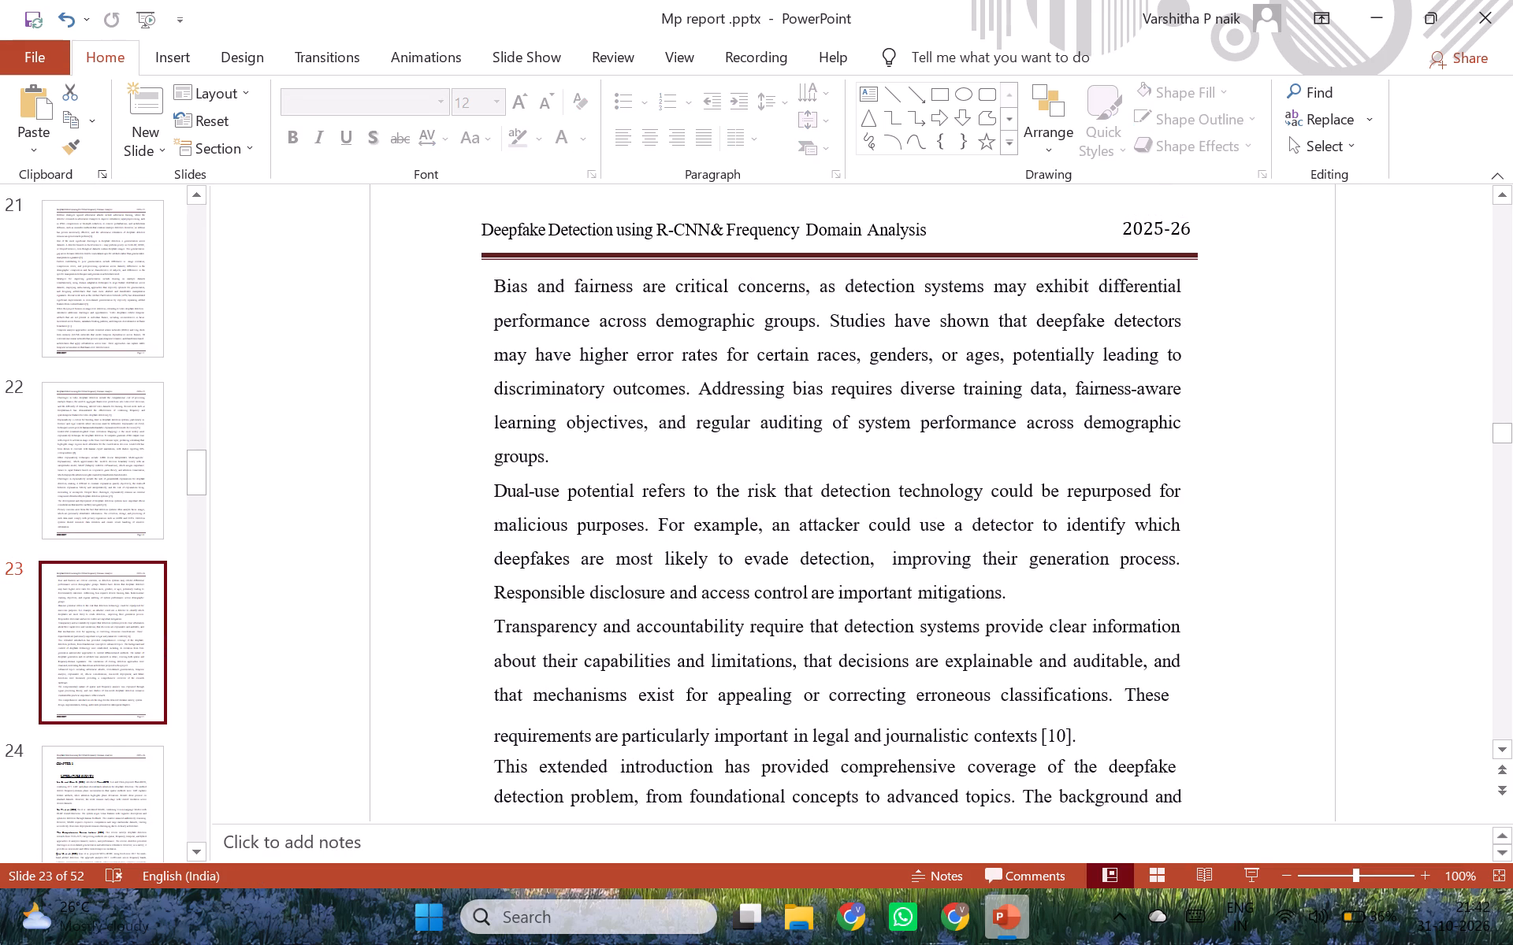
{"action": "key", "text": "ctrl+a"}
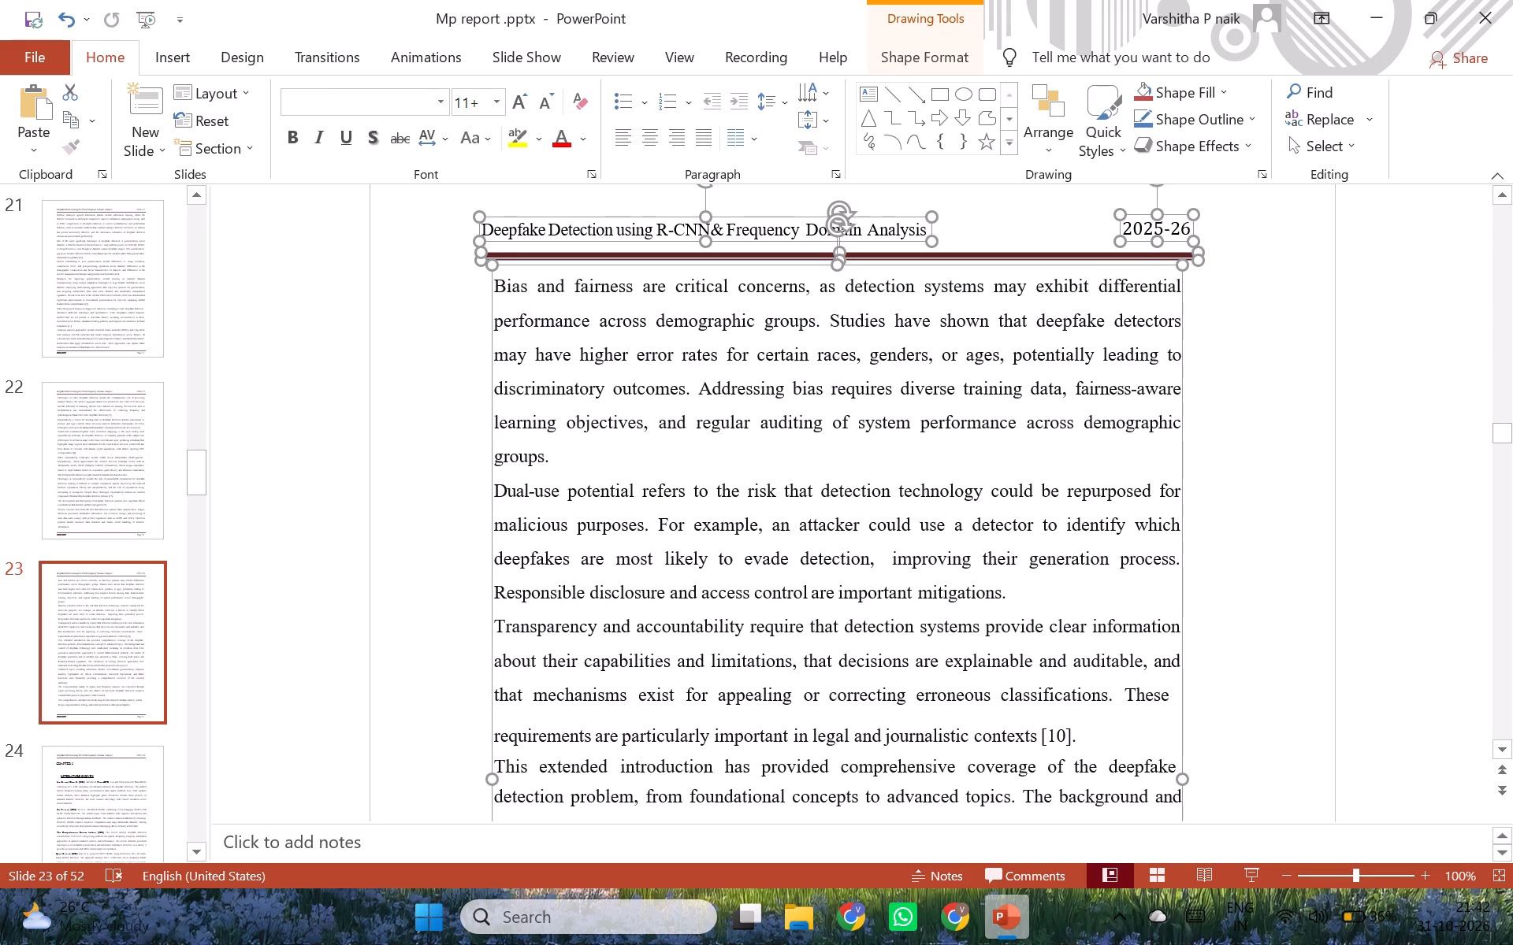
{"action": "left_click", "coordinate": [1148, 232]}
{"action": "key", "text": "ctrl+a"}
{"action": "key", "text": "ctrl+v"}
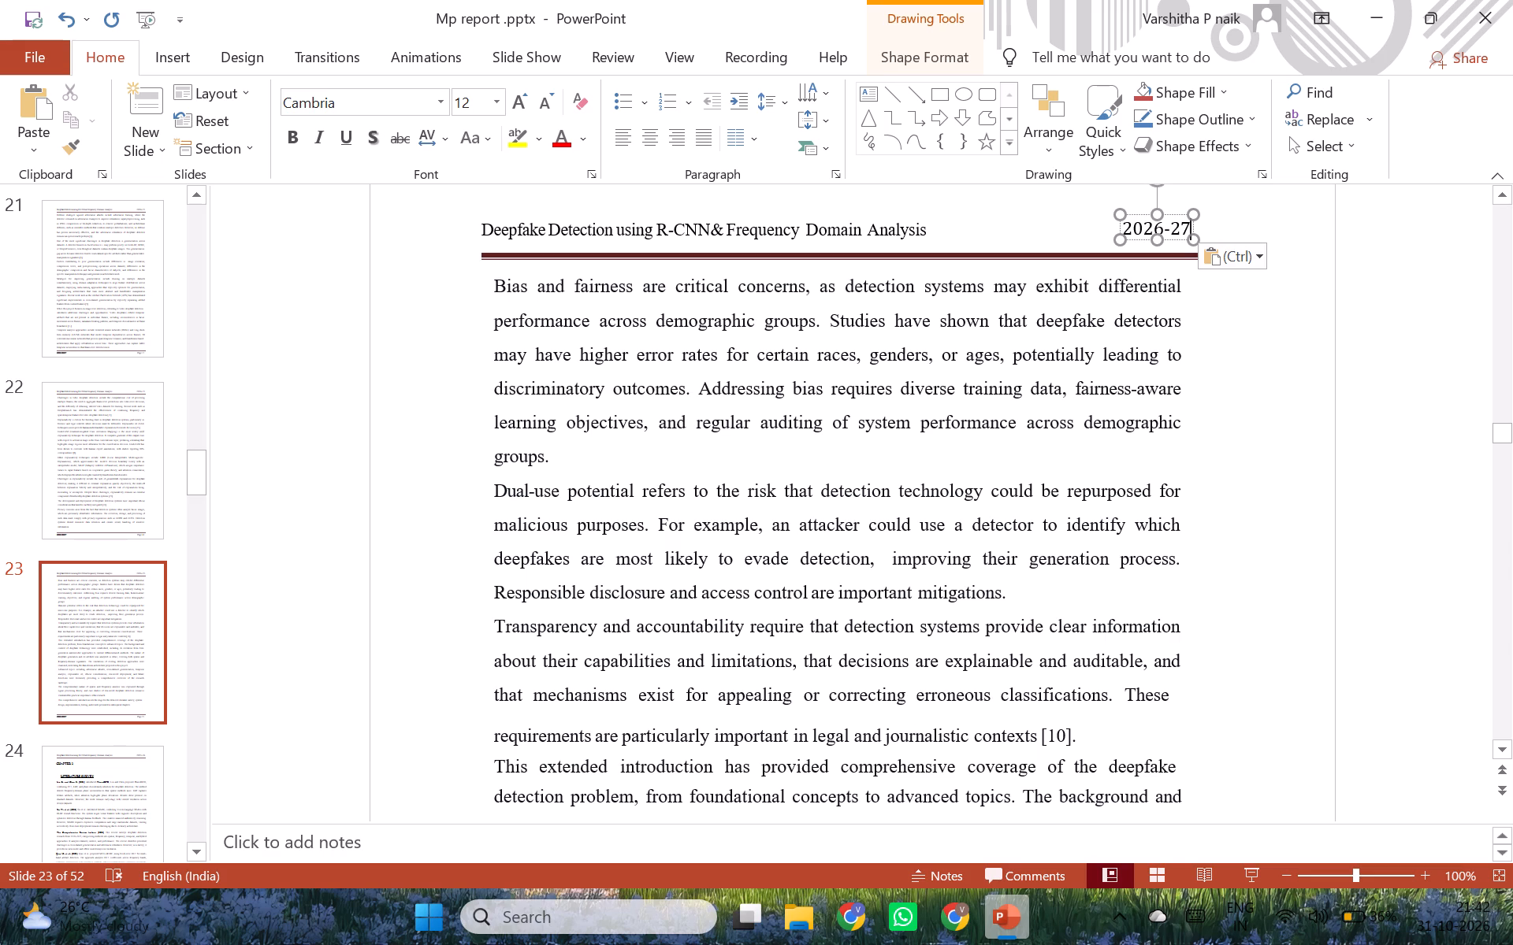
Replace the header academic year on slides 24 and 25 with the copied 2026-27.
{"action": "left_click", "coordinate": [136, 764]}
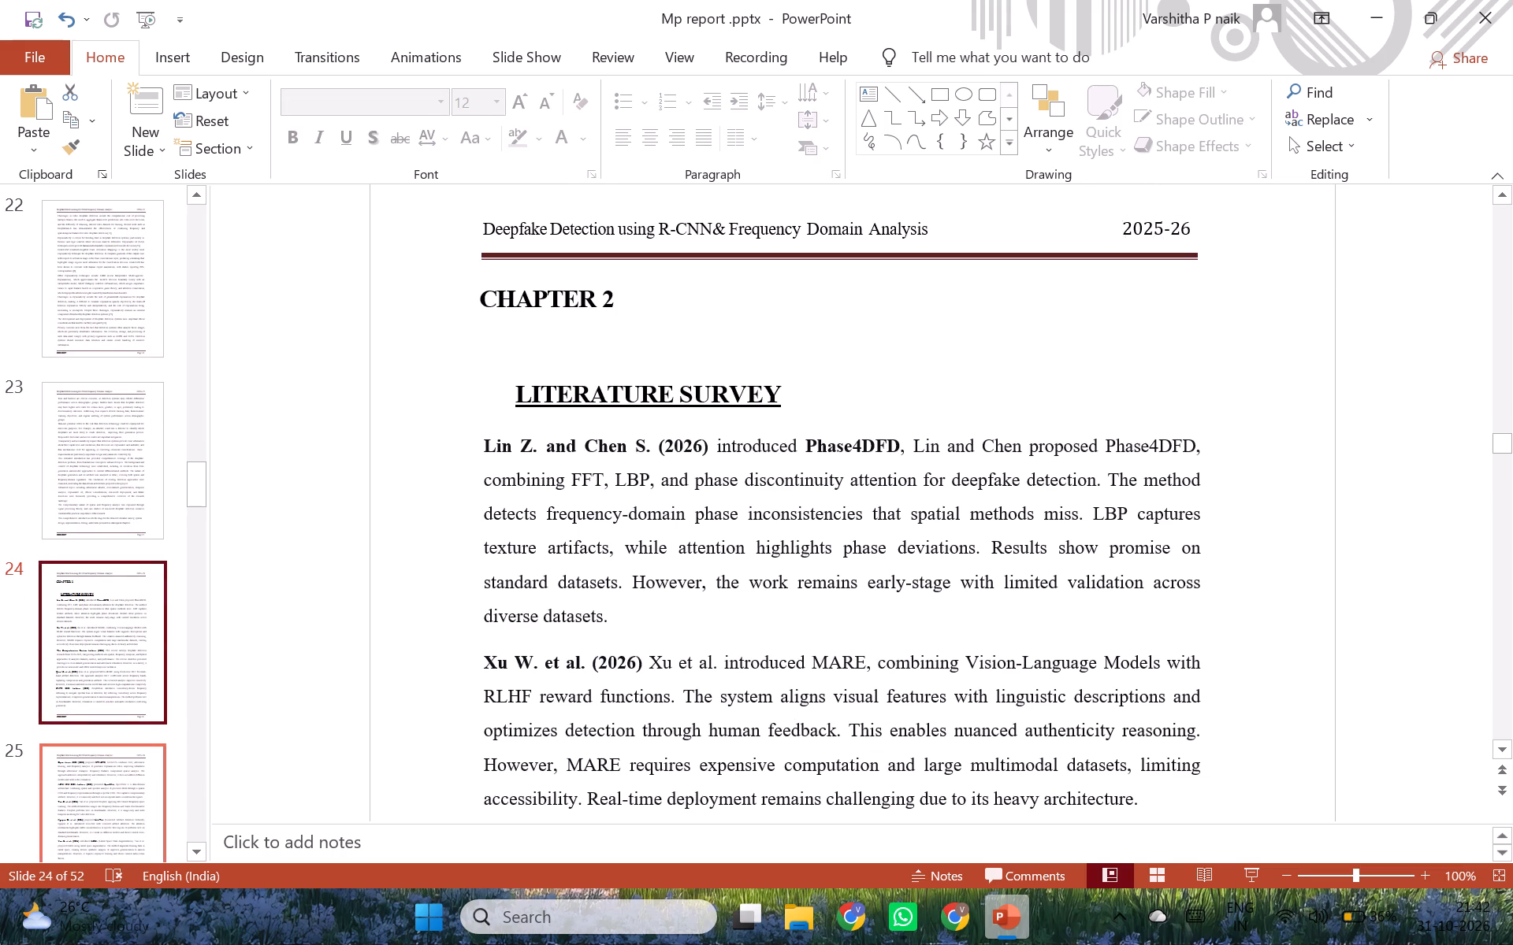
{"action": "left_click", "coordinate": [1165, 225]}
{"action": "key", "text": "ctrl+a"}
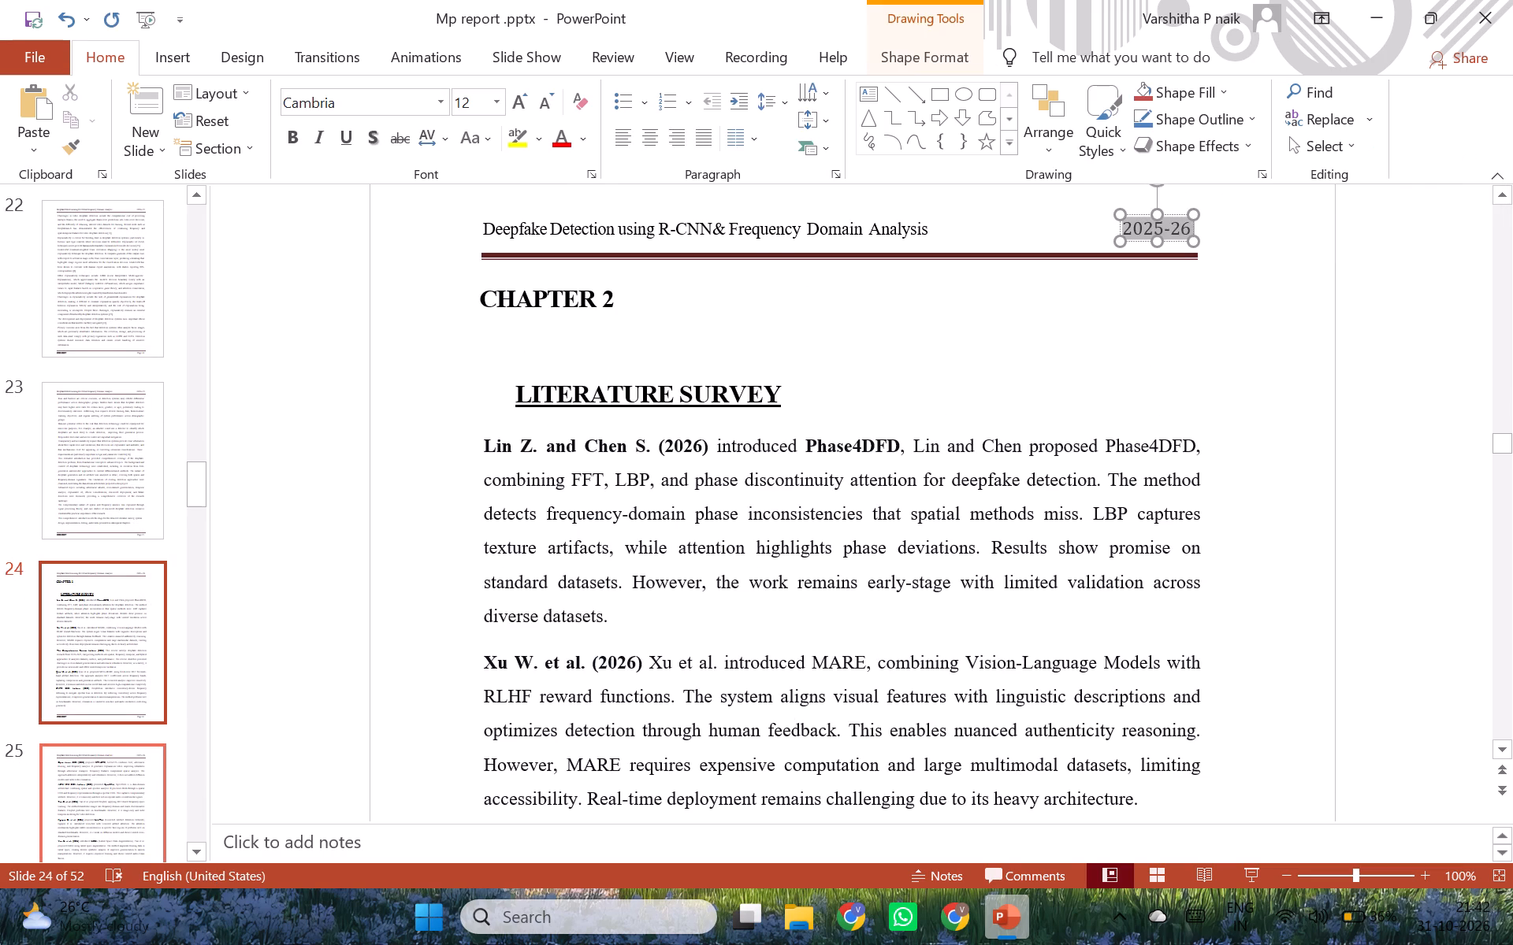
{"action": "key", "text": "ctrl+v"}
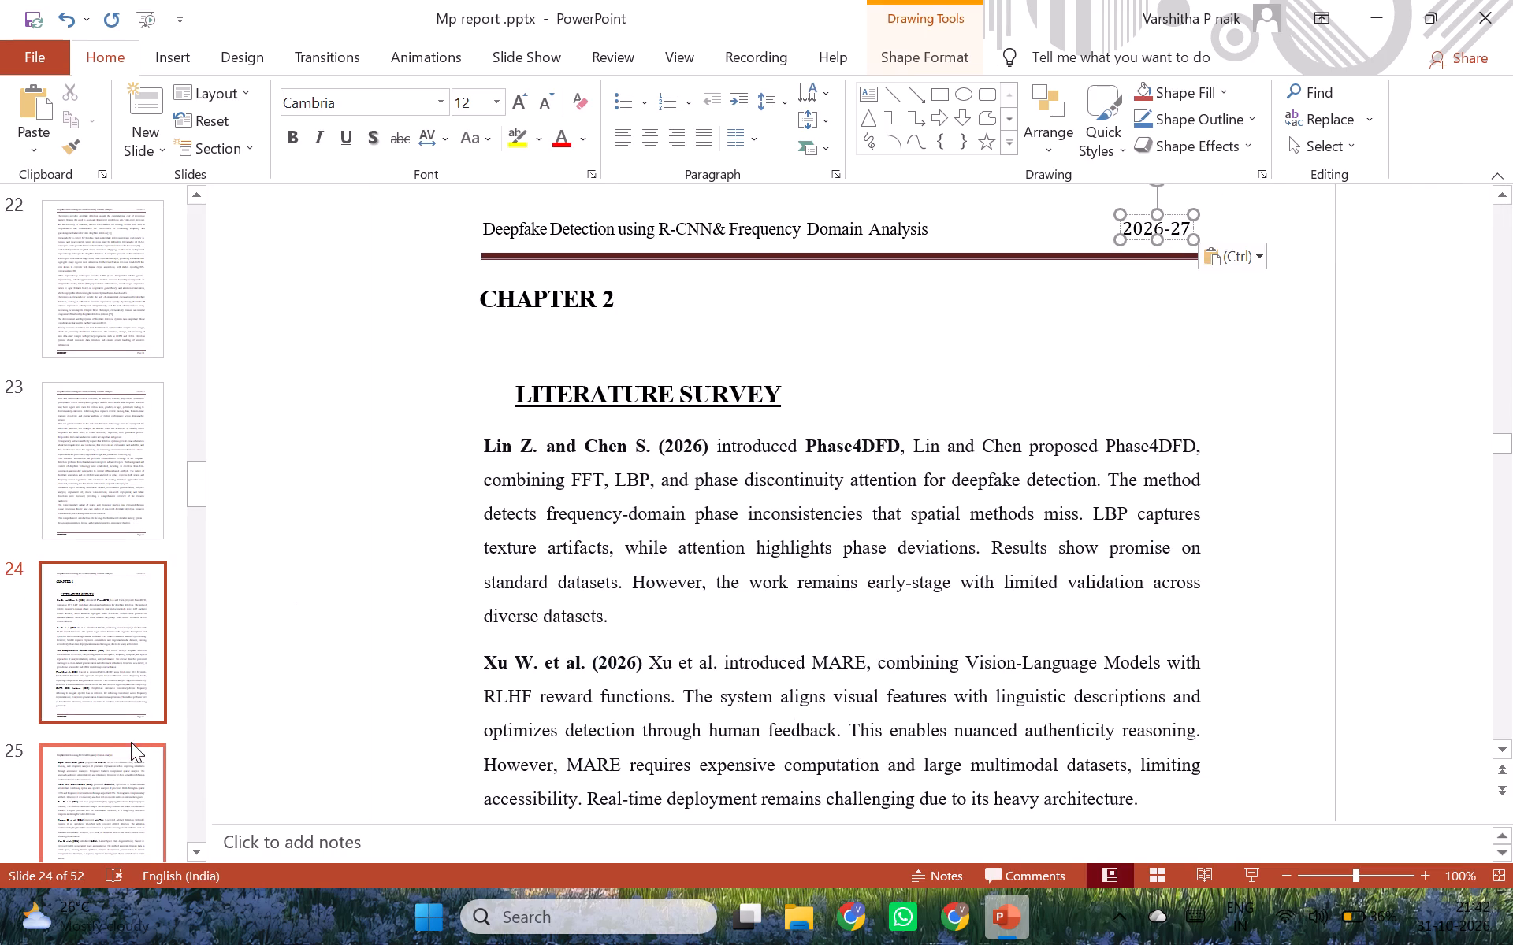
{"action": "left_click", "coordinate": [110, 786]}
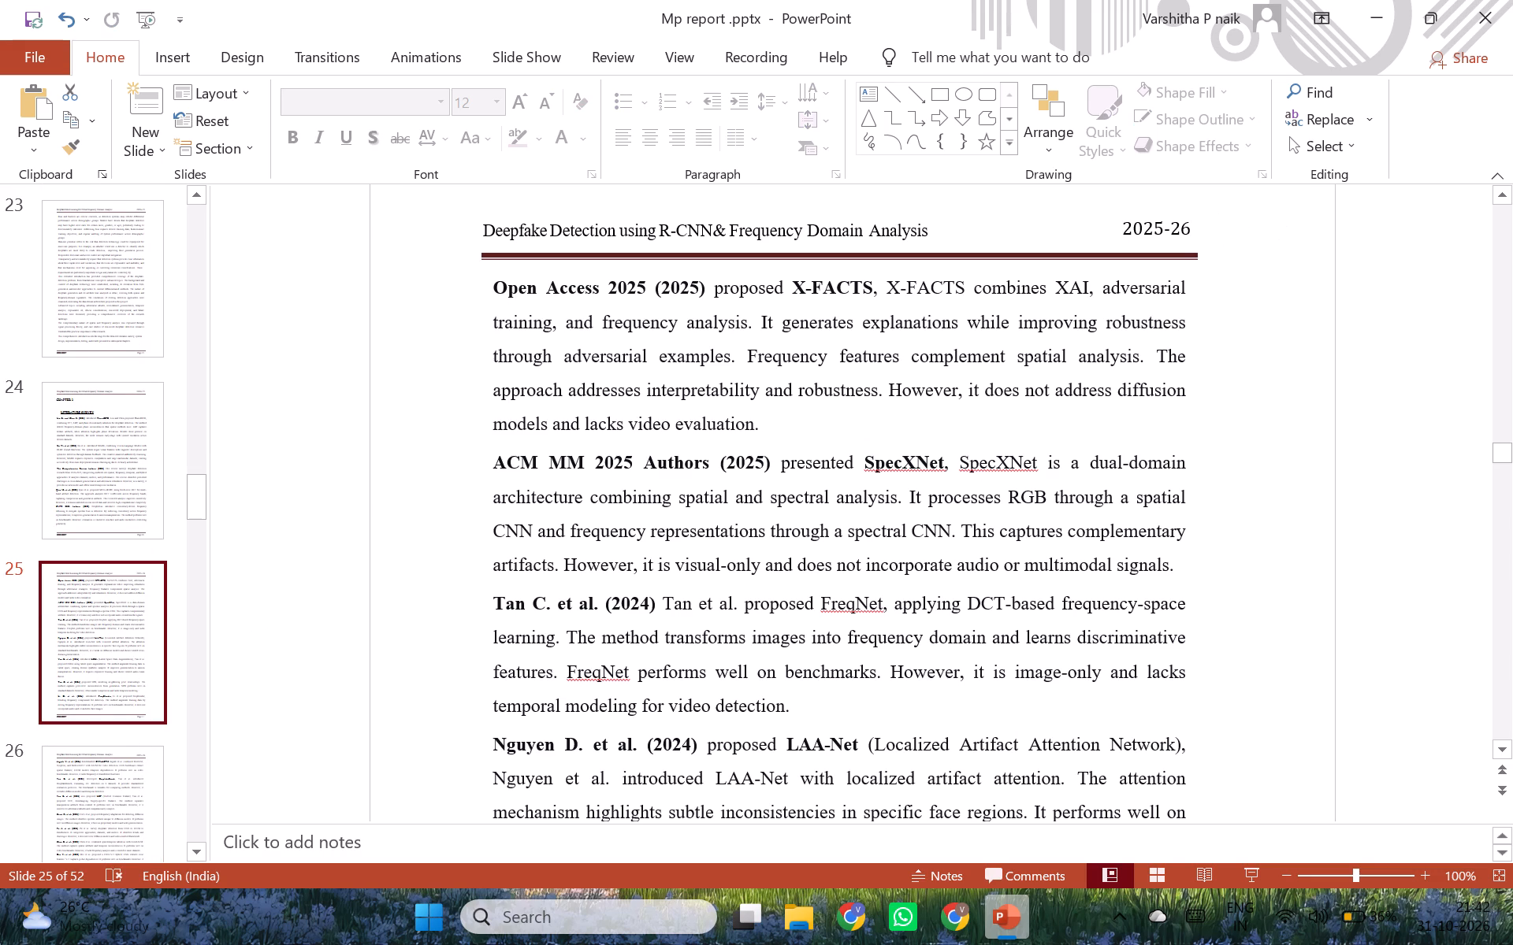
{"action": "left_click", "coordinate": [1165, 229]}
{"action": "key", "text": "ctrl+a"}
{"action": "key", "text": "ctrl+v"}
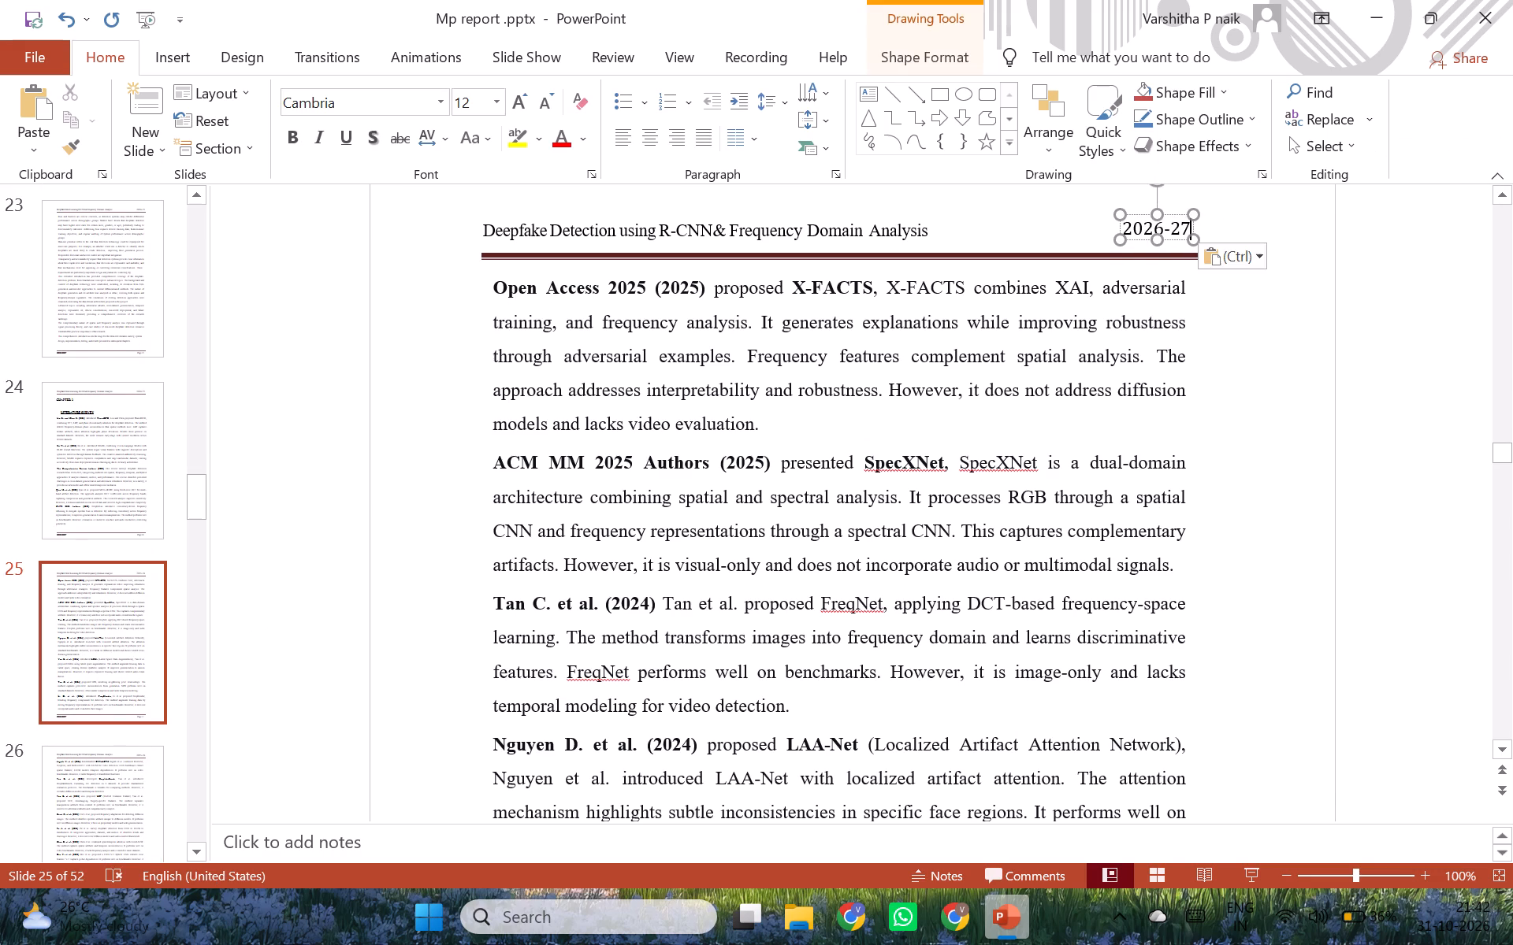
Replace the header academic year on slides 26 and 27 with the copied 2026-27.
{"action": "left_click", "coordinate": [109, 800]}
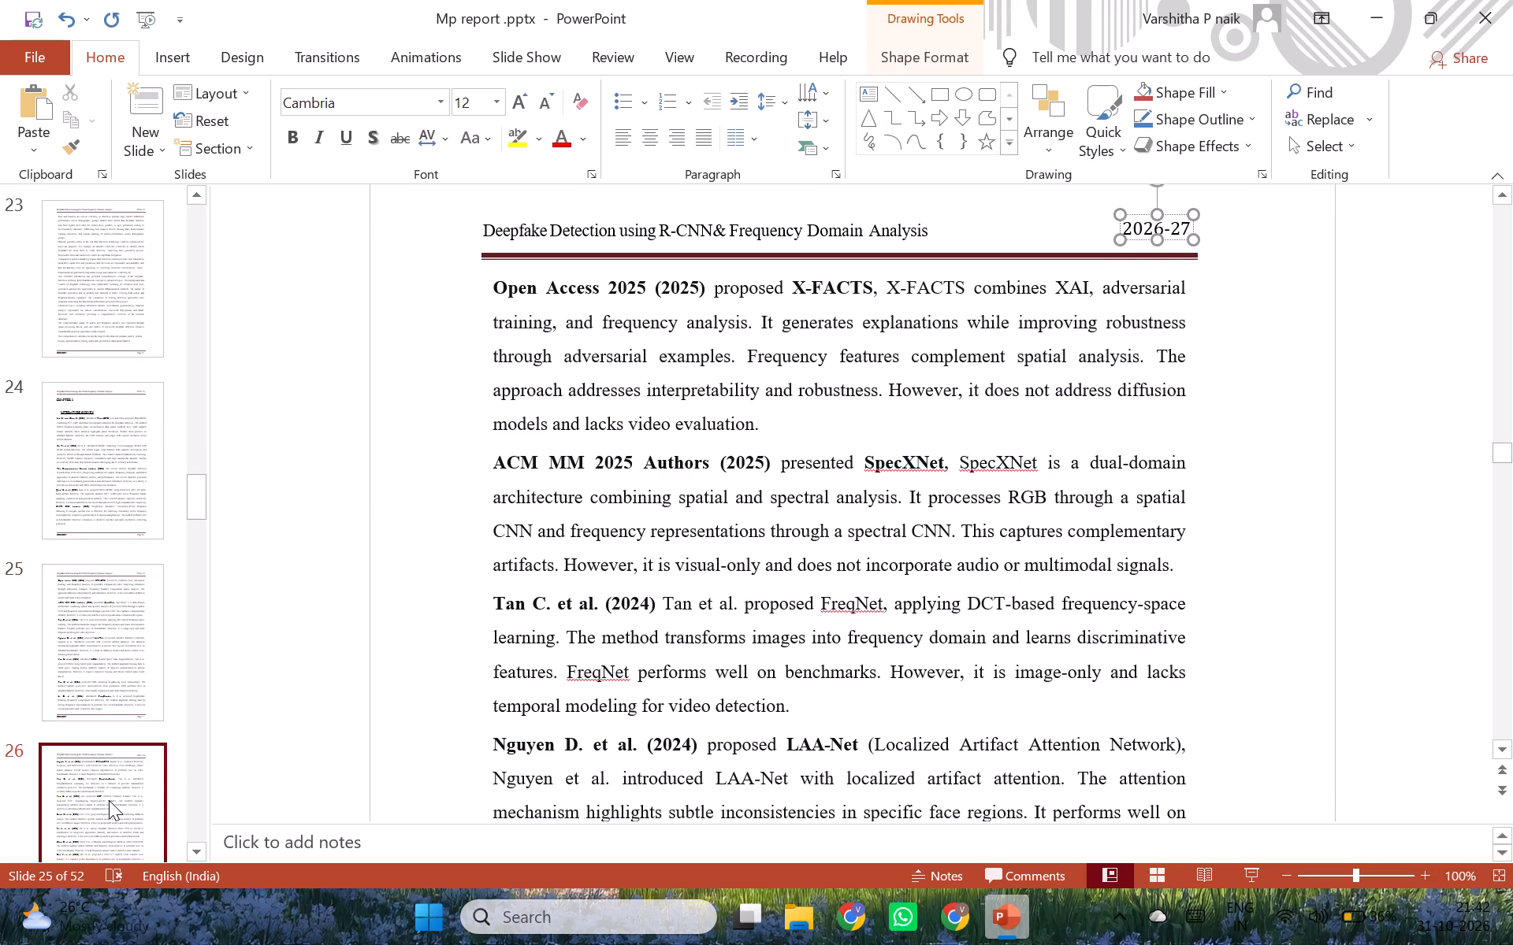
{"action": "left_click", "coordinate": [1161, 220]}
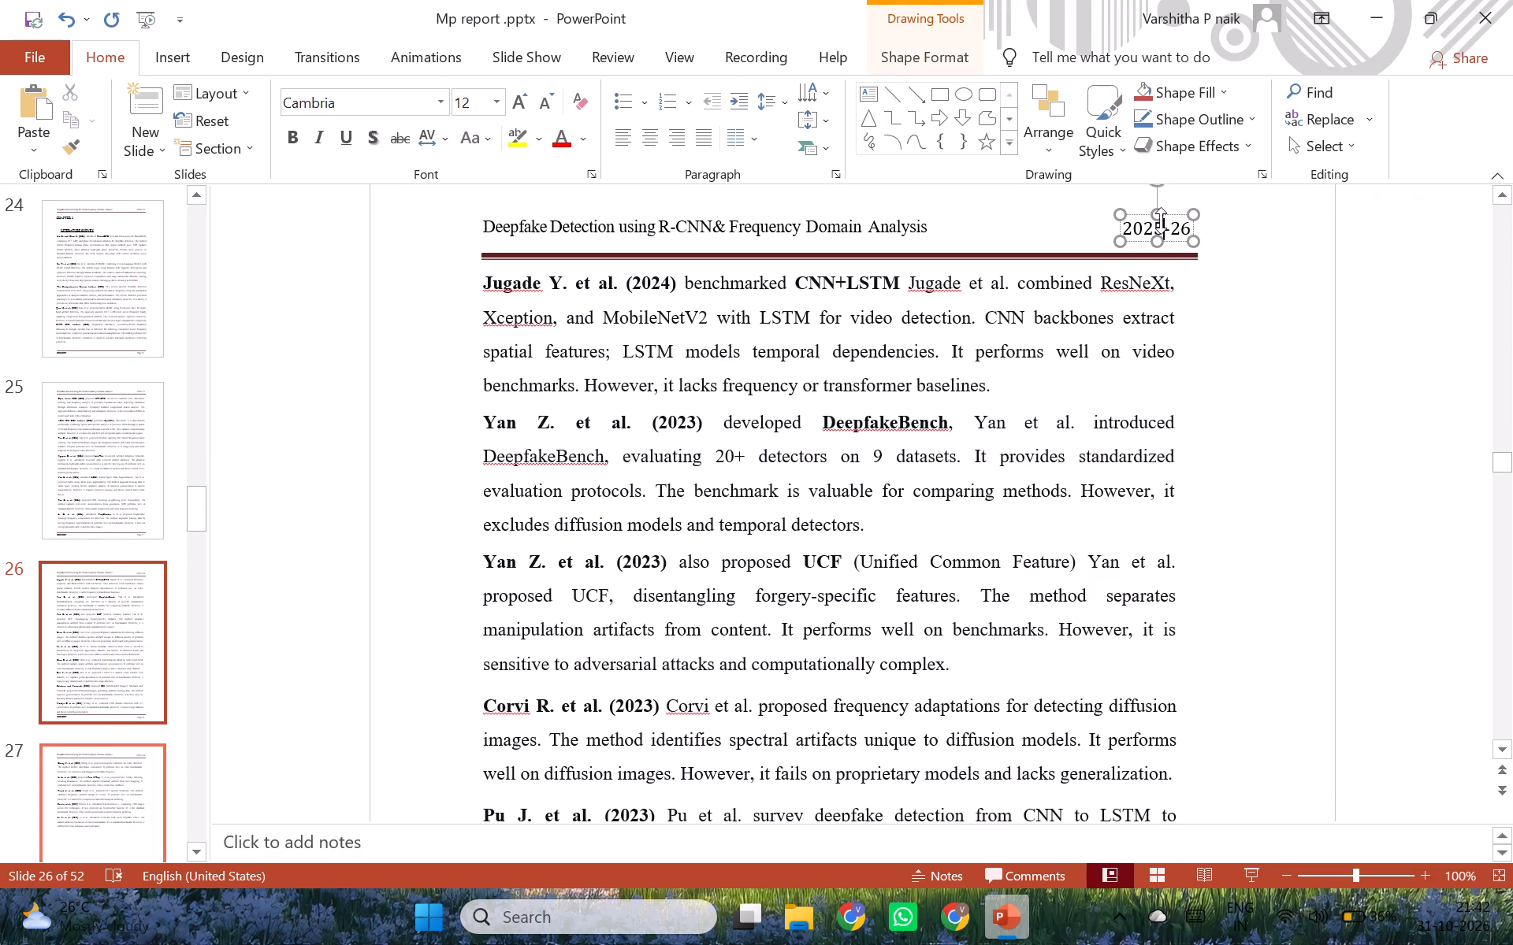
{"action": "key", "text": "ctrl+a"}
{"action": "key", "text": "ctrl+v"}
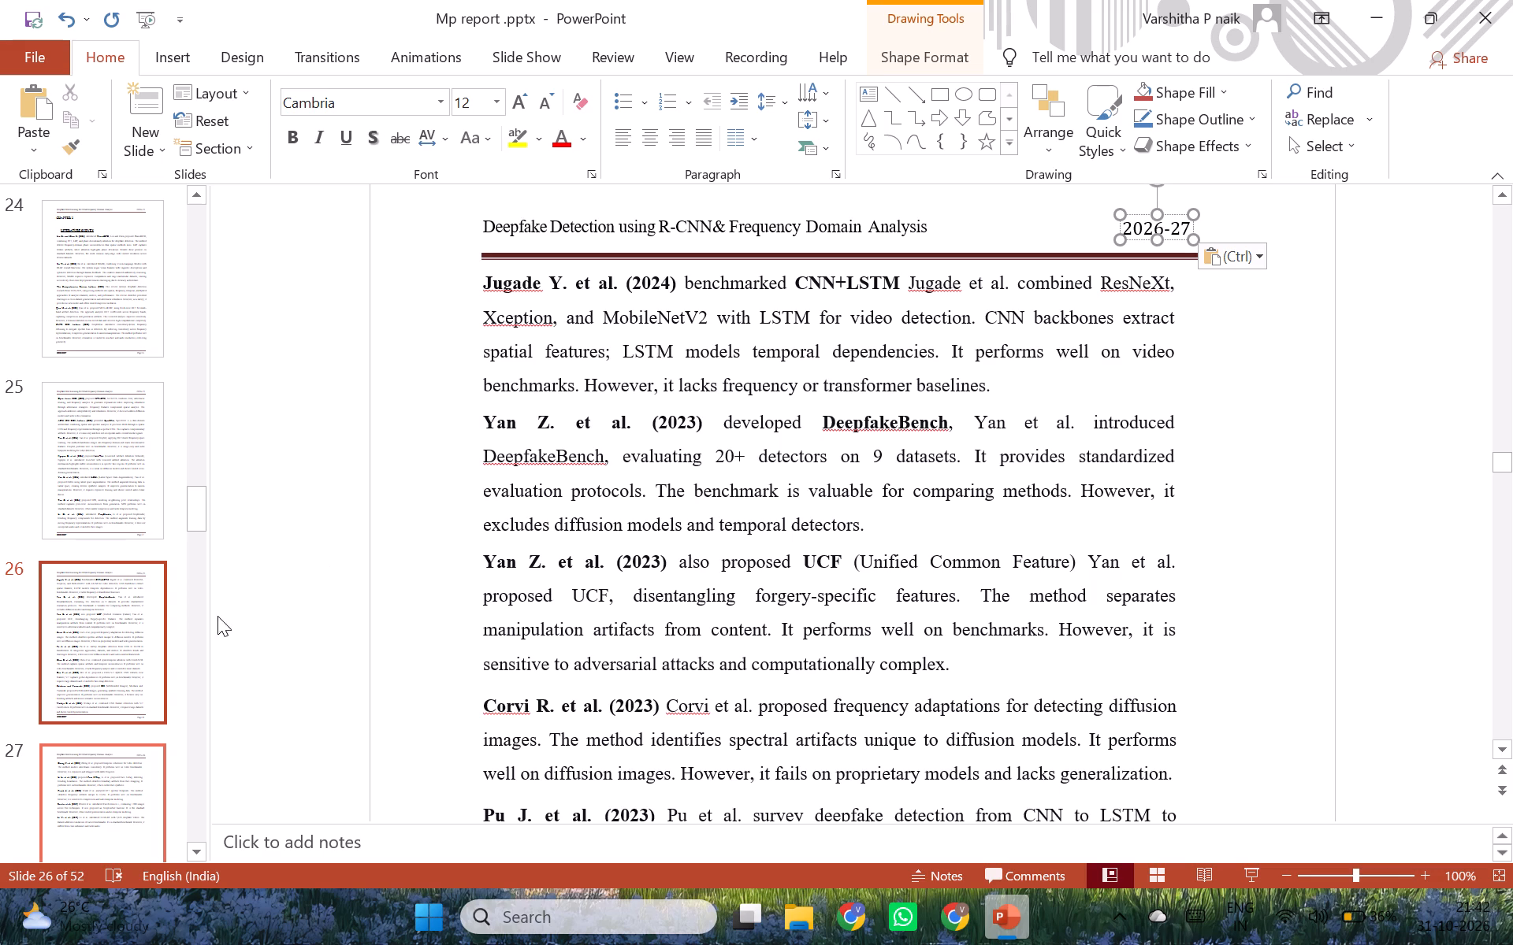
{"action": "left_click", "coordinate": [65, 794]}
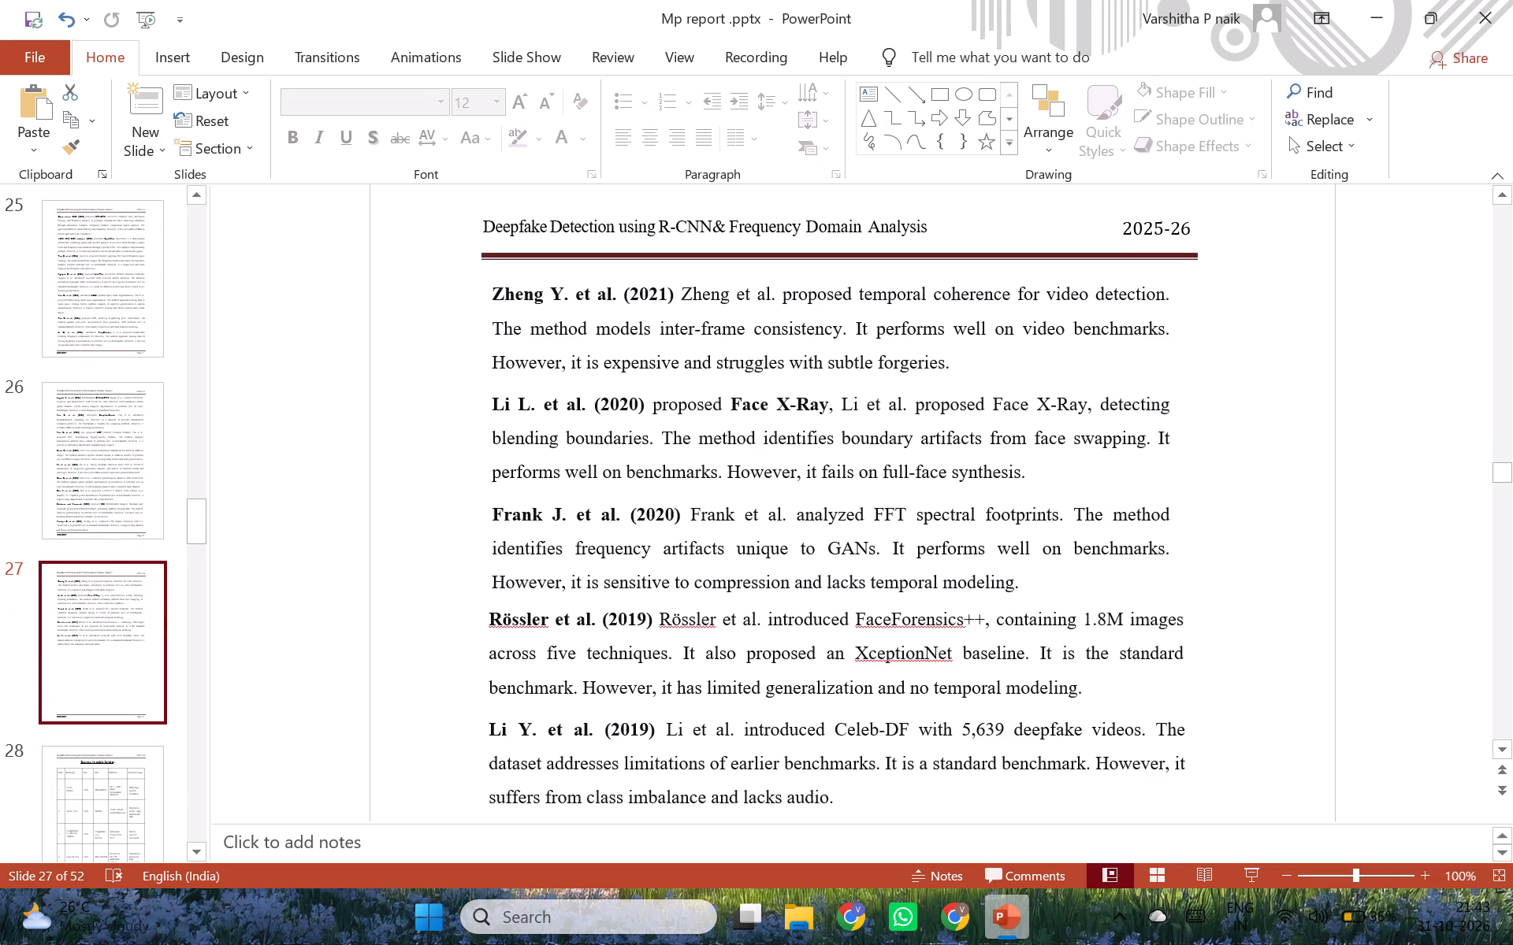
{"action": "left_click", "coordinate": [1144, 230]}
{"action": "key", "text": "ctrl+a"}
{"action": "key", "text": "ctrl+v"}
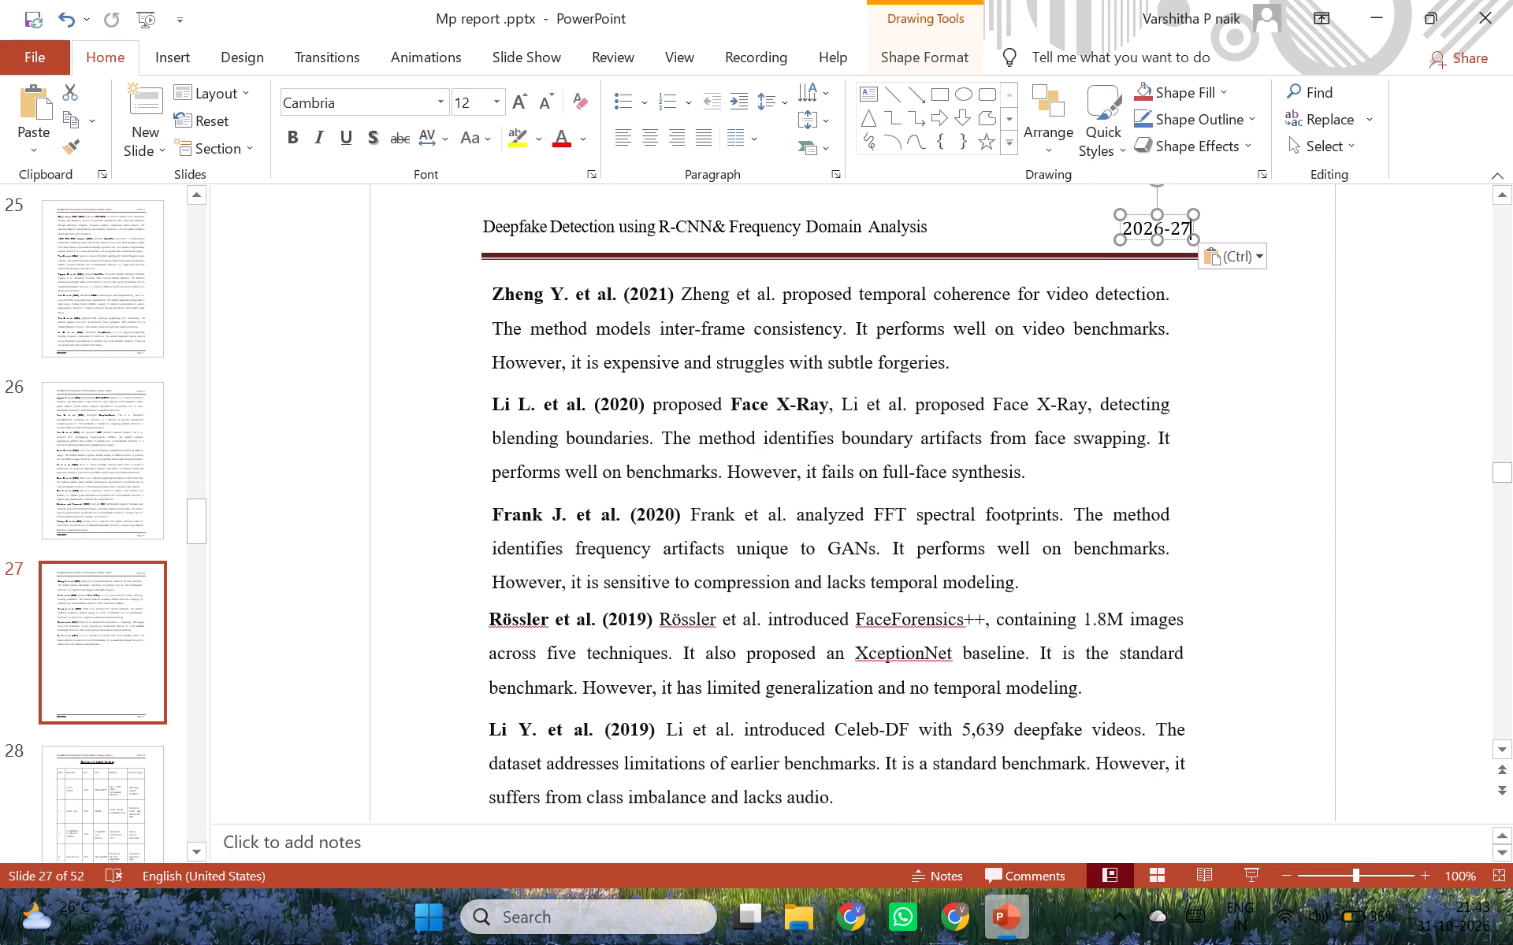
Replace the header academic year on slides 28 and 29 with the copied 2026-27.
{"action": "left_click", "coordinate": [121, 768]}
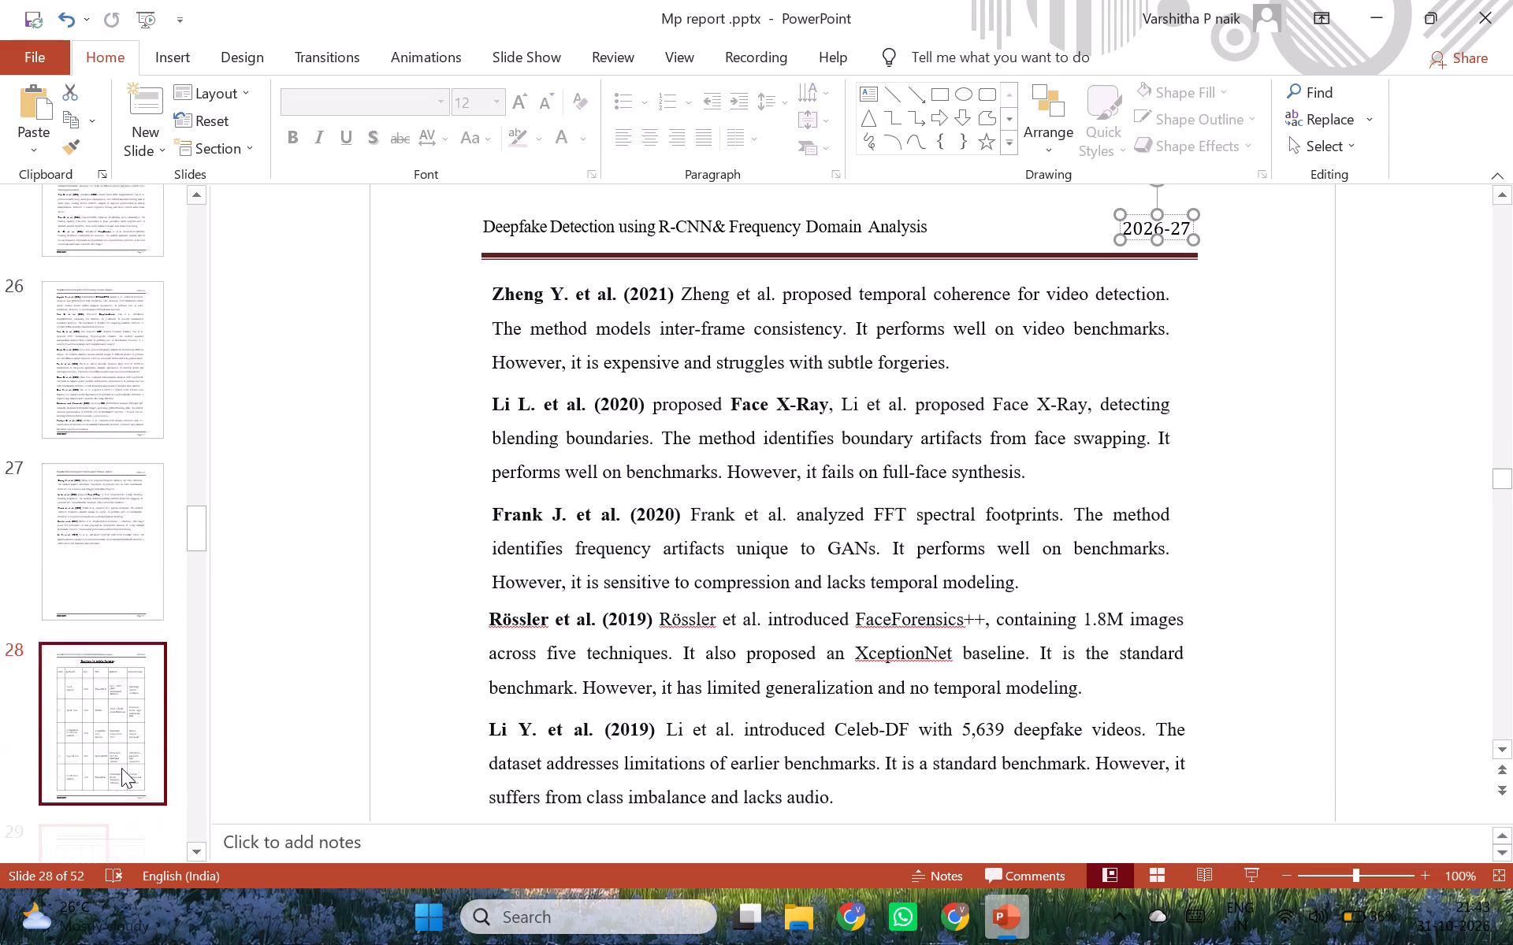
{"action": "left_click", "coordinate": [1167, 220]}
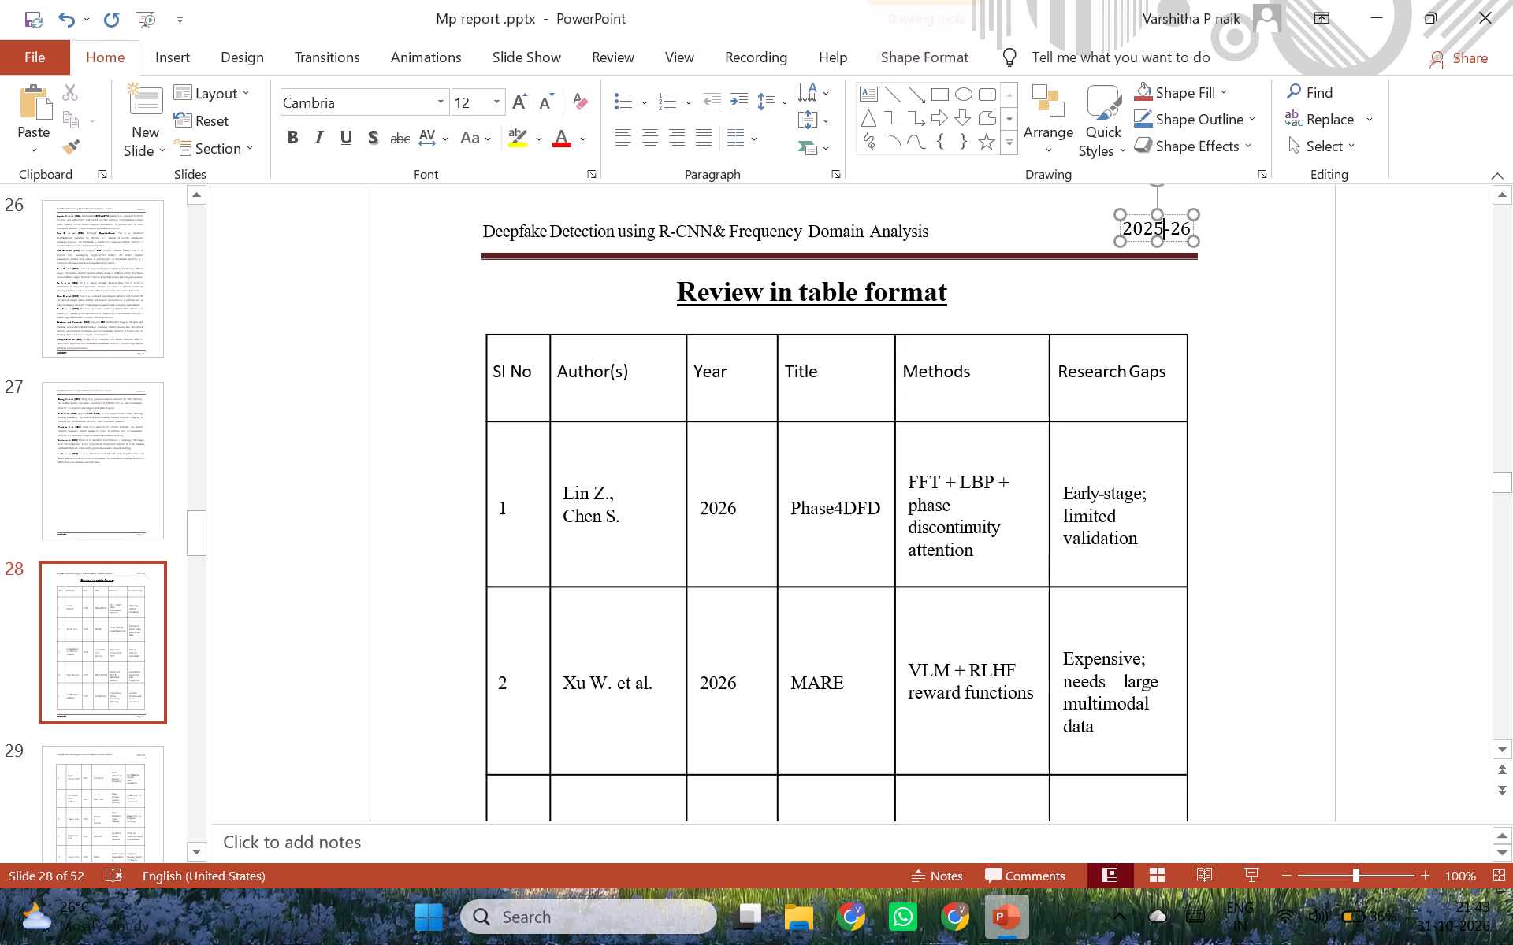
{"action": "left_click", "coordinate": [1167, 220]}
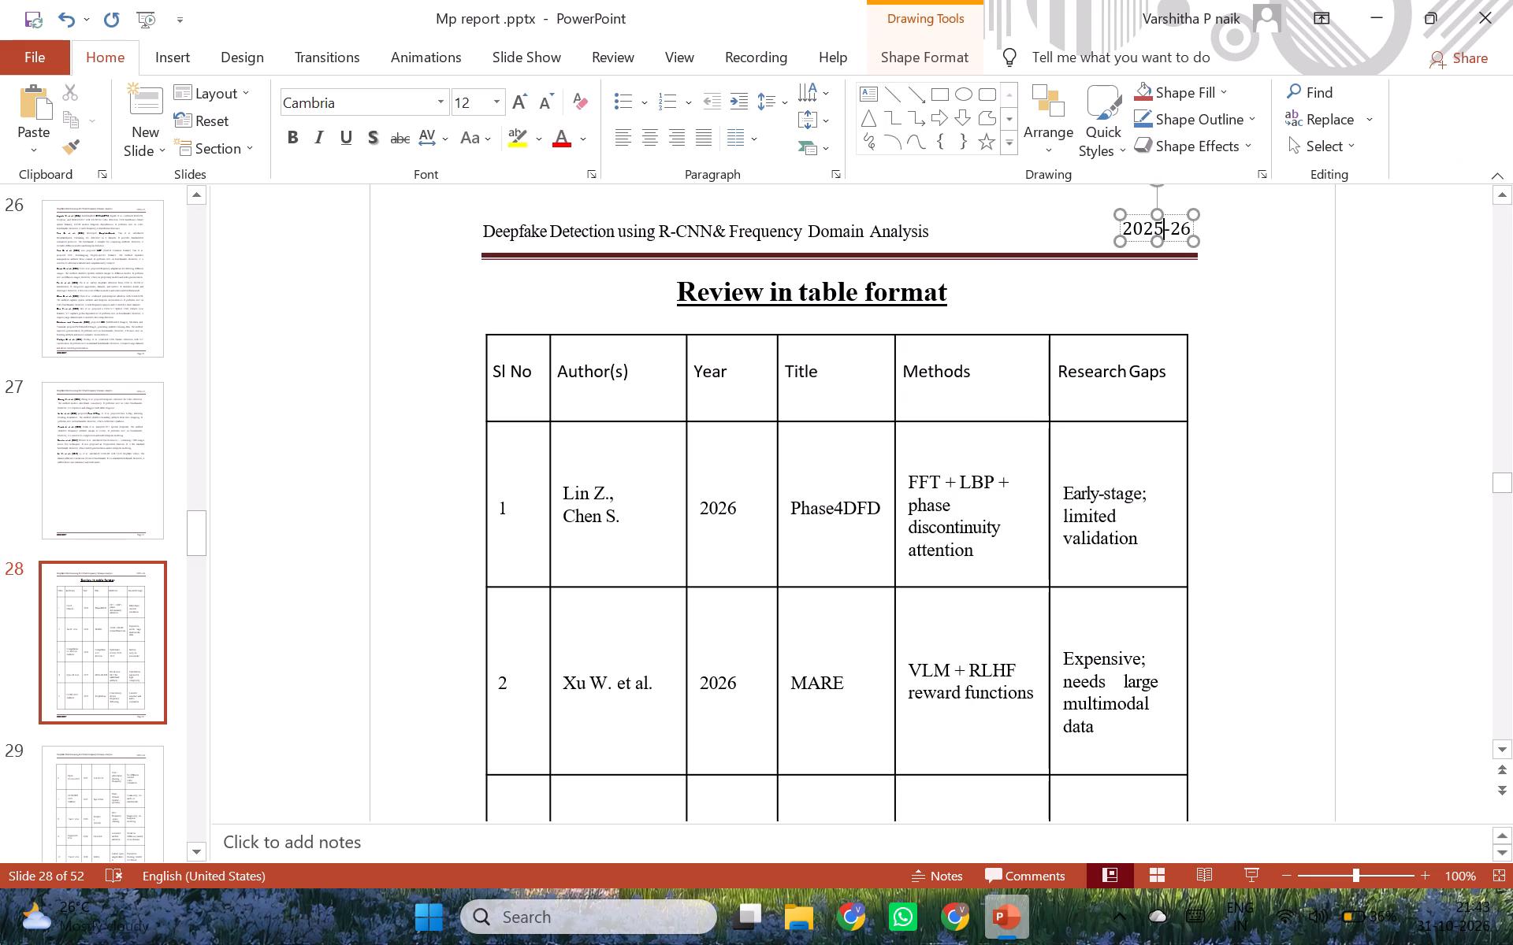
{"action": "key", "text": "ctrl+a"}
{"action": "key", "text": "ctrl+v"}
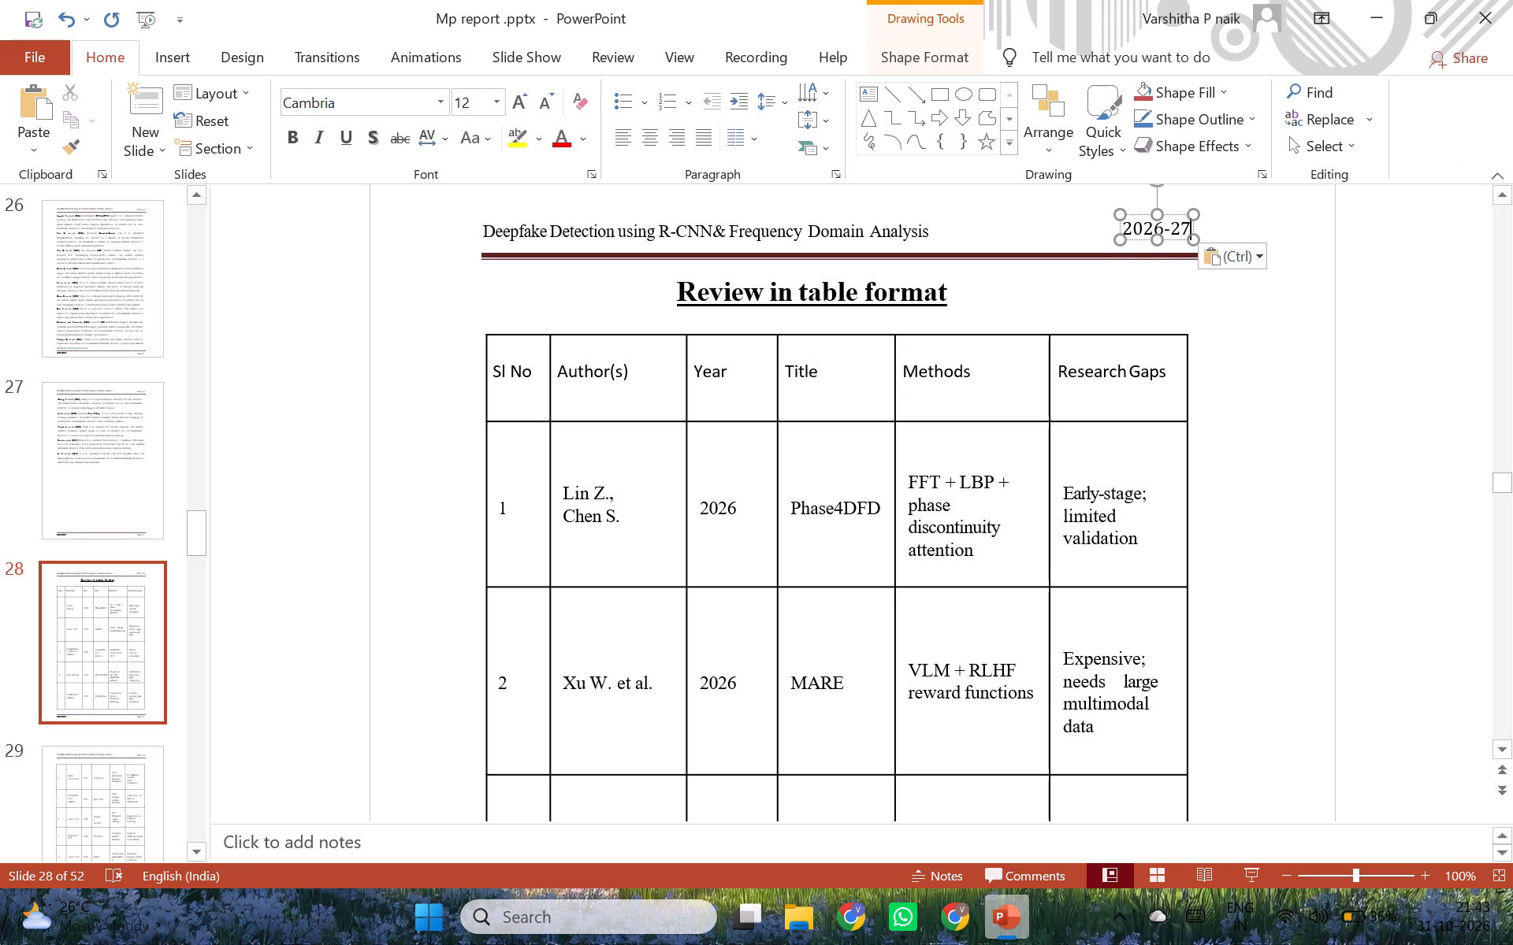
{"action": "left_click", "coordinate": [125, 762]}
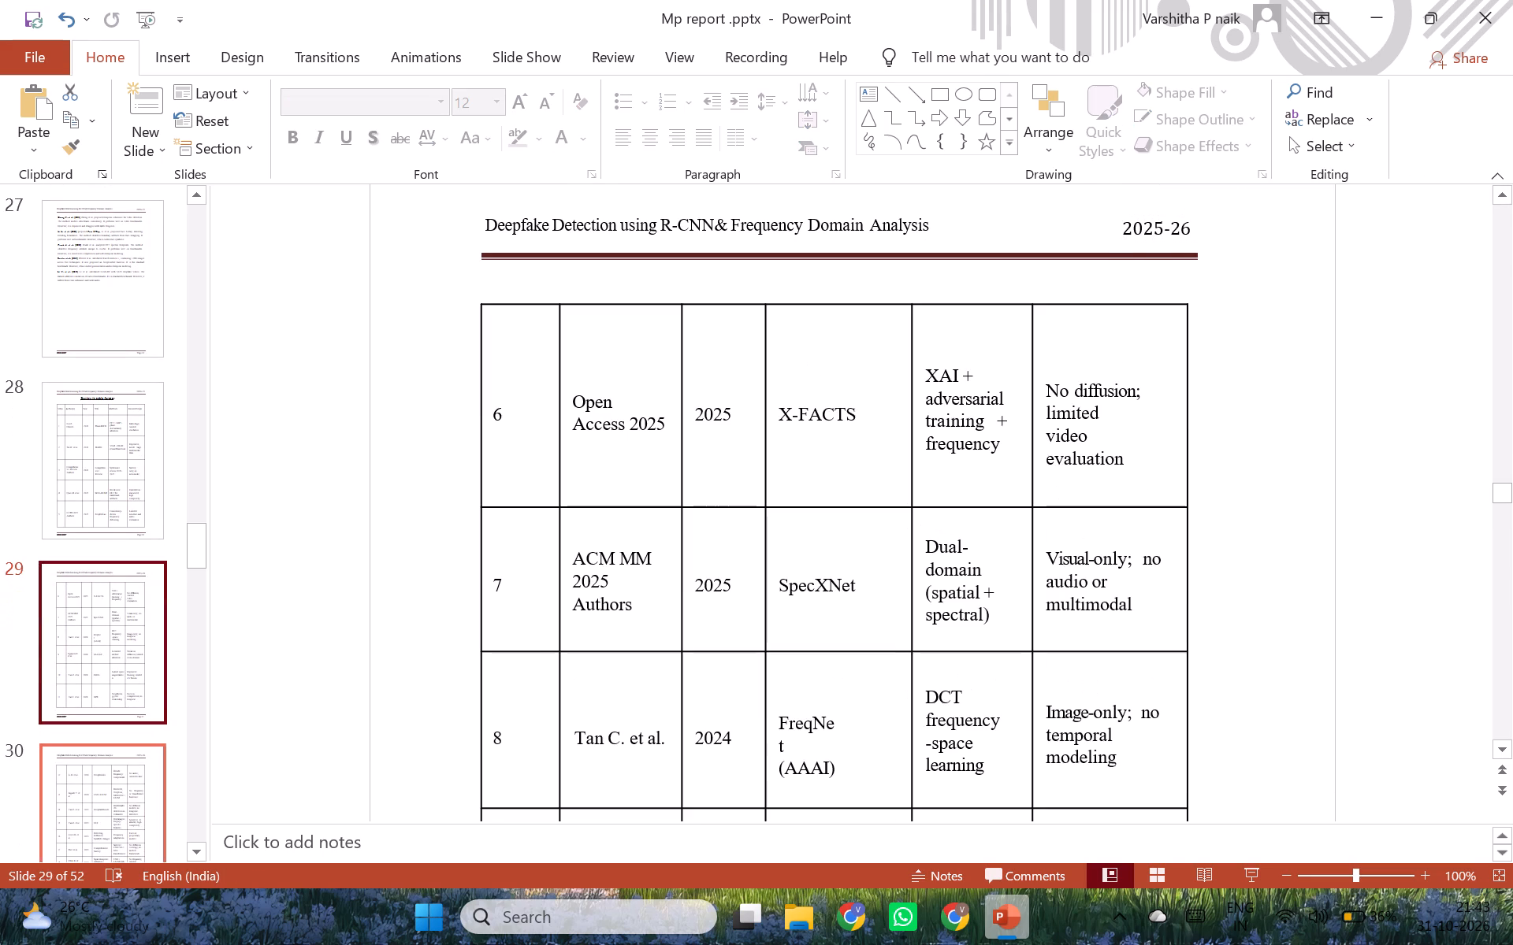
{"action": "left_click", "coordinate": [1154, 222]}
{"action": "key", "text": "ctrl+a"}
{"action": "key", "text": "ctrl+v"}
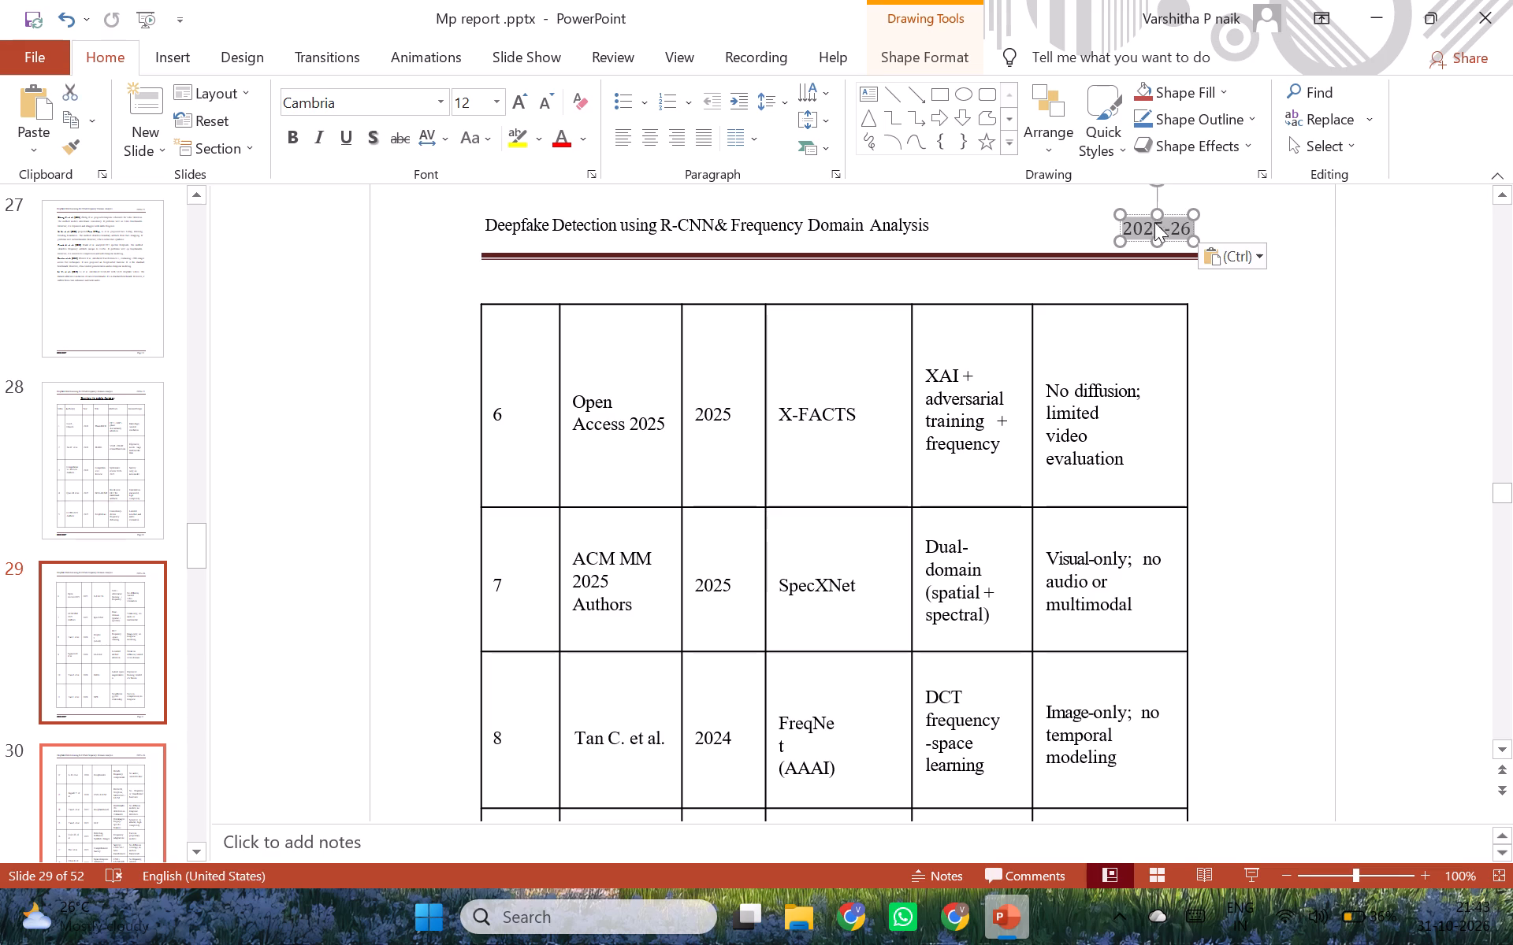
Replace the header academic year on slides 30 and 31 with the copied 2026-27.
{"action": "left_click", "coordinate": [125, 795]}
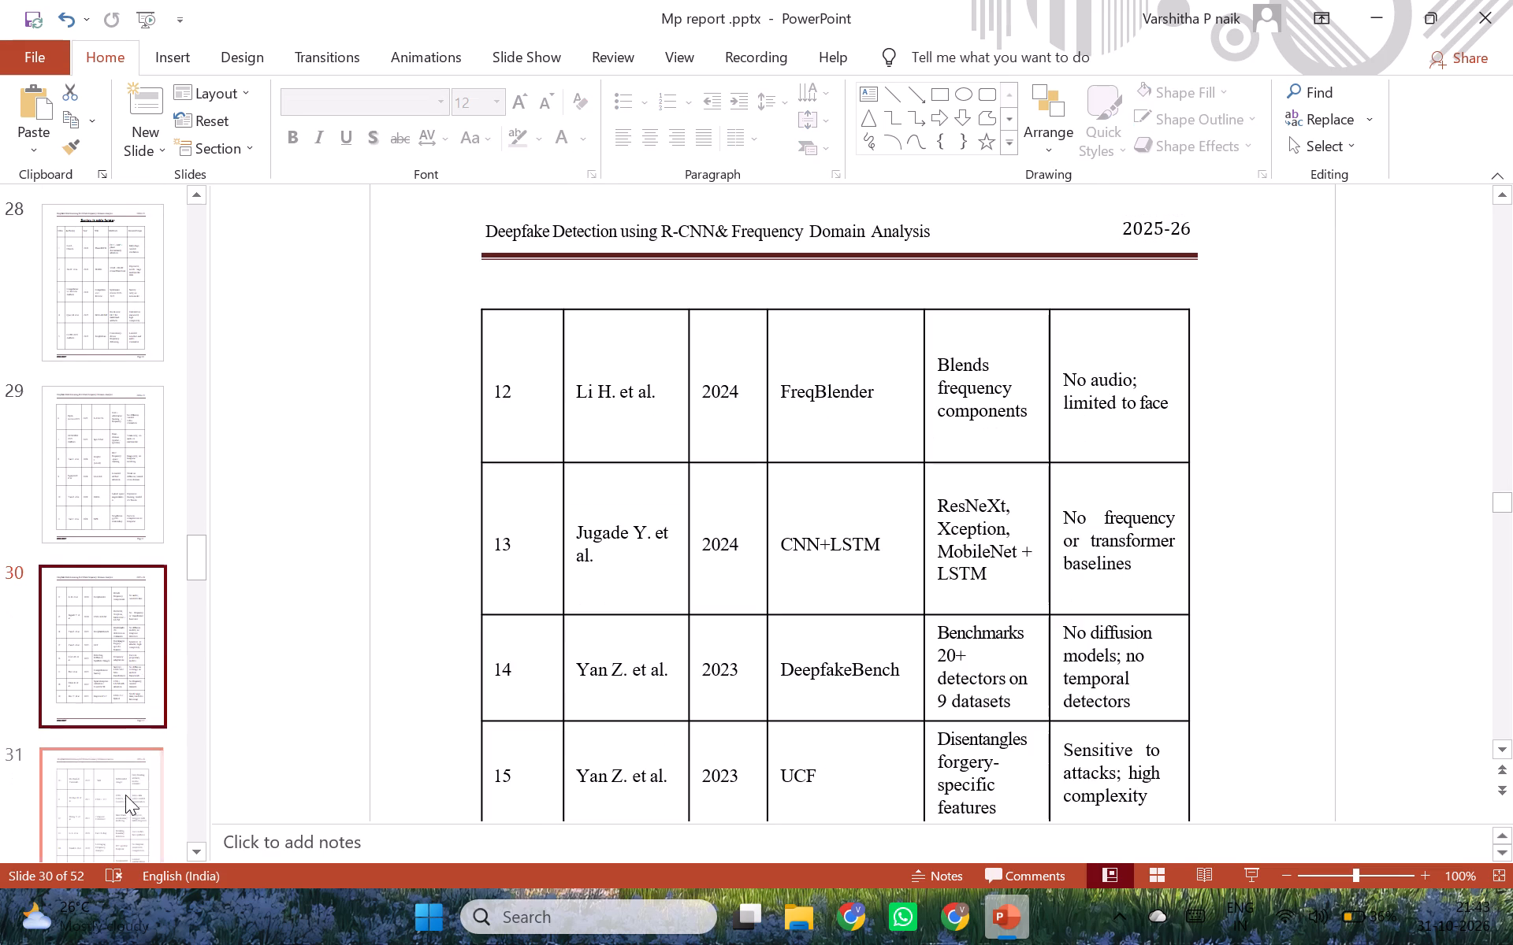
{"action": "left_click", "coordinate": [1163, 222]}
{"action": "key", "text": "ctrl+a"}
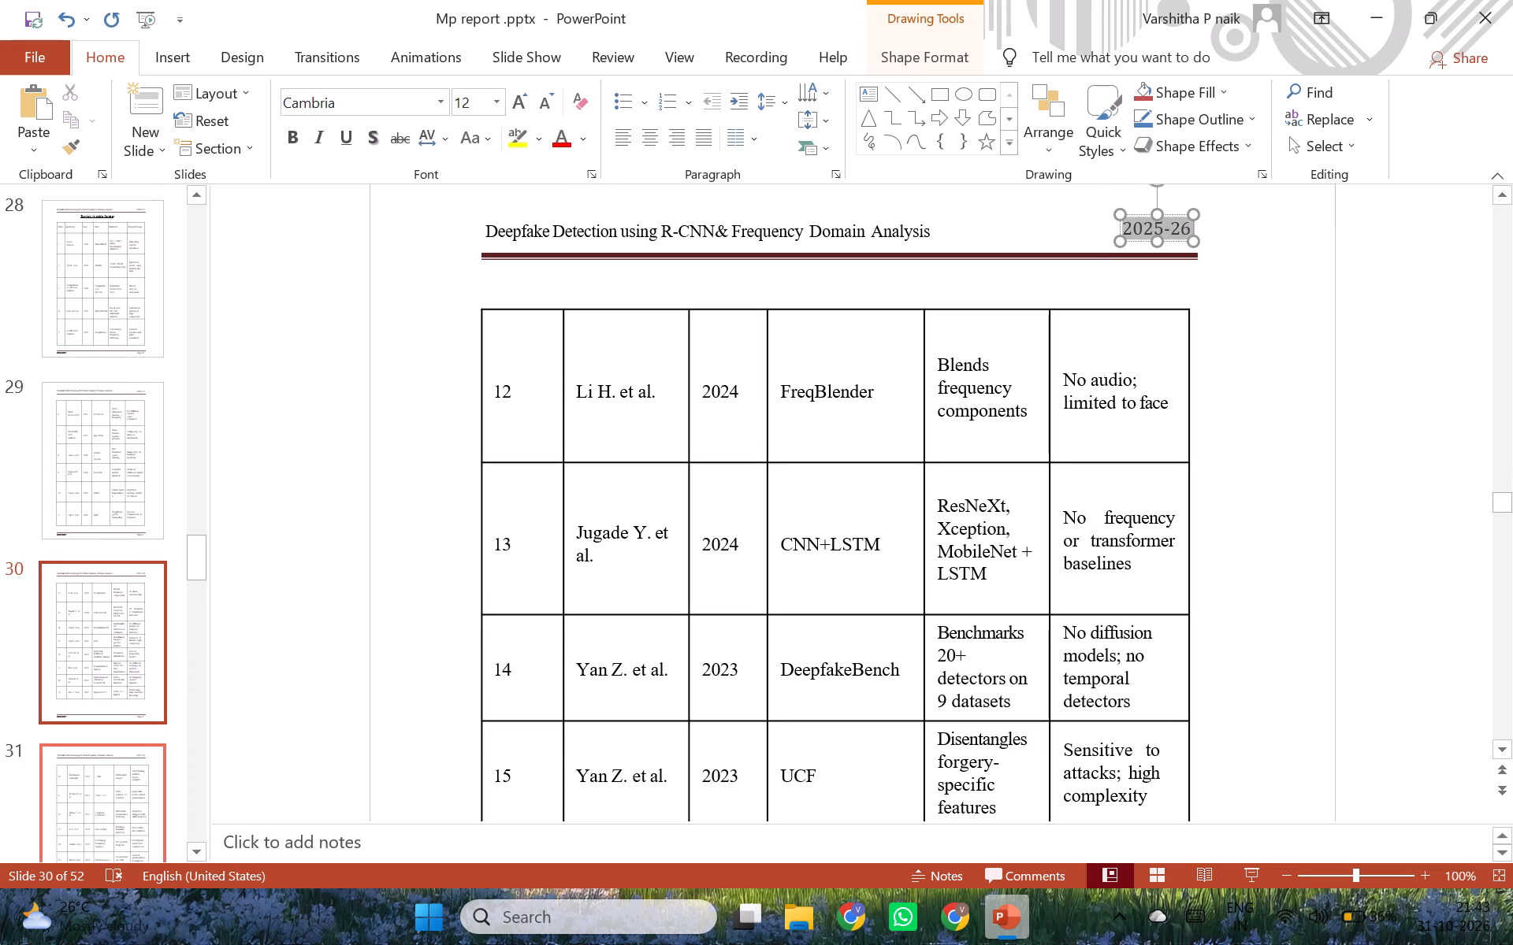
{"action": "key", "text": "ctrl+v"}
{"action": "left_click", "coordinate": [128, 788]}
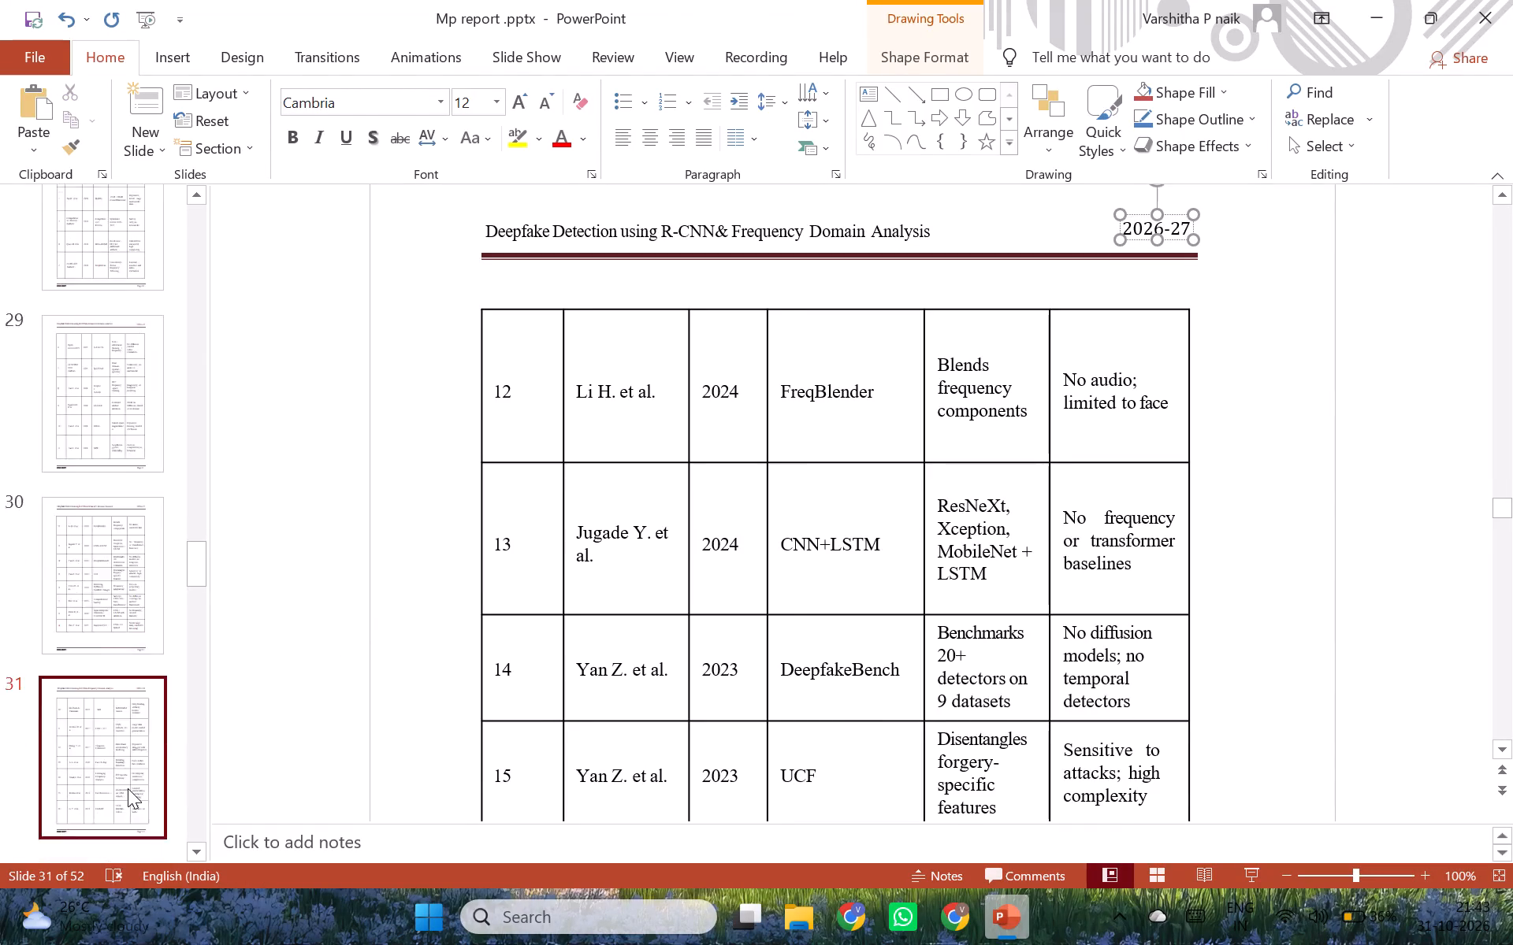
{"action": "left_click", "coordinate": [1162, 232]}
{"action": "key", "text": "ctrl+a"}
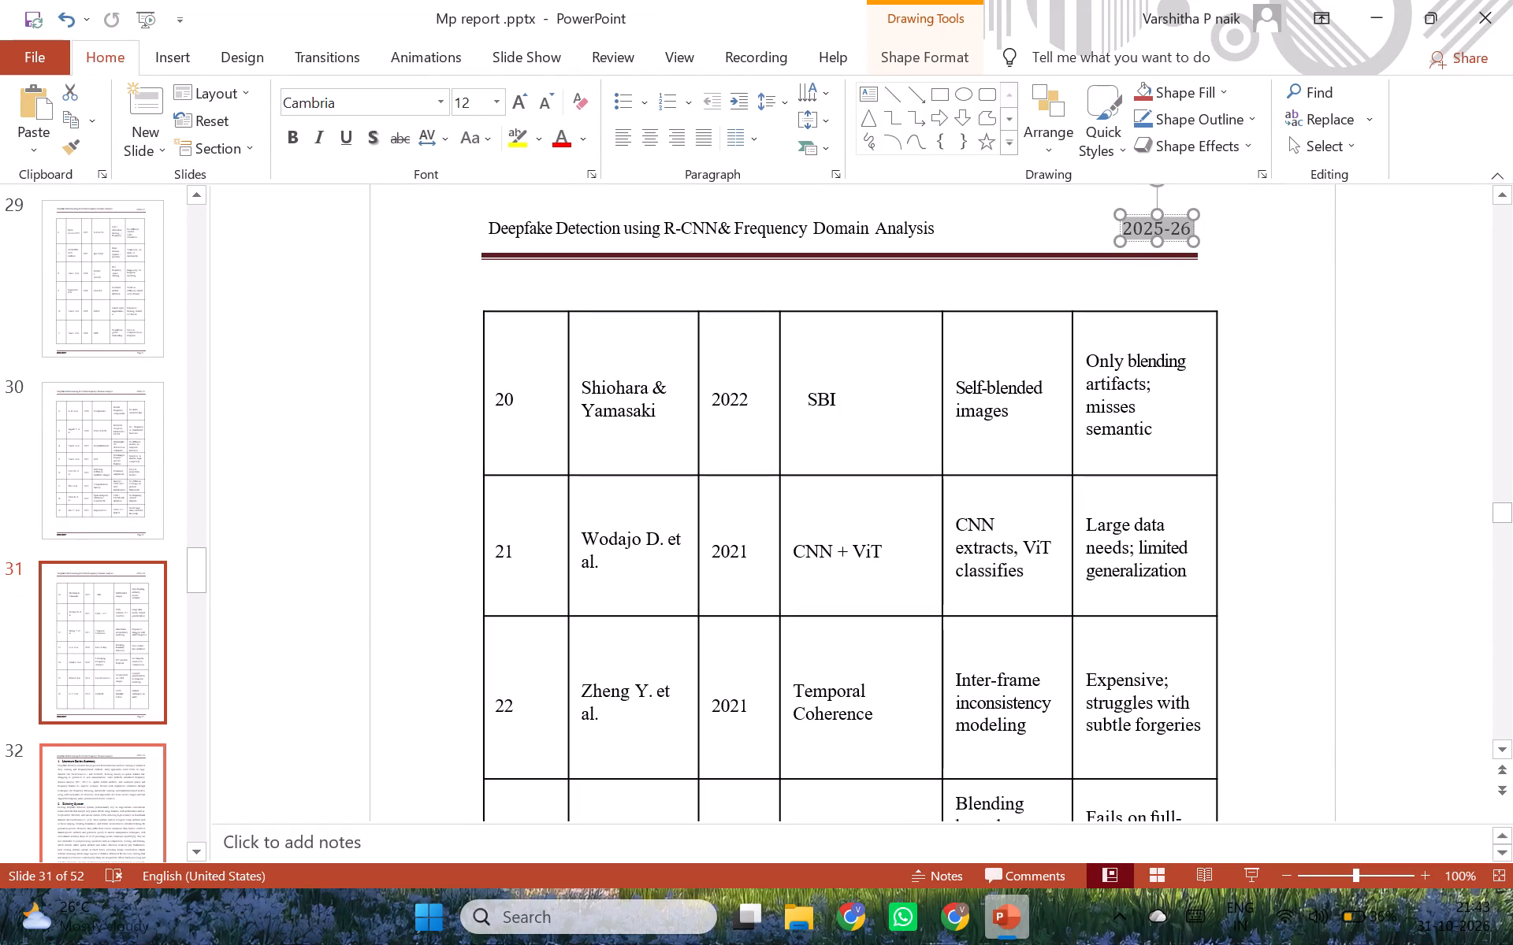
{"action": "key", "text": "ctrl+v"}
Replace the header academic year on slides 32 and 33 with the copied 2026-27.
{"action": "left_click", "coordinate": [120, 812]}
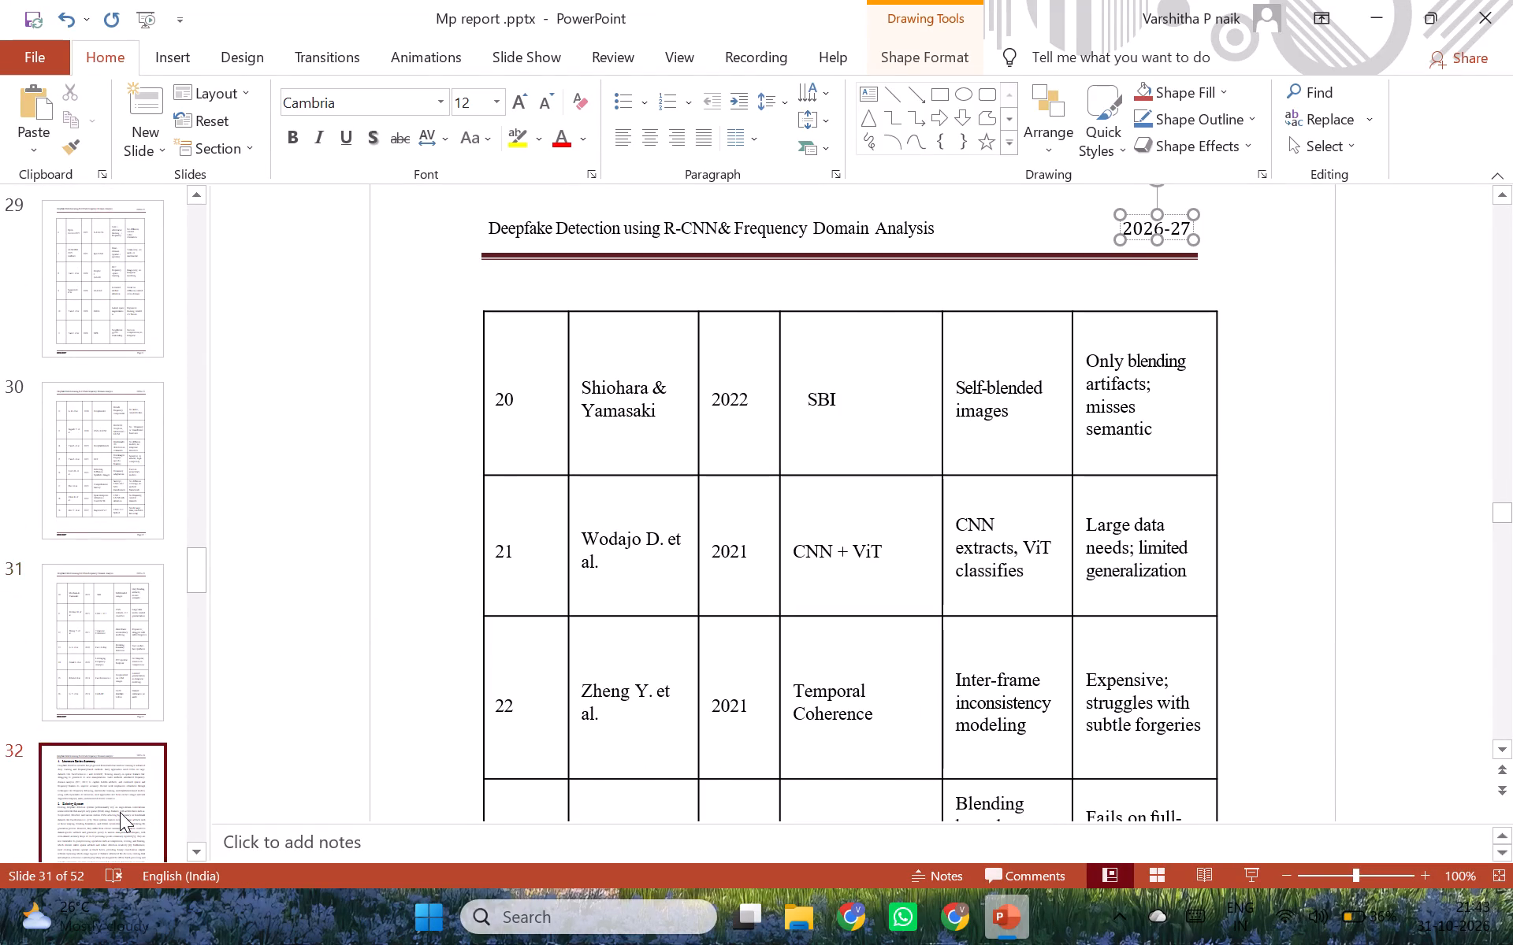
{"action": "left_click", "coordinate": [1182, 227]}
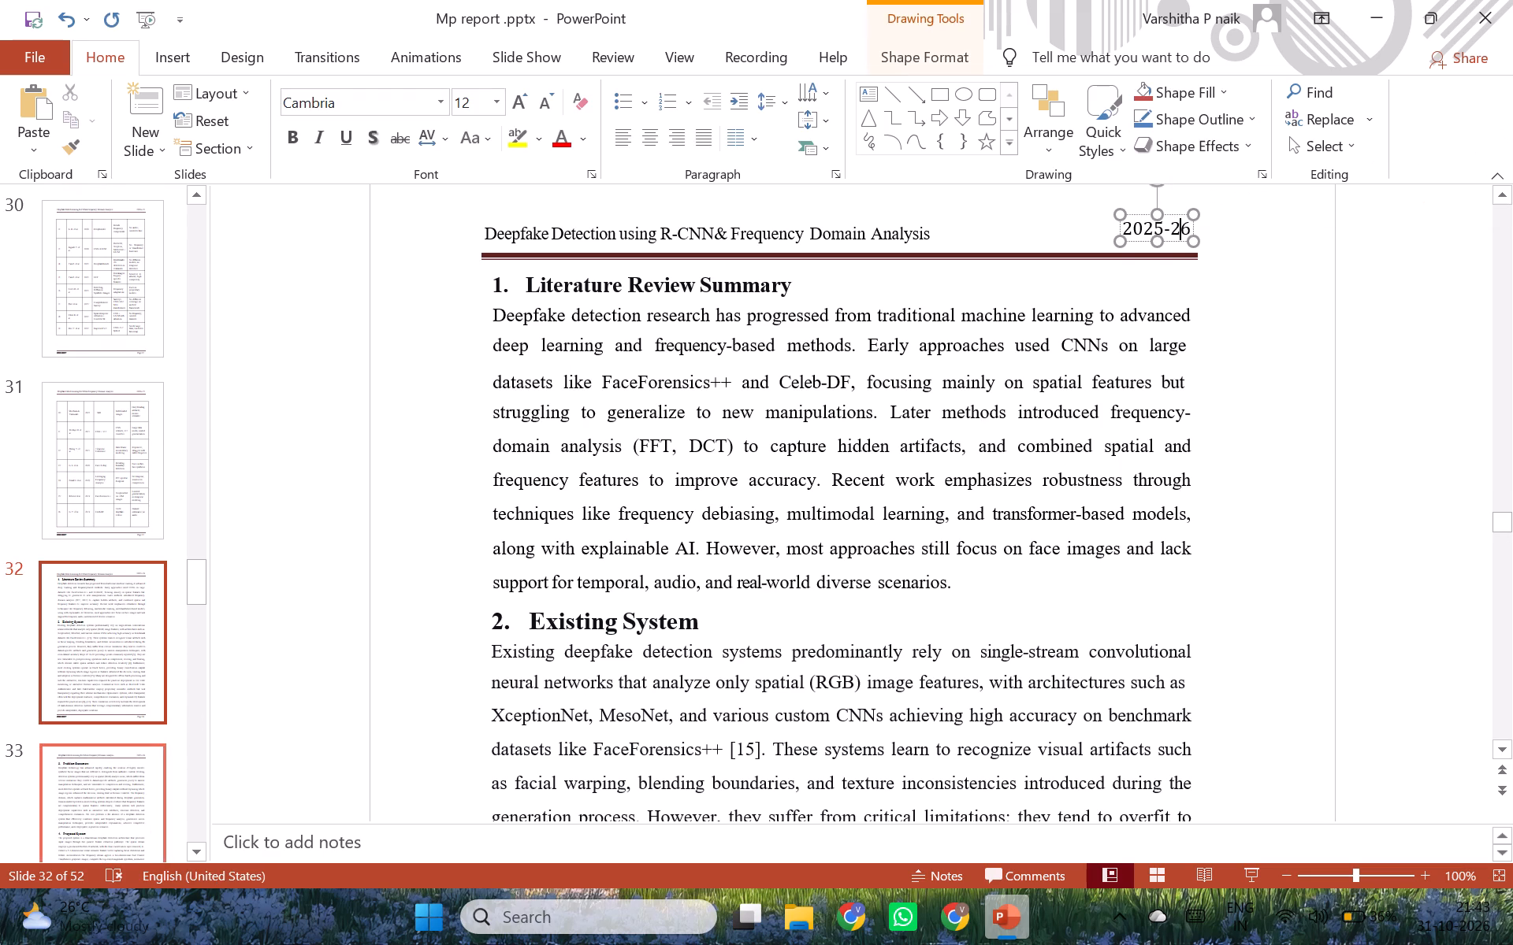
{"action": "key", "text": "ctrl+a"}
{"action": "key", "text": "ctrl+v"}
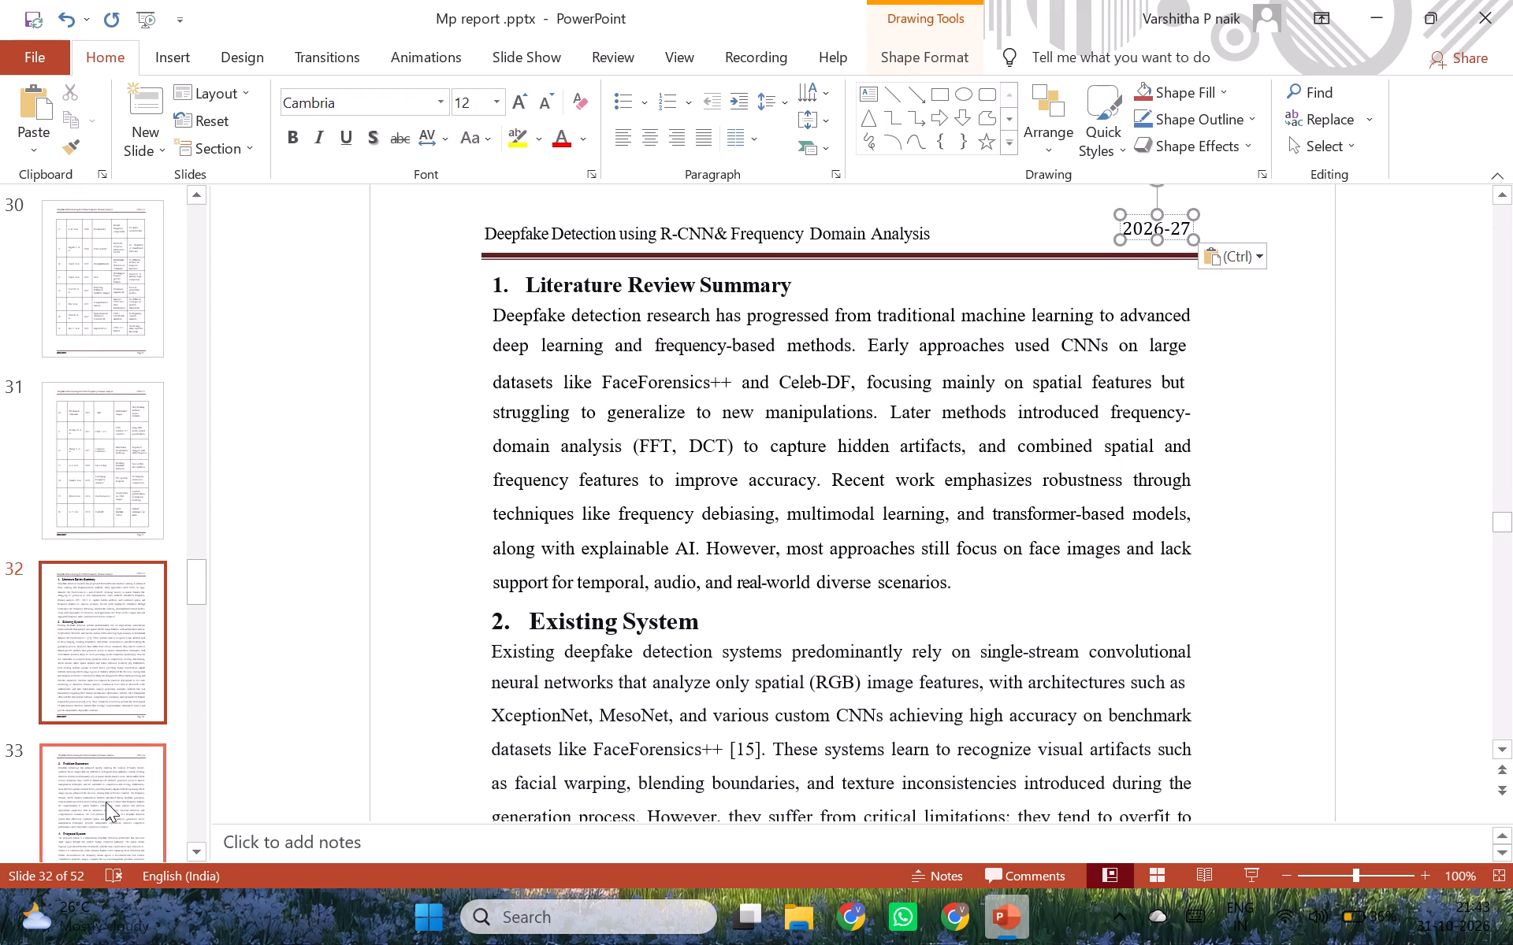
{"action": "left_click", "coordinate": [106, 802]}
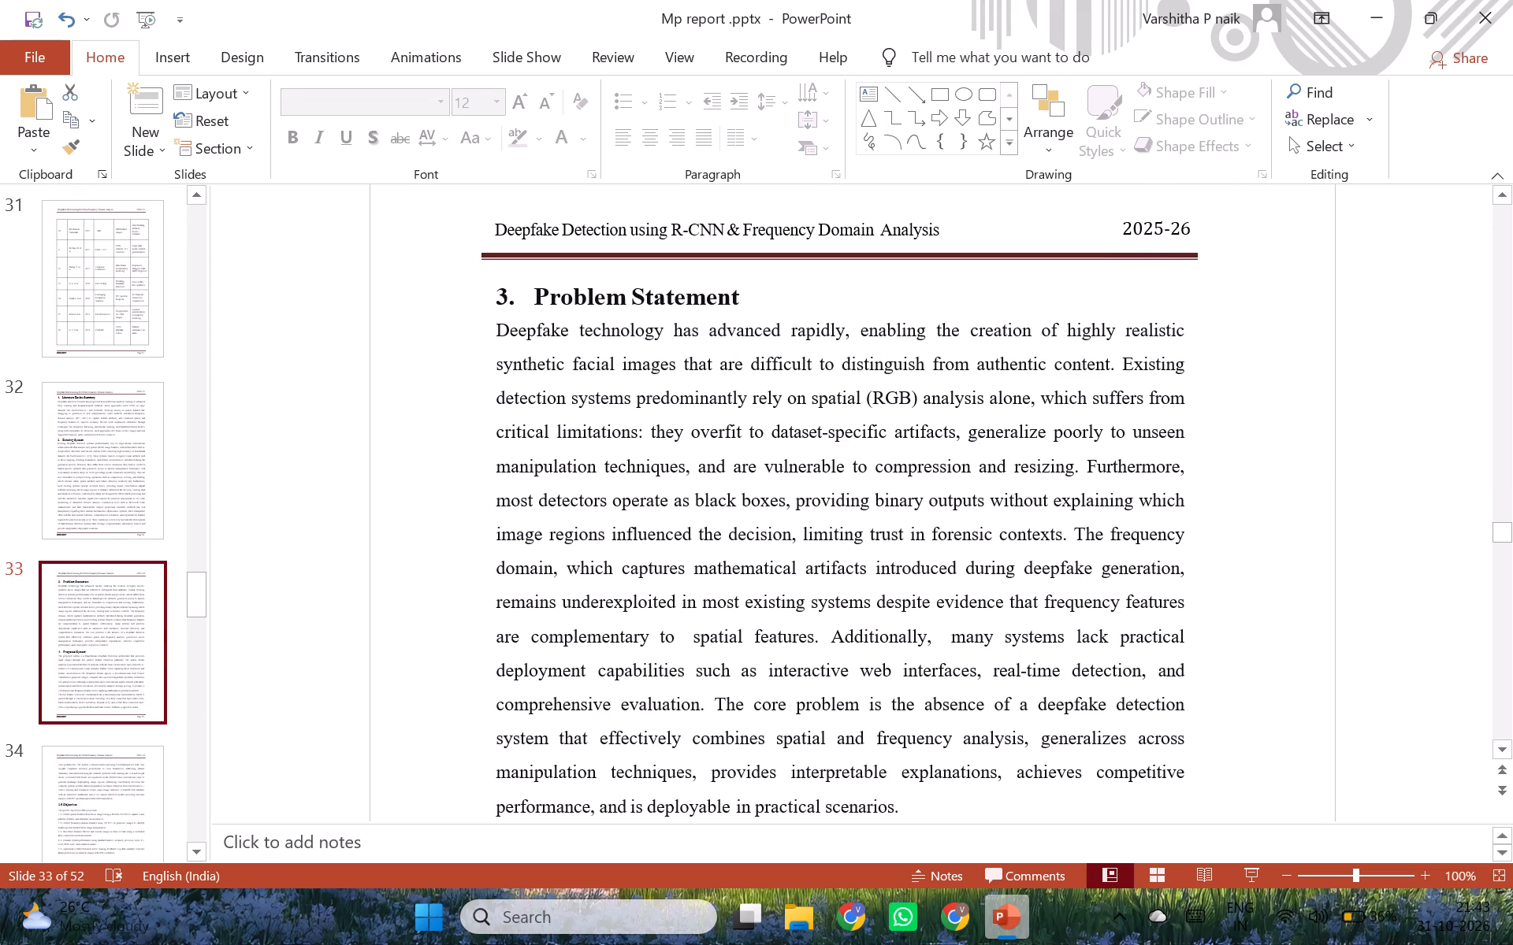
{"action": "left_click", "coordinate": [1159, 223]}
{"action": "key", "text": "ctrl+a"}
{"action": "key", "text": "ctrl+v"}
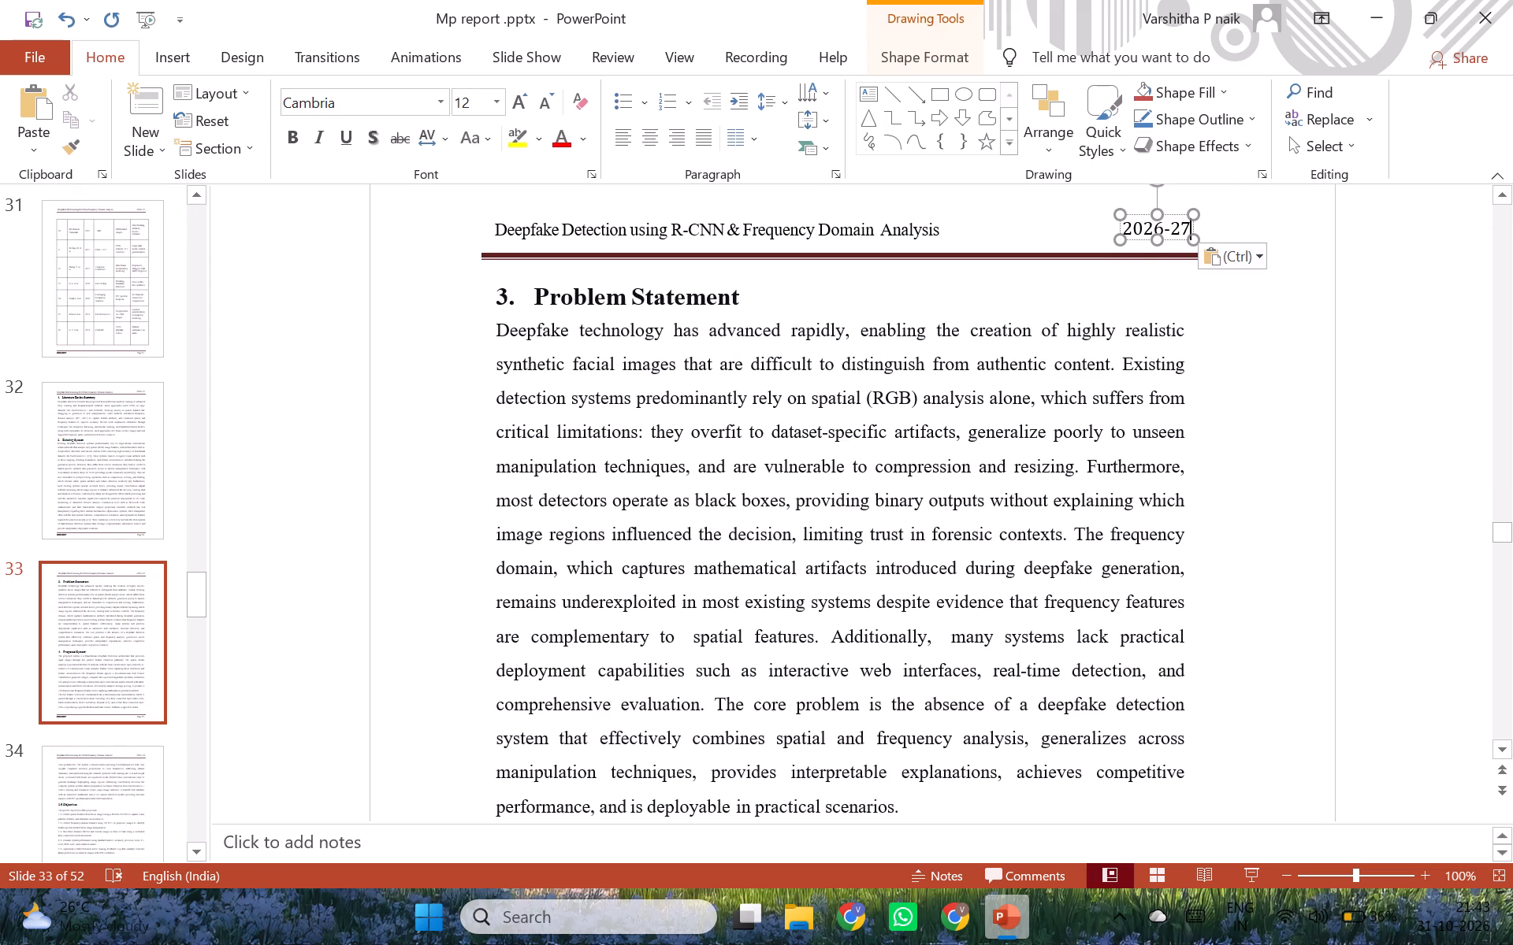
Replace the header academic year on slides 34 and 35 with the copied 2026-27.
{"action": "left_click", "coordinate": [151, 767]}
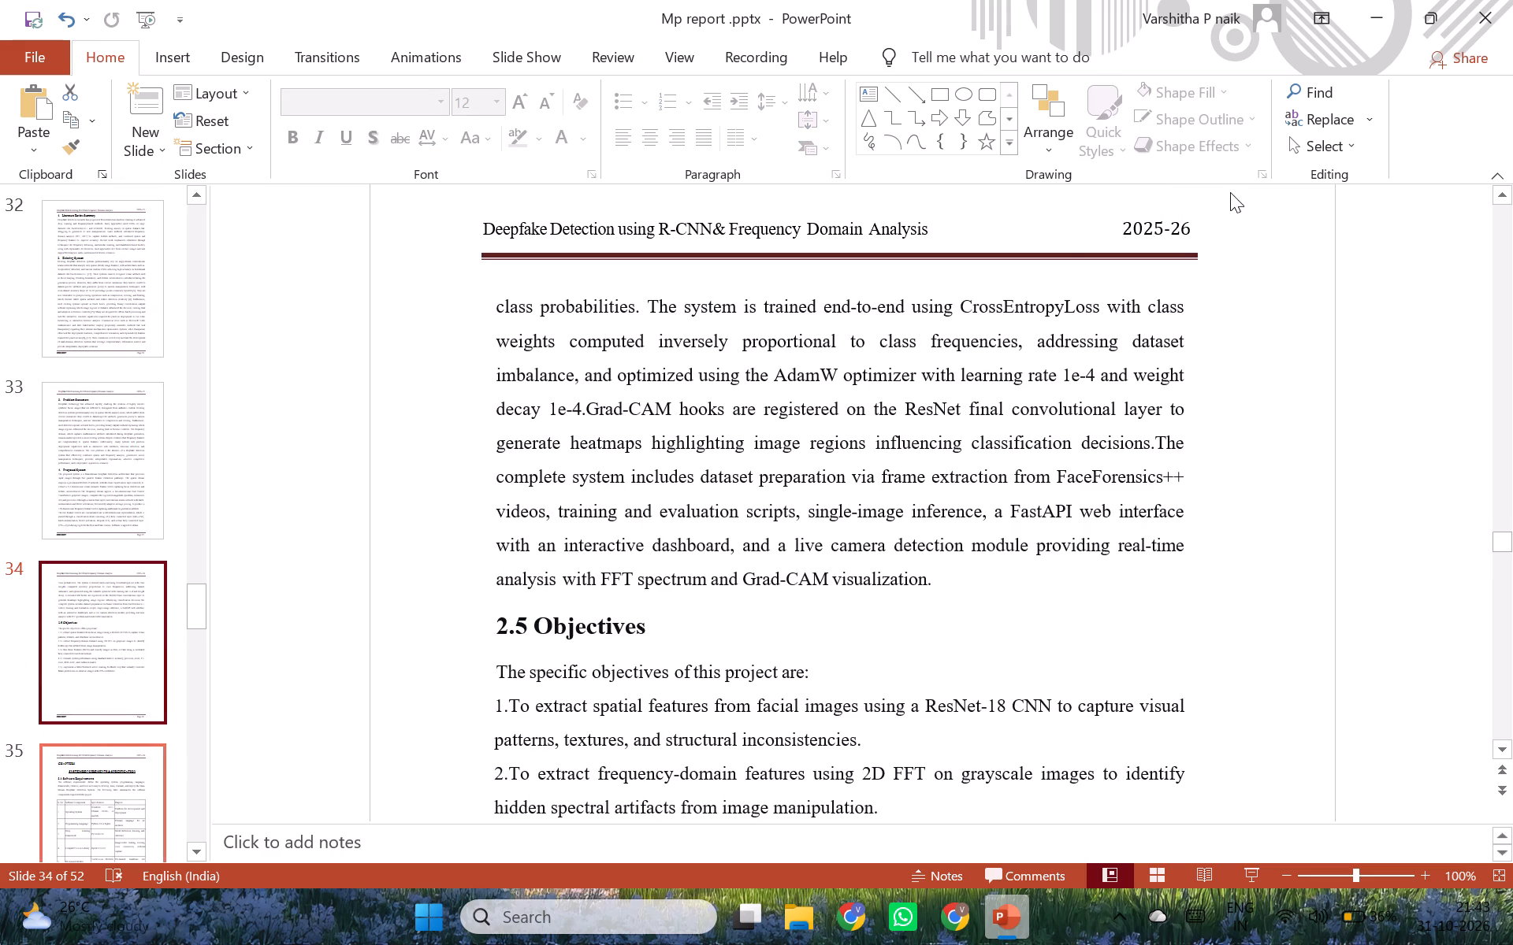
{"action": "left_click", "coordinate": [1150, 222]}
{"action": "key", "text": "ctrl+a"}
{"action": "key", "text": "ctrl+v"}
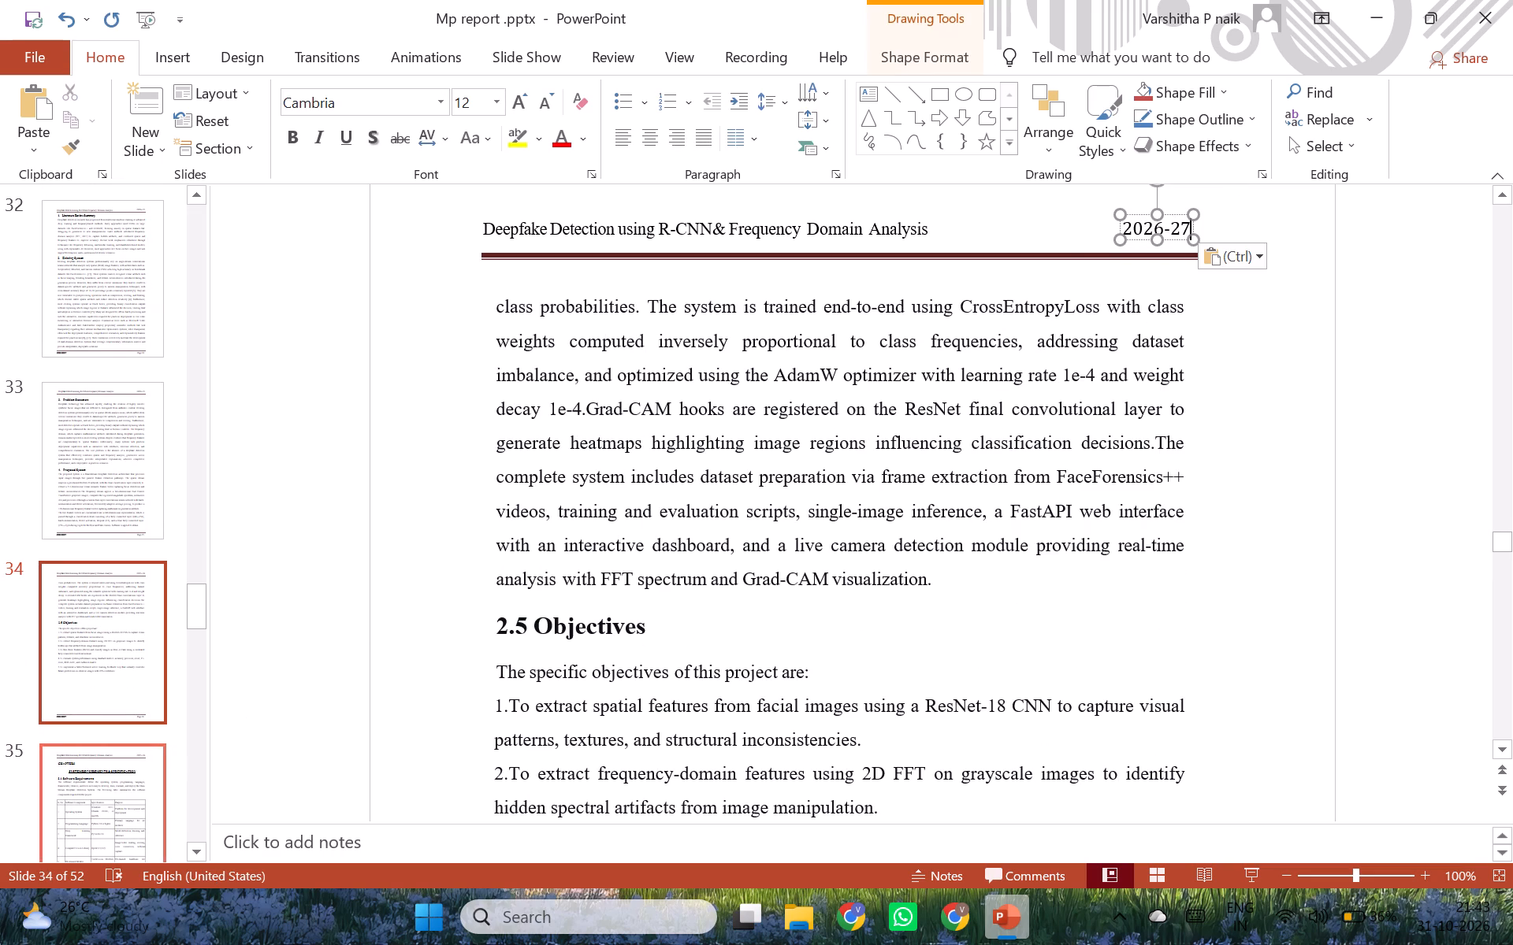
{"action": "left_click", "coordinate": [118, 794]}
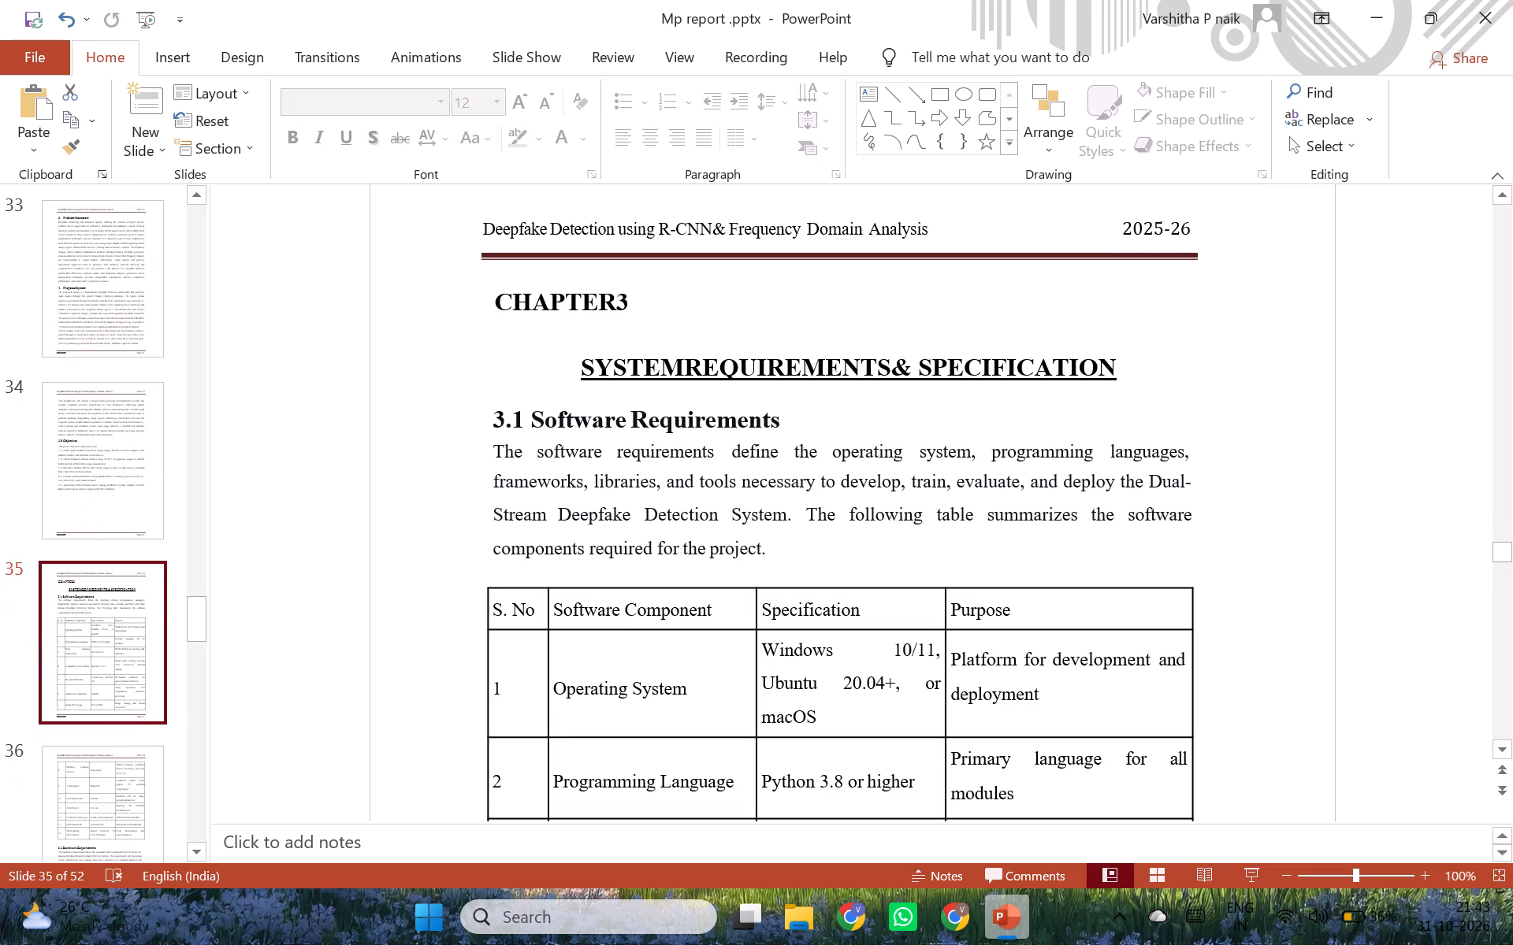
{"action": "left_click", "coordinate": [1160, 231]}
{"action": "key", "text": "ctrl+a"}
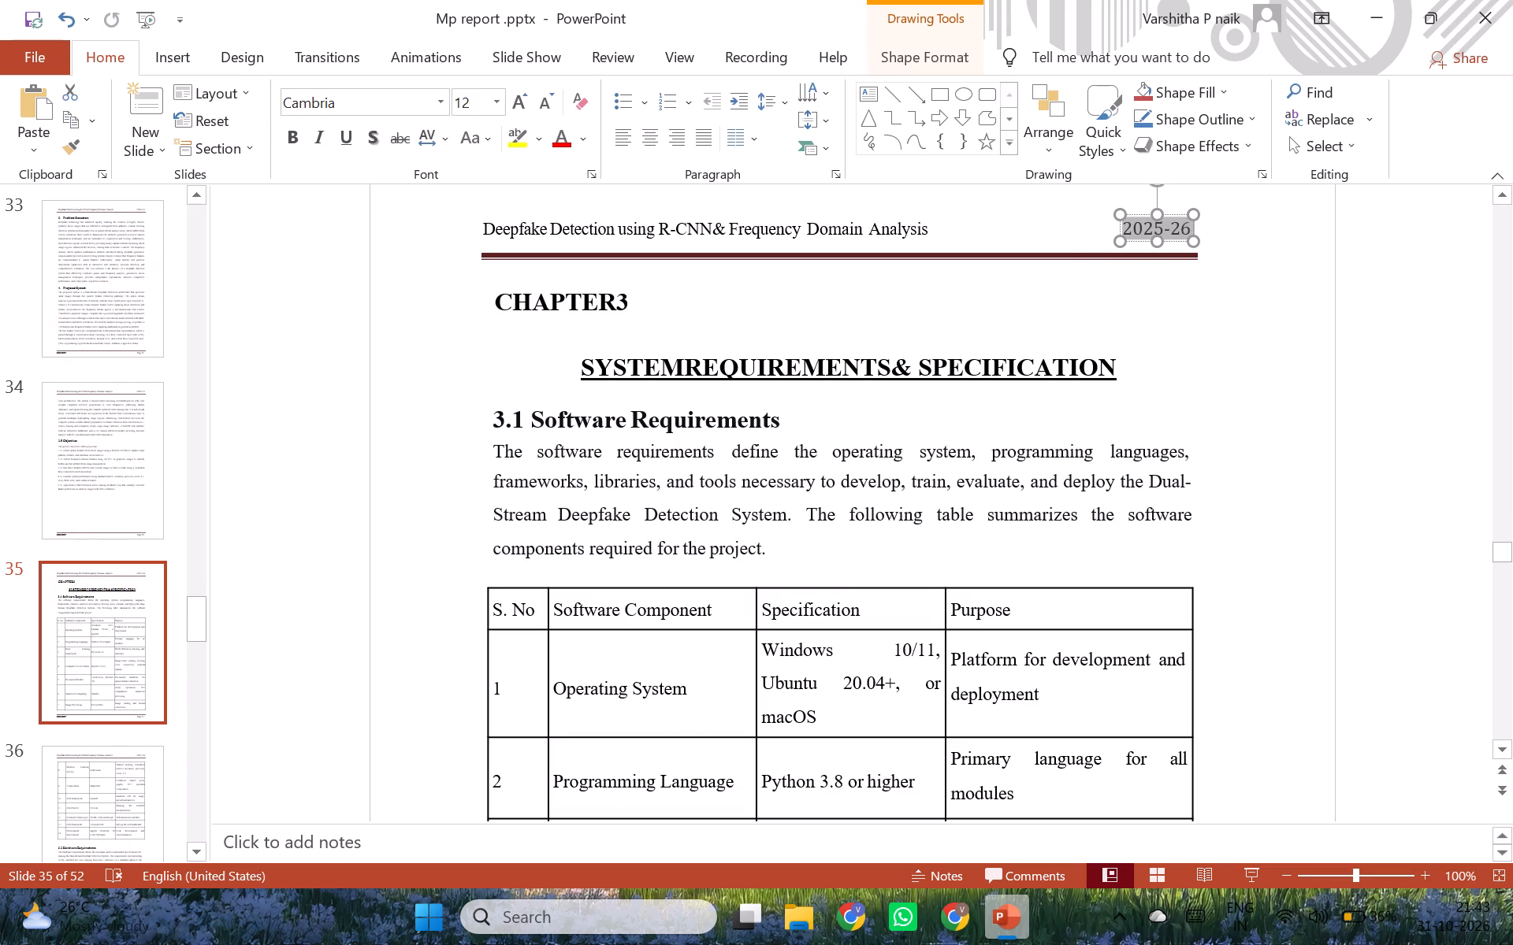
{"action": "key", "text": "ctrl+v"}
Replace the header academic year on slides 36 and 37 with the copied 2026-27, and go to slide 38.
{"action": "left_click", "coordinate": [72, 787]}
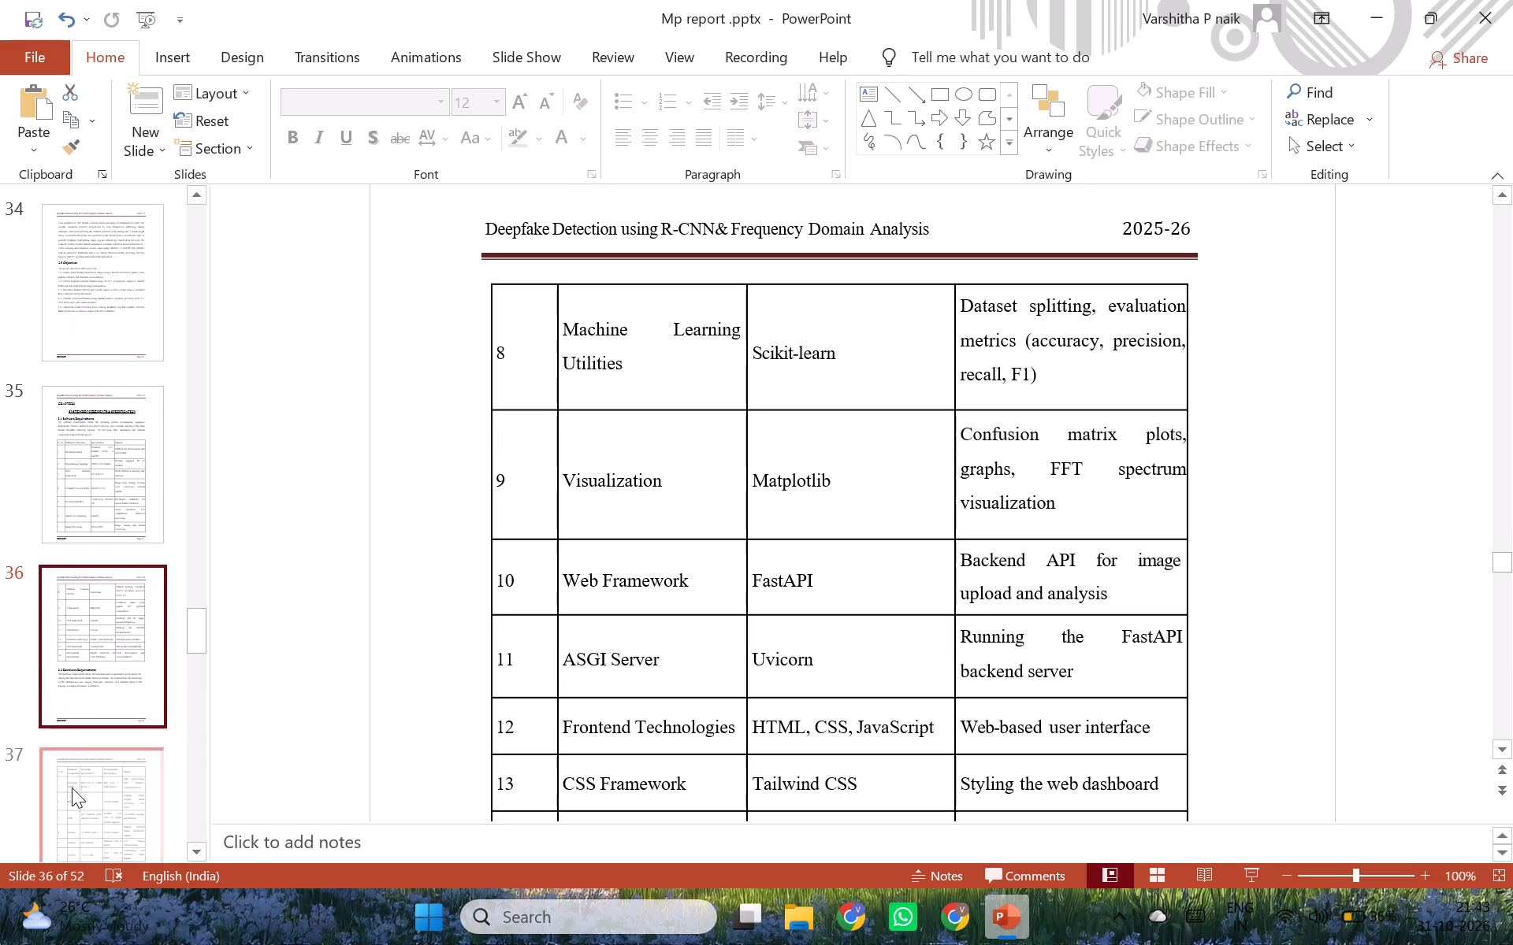
{"action": "left_click", "coordinate": [1149, 227]}
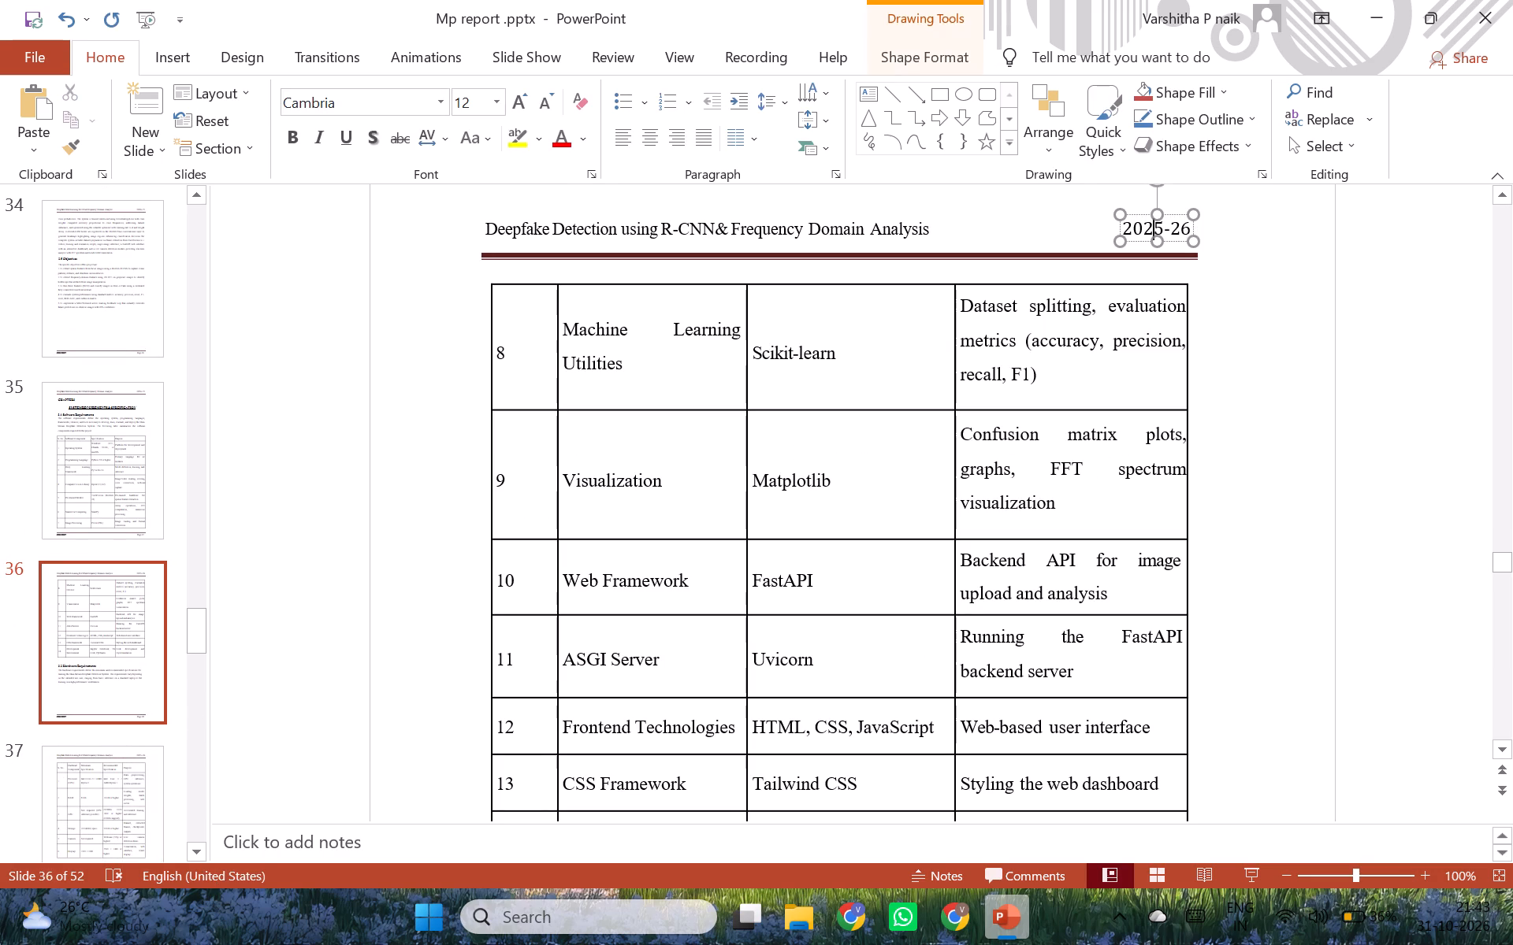
{"action": "key", "text": "ctrl+a"}
{"action": "key", "text": "ctrl+v"}
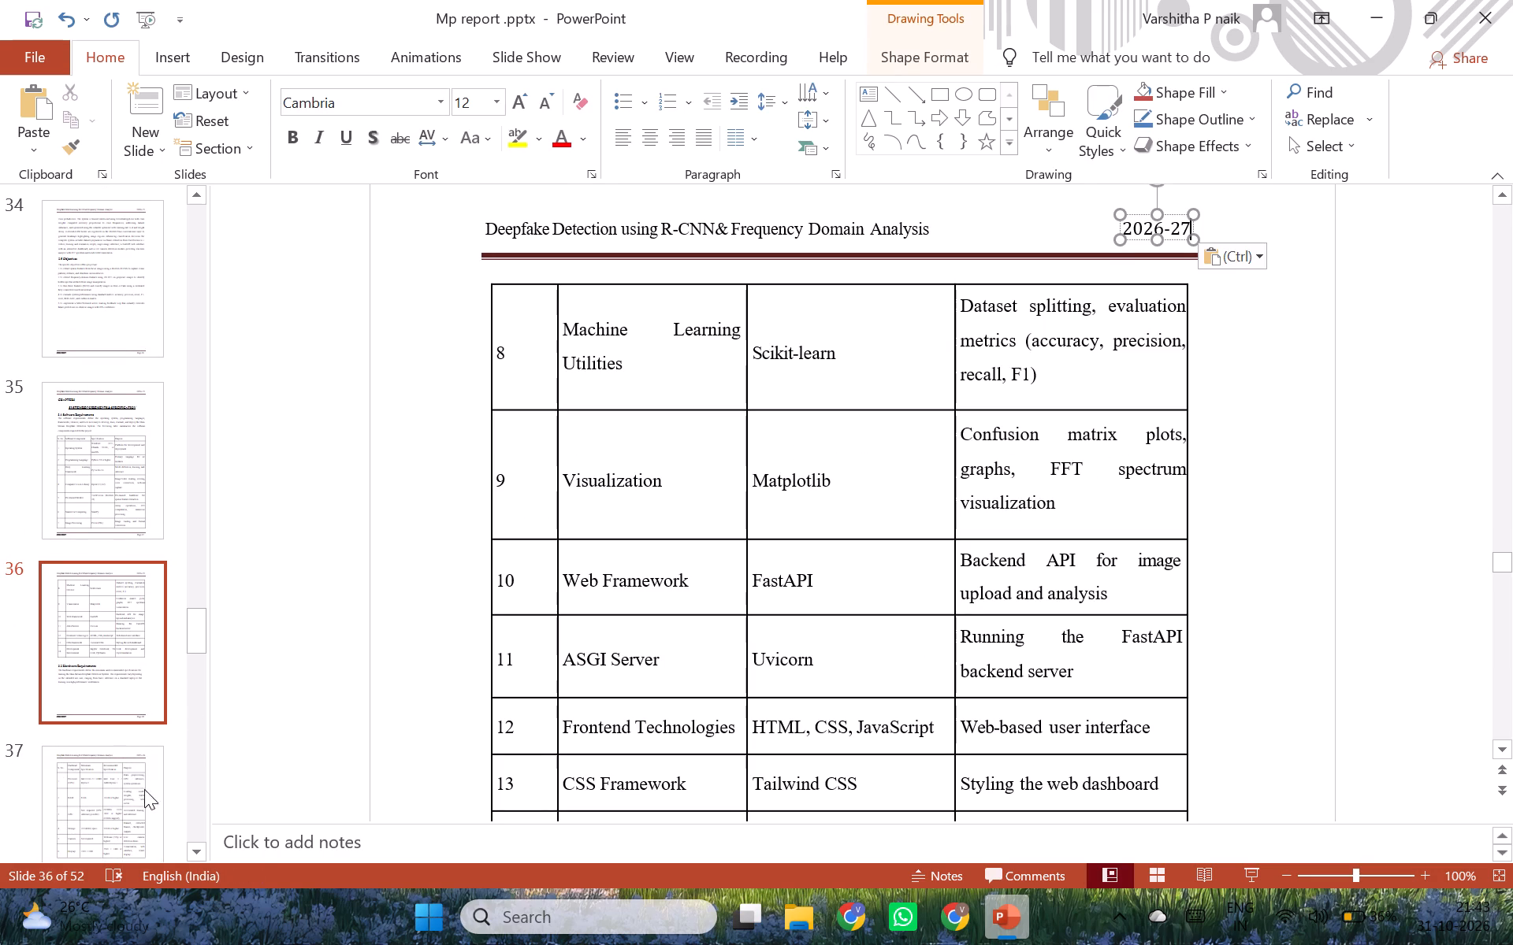
{"action": "left_click", "coordinate": [124, 791]}
{"action": "left_click", "coordinate": [1154, 224]}
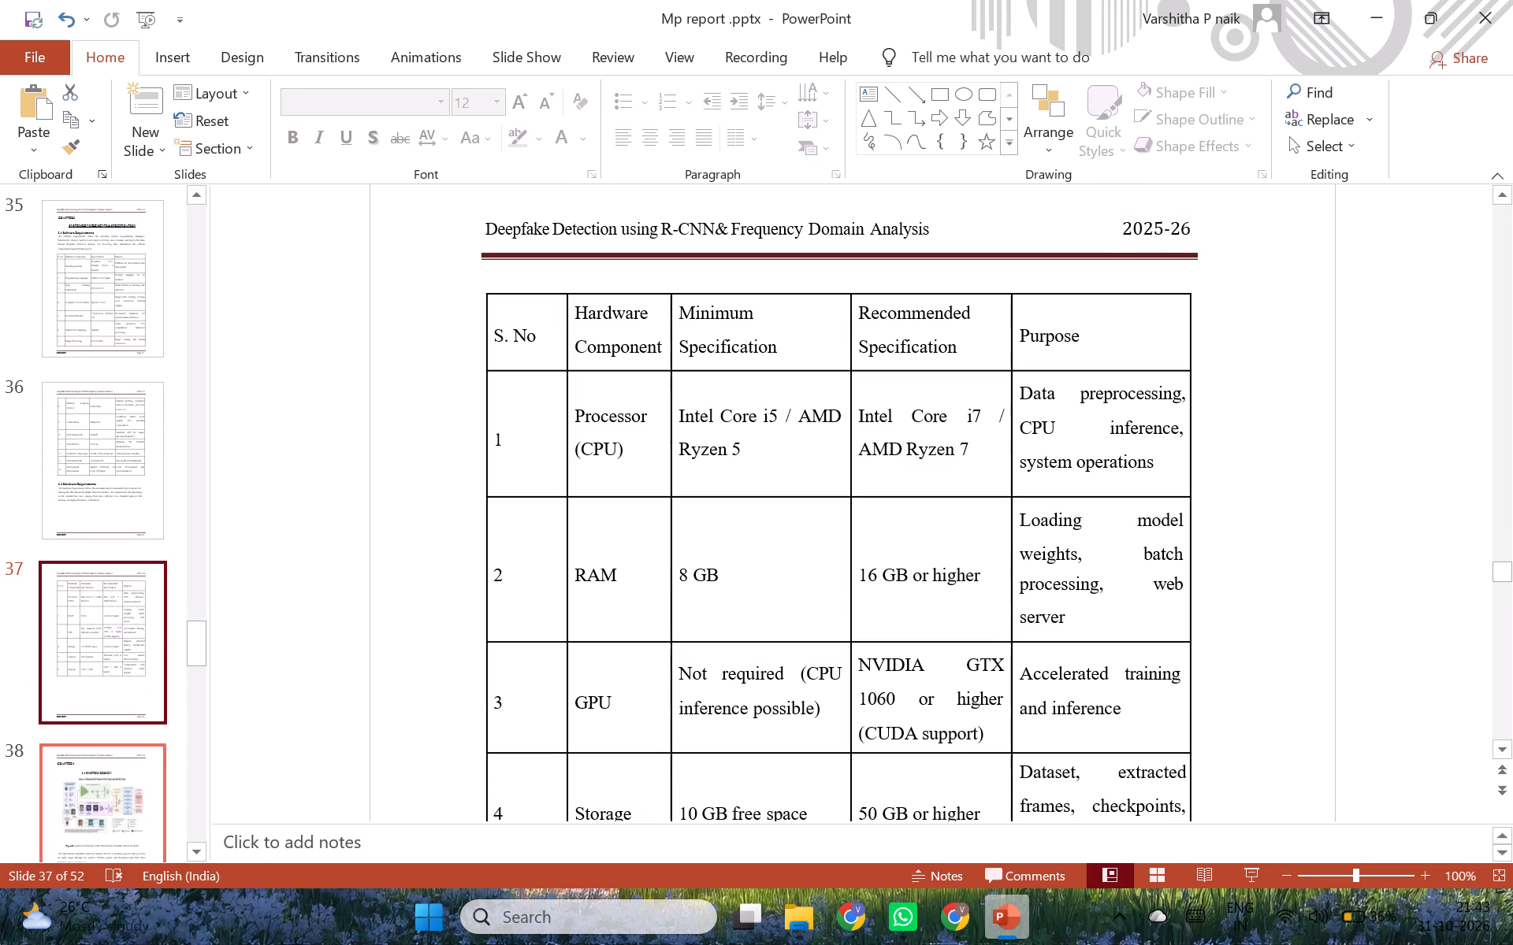
{"action": "key", "text": "ctrl+a"}
{"action": "key", "text": "ctrl+v"}
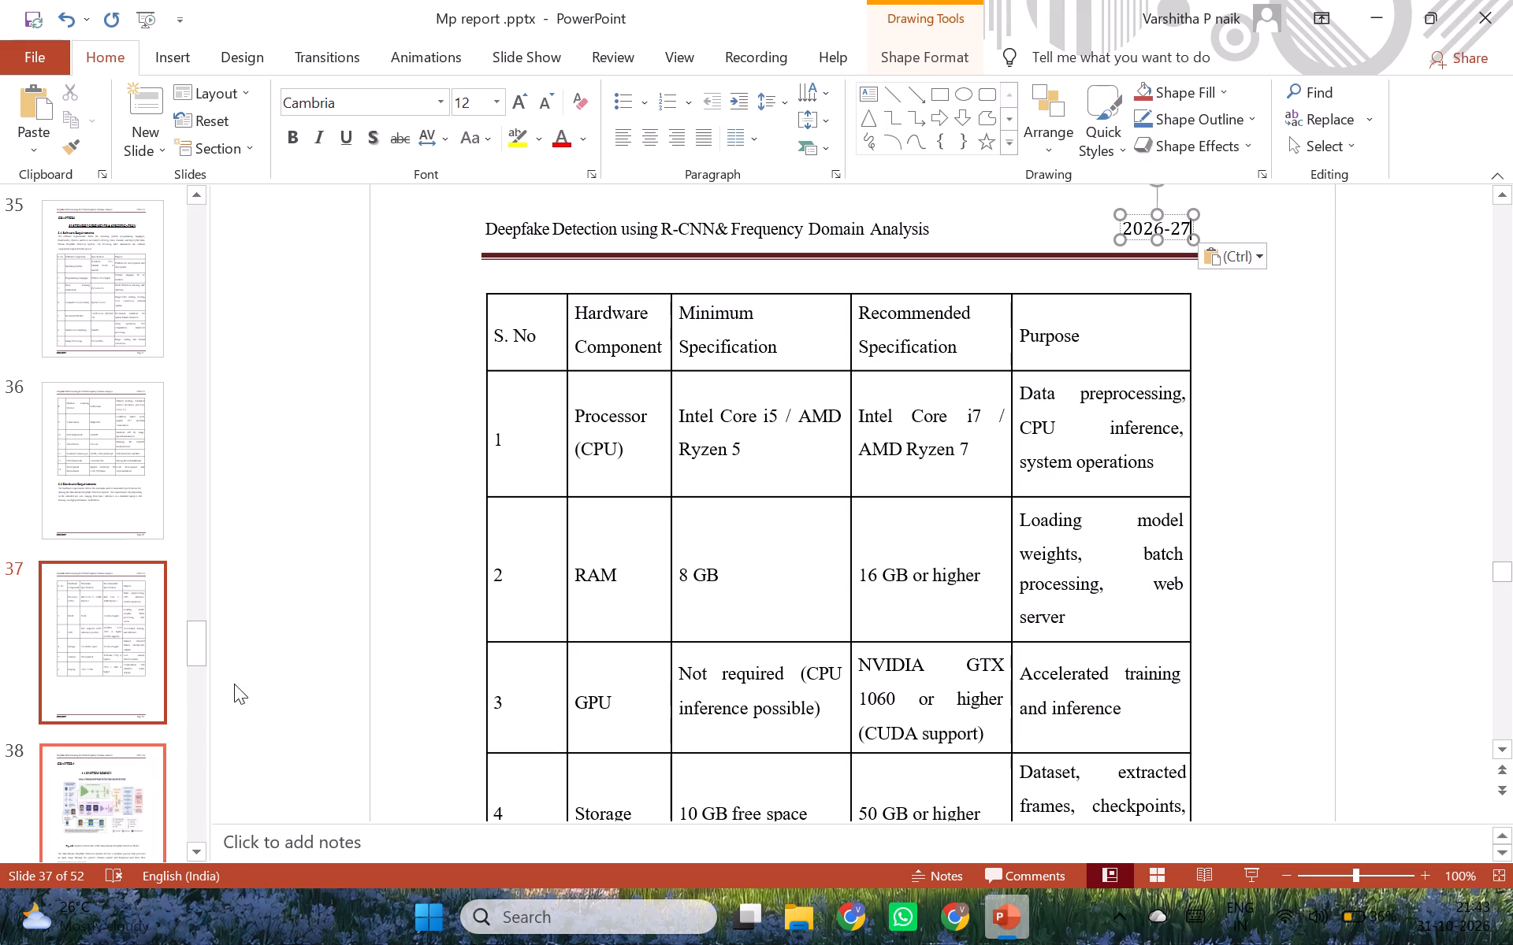
{"action": "left_click", "coordinate": [117, 787]}
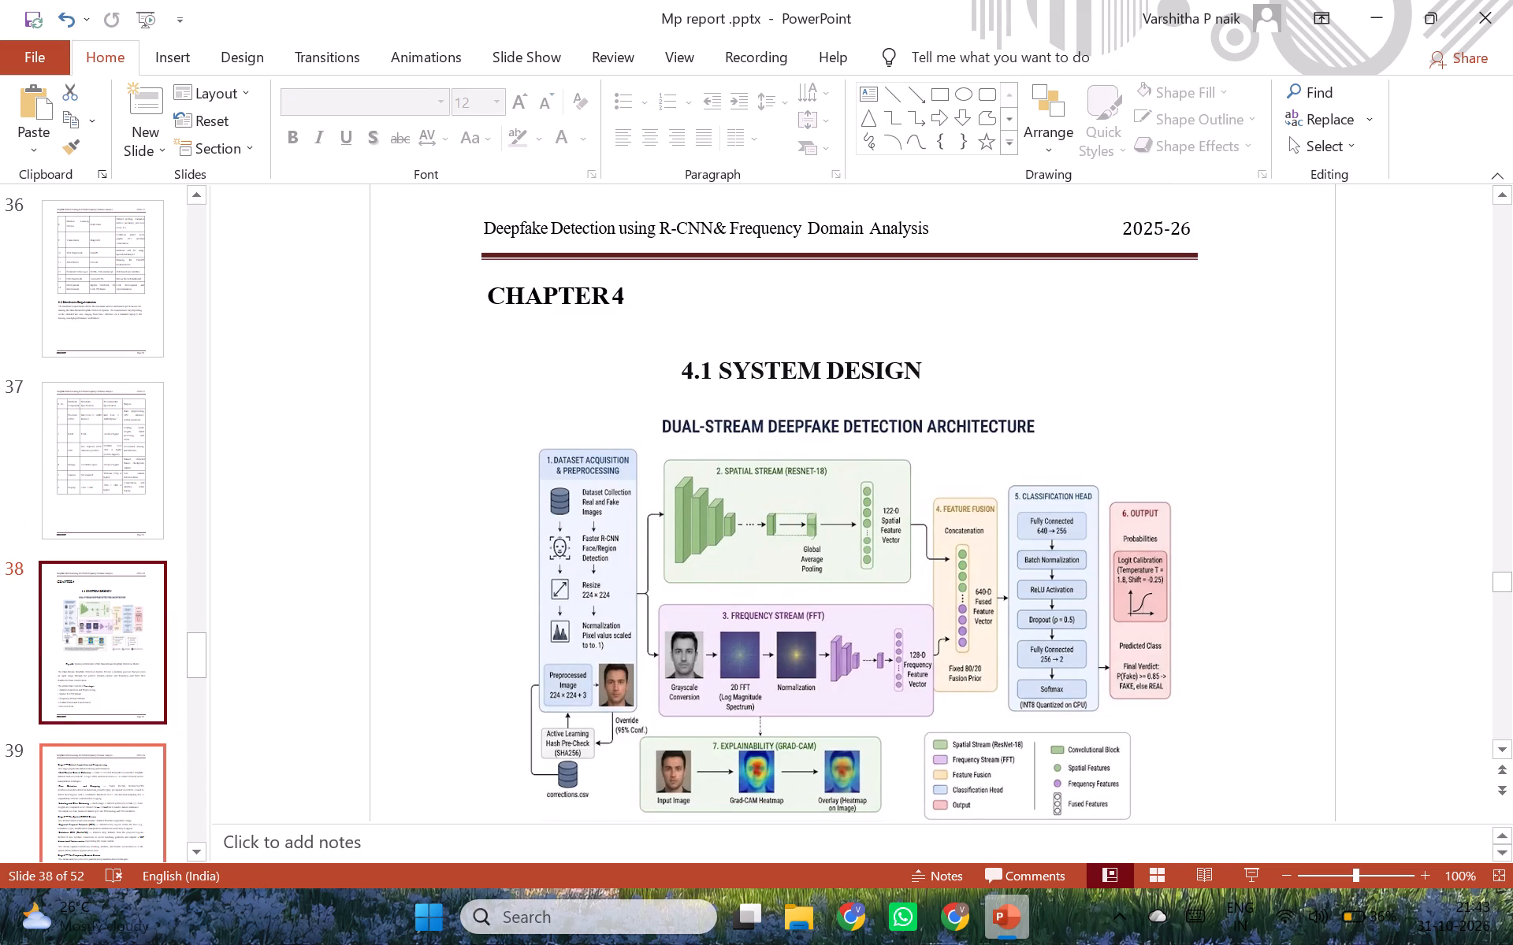
Replace the header academic year on slides 38 and 39 with the copied 2026-27.
{"action": "left_click", "coordinate": [1164, 230]}
{"action": "key", "text": "ctrl+a"}
{"action": "key", "text": "ctrl+v"}
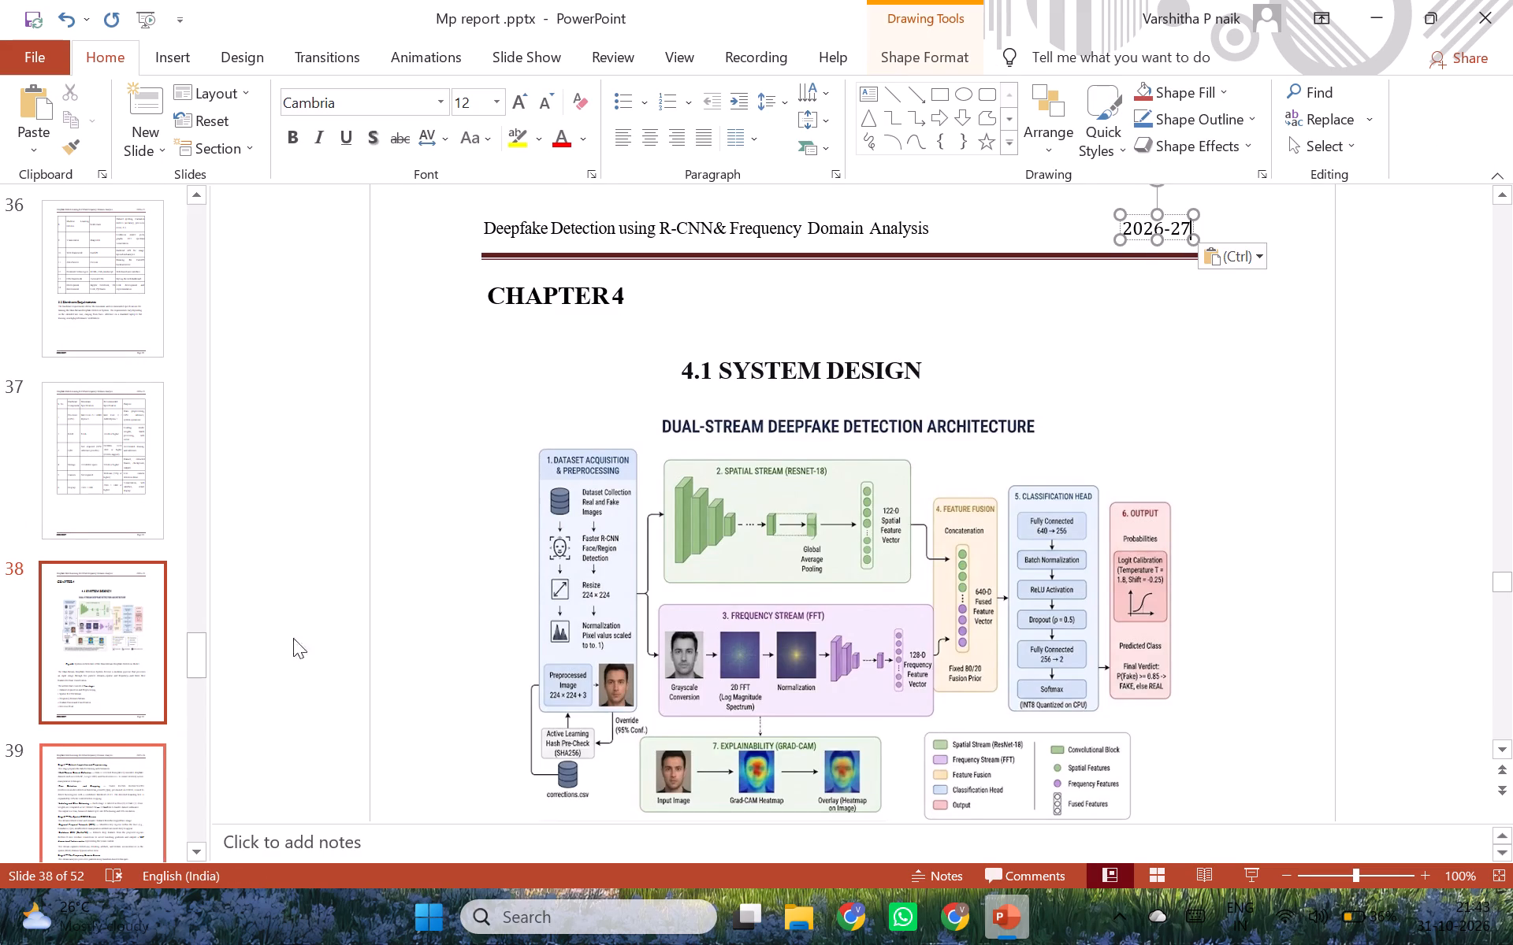
{"action": "left_click", "coordinate": [84, 786]}
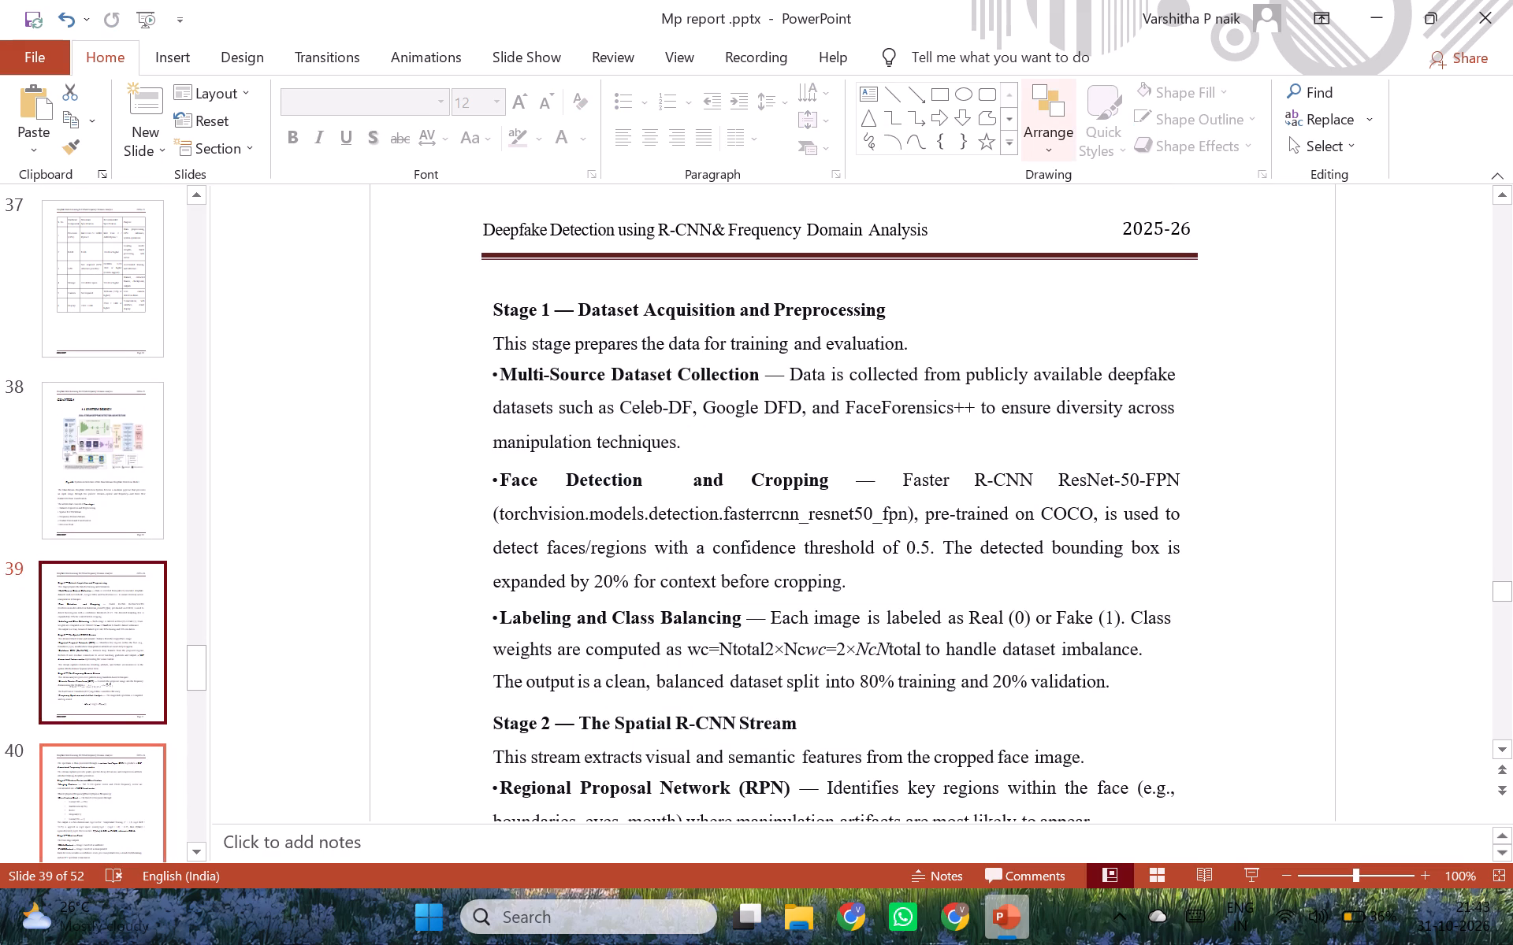
{"action": "left_click", "coordinate": [1149, 224]}
{"action": "key", "text": "ctrl+a"}
{"action": "key", "text": "ctrl+v"}
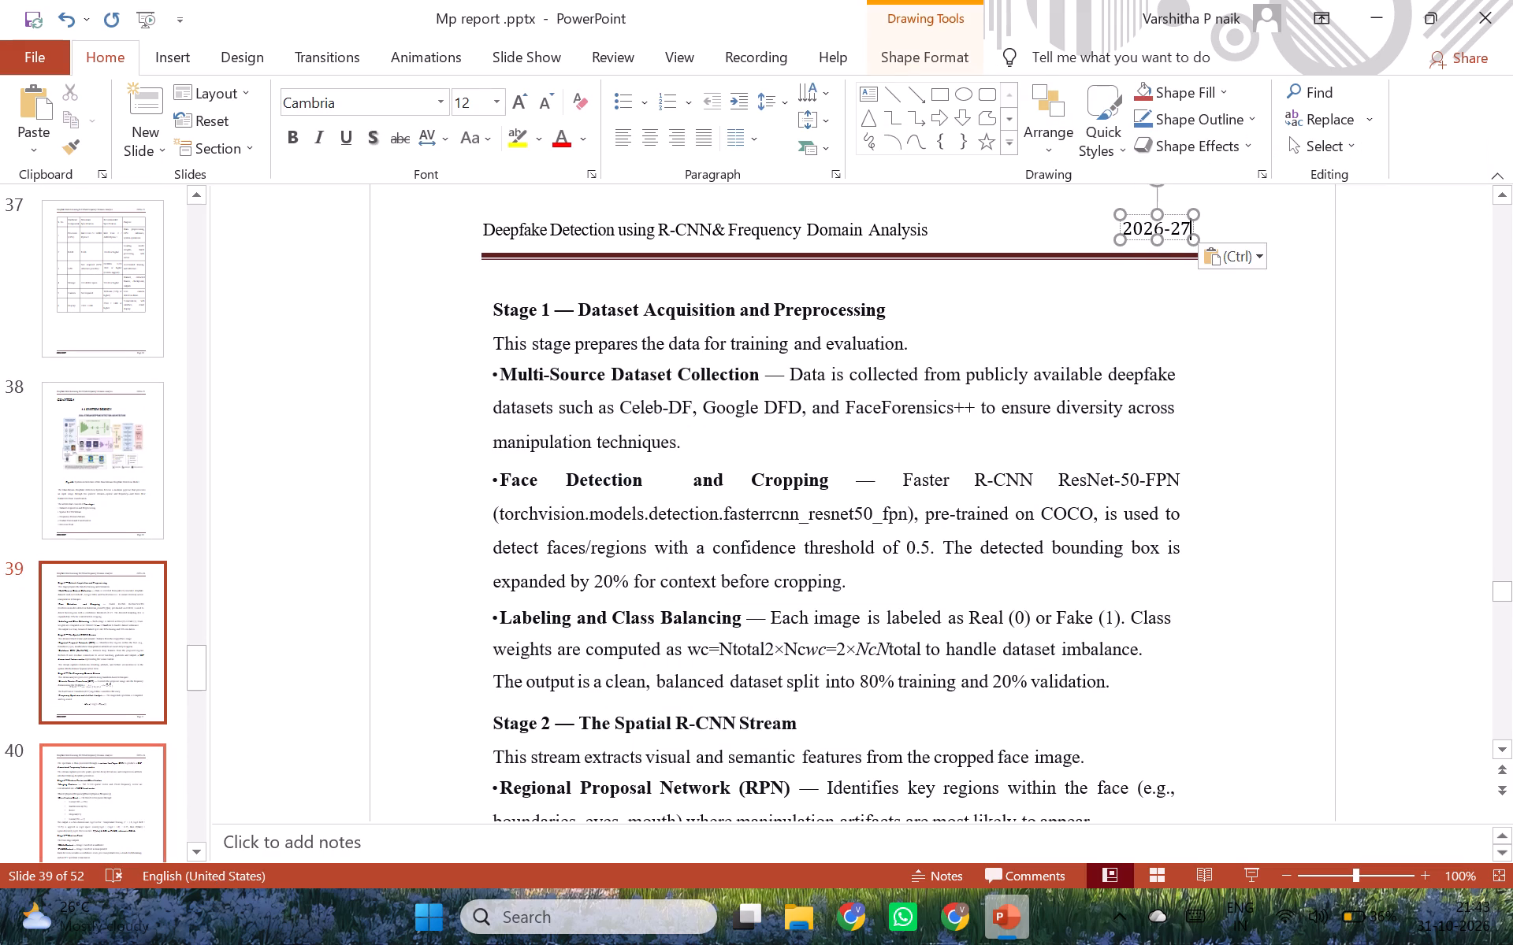
Replace the header academic year on slides 40 and 41 with the copied 2026-27.
{"action": "left_click", "coordinate": [123, 820]}
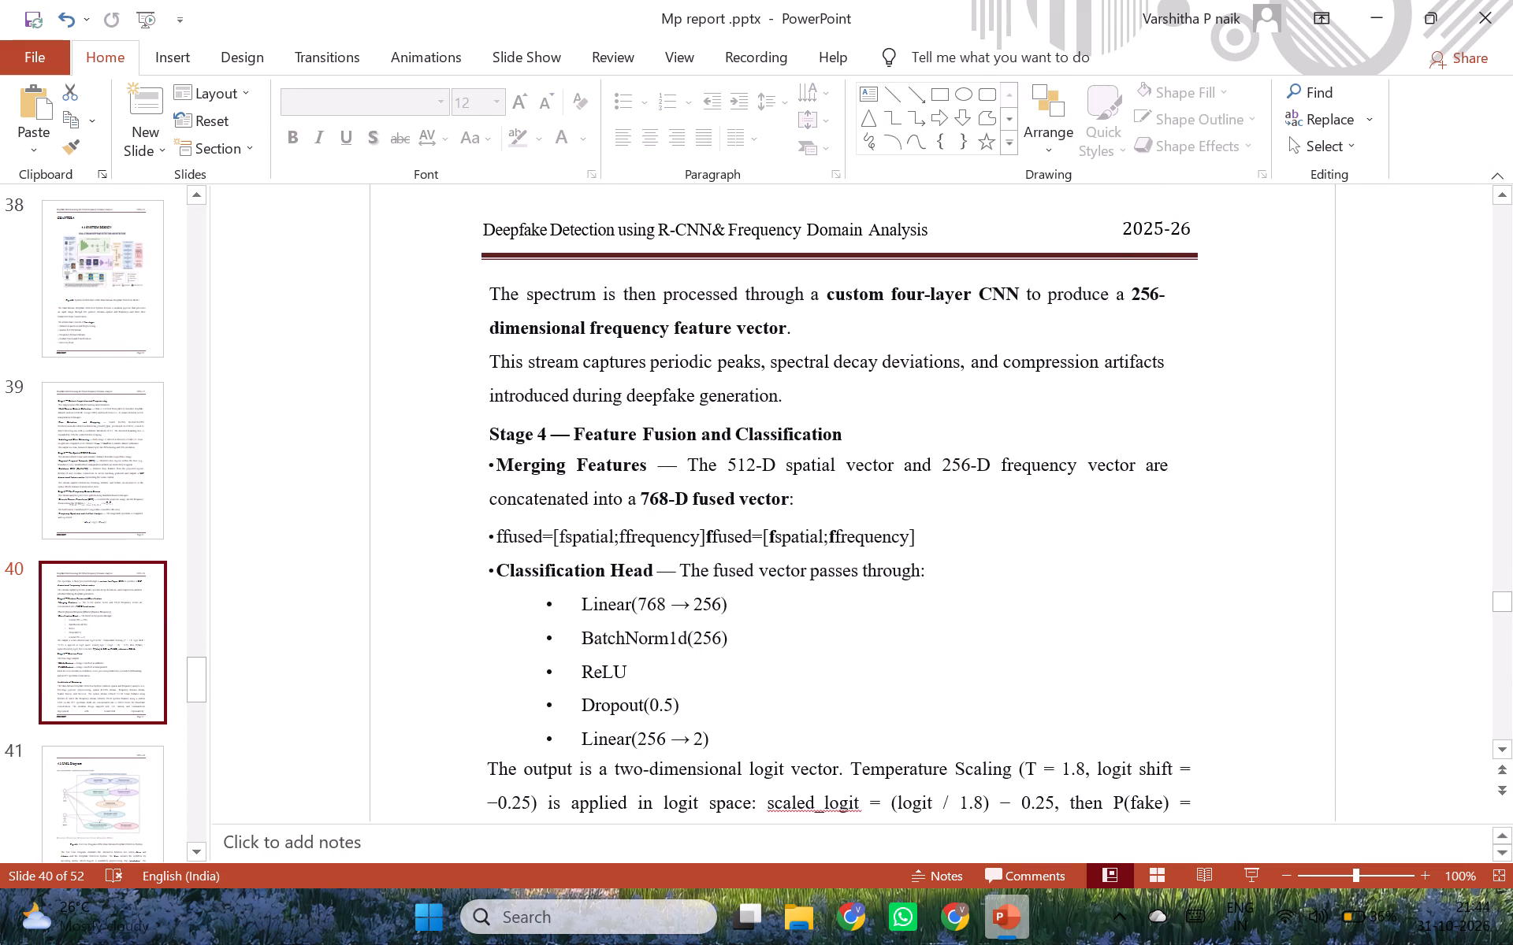
{"action": "left_click", "coordinate": [1133, 231]}
{"action": "key", "text": "ctrl+a"}
{"action": "key", "text": "ctrl+v"}
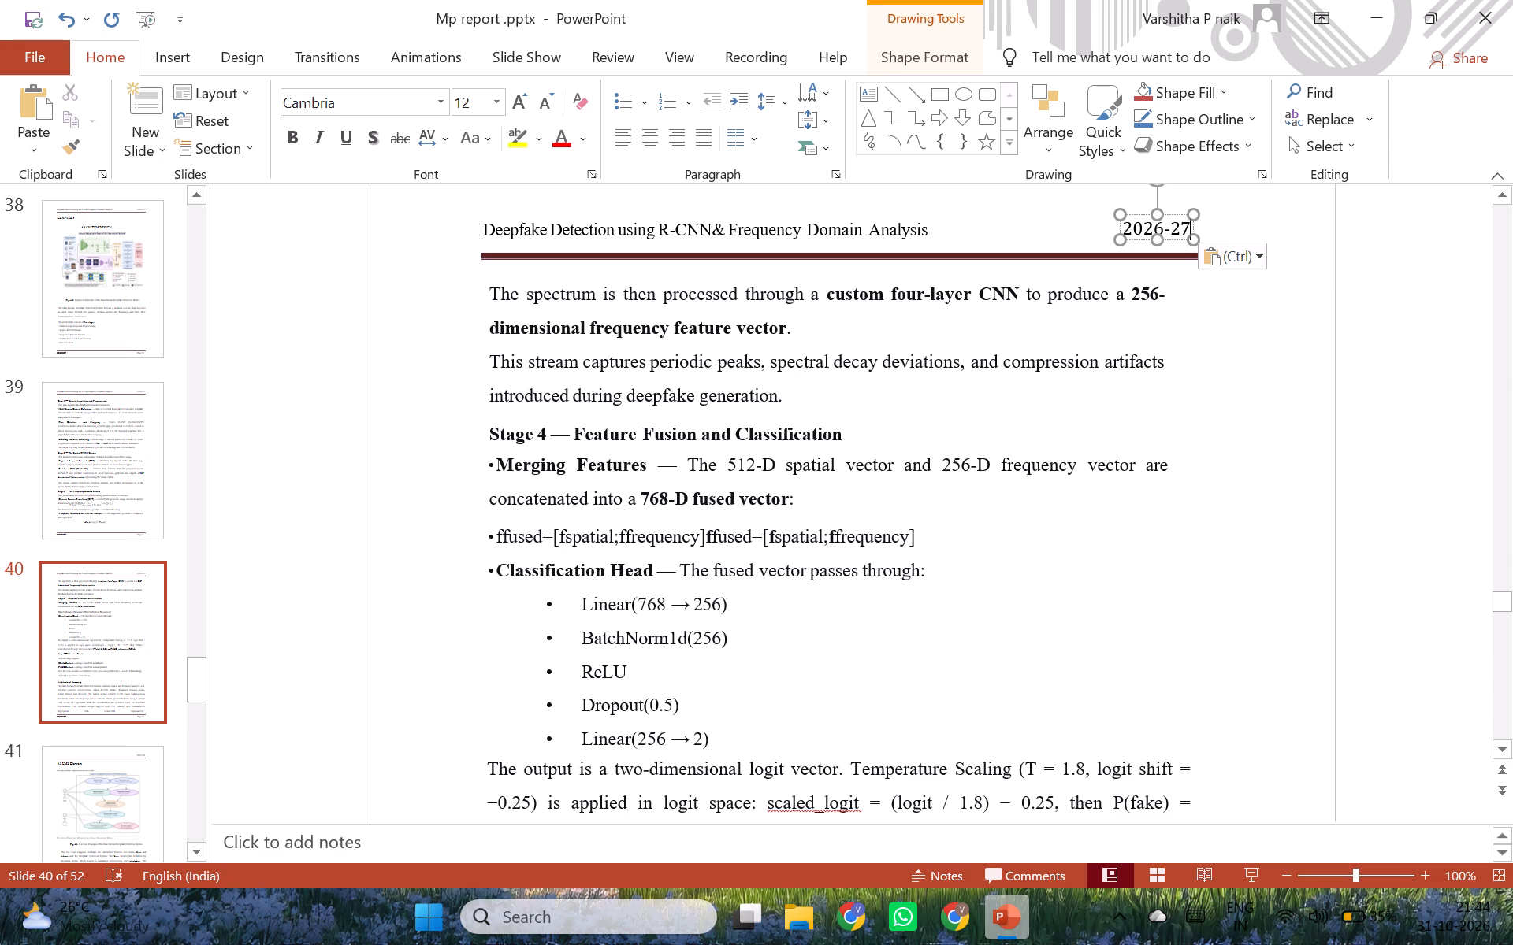
{"action": "left_click", "coordinate": [120, 752]}
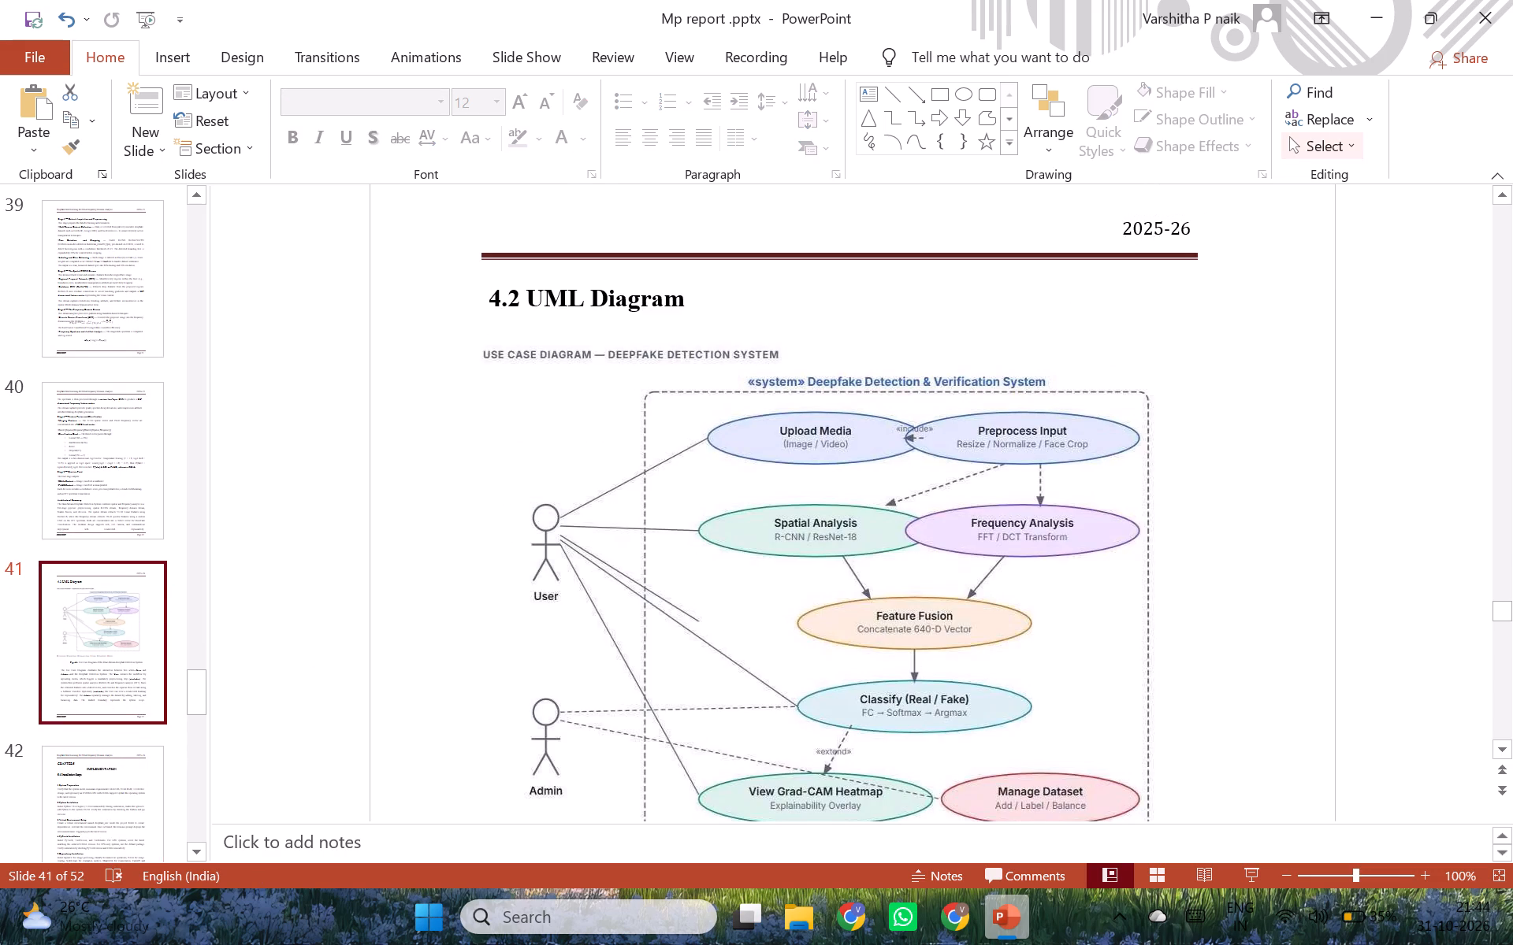
{"action": "left_click", "coordinate": [1180, 223]}
{"action": "key", "text": "ctrl+a"}
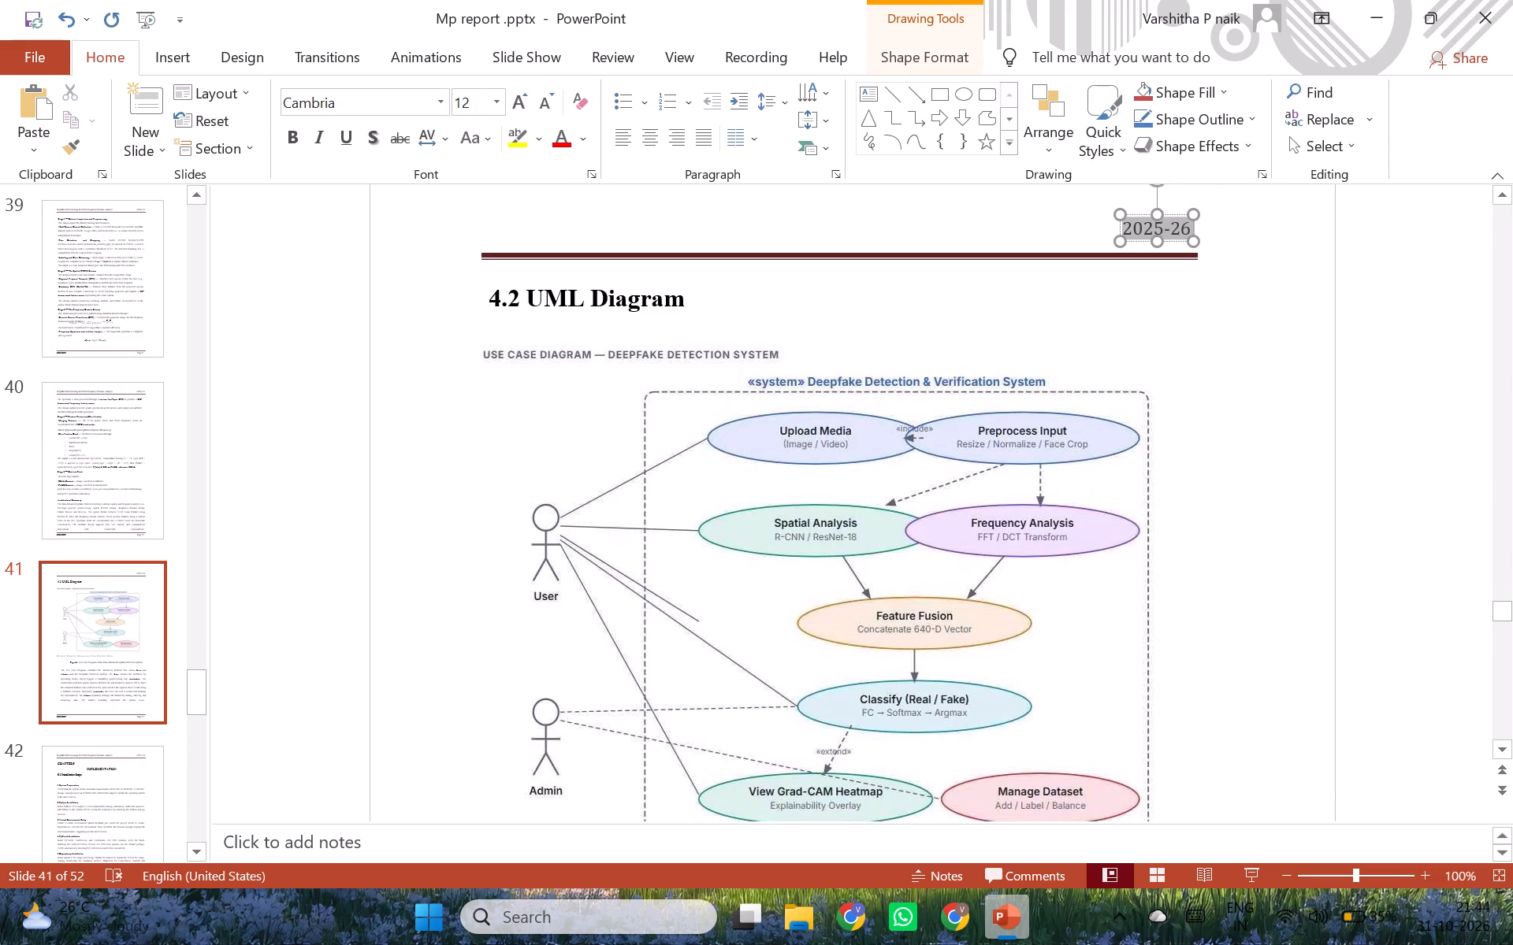
{"action": "key", "text": "ctrl+v"}
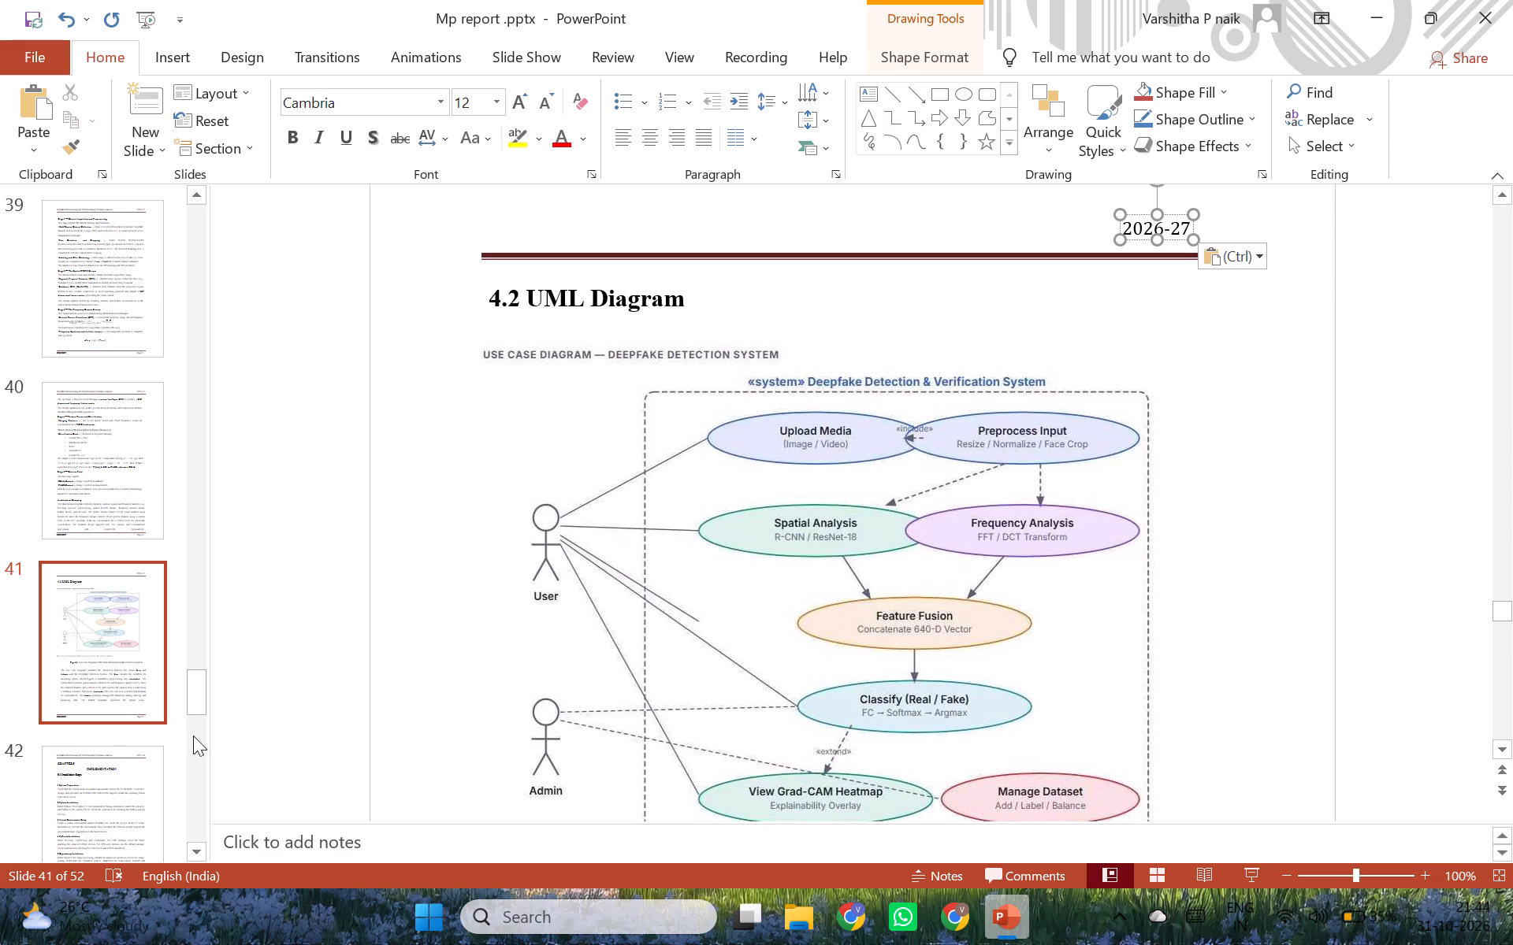
Replace the header academic year on slides 42 and 43 with the copied 2026-27.
{"action": "left_click", "coordinate": [116, 769]}
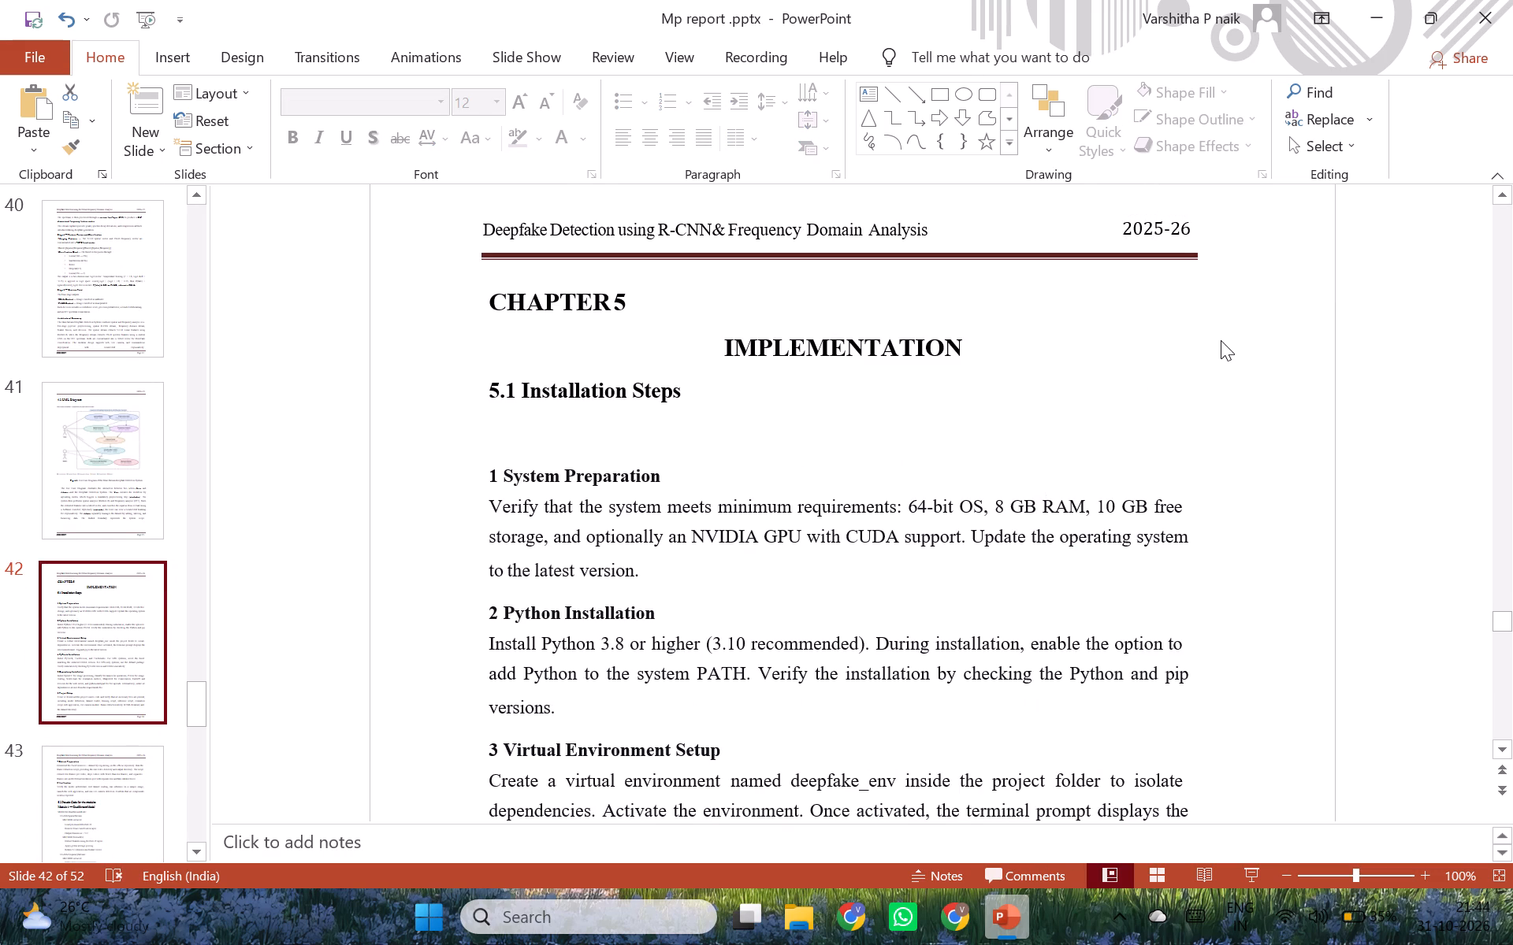
{"action": "left_click", "coordinate": [1149, 237]}
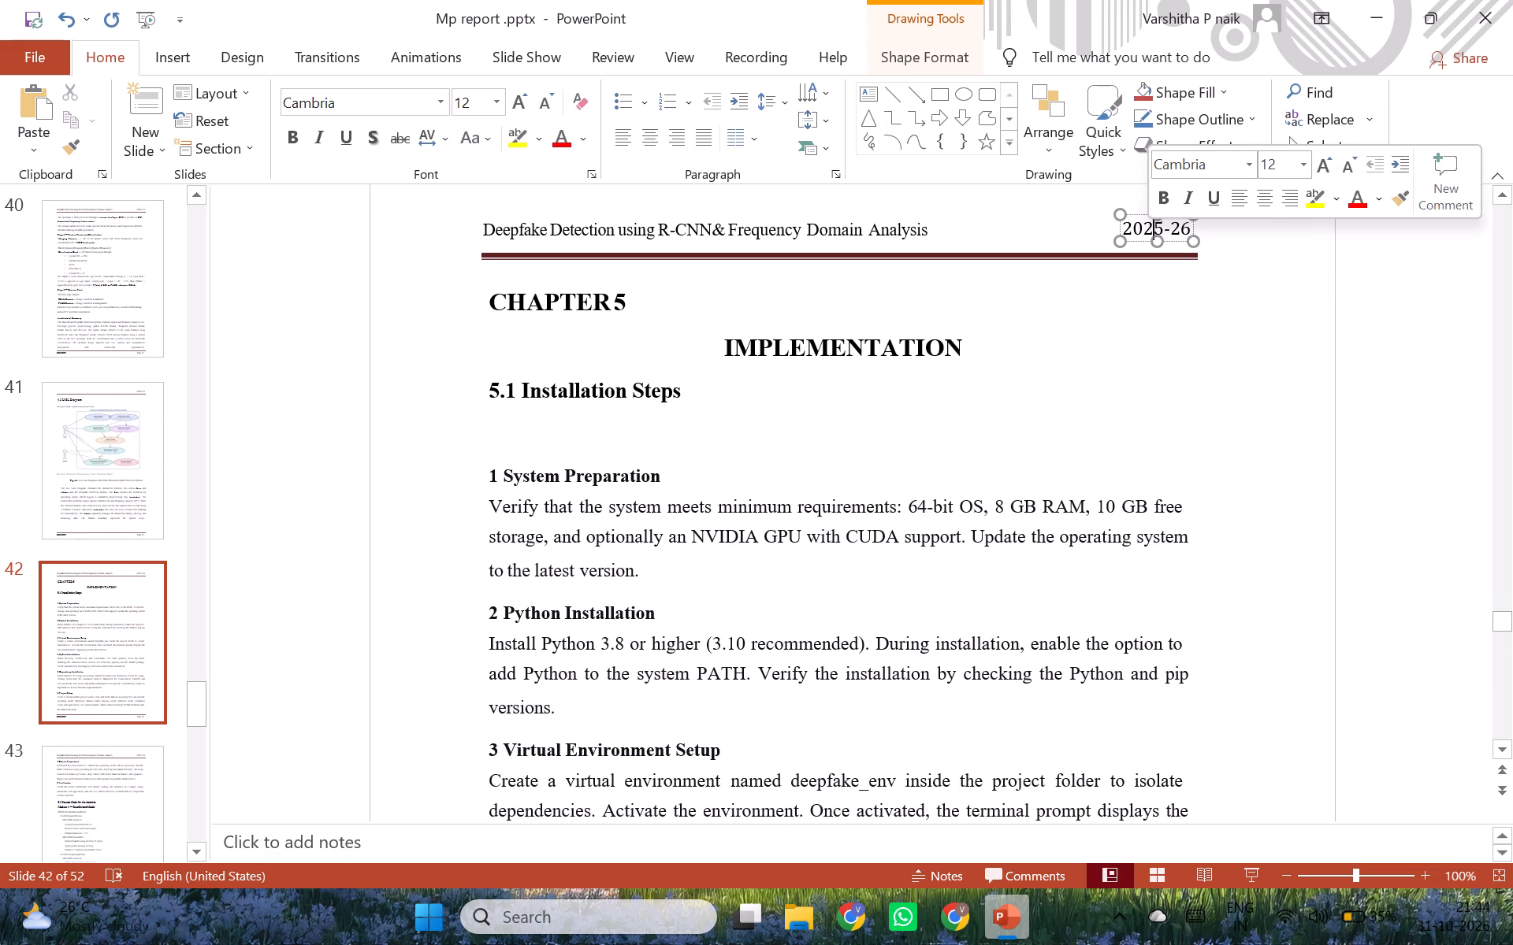
{"action": "key", "text": "ctrl+a"}
{"action": "key", "text": "v"}
{"action": "key", "text": "BackSpace"}
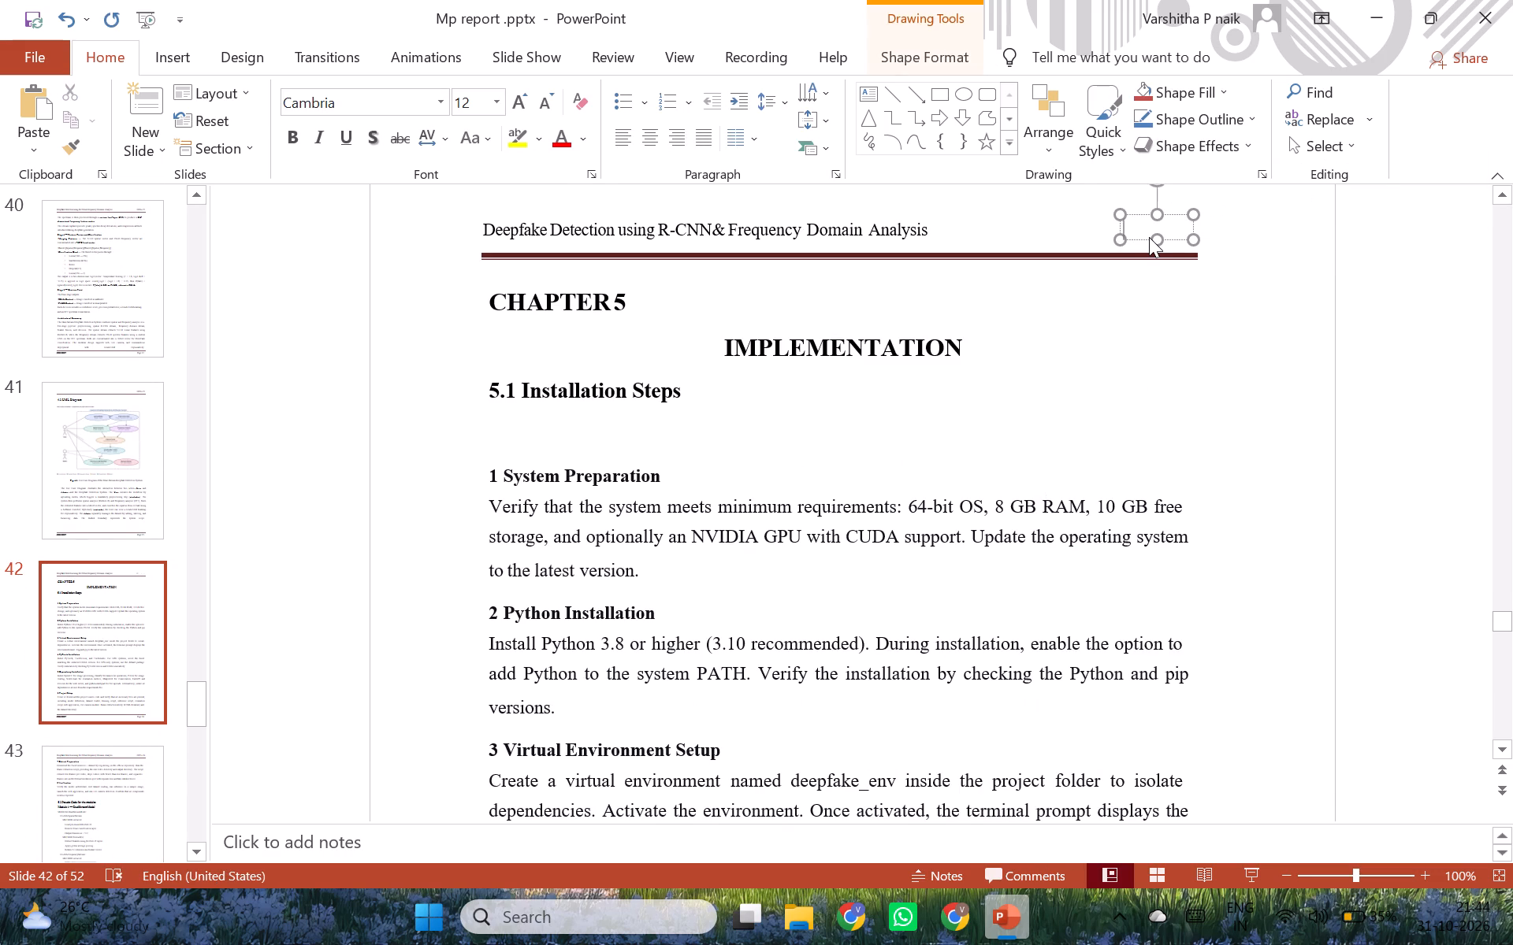
{"action": "key", "text": "ctrl+v"}
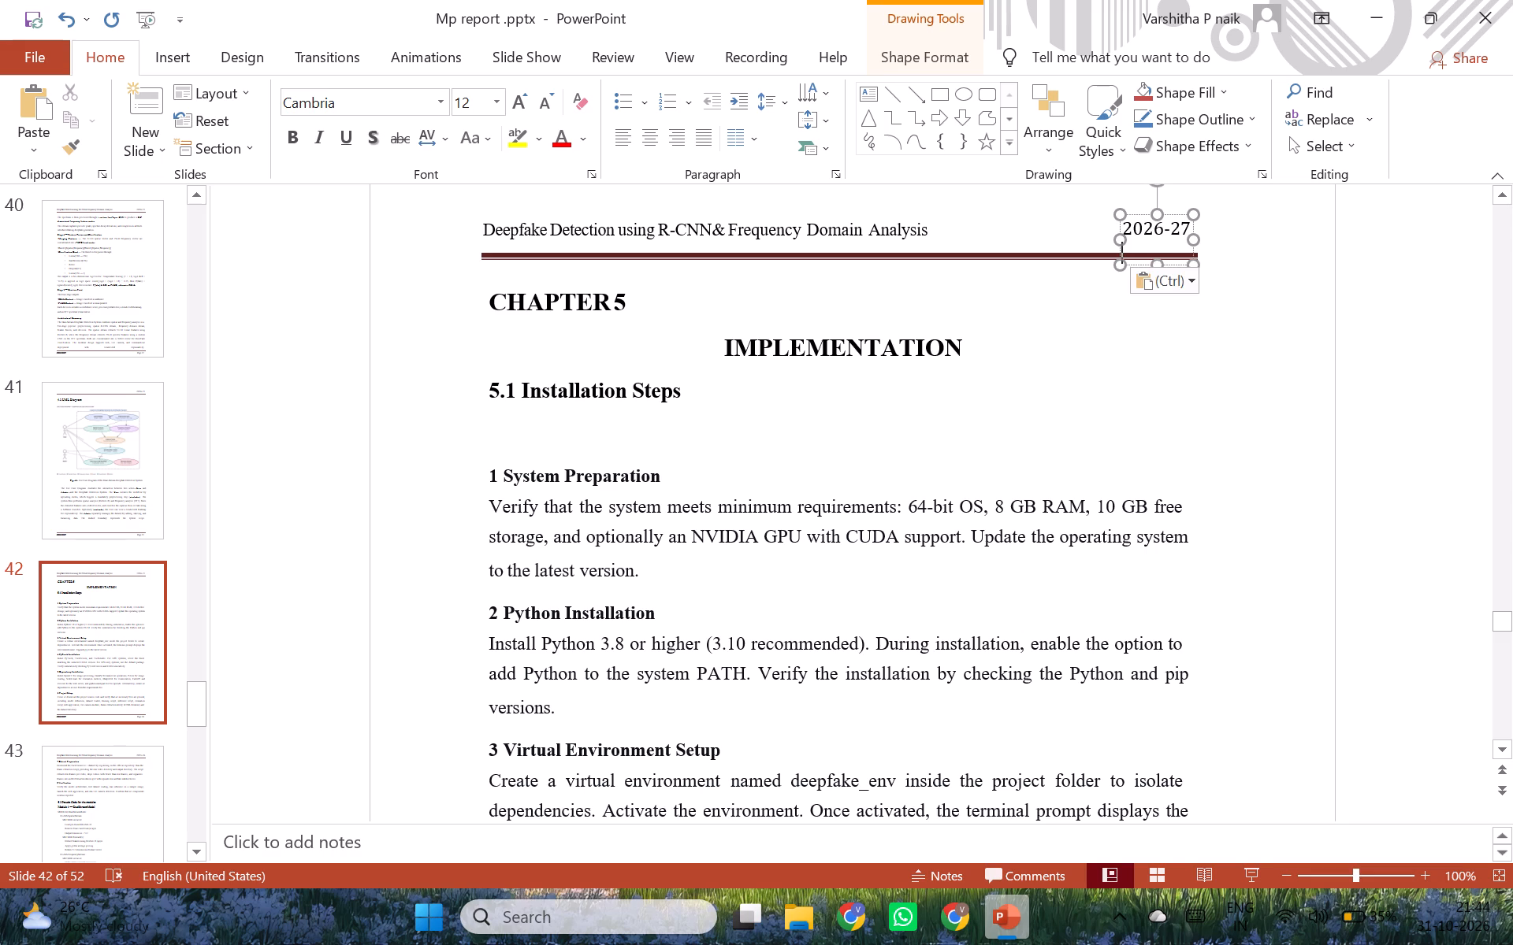
{"action": "left_click", "coordinate": [107, 800]}
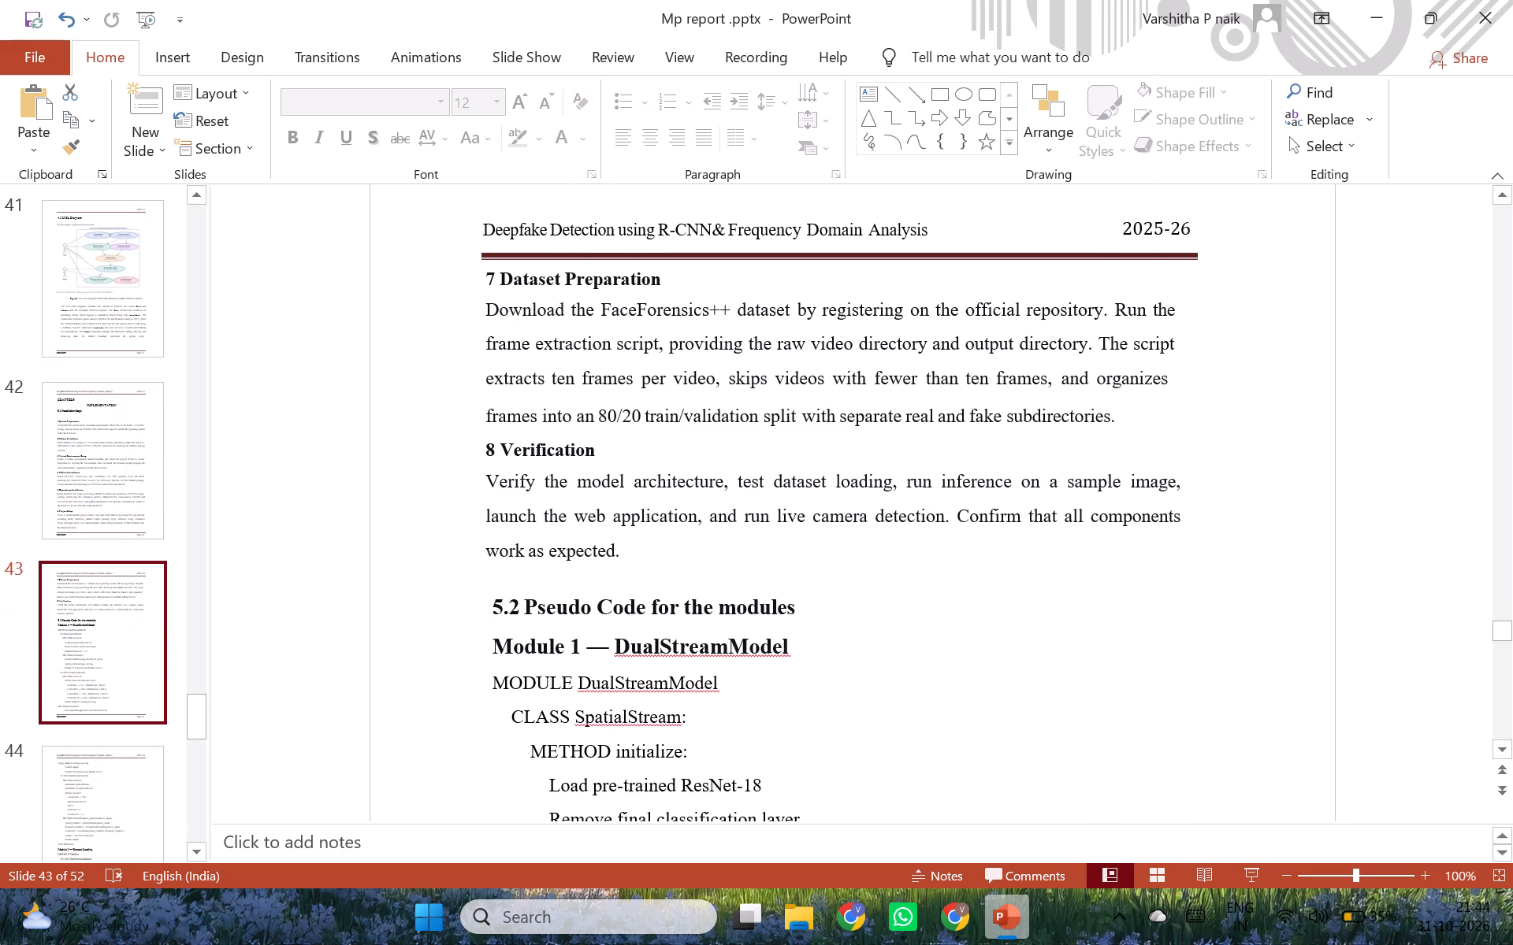
{"action": "left_click", "coordinate": [1160, 234]}
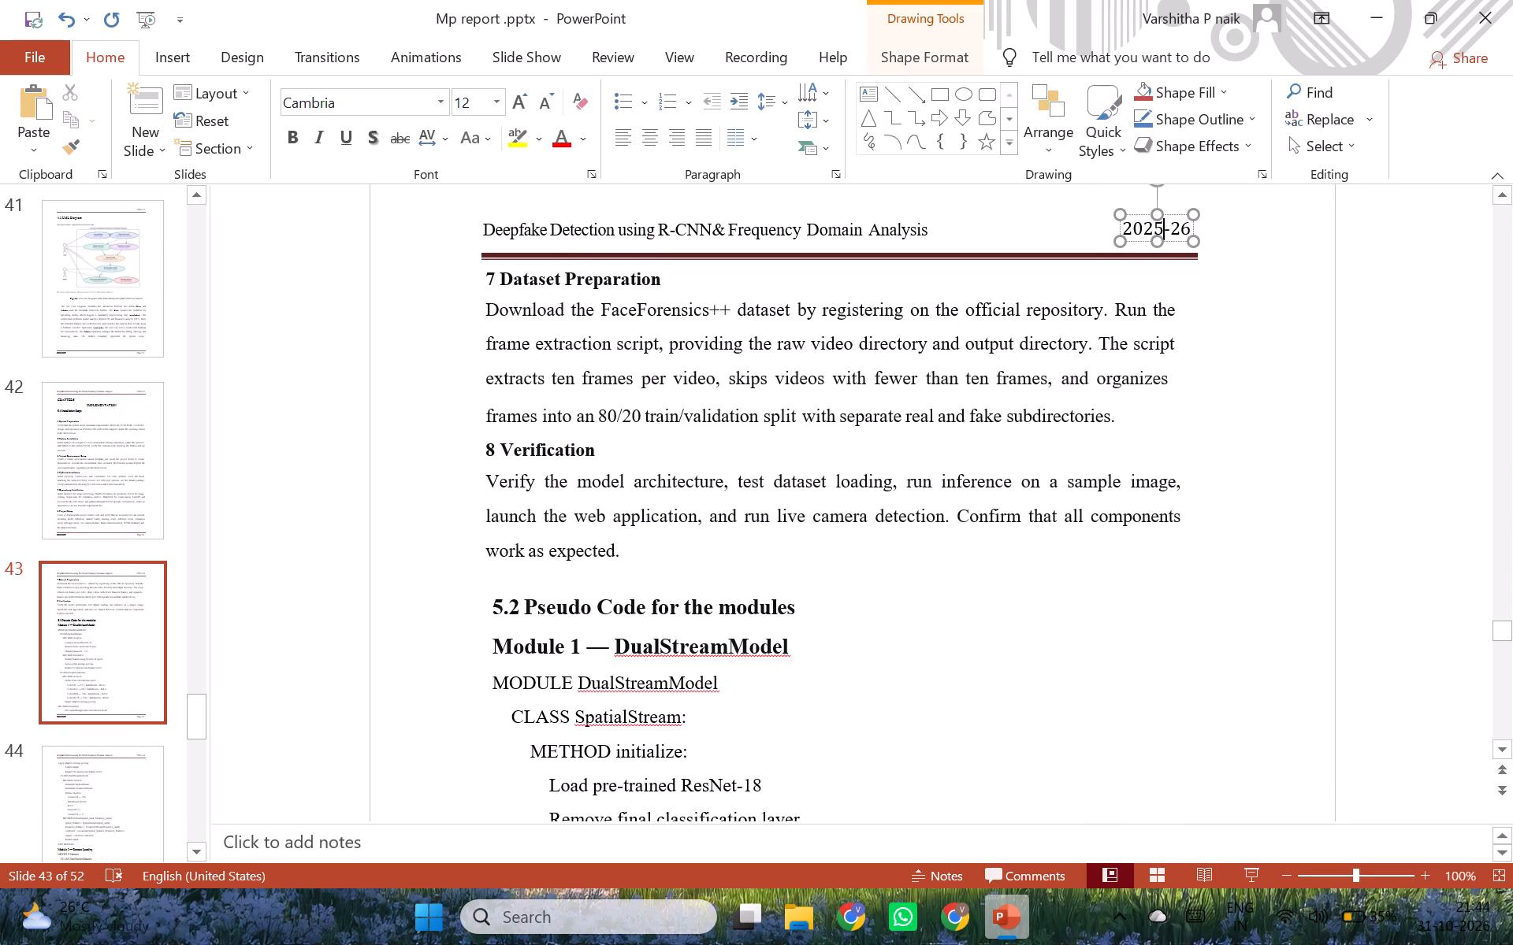
{"action": "key", "text": "ctrl+a"}
{"action": "key", "text": "ctrl+v"}
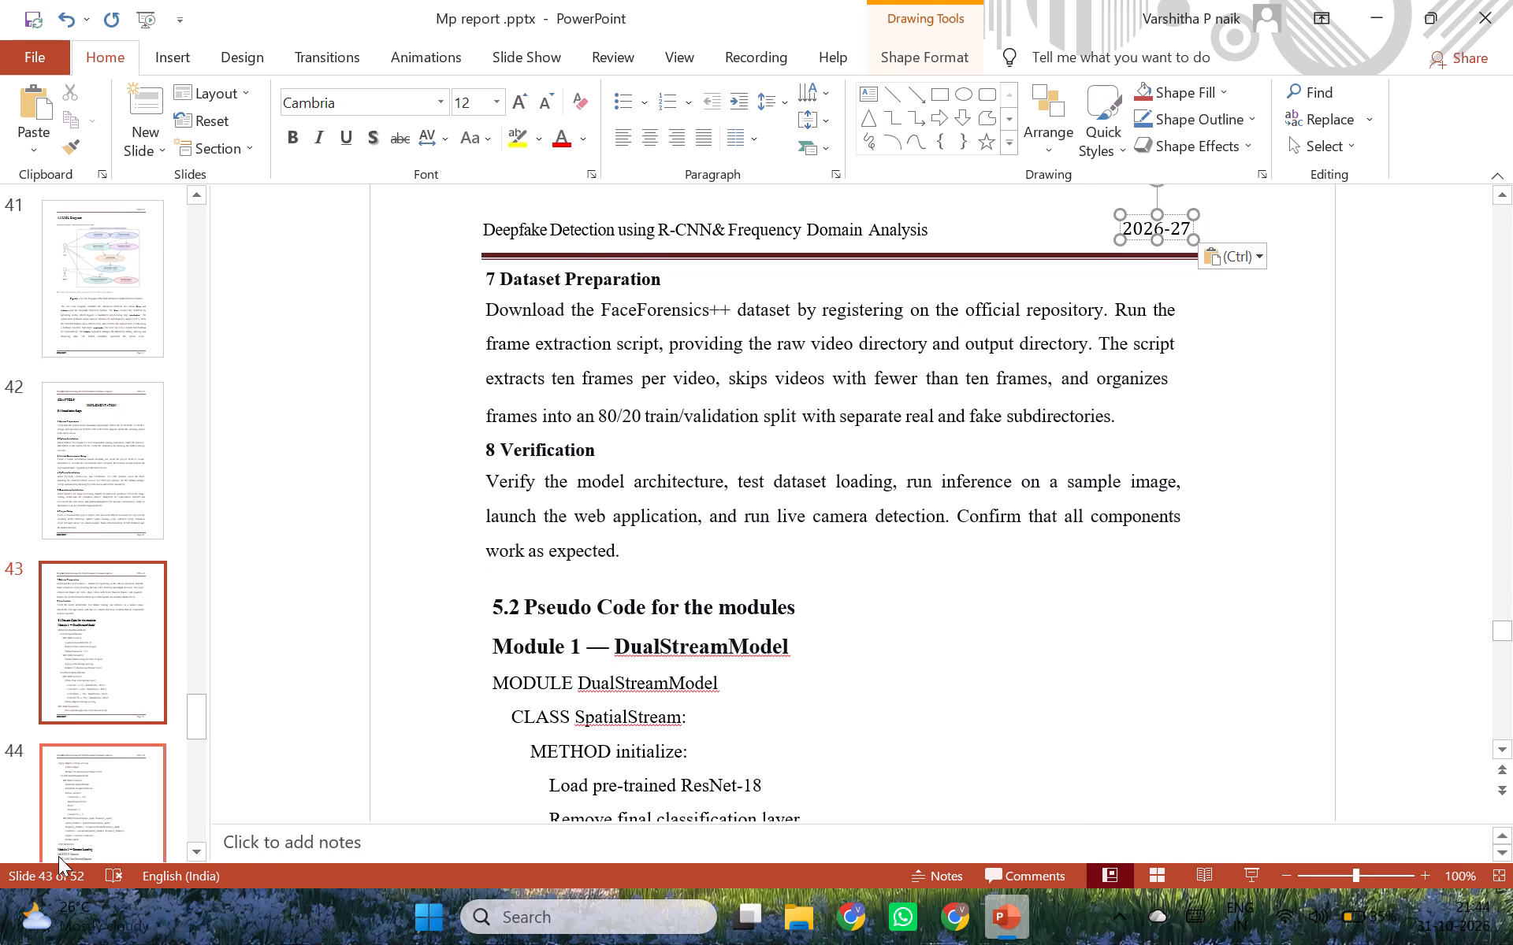
Replace the header academic year on slides 44 and 45 with the copied 2026-27.
{"action": "left_click", "coordinate": [58, 856]}
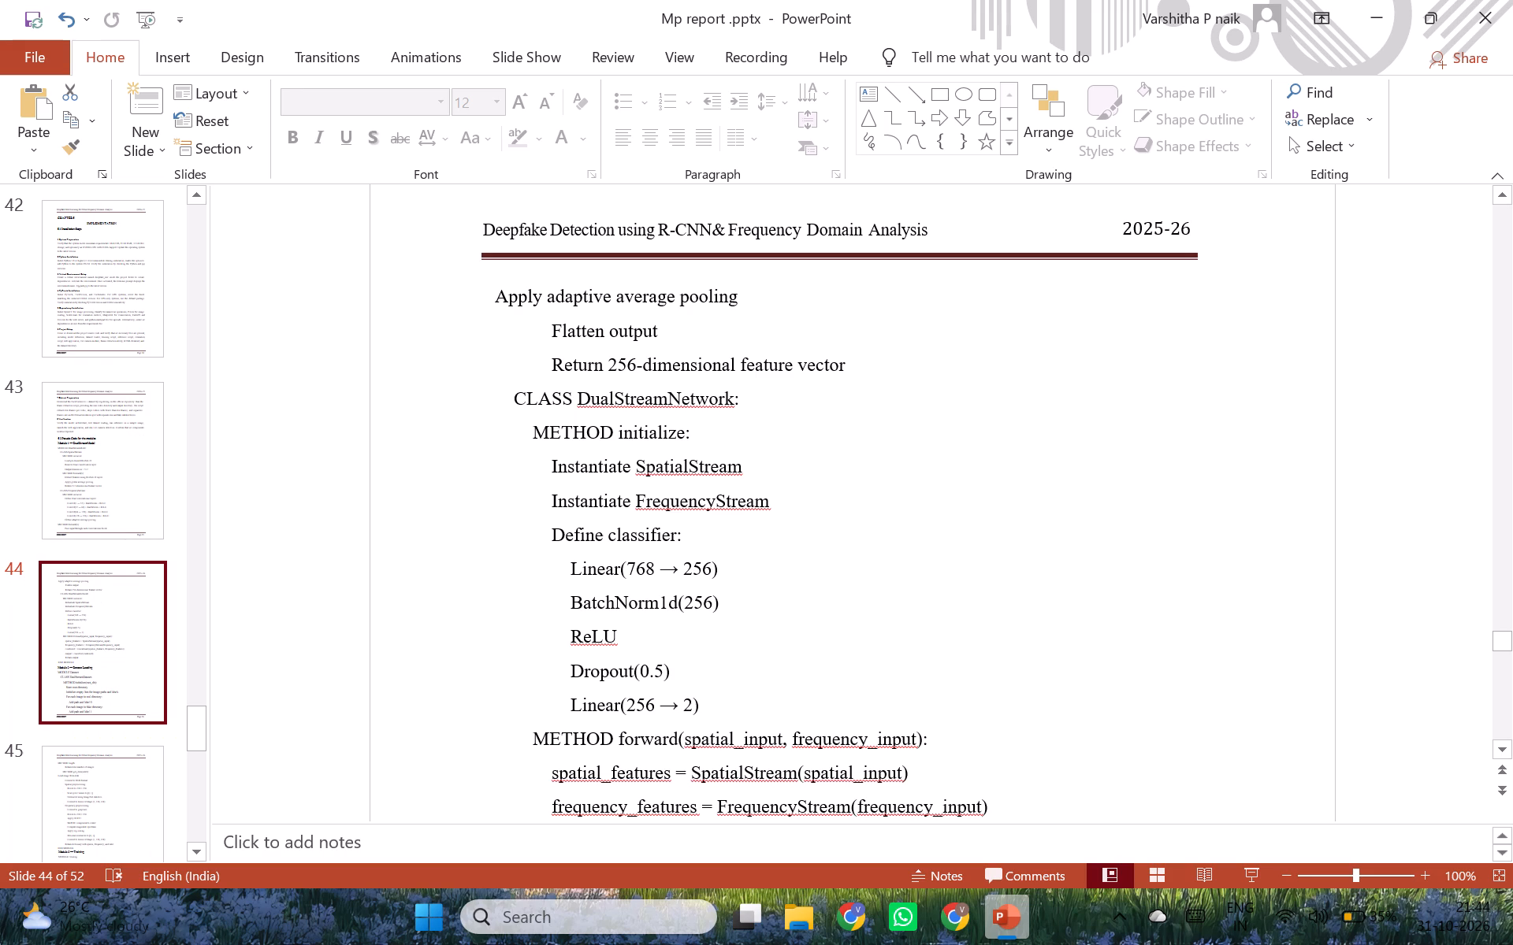
{"action": "left_click", "coordinate": [1128, 235]}
{"action": "key", "text": "ctrl+a"}
{"action": "key", "text": "ctrl+v"}
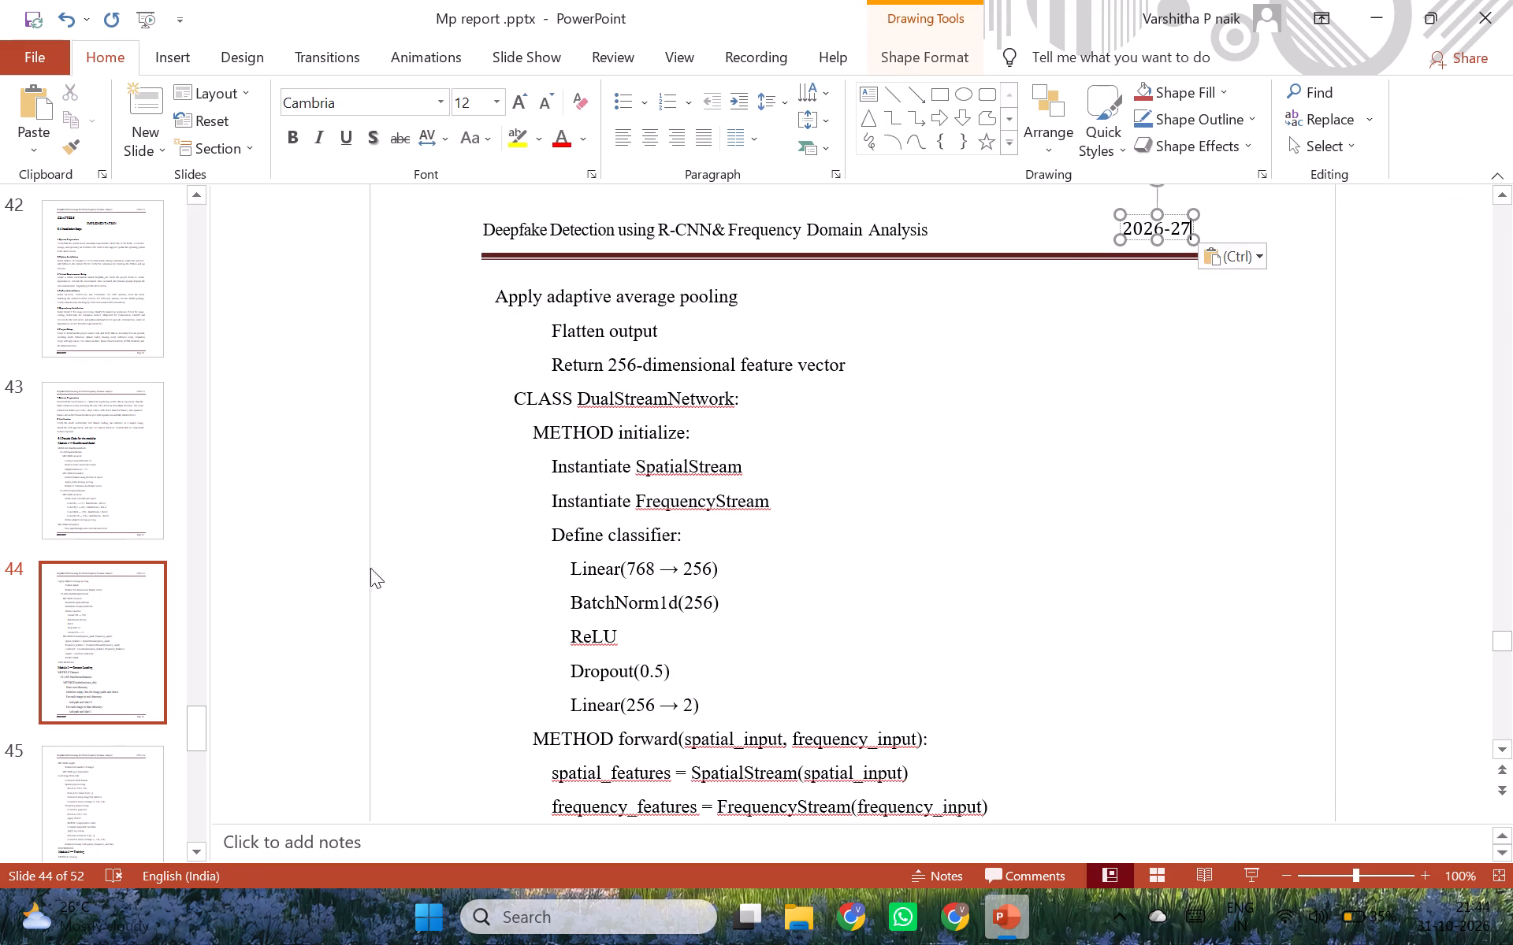
{"action": "left_click", "coordinate": [136, 789]}
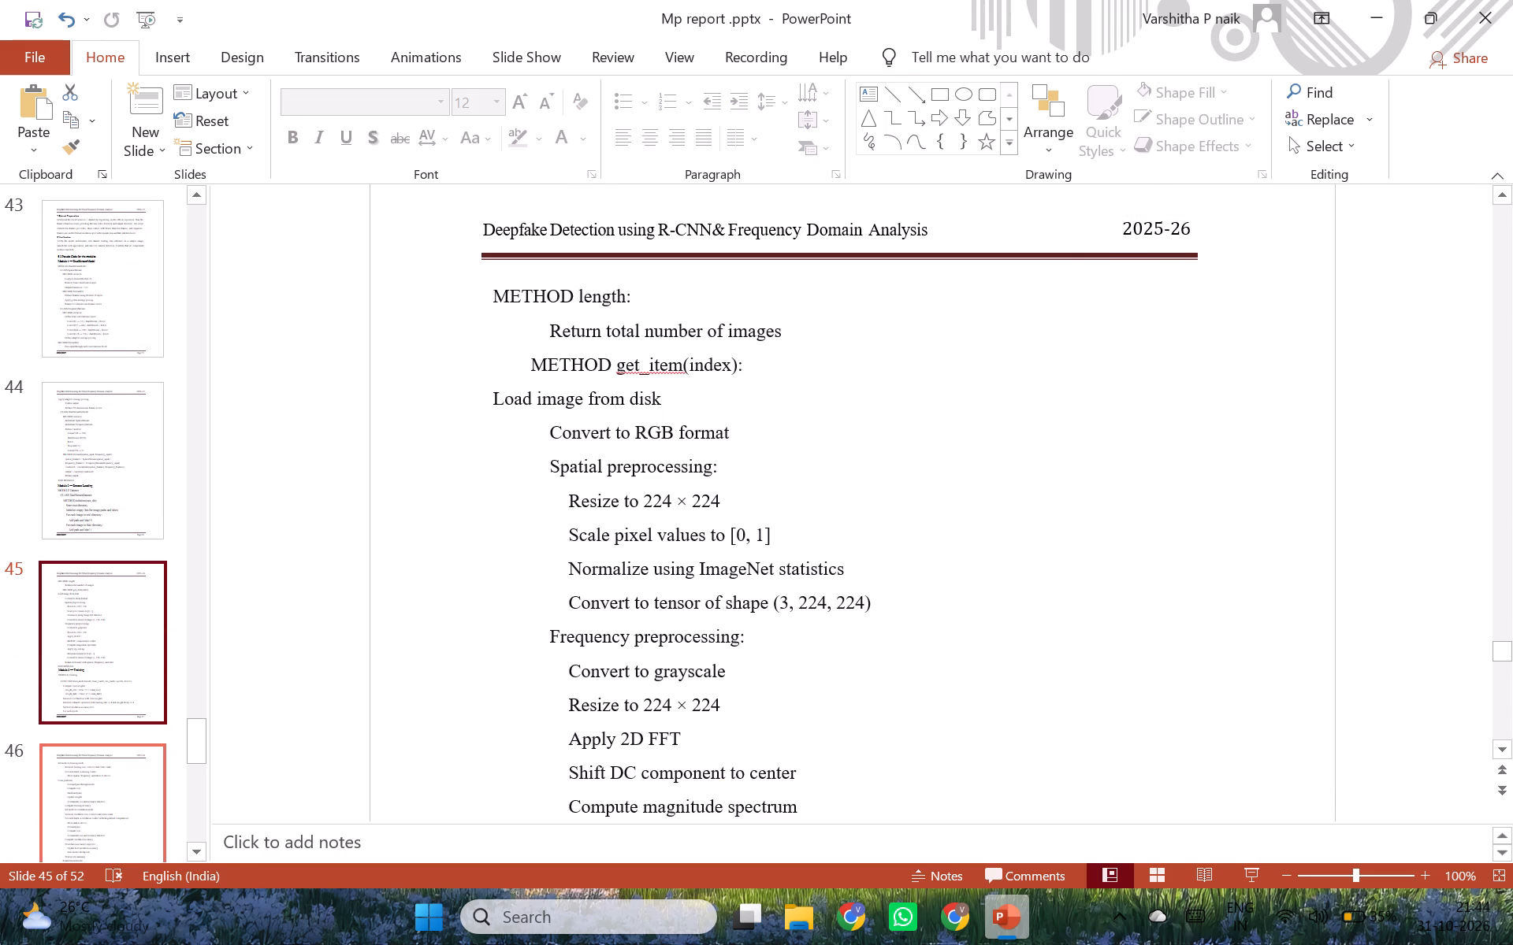
{"action": "left_click", "coordinate": [1147, 233]}
{"action": "key", "text": "ctrl+a"}
{"action": "key", "text": "ctrl+v"}
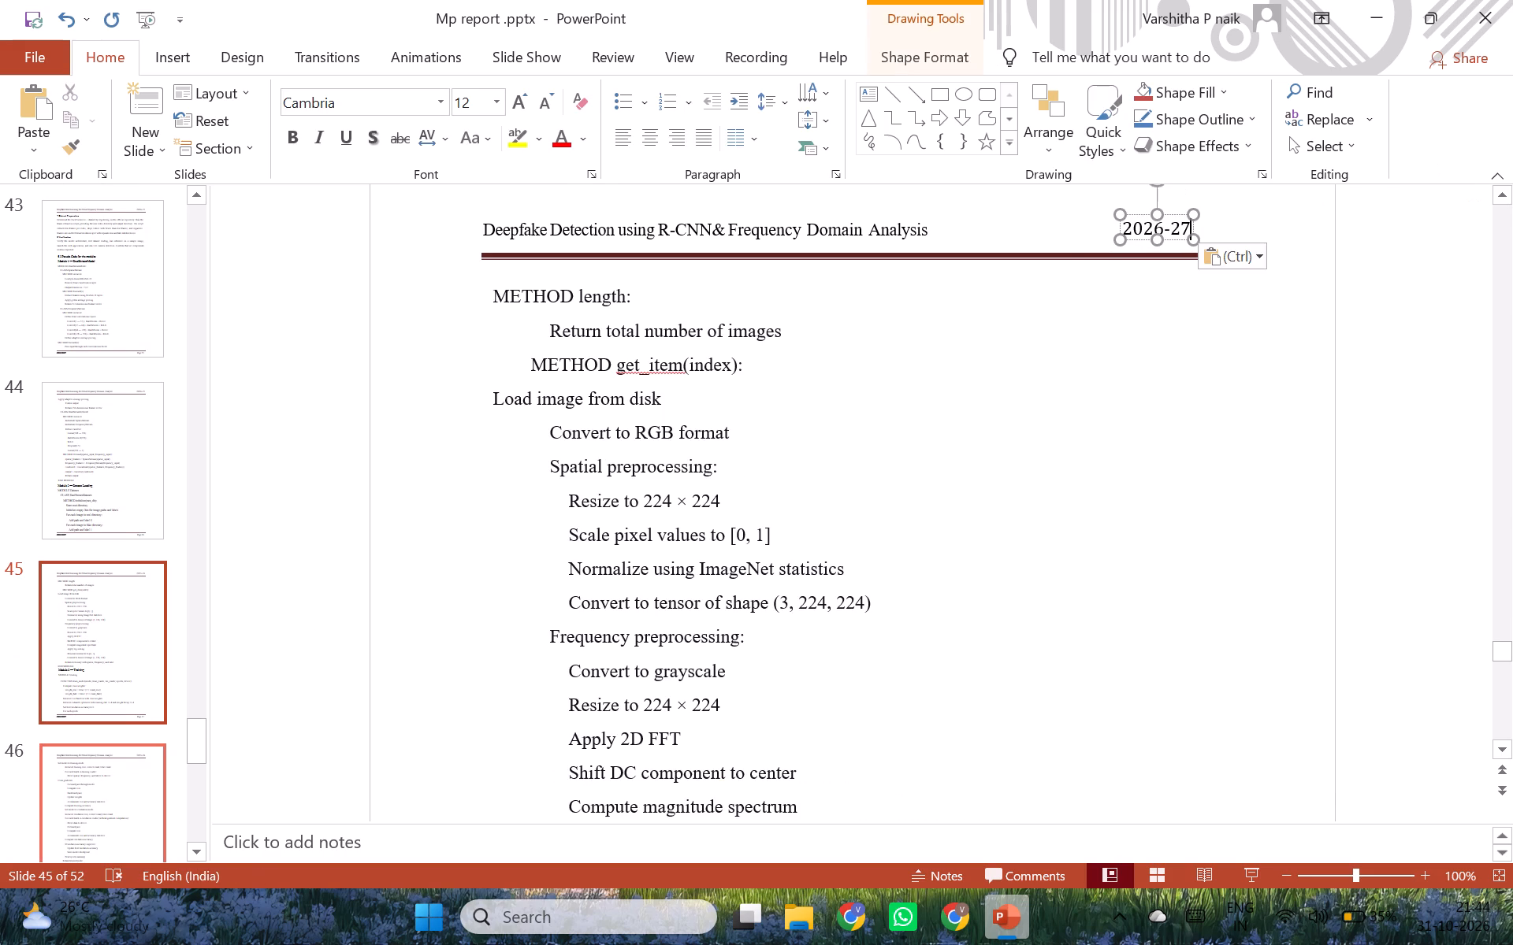
Replace the header academic year on slides 46 and 47 with the copied 2026-27.
{"action": "left_click", "coordinate": [119, 761]}
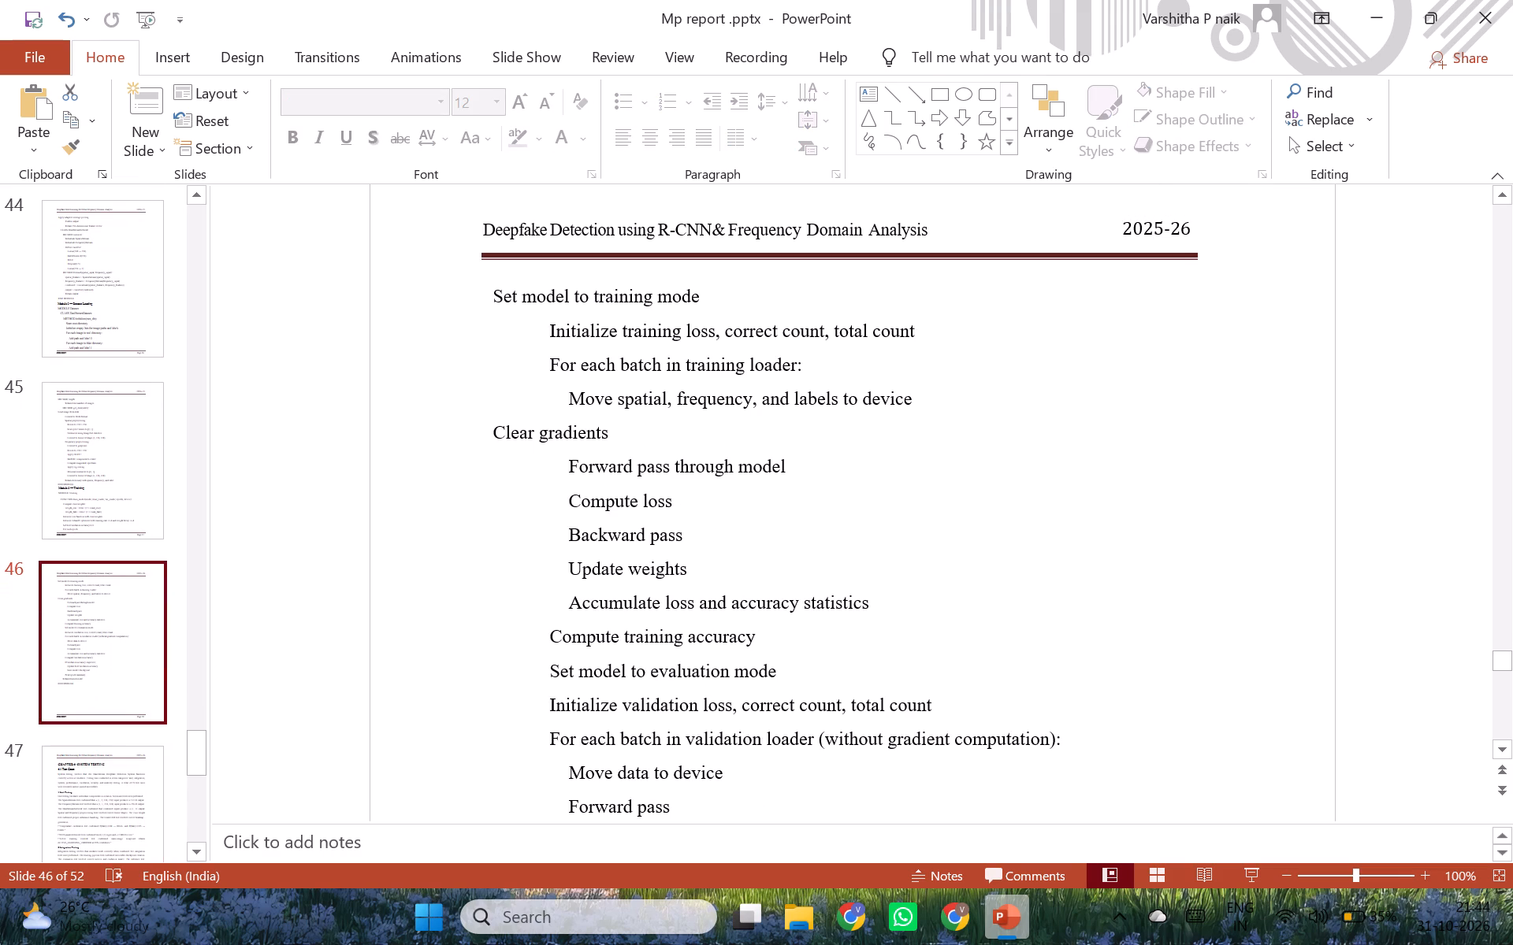
{"action": "left_click", "coordinate": [1140, 227]}
{"action": "key", "text": "ctrl+a"}
{"action": "key", "text": "ctrl+v"}
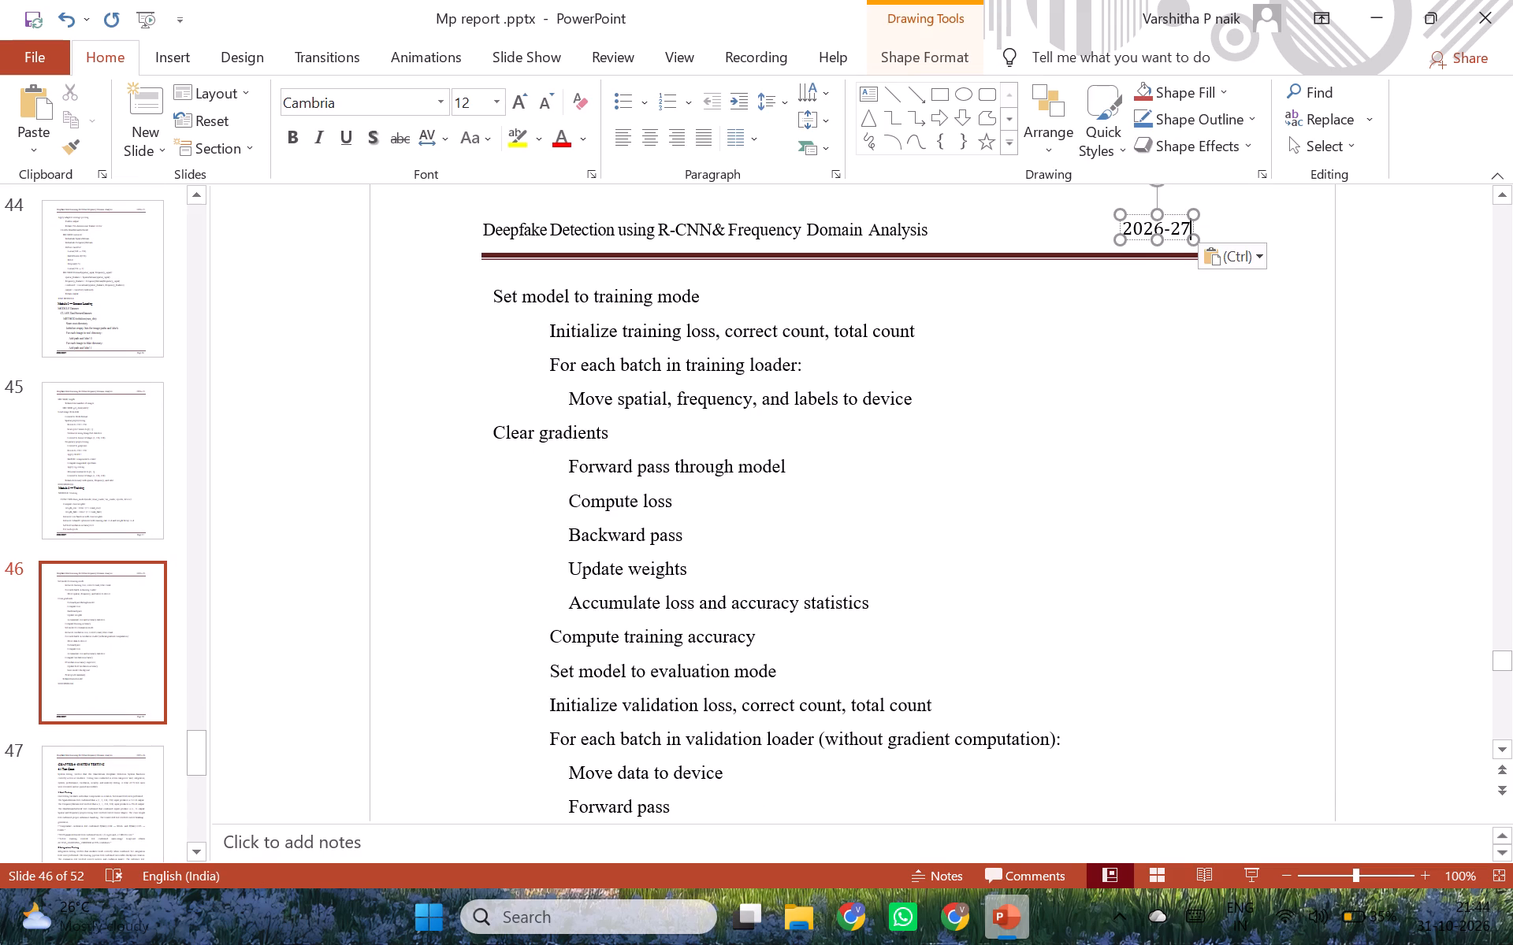
{"action": "left_click", "coordinate": [116, 770]}
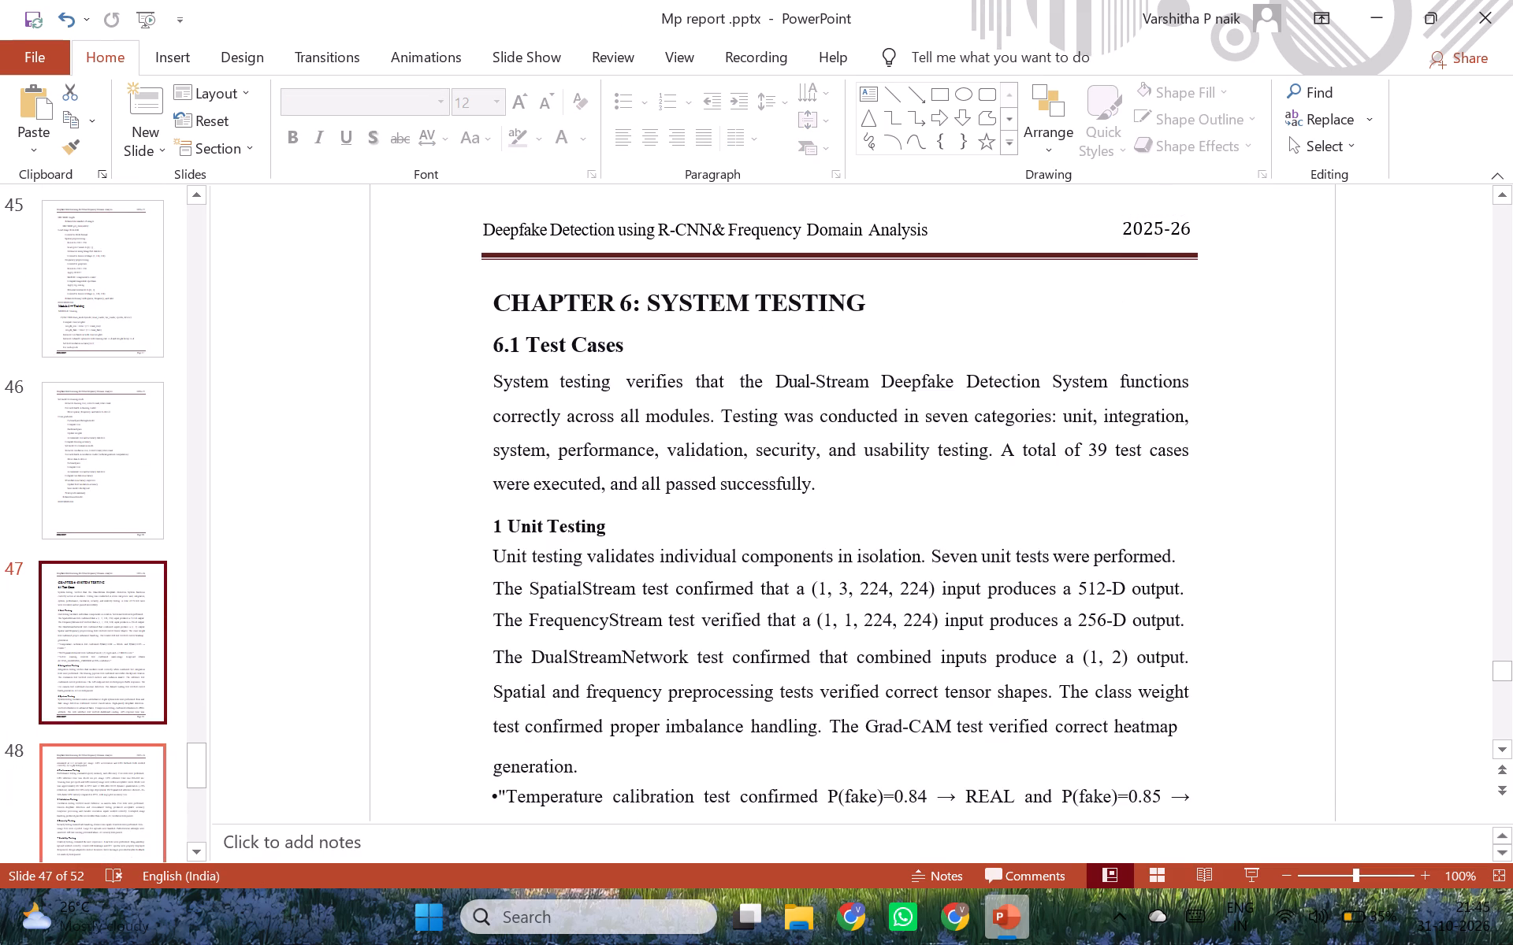
{"action": "left_click", "coordinate": [1151, 233]}
{"action": "key", "text": "ctrl+a"}
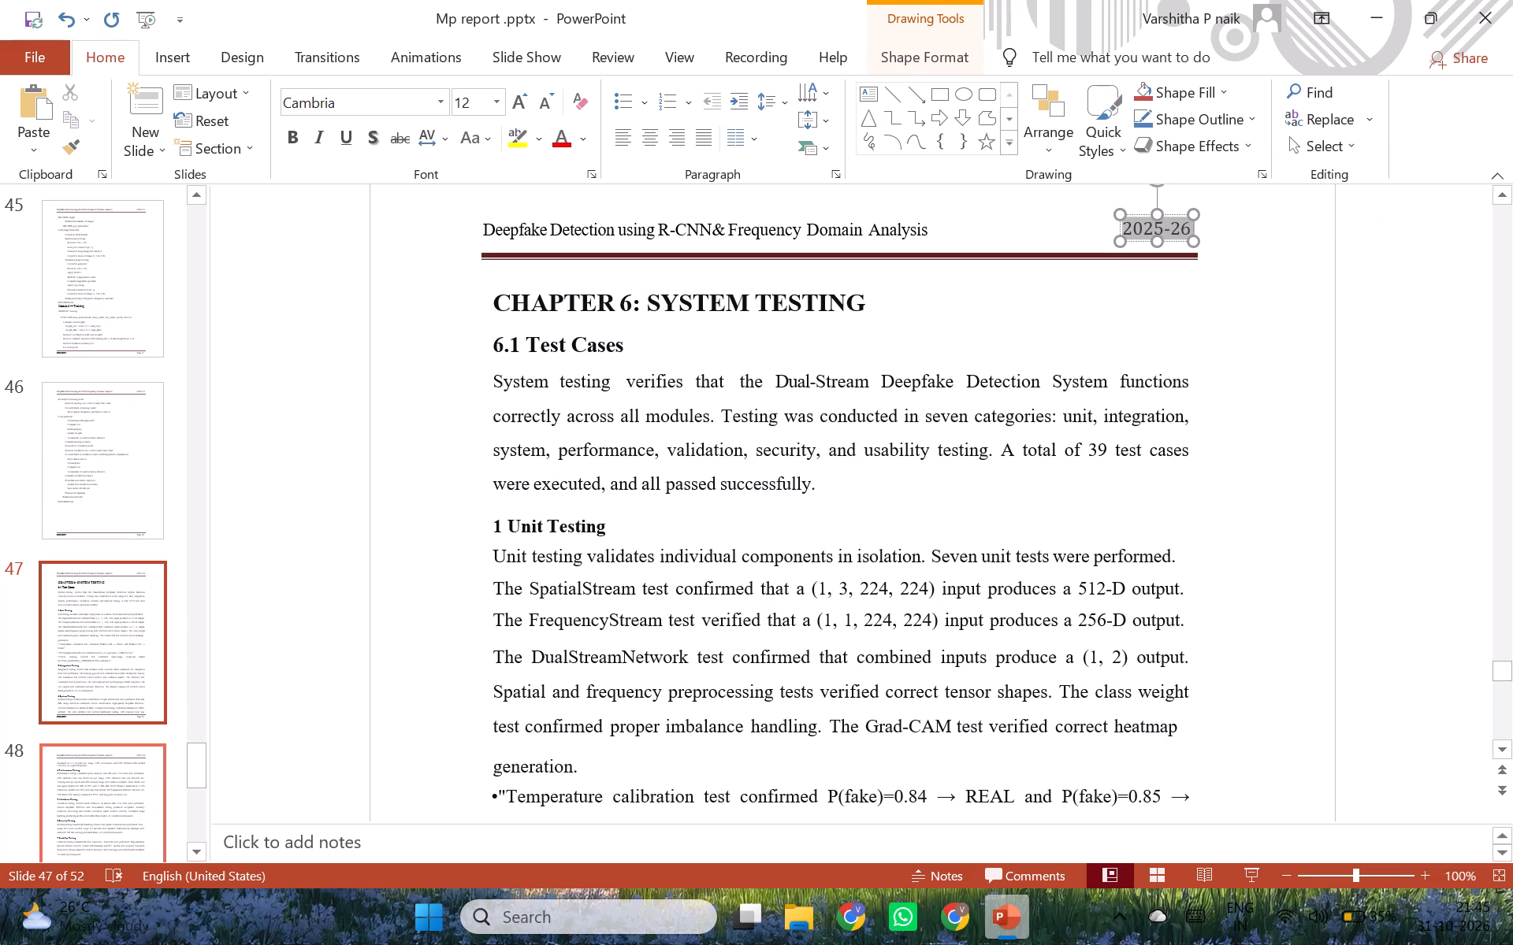
{"action": "key", "text": "ctrl+v"}
Replace the header academic year on slides 48 and 49 with the copied 2026-27.
{"action": "left_click", "coordinate": [76, 796]}
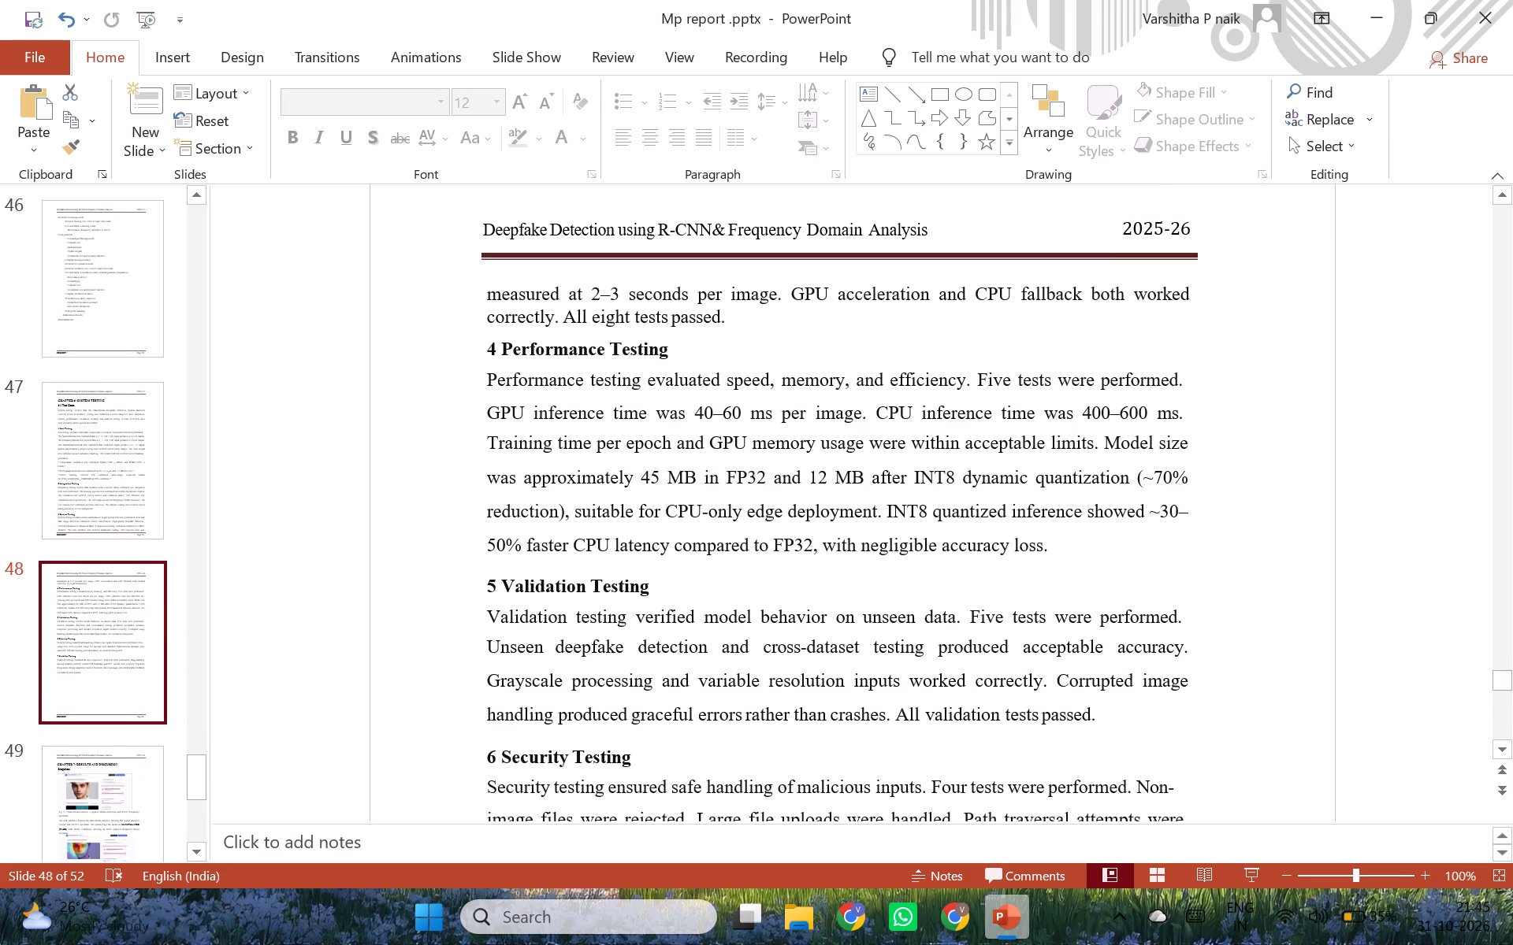
{"action": "left_click", "coordinate": [1159, 227]}
{"action": "key", "text": "ctrl+a"}
{"action": "key", "text": "ctrl+v"}
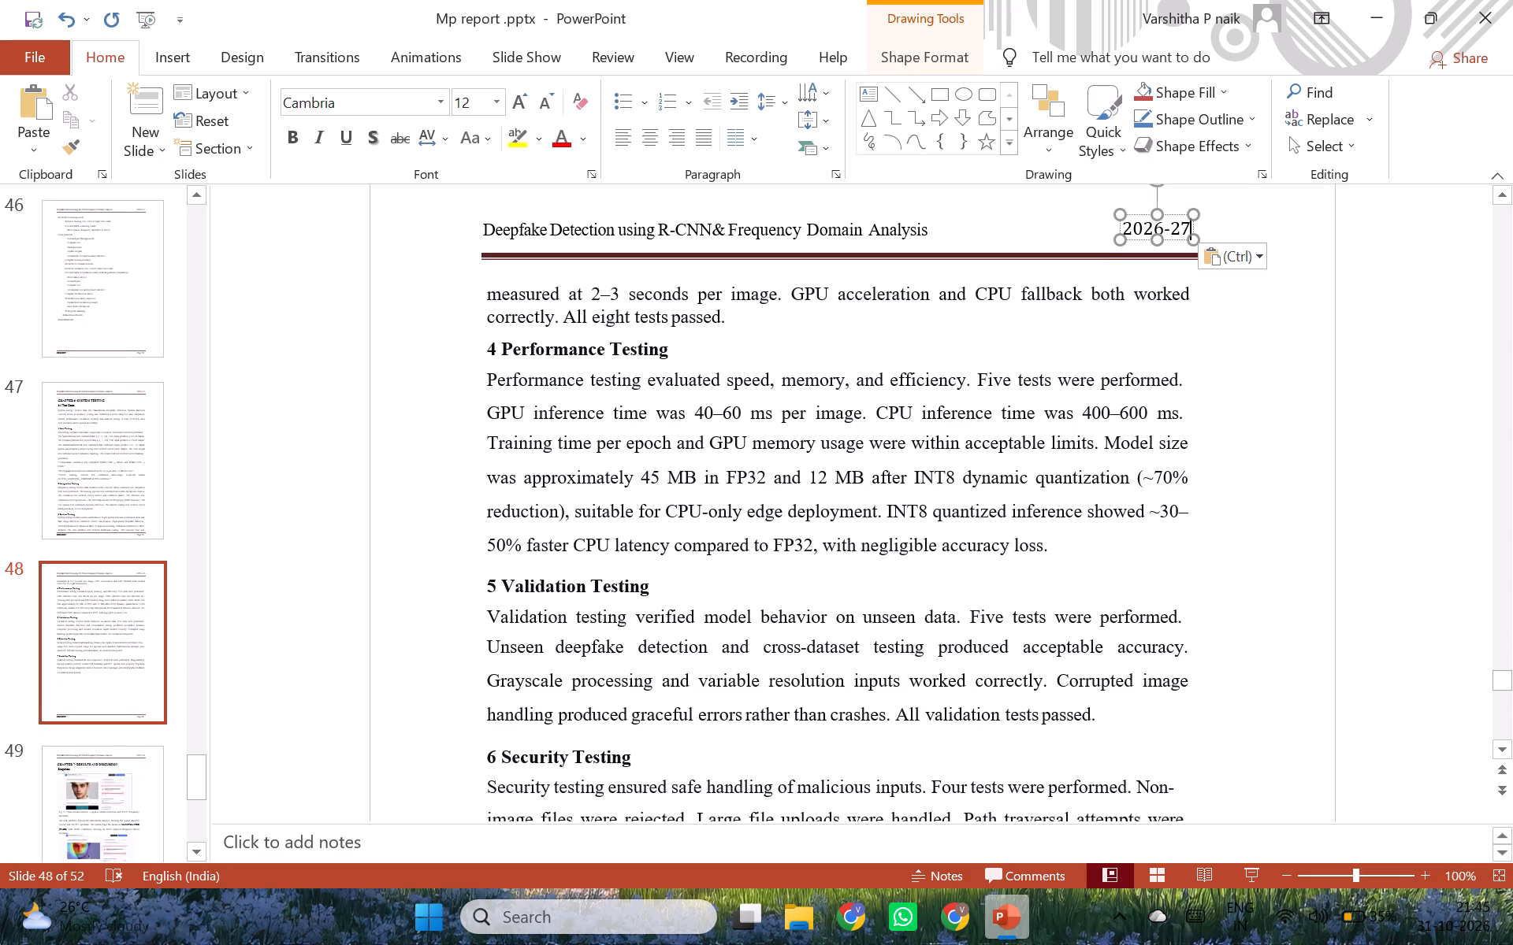
{"action": "left_click", "coordinate": [77, 762]}
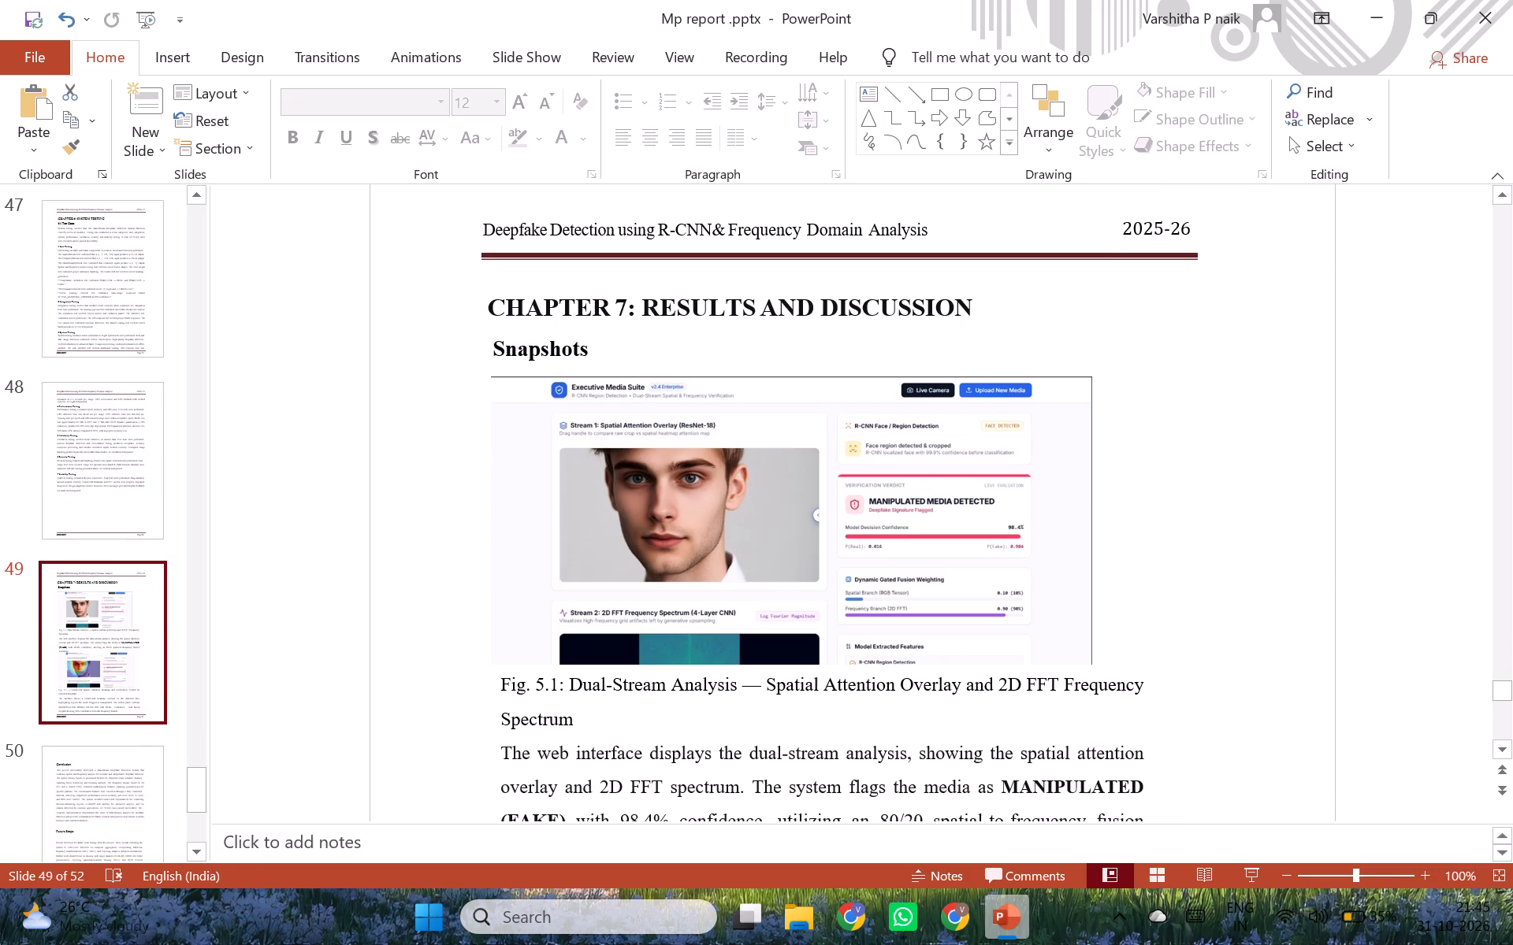
{"action": "left_click", "coordinate": [1134, 241]}
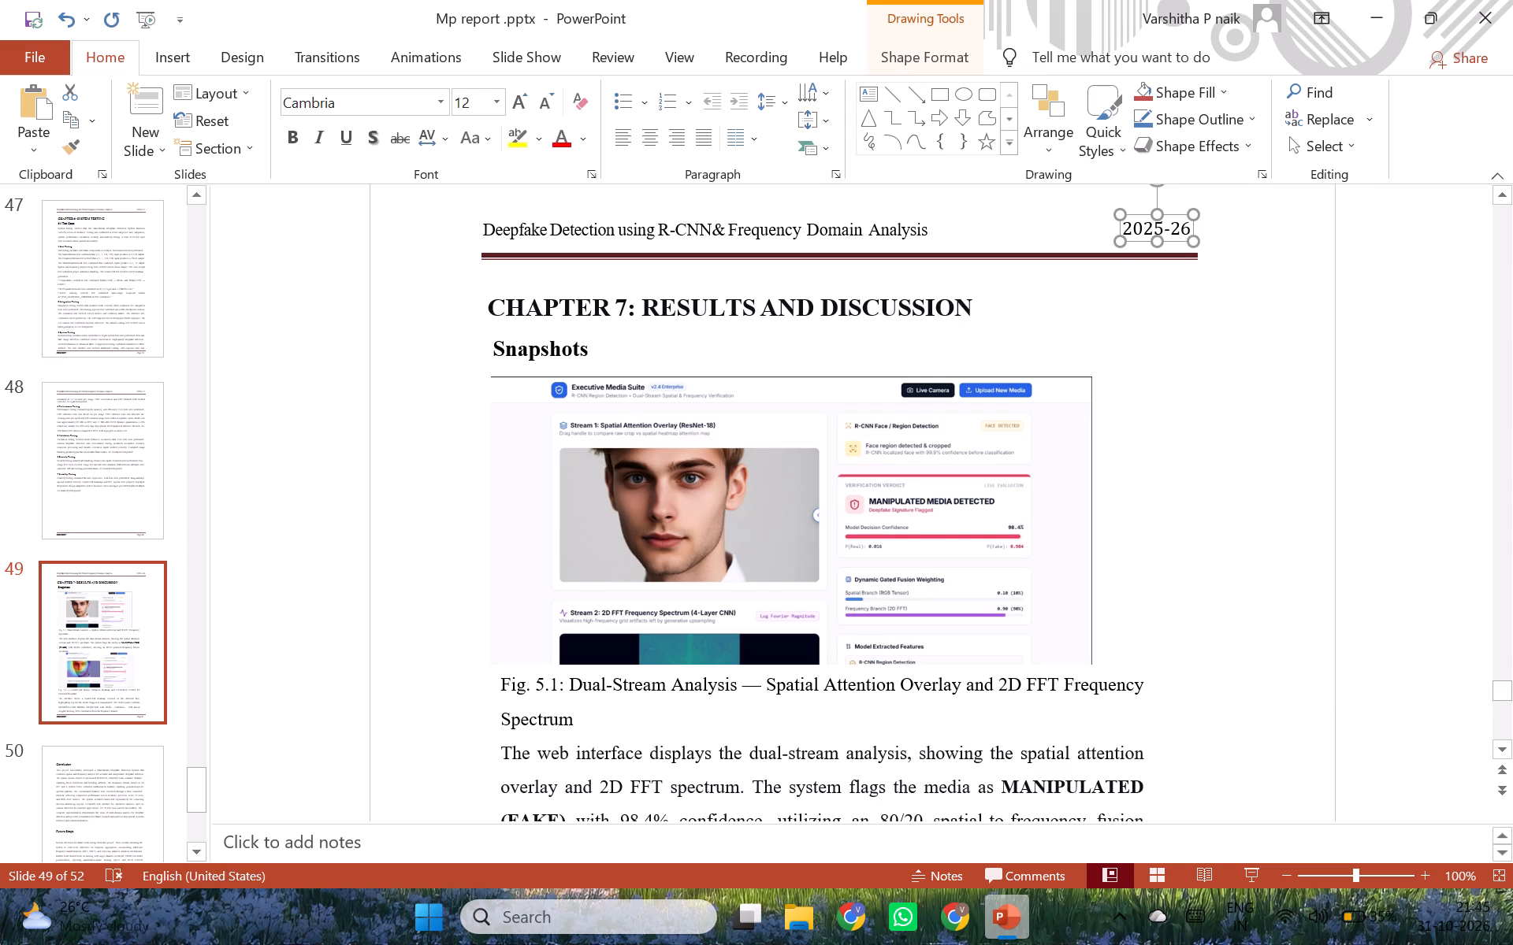
{"action": "left_click", "coordinate": [1136, 230]}
{"action": "key", "text": "ctrl+a"}
{"action": "key", "text": "ctrl+v"}
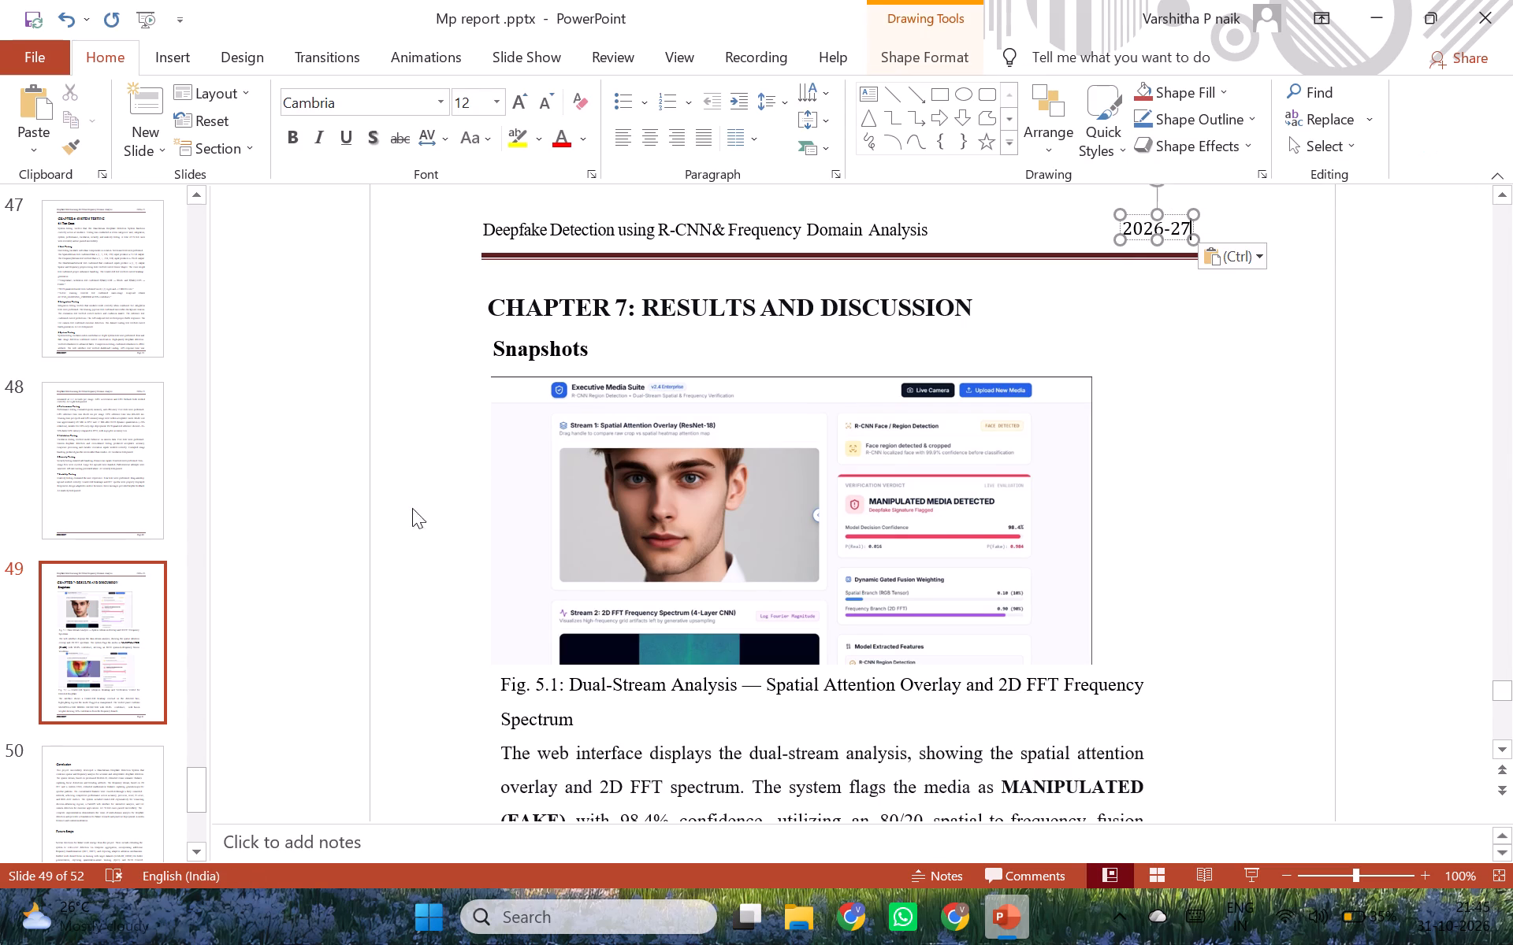
Check the report's closing slides, 50 to 52, for header academic years that still need replacing.
{"action": "left_click", "coordinate": [90, 792]}
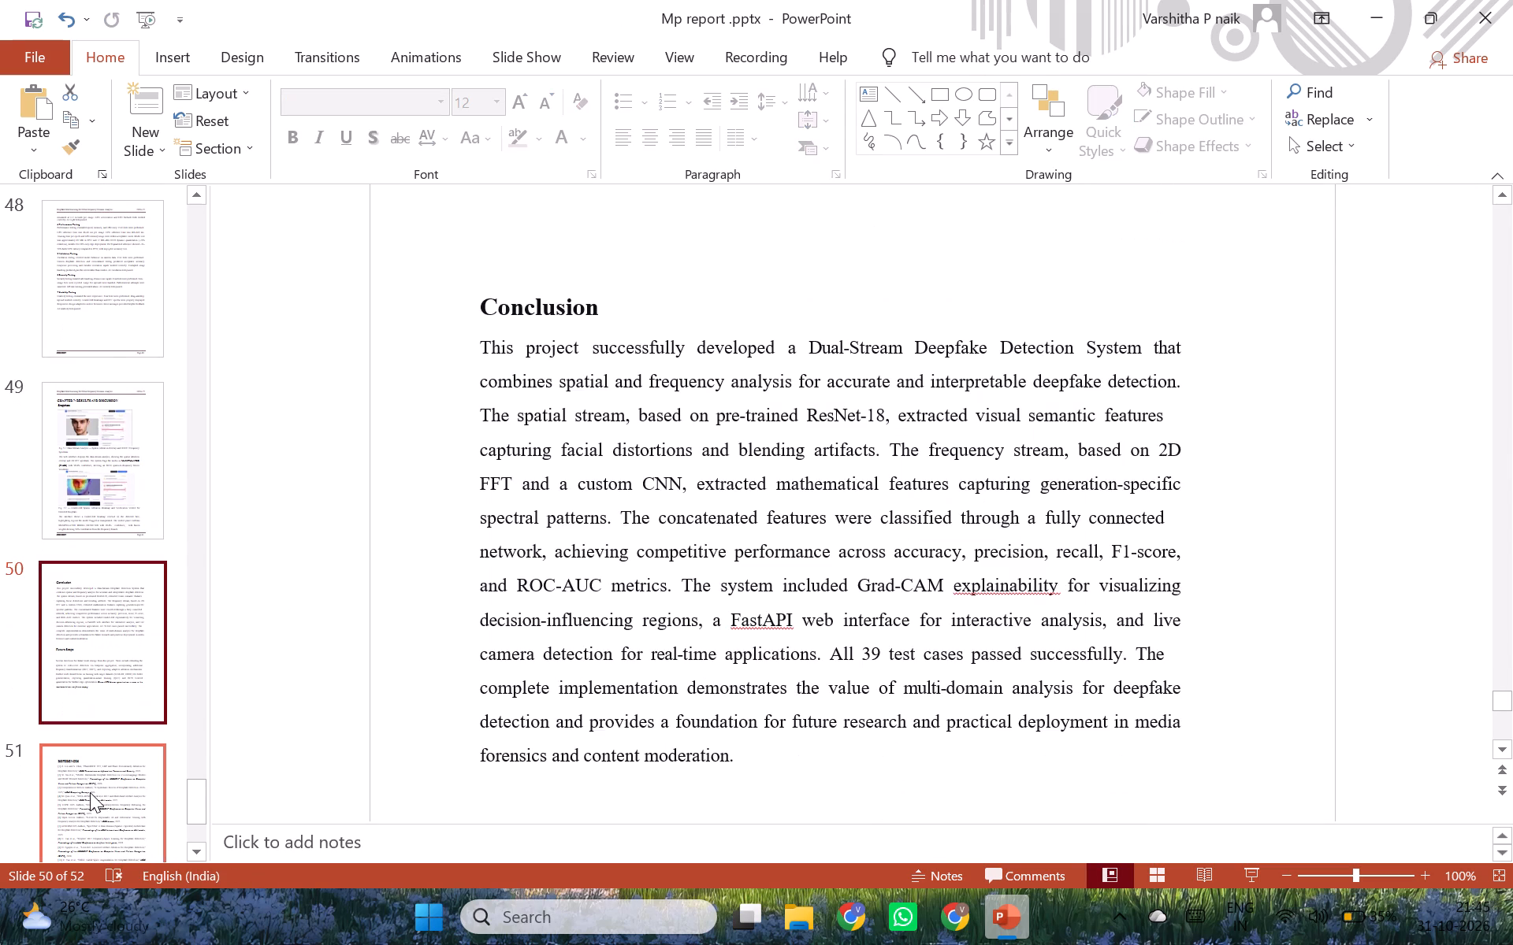
{"action": "scroll", "coordinate": [87, 792], "scroll_direction": "down", "scroll_amount": 2}
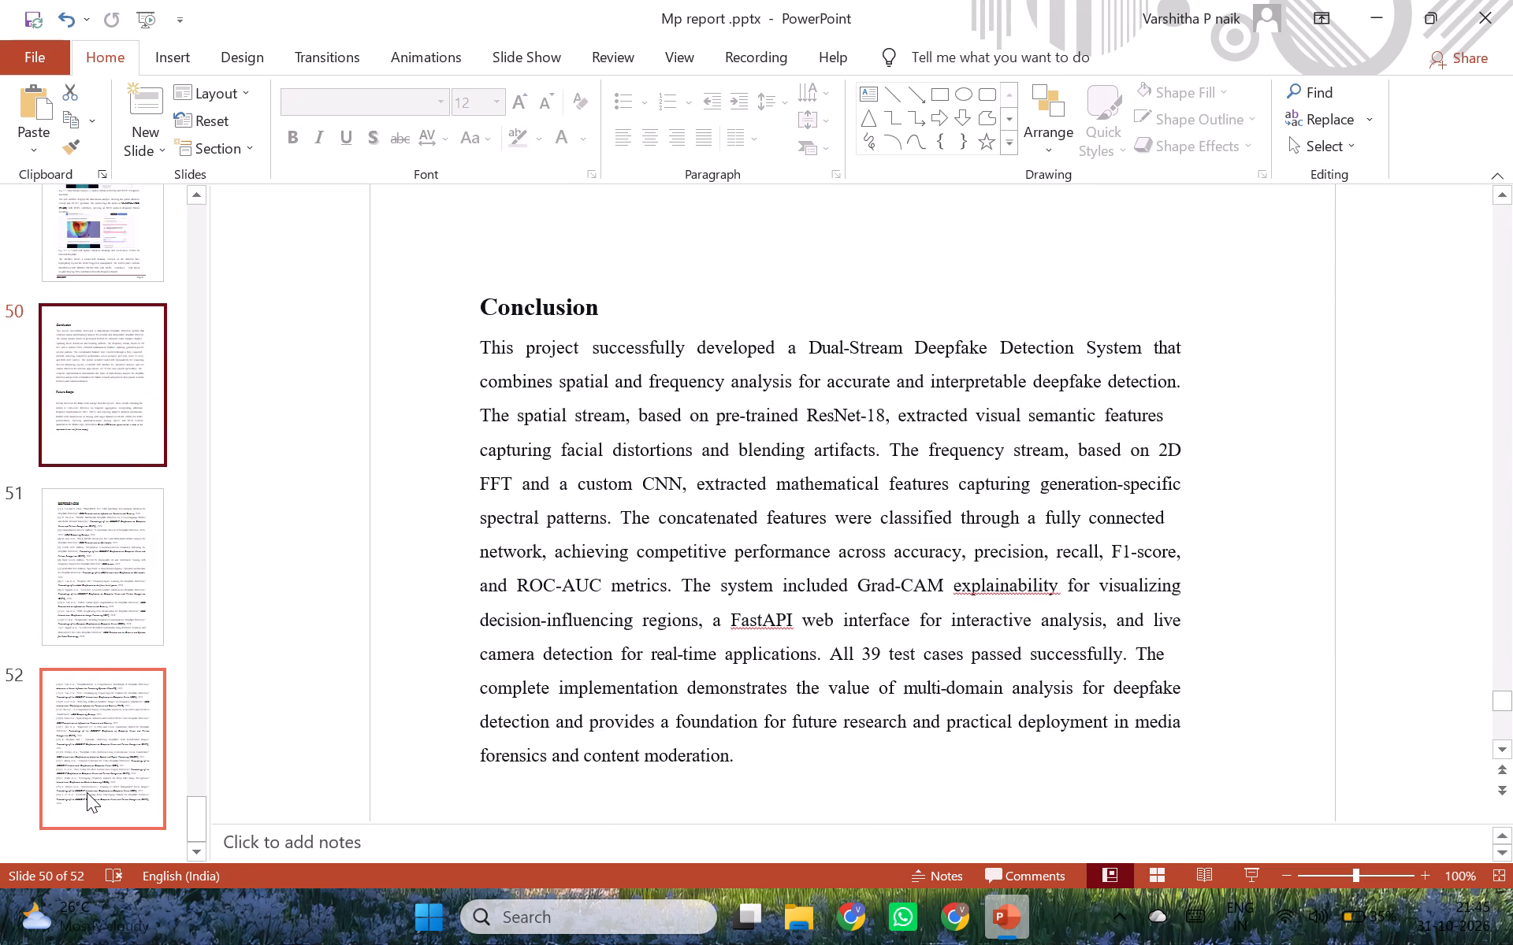
{"action": "left_click", "coordinate": [87, 792]}
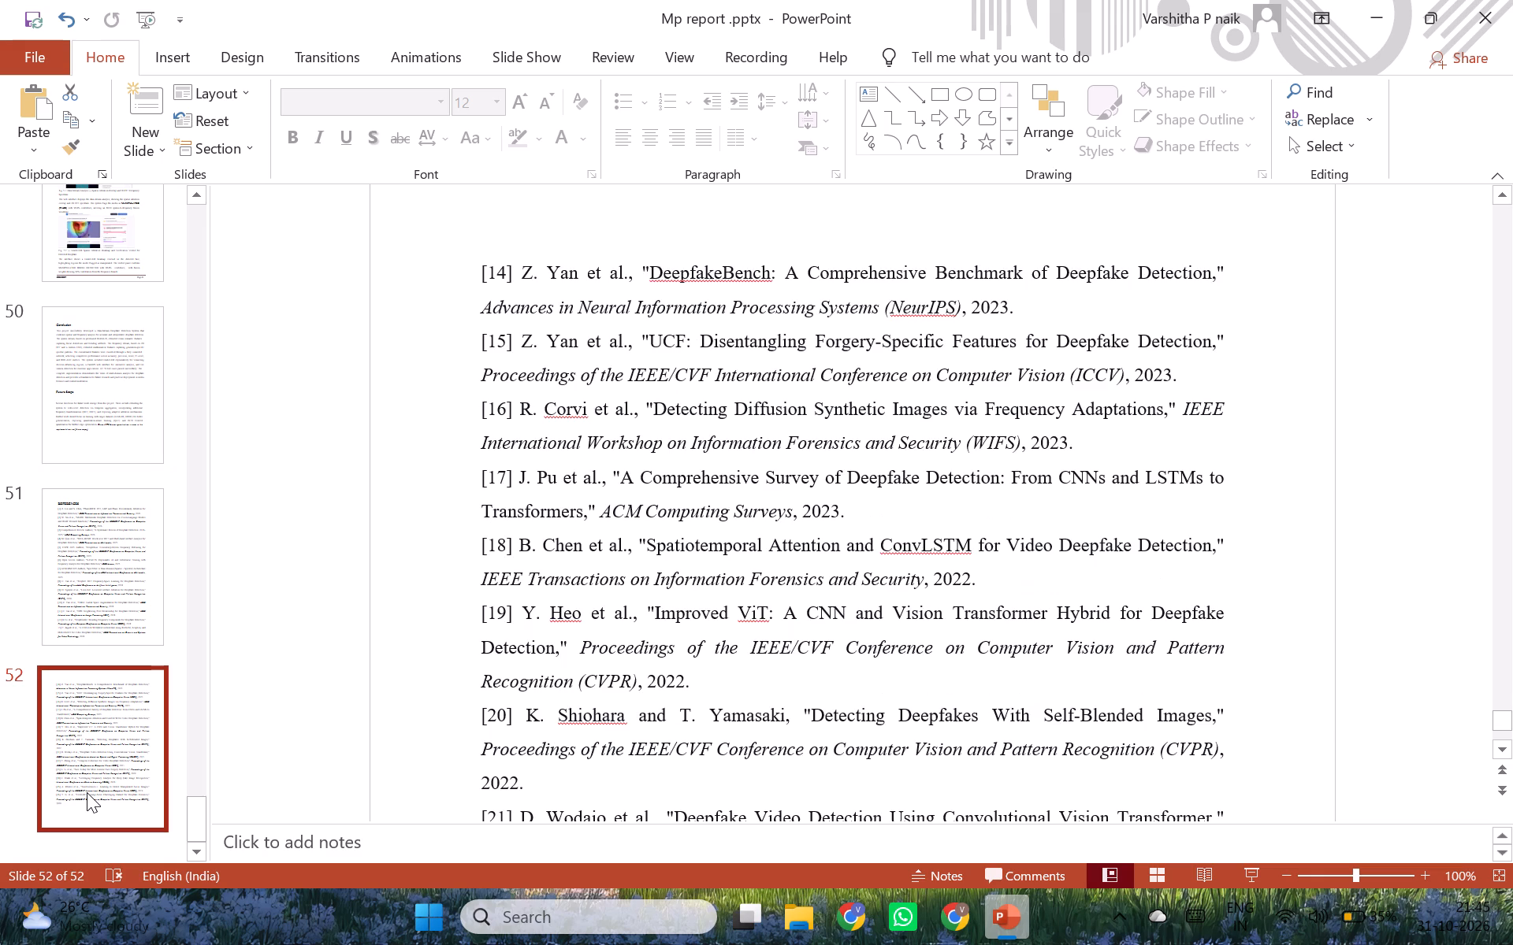
Copy the page-header title "Deepfake Detection using R-CNN& Frequency Domain Analysis" from slide 26.
{"action": "scroll", "coordinate": [128, 432], "scroll_direction": "up", "scroll_amount": 5}
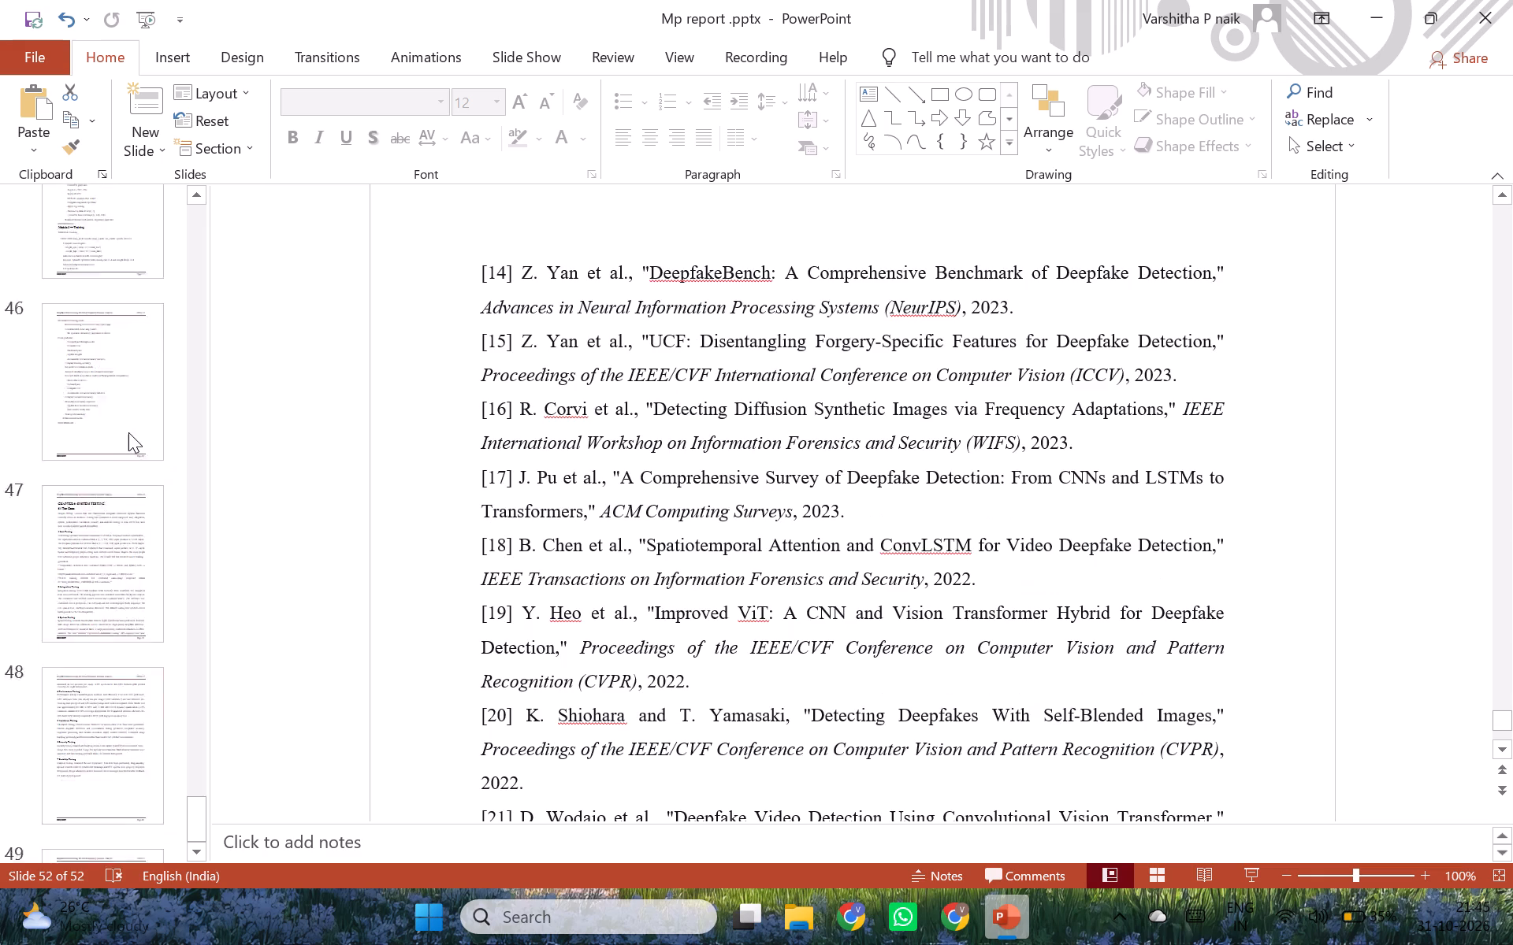
{"action": "scroll", "coordinate": [128, 432], "scroll_direction": "up", "scroll_amount": 3}
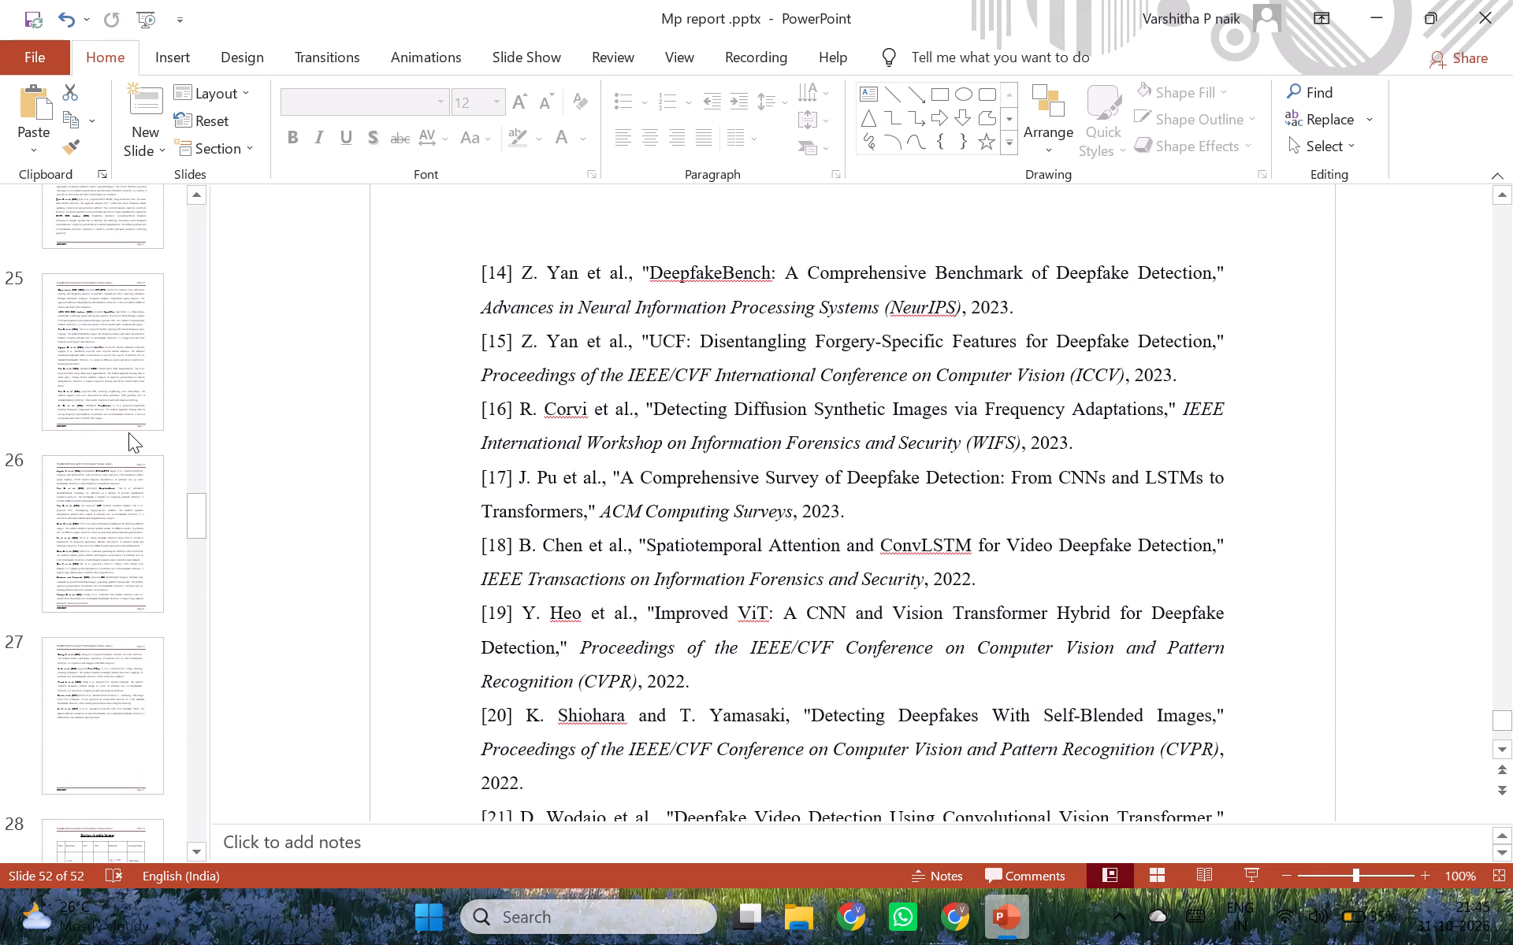
{"action": "left_click", "coordinate": [95, 535]}
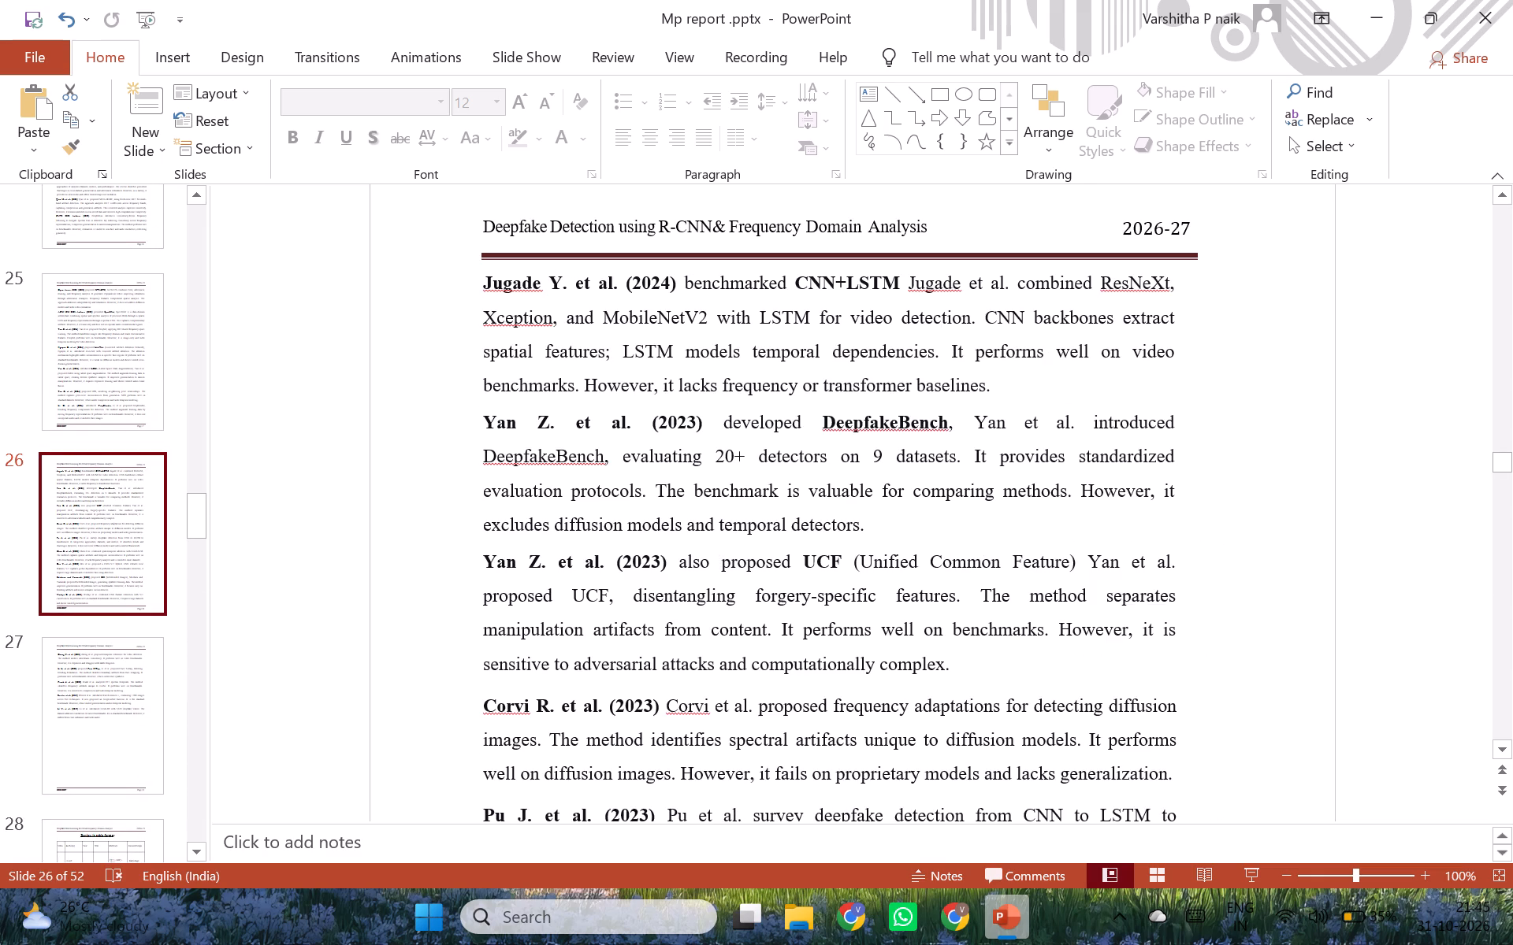
{"action": "left_click", "coordinate": [648, 234]}
{"action": "key", "text": "ctrl+a"}
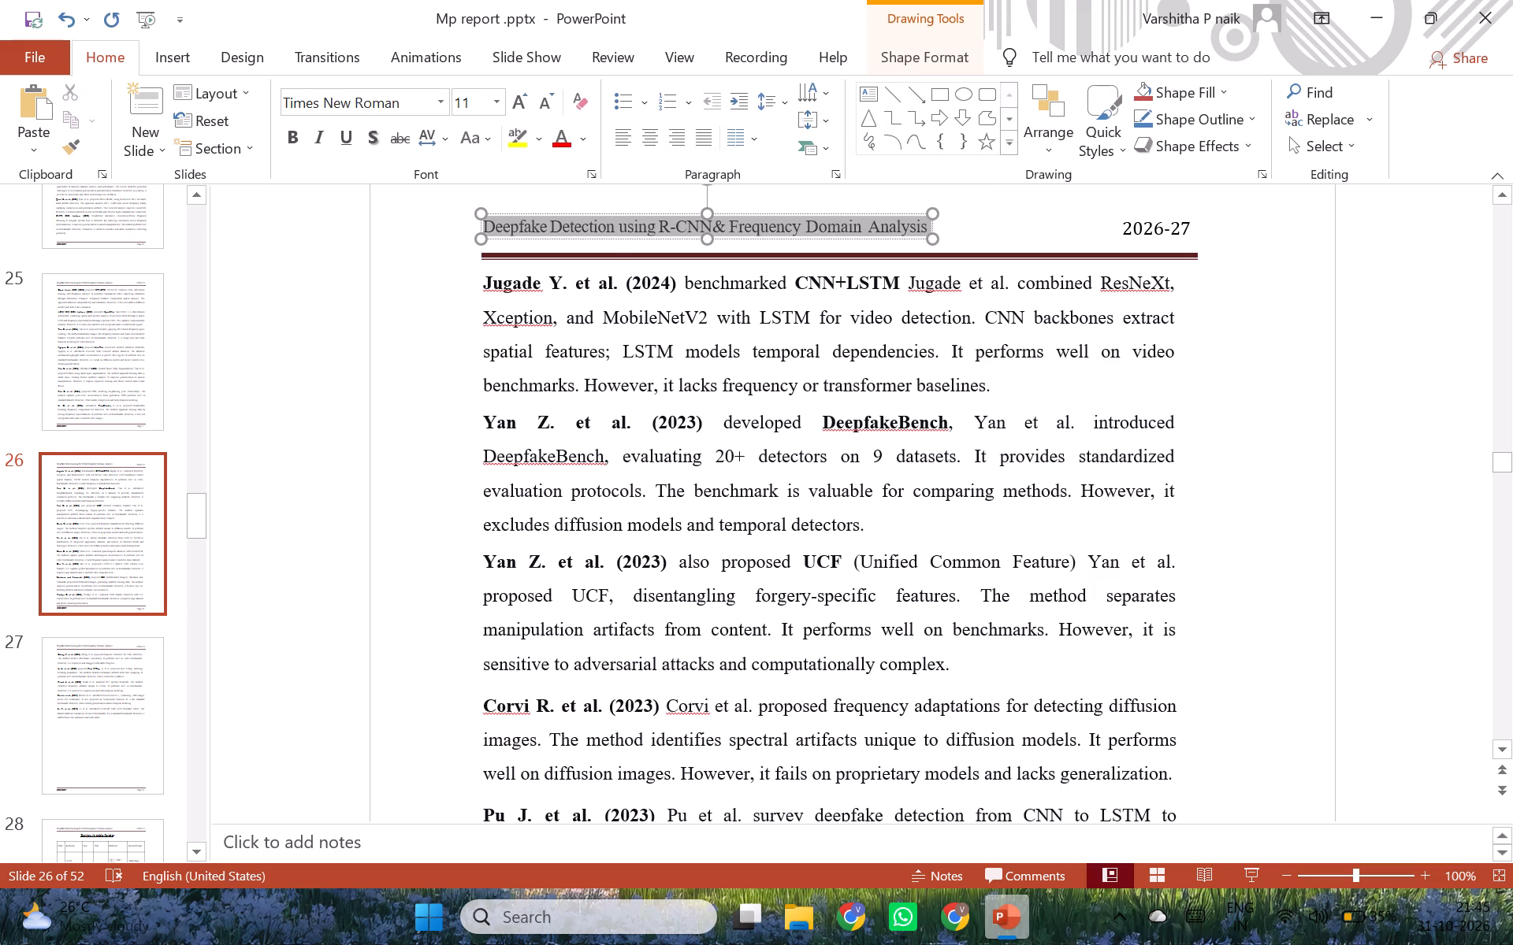
{"action": "key", "text": "ctrl+v"}
{"action": "key", "text": "ctrl+z"}
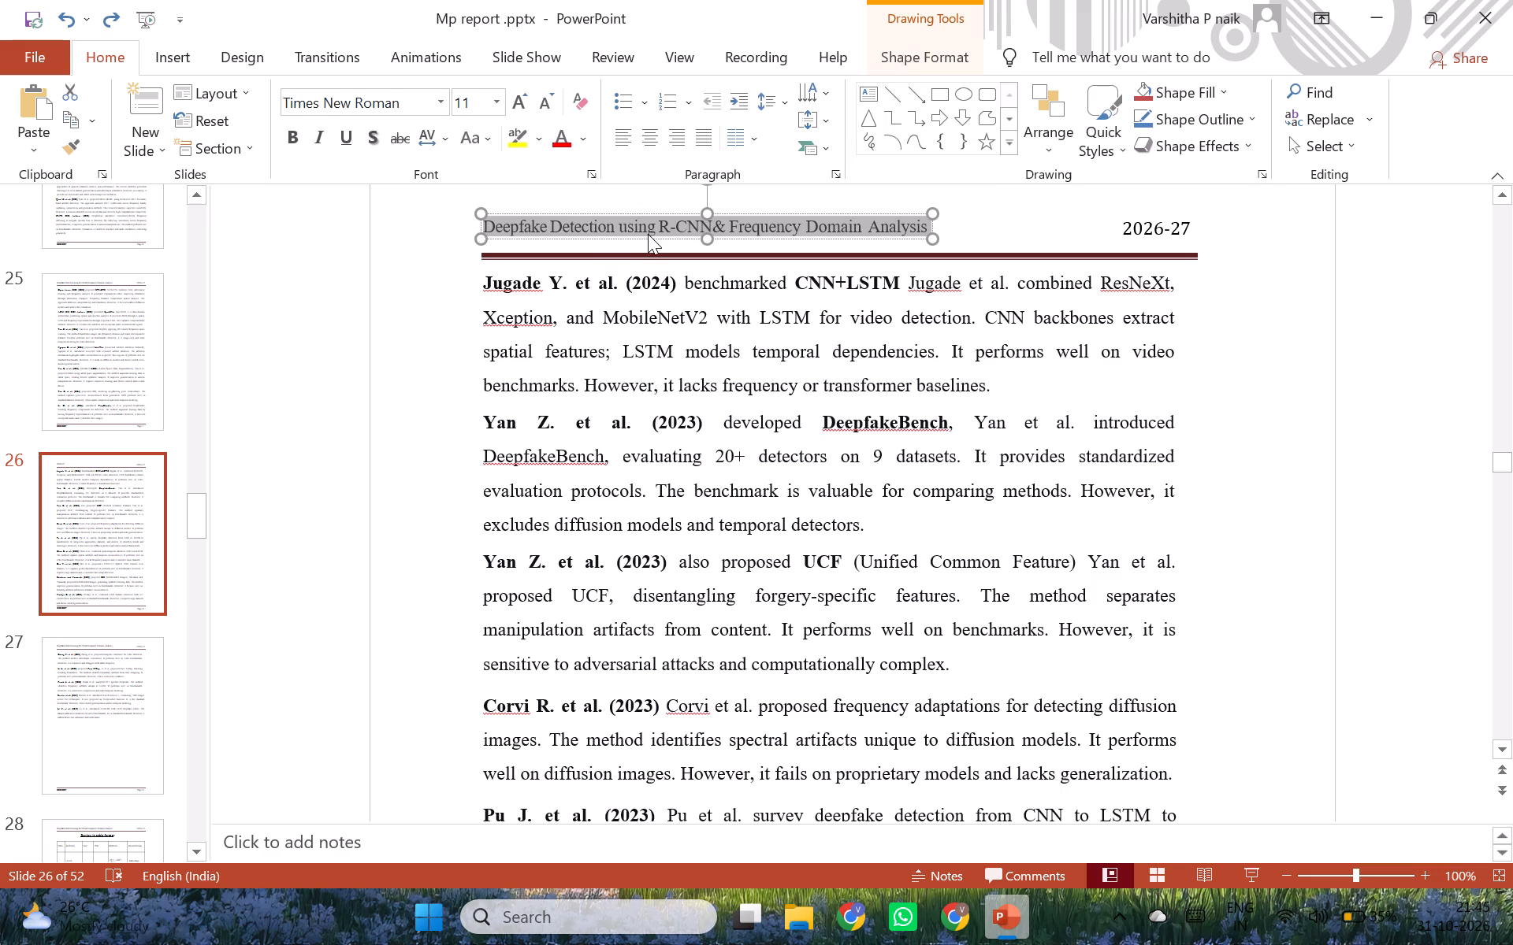
{"action": "key", "text": "ctrl+c"}
Look through slides 10 to 30 for page headers that lack the project title or the 2026-27 academic year.
{"action": "scroll", "coordinate": [143, 481], "scroll_direction": "up", "scroll_amount": 2}
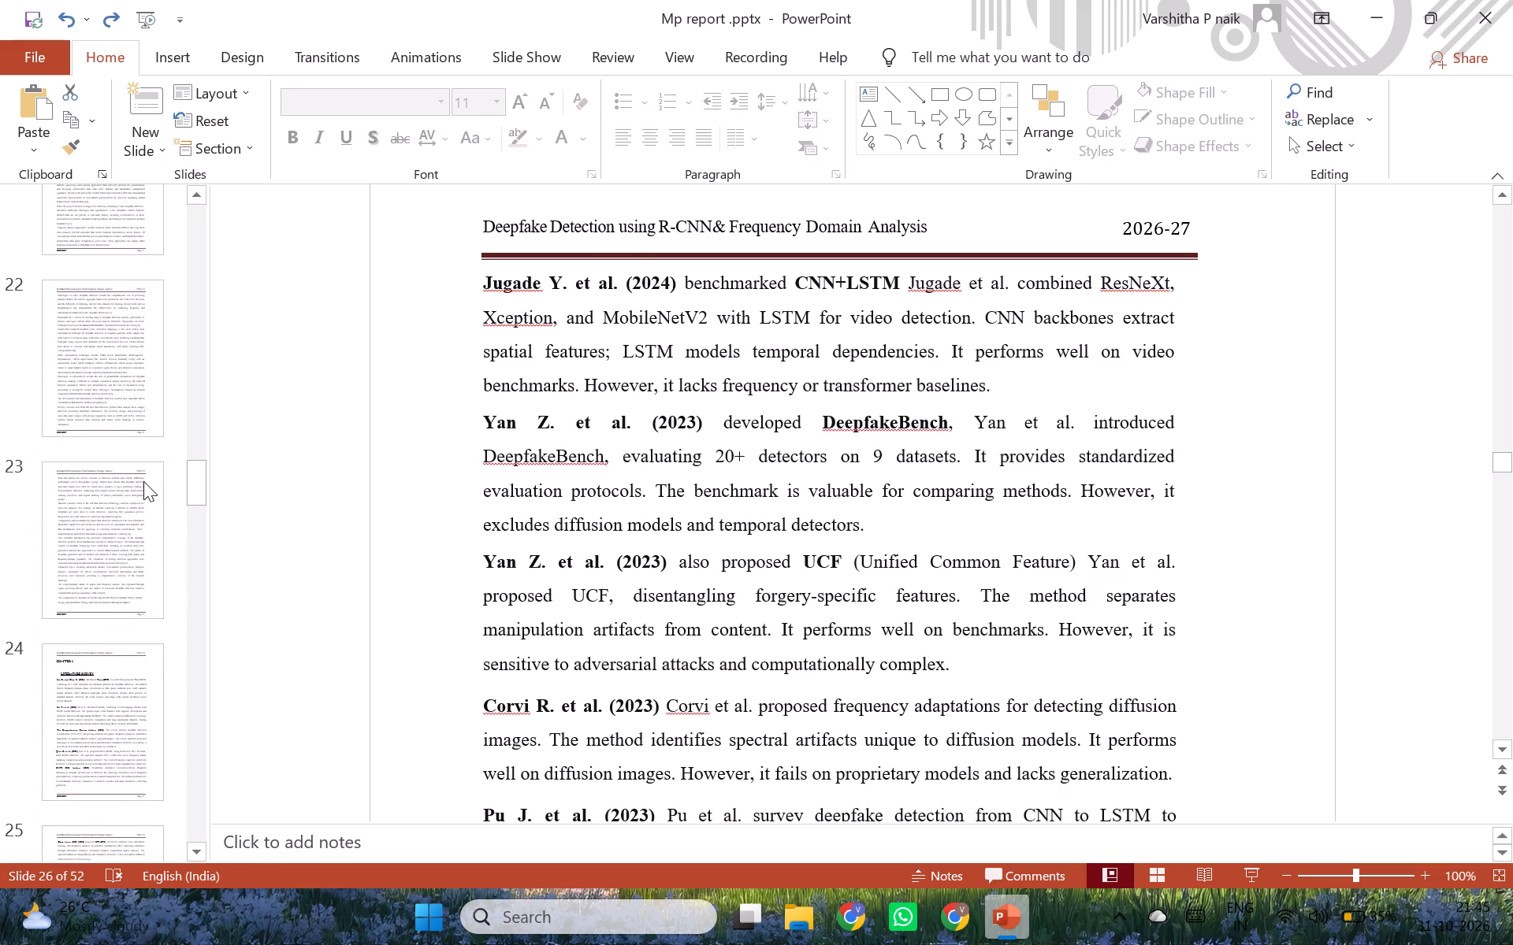
{"action": "scroll", "coordinate": [143, 481], "scroll_direction": "up", "scroll_amount": 1}
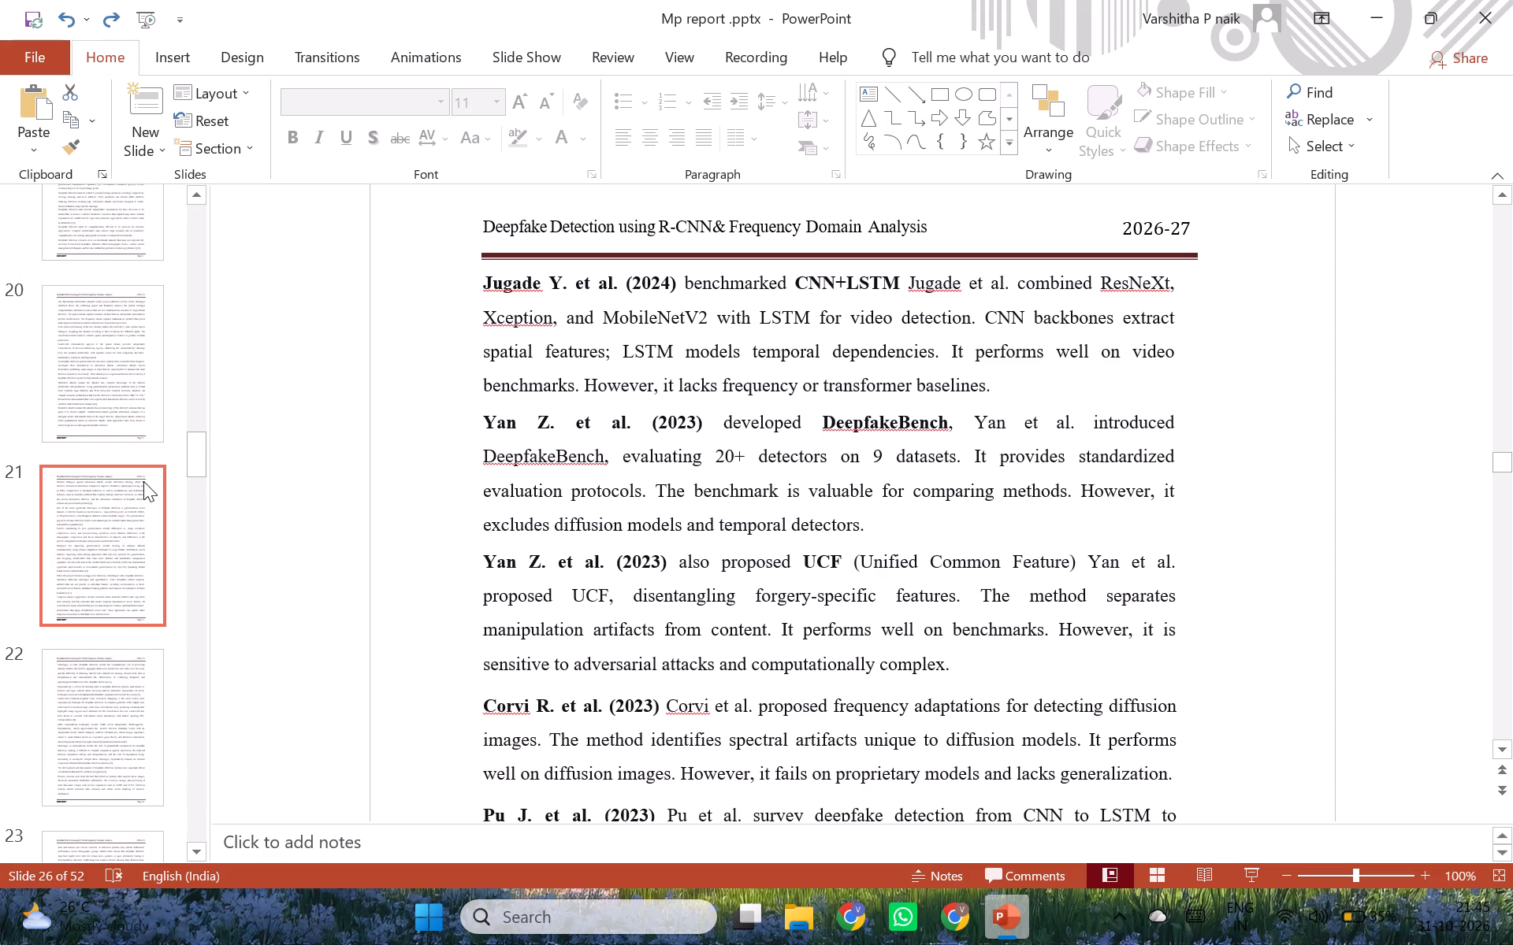
{"action": "scroll", "coordinate": [143, 481], "scroll_direction": "up", "scroll_amount": 3}
{"action": "left_click", "coordinate": [143, 481]}
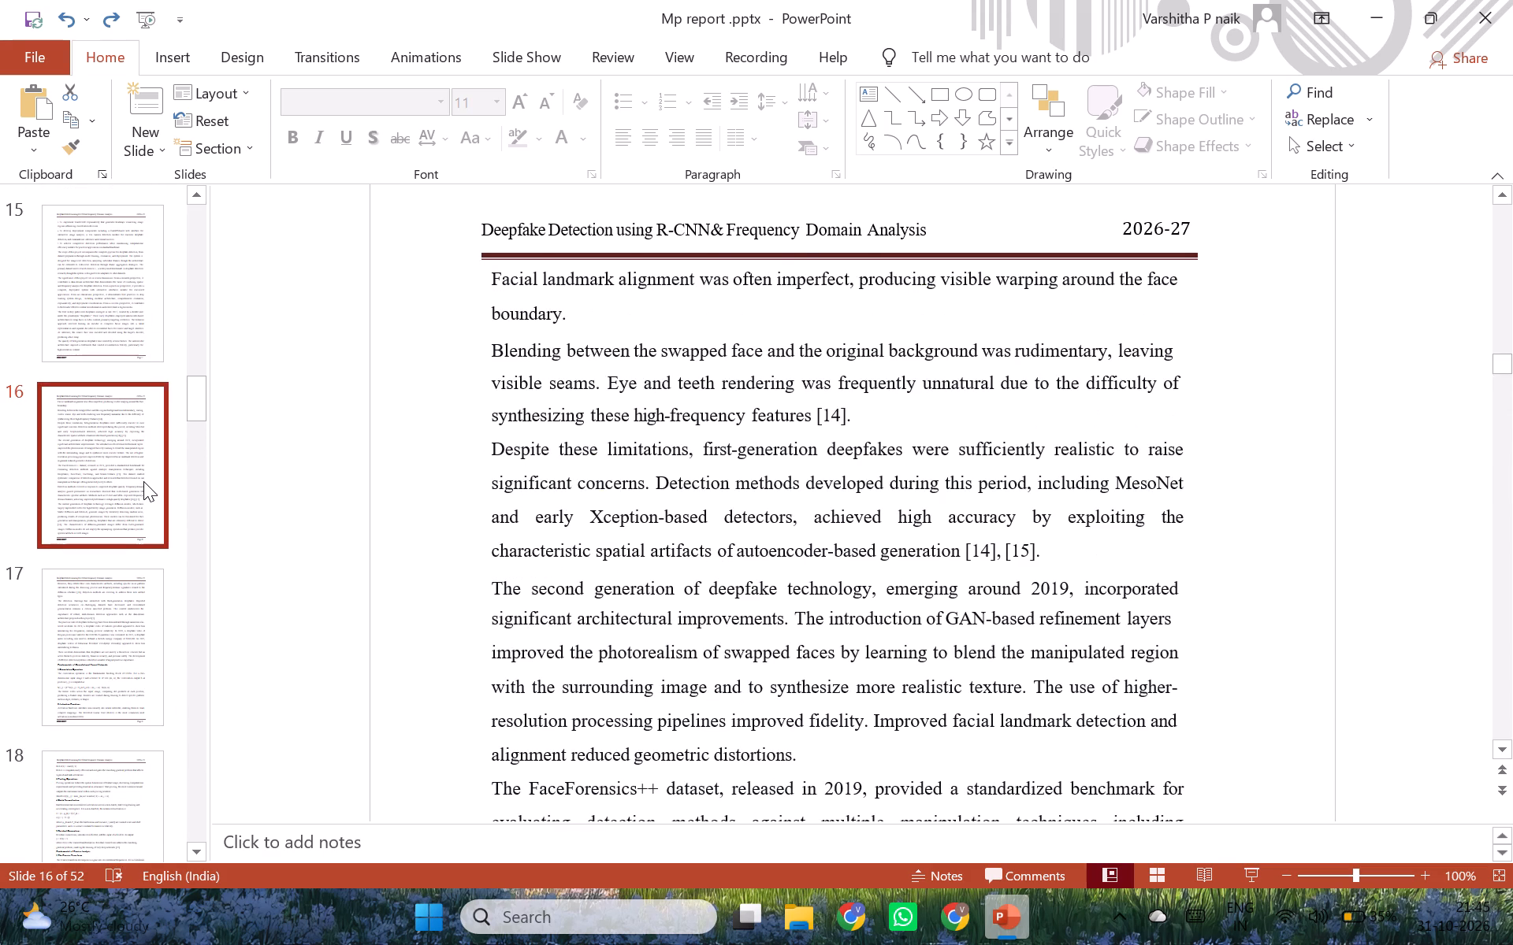
{"action": "scroll", "coordinate": [143, 481], "scroll_direction": "up", "scroll_amount": 4}
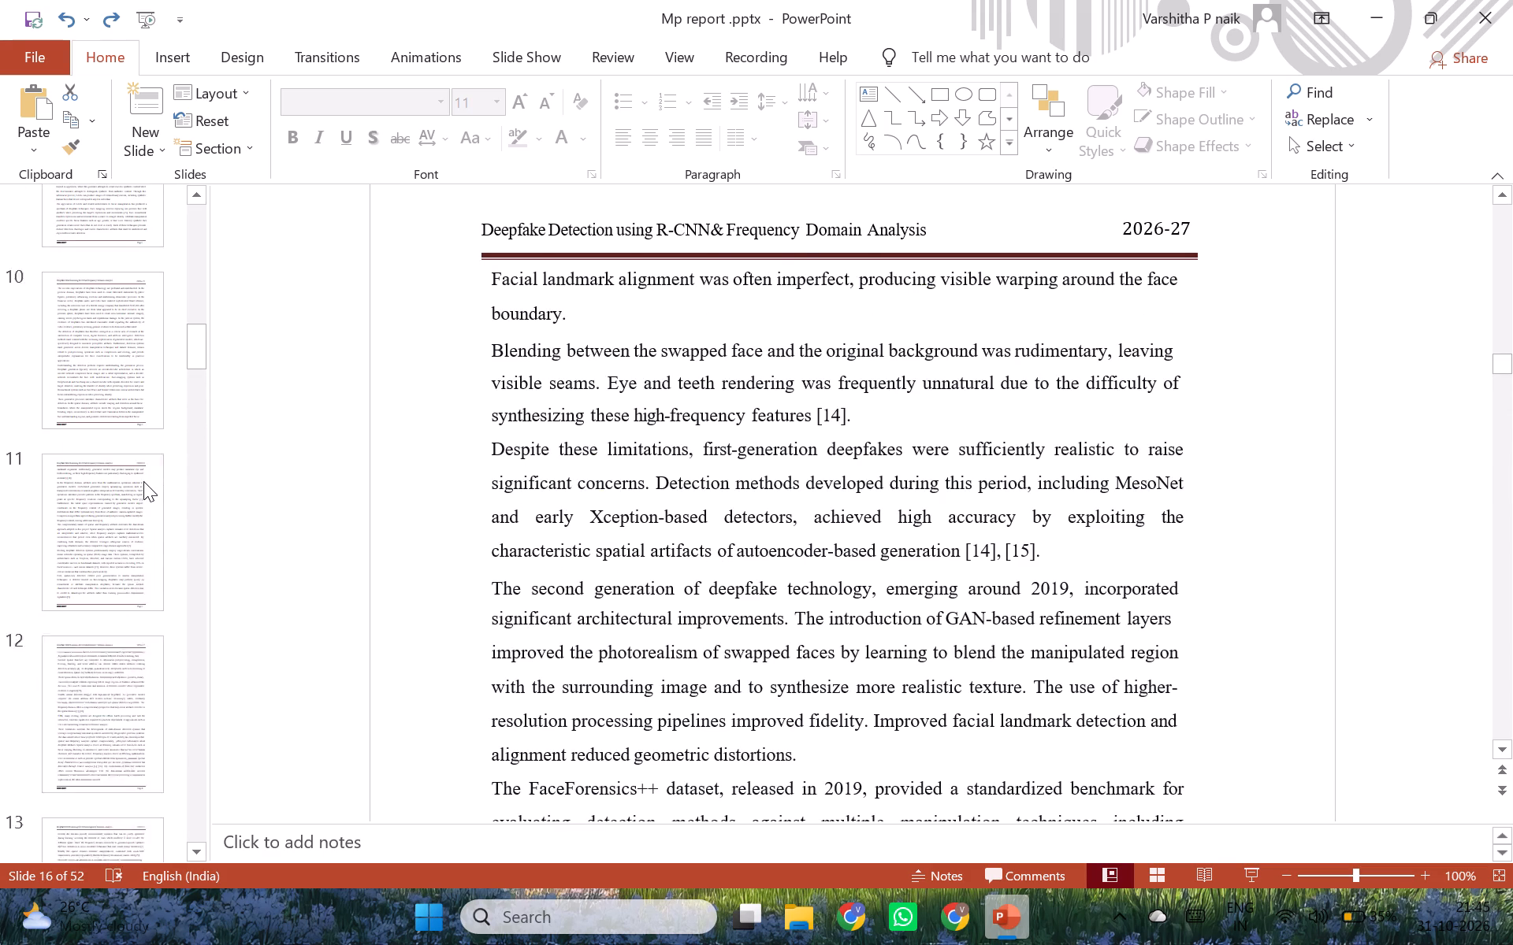
{"action": "left_click", "coordinate": [99, 402]}
{"action": "scroll", "coordinate": [99, 402], "scroll_direction": "up", "scroll_amount": 1}
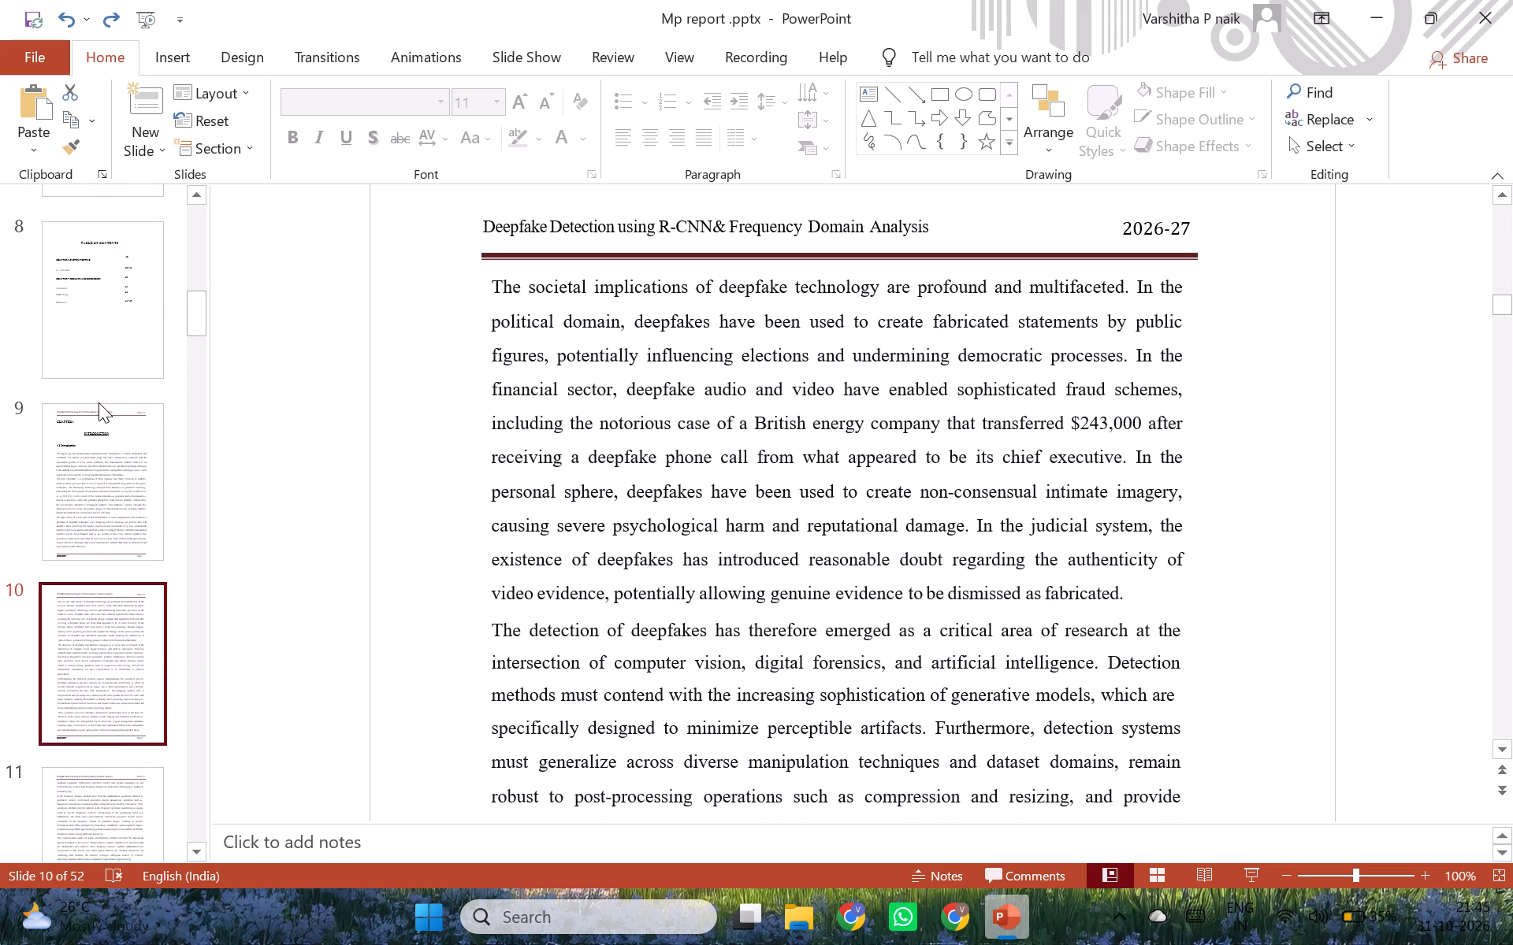
{"action": "scroll", "coordinate": [99, 402], "scroll_direction": "down", "scroll_amount": 4}
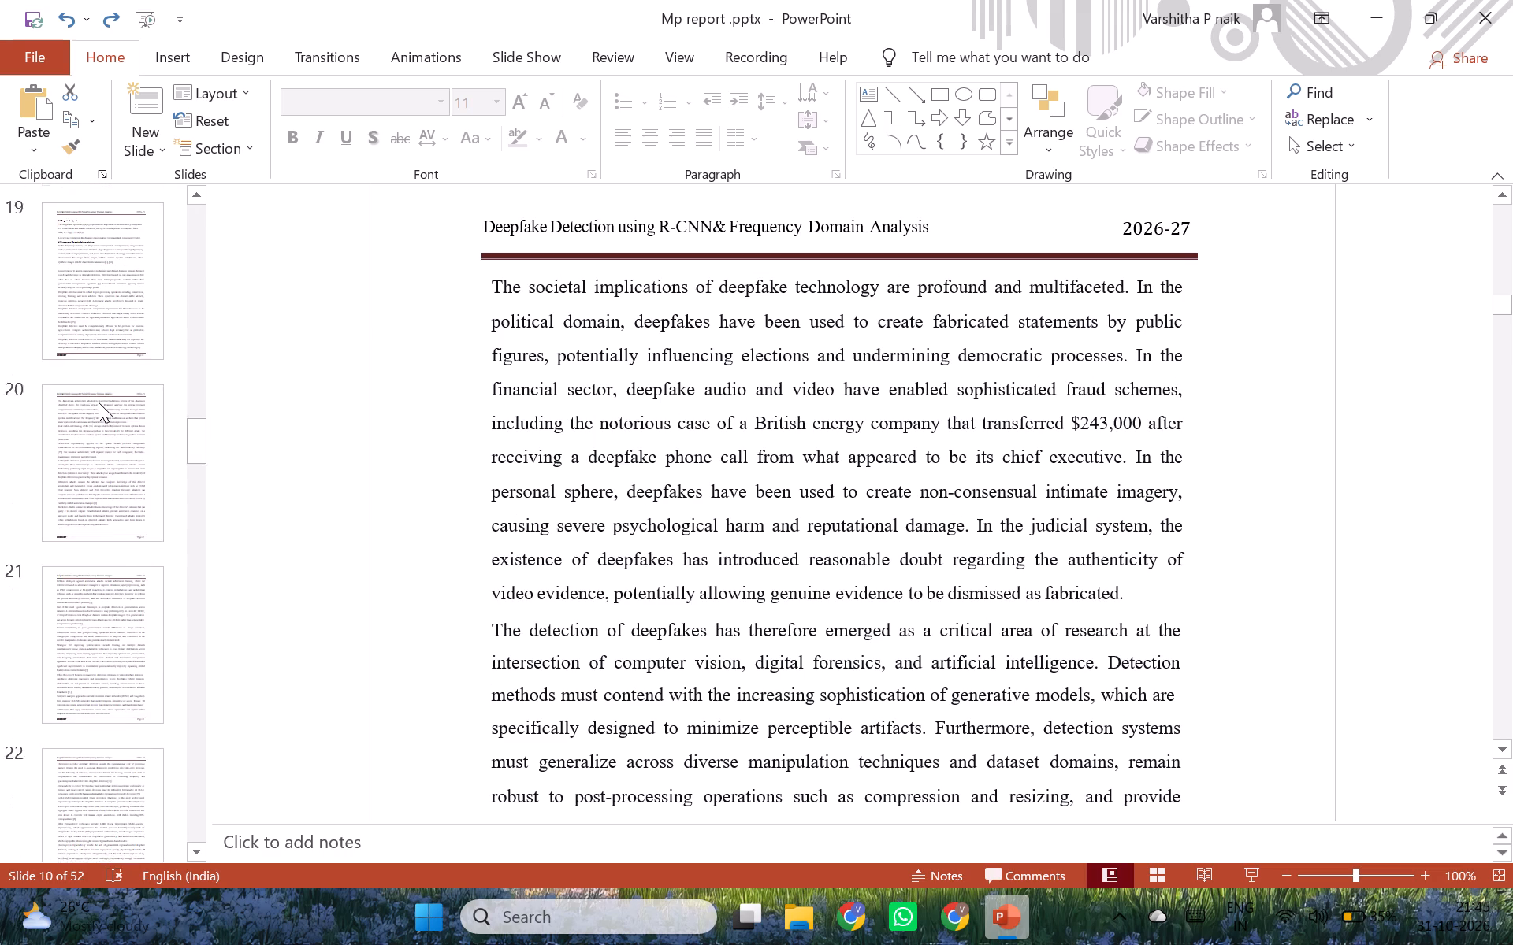
{"action": "scroll", "coordinate": [99, 402], "scroll_direction": "down", "scroll_amount": 2}
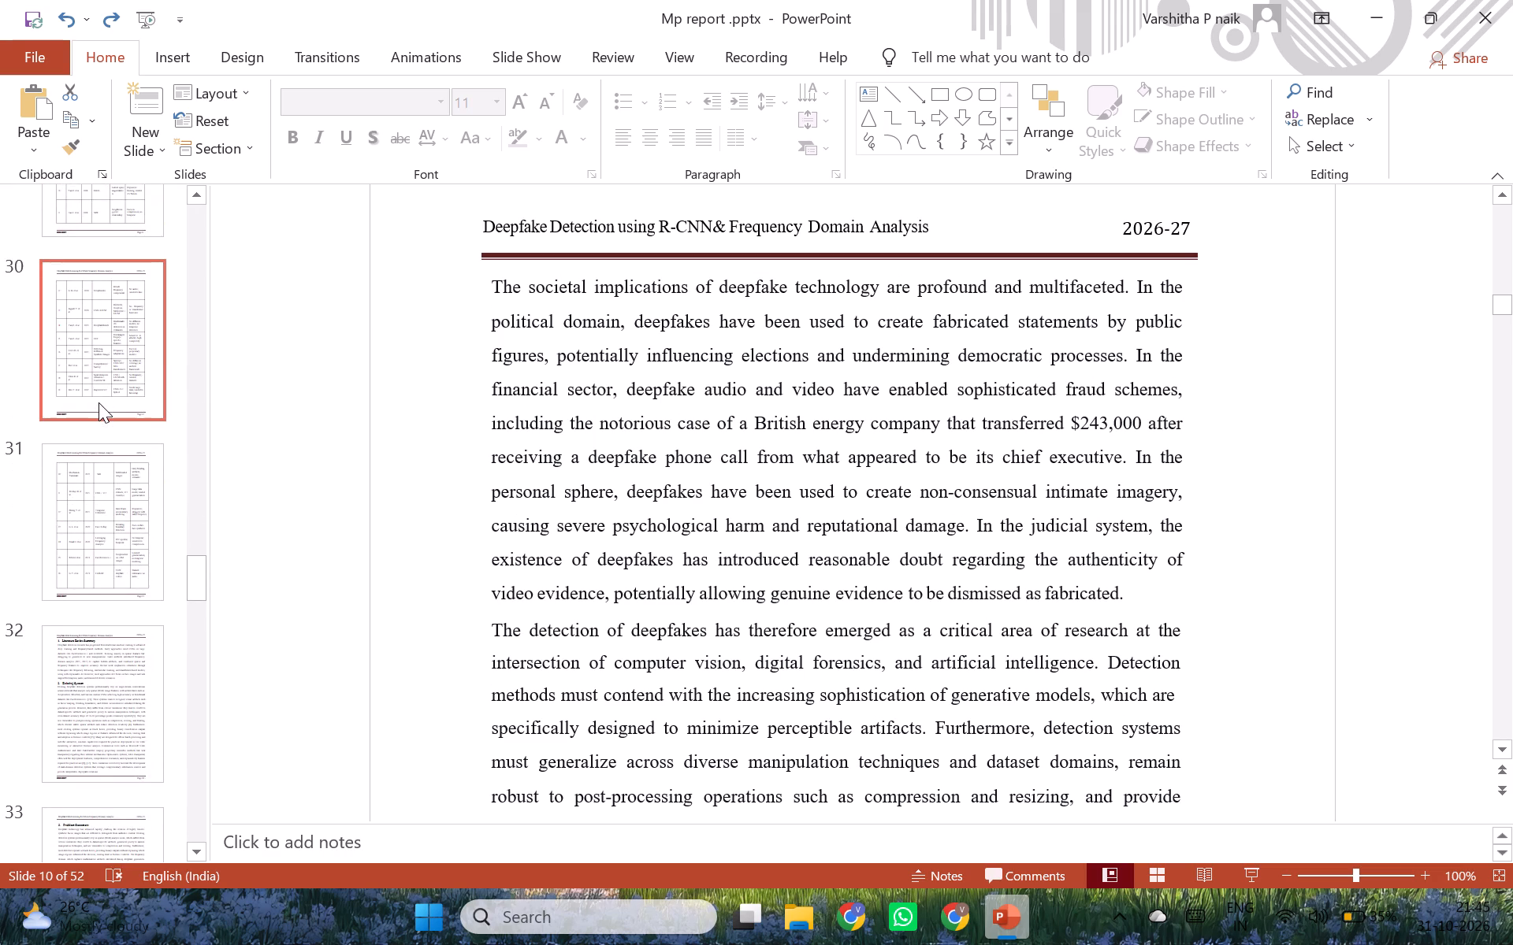
{"action": "scroll", "coordinate": [99, 402], "scroll_direction": "up", "scroll_amount": 1}
{"action": "left_click", "coordinate": [99, 402]}
{"action": "scroll", "coordinate": [99, 402], "scroll_direction": "up", "scroll_amount": 1}
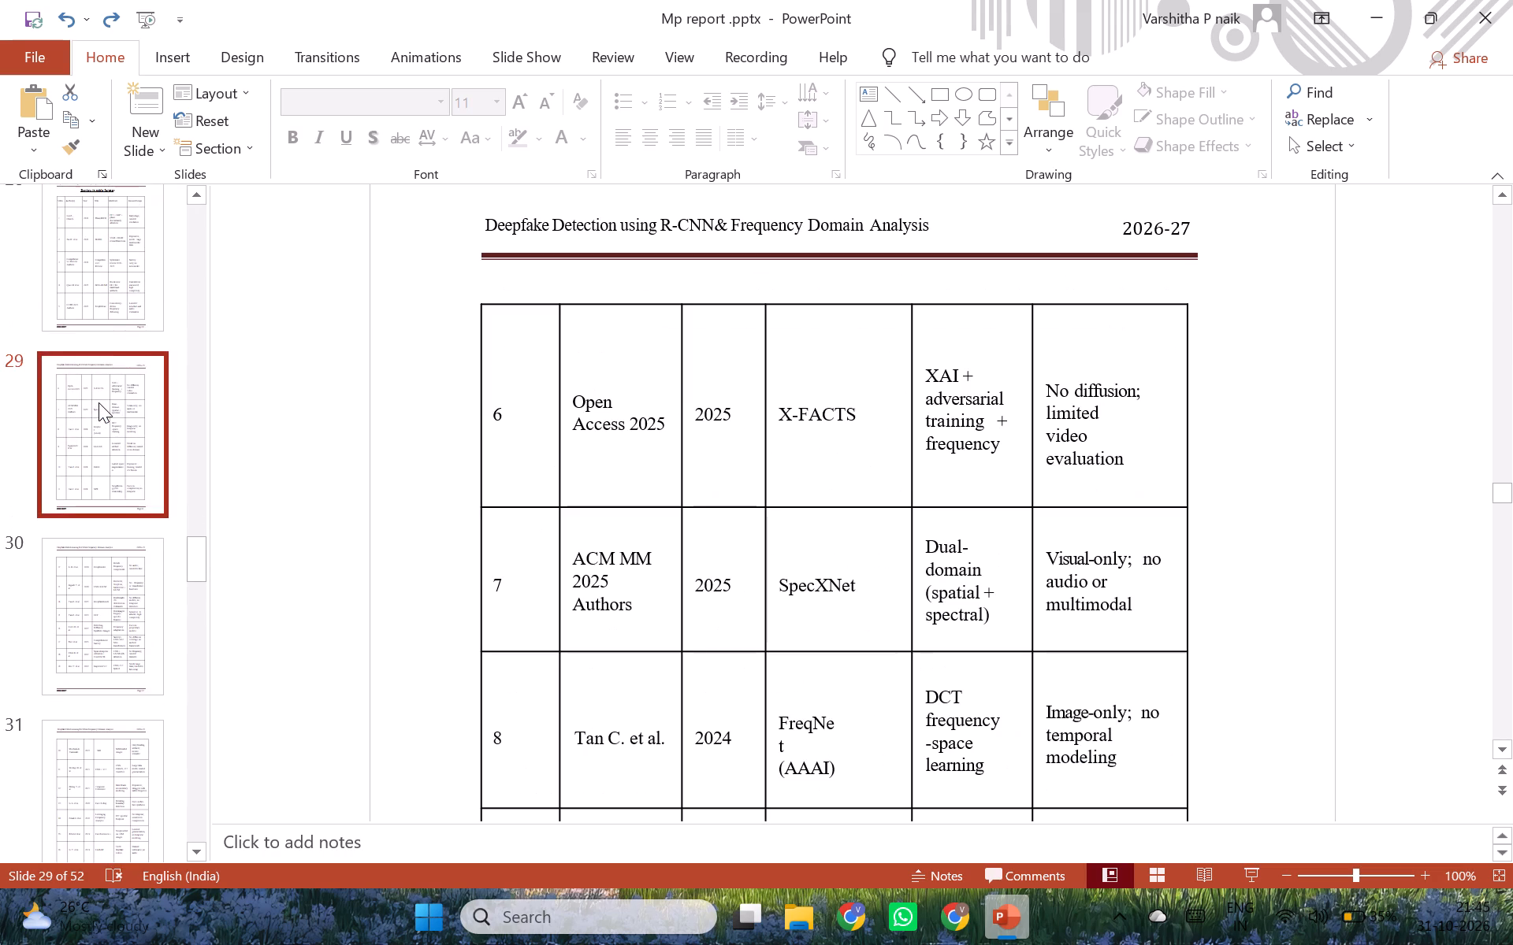
{"action": "scroll", "coordinate": [99, 402], "scroll_direction": "up", "scroll_amount": 1}
{"action": "left_click", "coordinate": [99, 402]}
{"action": "left_click", "coordinate": [103, 523]}
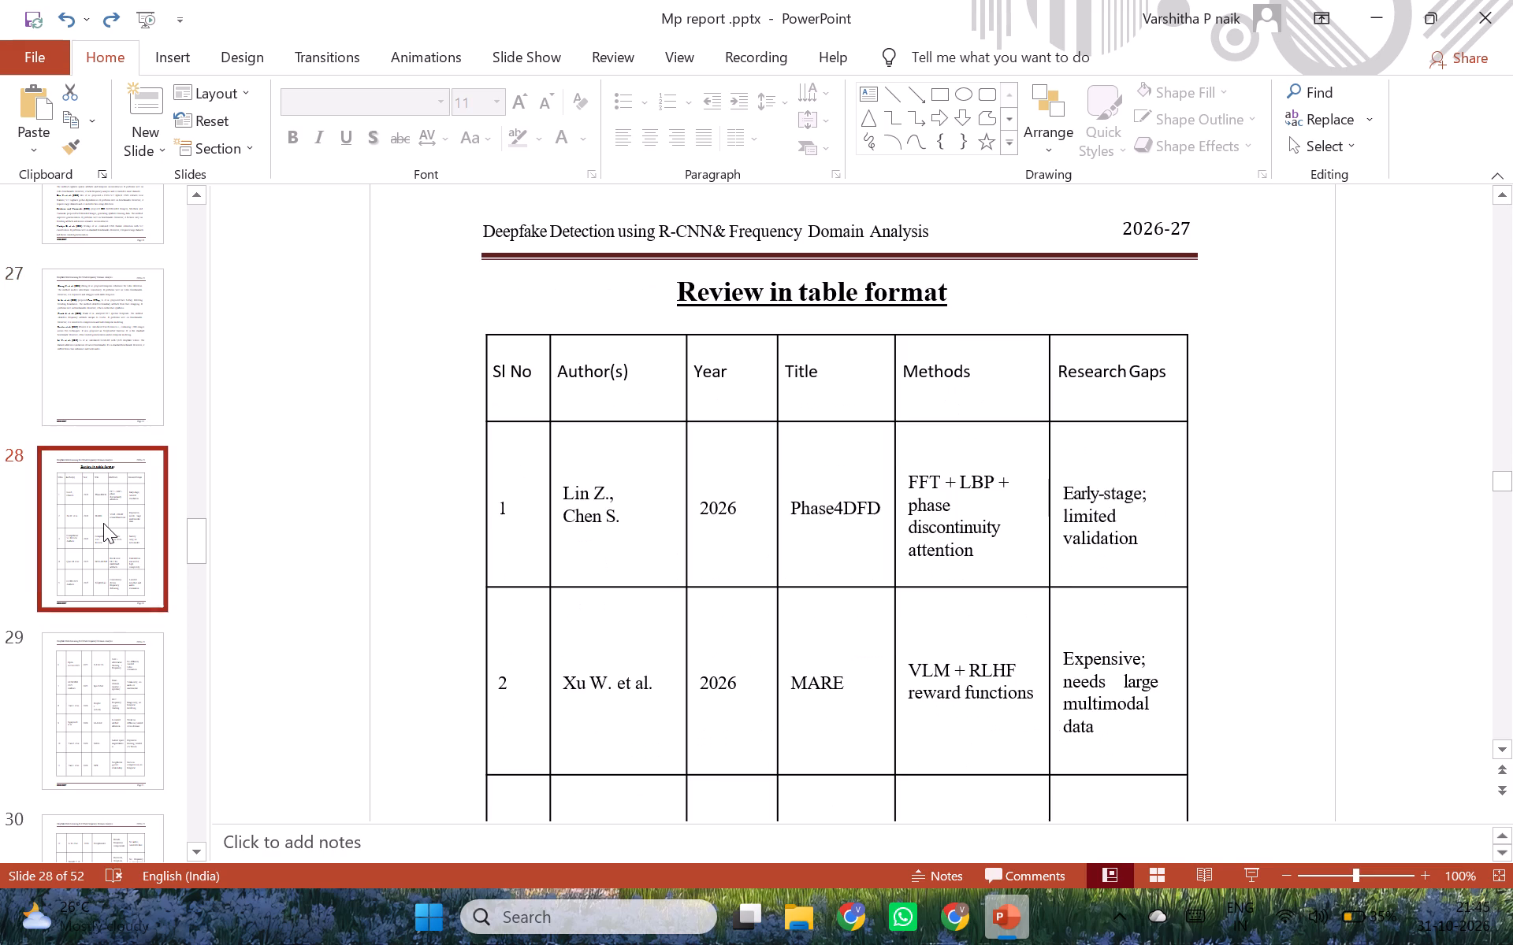
Go through slides 28 to 41 one by one, examining each page header for a missing project title.
{"action": "key", "text": "Down"}
{"action": "key", "text": "Down"}
{"action": "key", "text": "Down"}
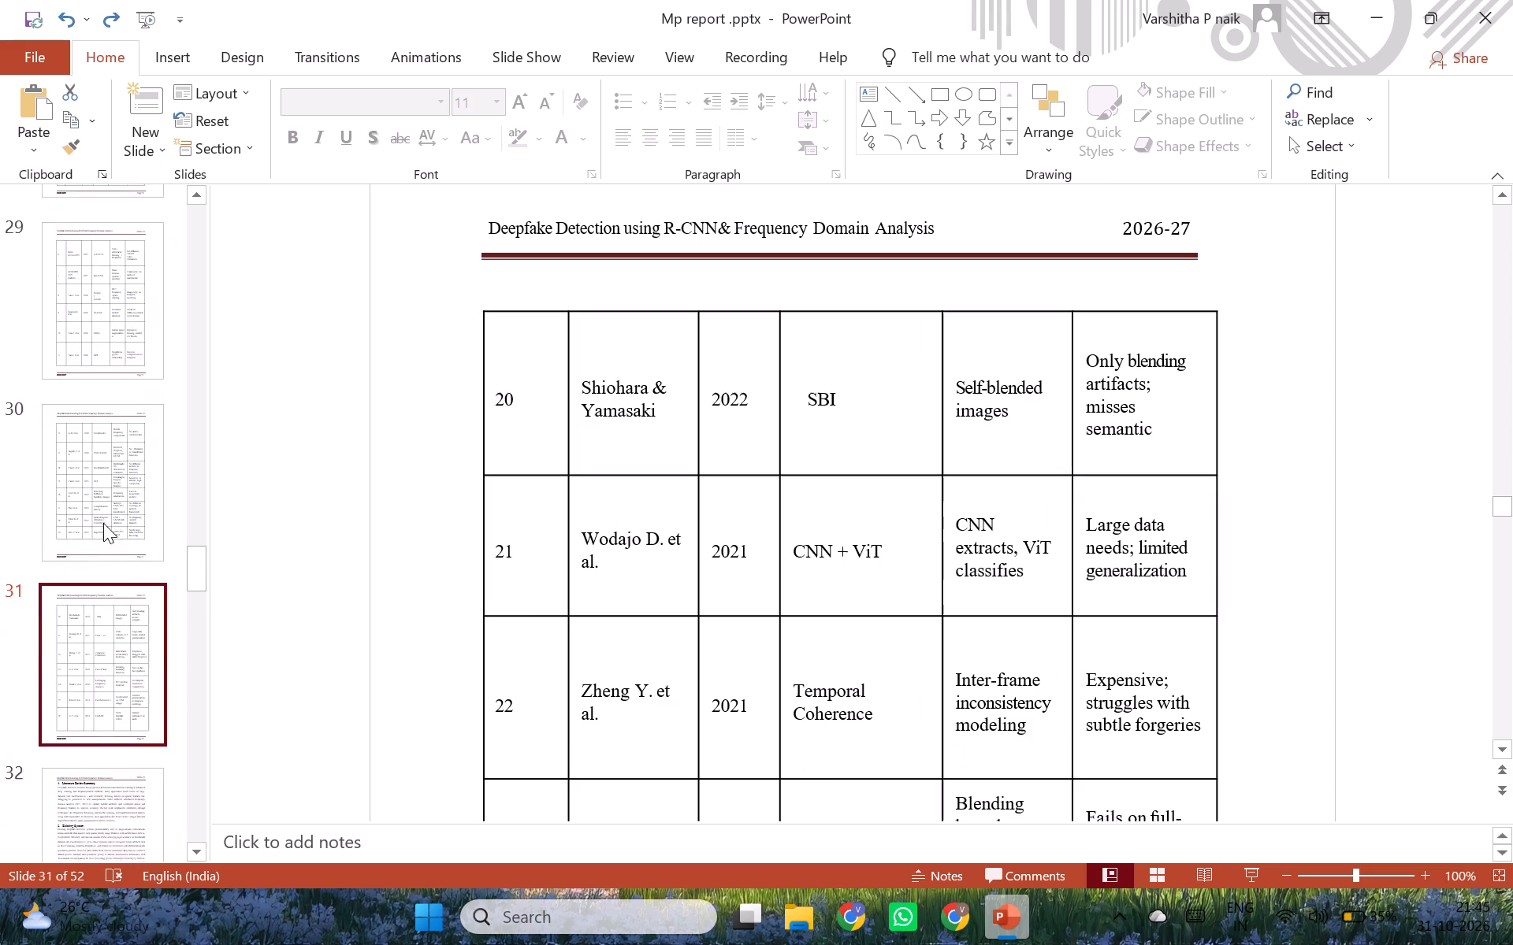
{"action": "key", "text": "Down"}
{"action": "key", "text": "Down"}
{"action": "key", "text": "Down"}
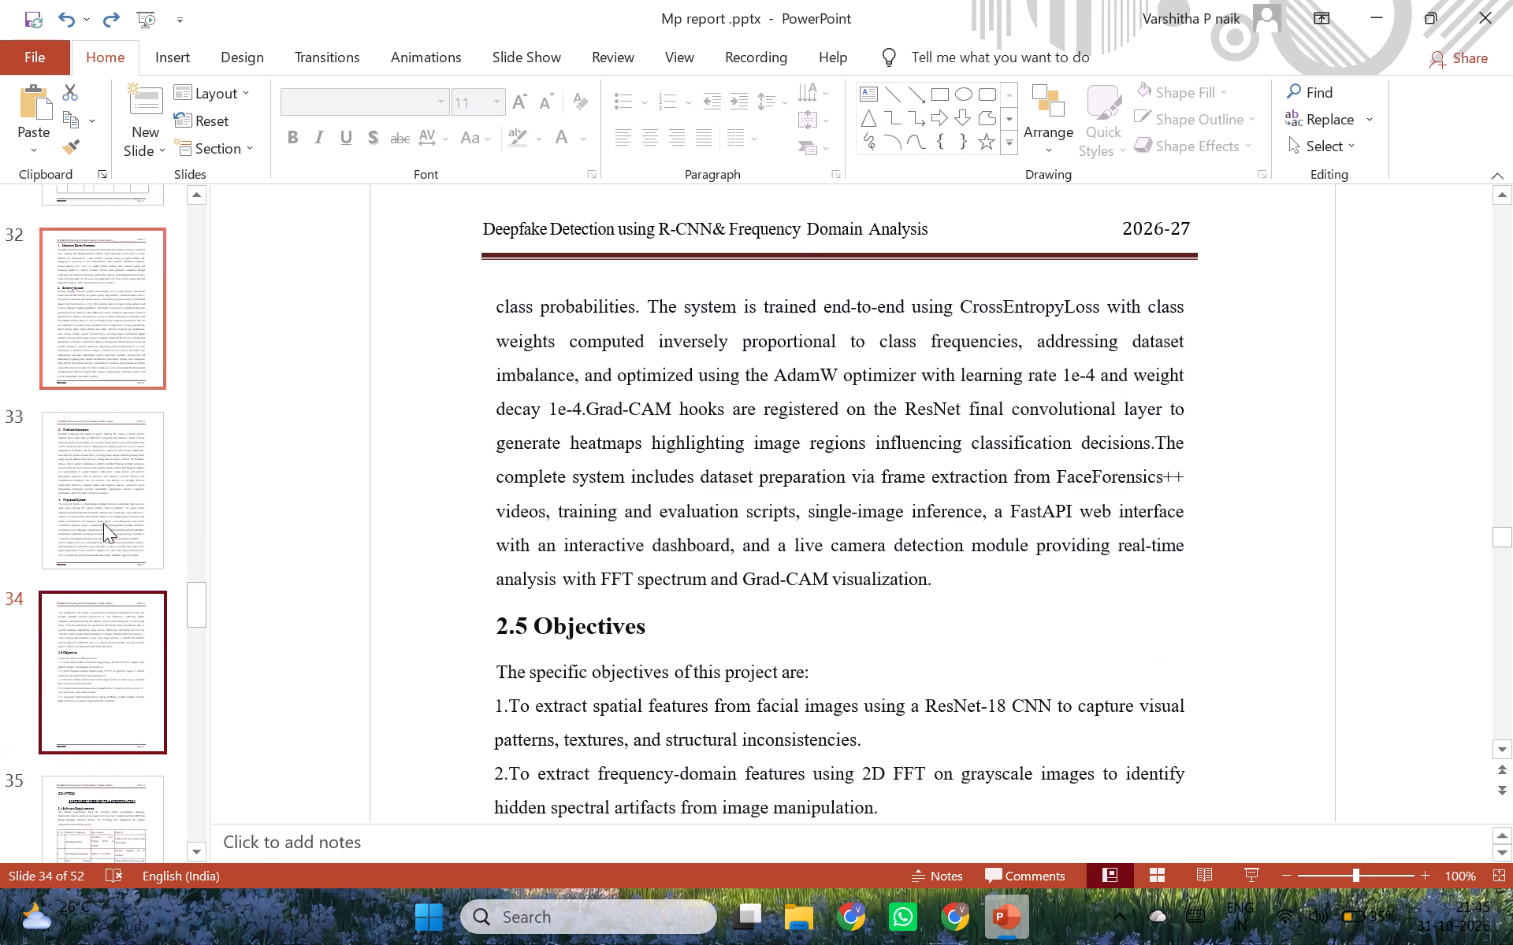
{"action": "key", "text": "Down"}
{"action": "key", "text": "Down"}
{"action": "key", "text": "Down"}
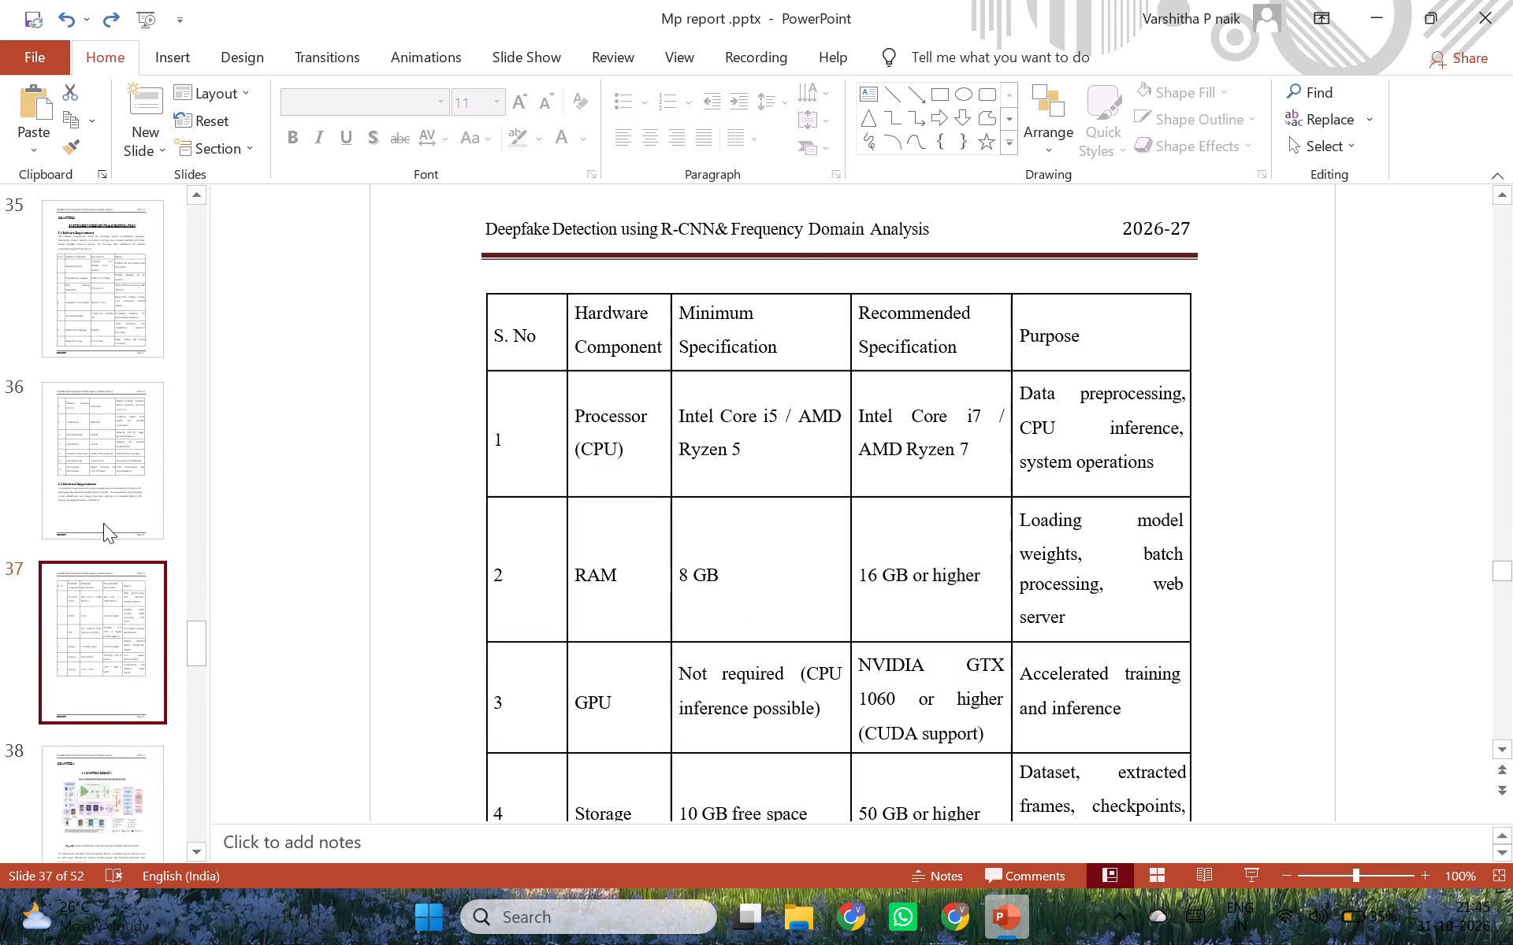
{"action": "key", "text": "Down"}
{"action": "key", "text": "Down"}
{"action": "key", "text": "Down"}
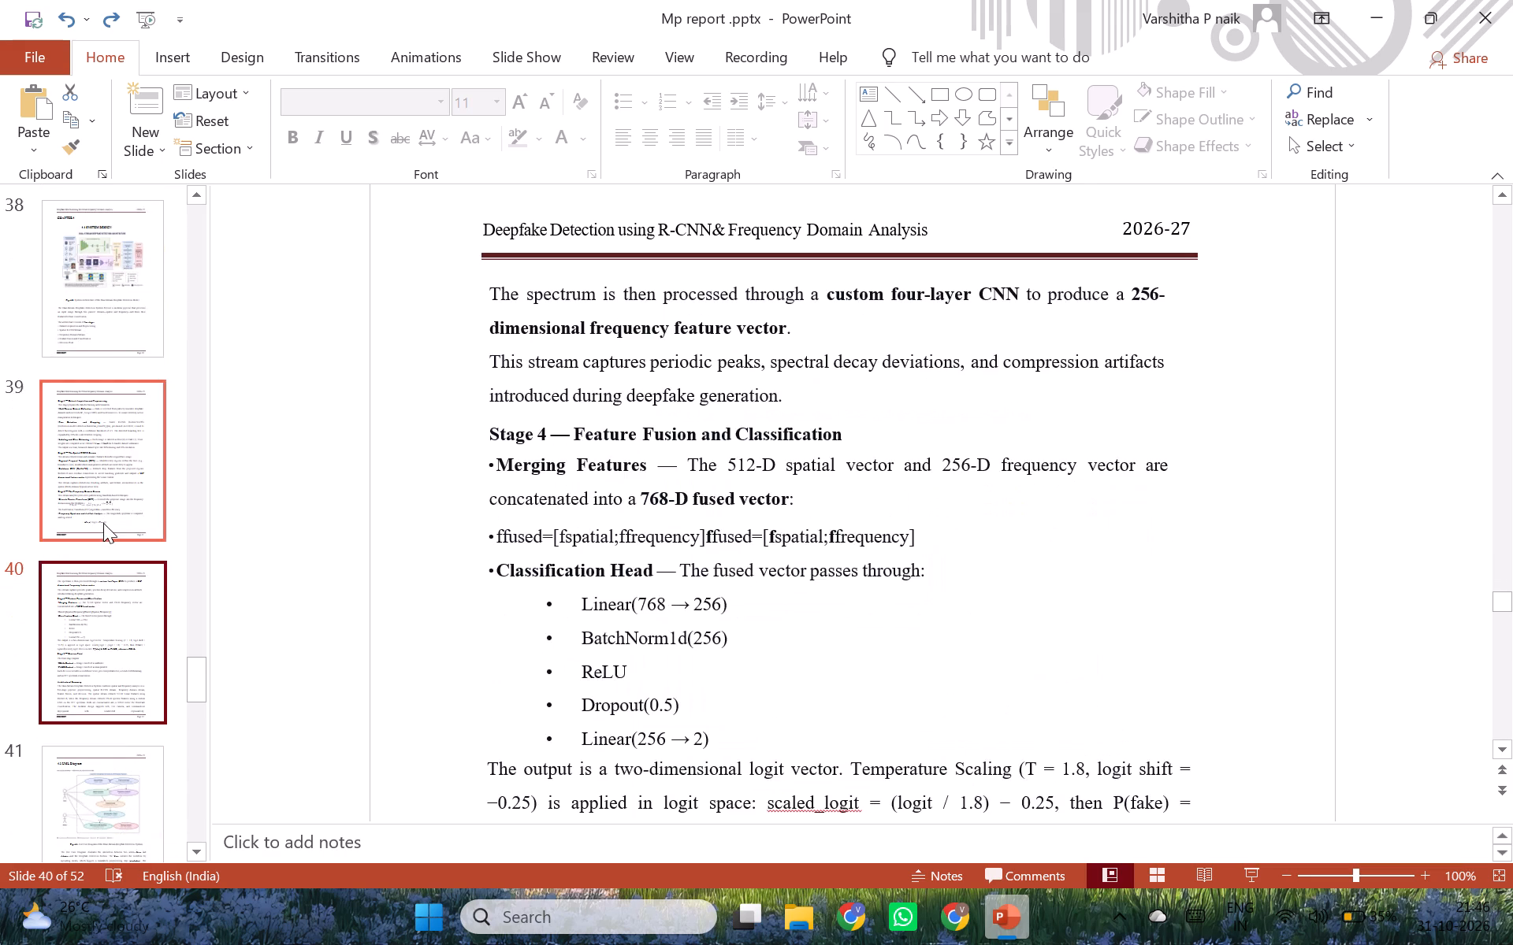
{"action": "key", "text": "Down"}
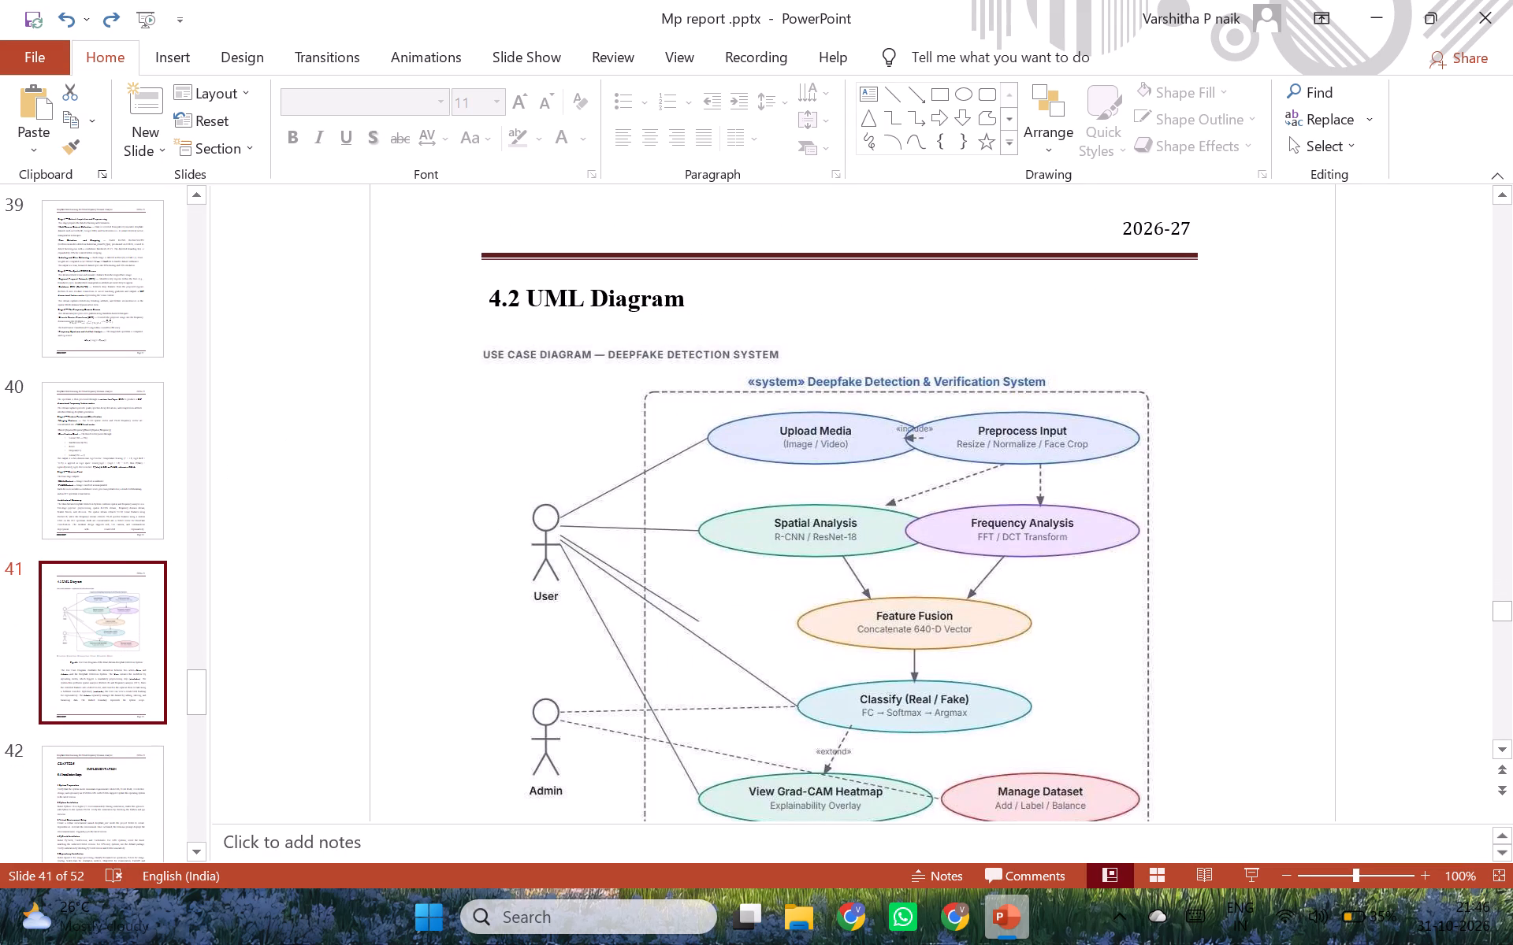
Paste the copied project title onto slide 41 and move it up to the page header beside 2026-27.
{"action": "left_click", "coordinate": [571, 222]}
{"action": "key", "text": "ctrl+v"}
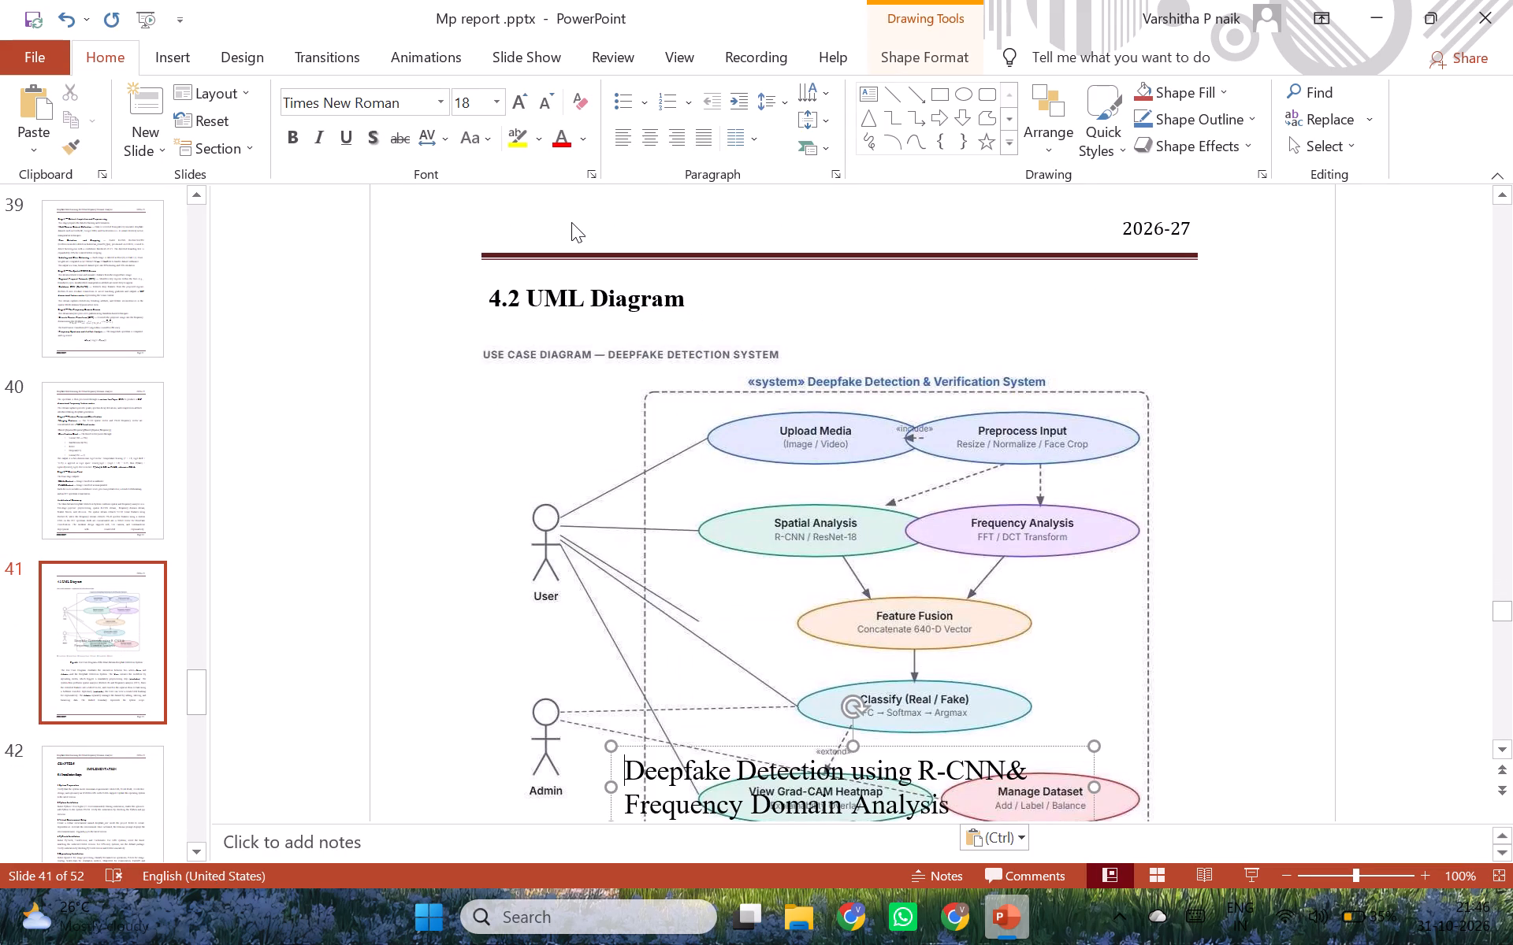
{"action": "left_click_drag", "start_coordinate": [706, 745], "coordinate": [697, 671]}
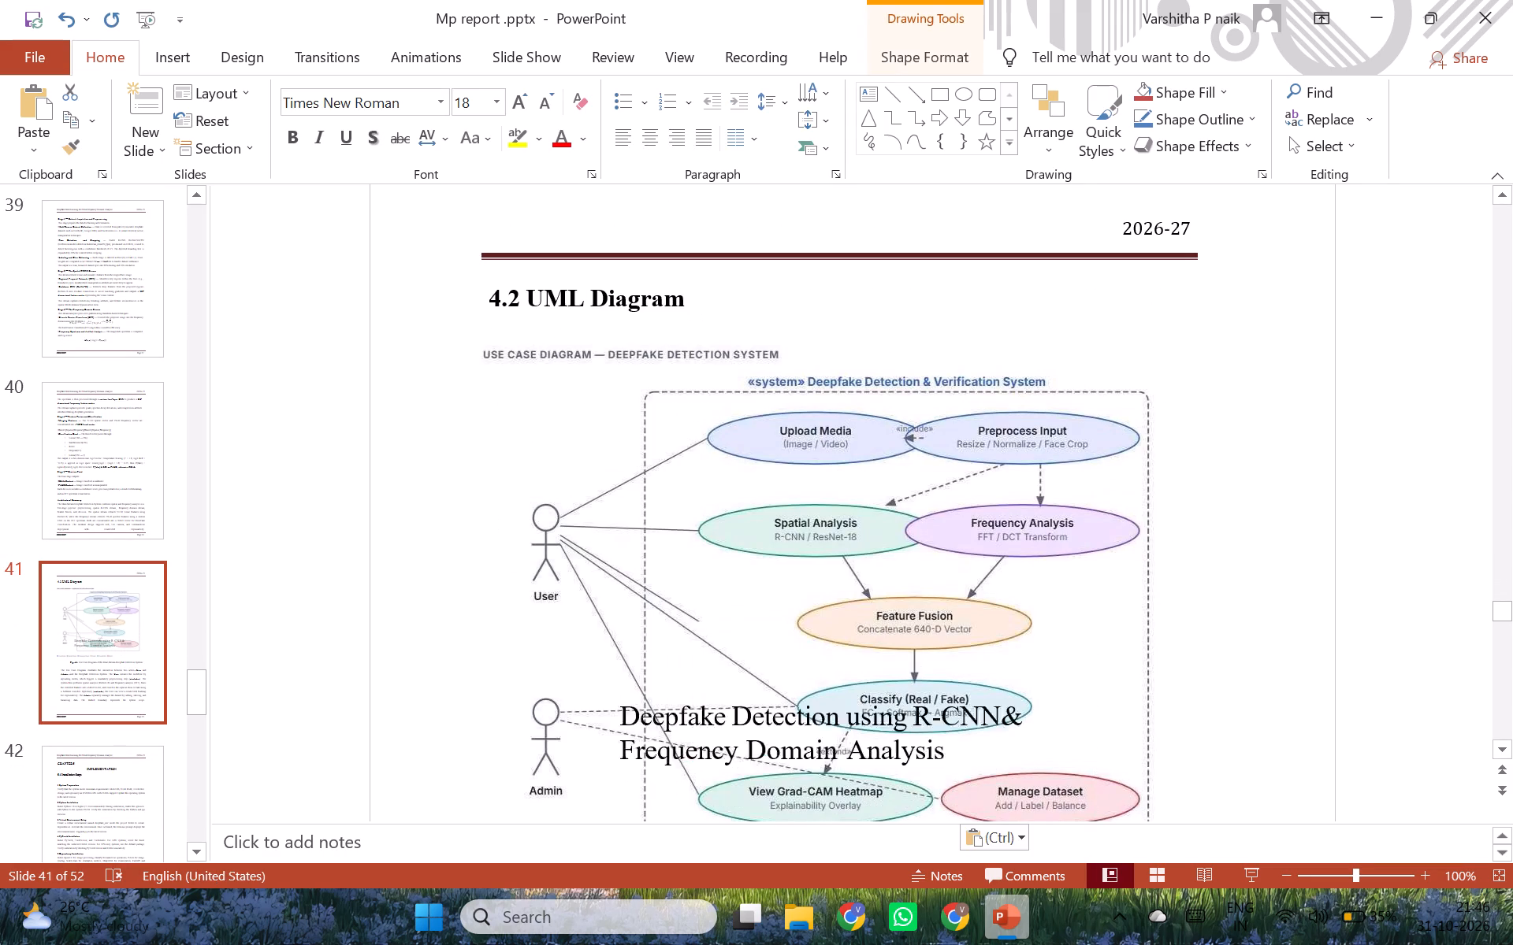
{"action": "left_click_drag", "start_coordinate": [697, 671], "coordinate": [679, 319]}
{"action": "left_click_drag", "start_coordinate": [710, 334], "coordinate": [702, 290]}
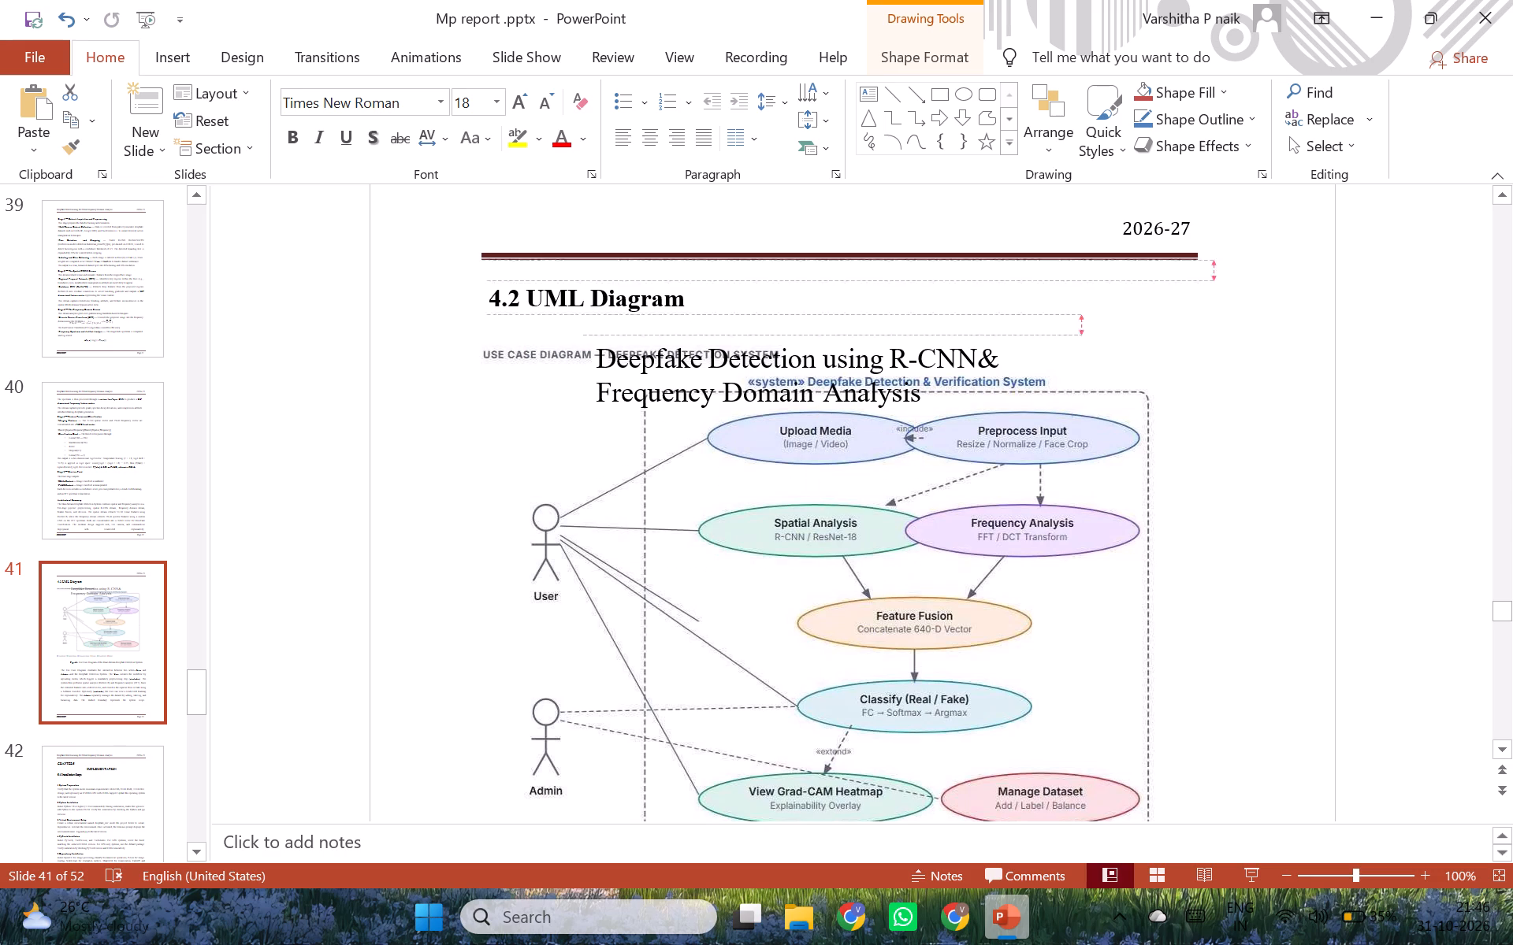
{"action": "left_click_drag", "start_coordinate": [702, 290], "coordinate": [595, 94]}
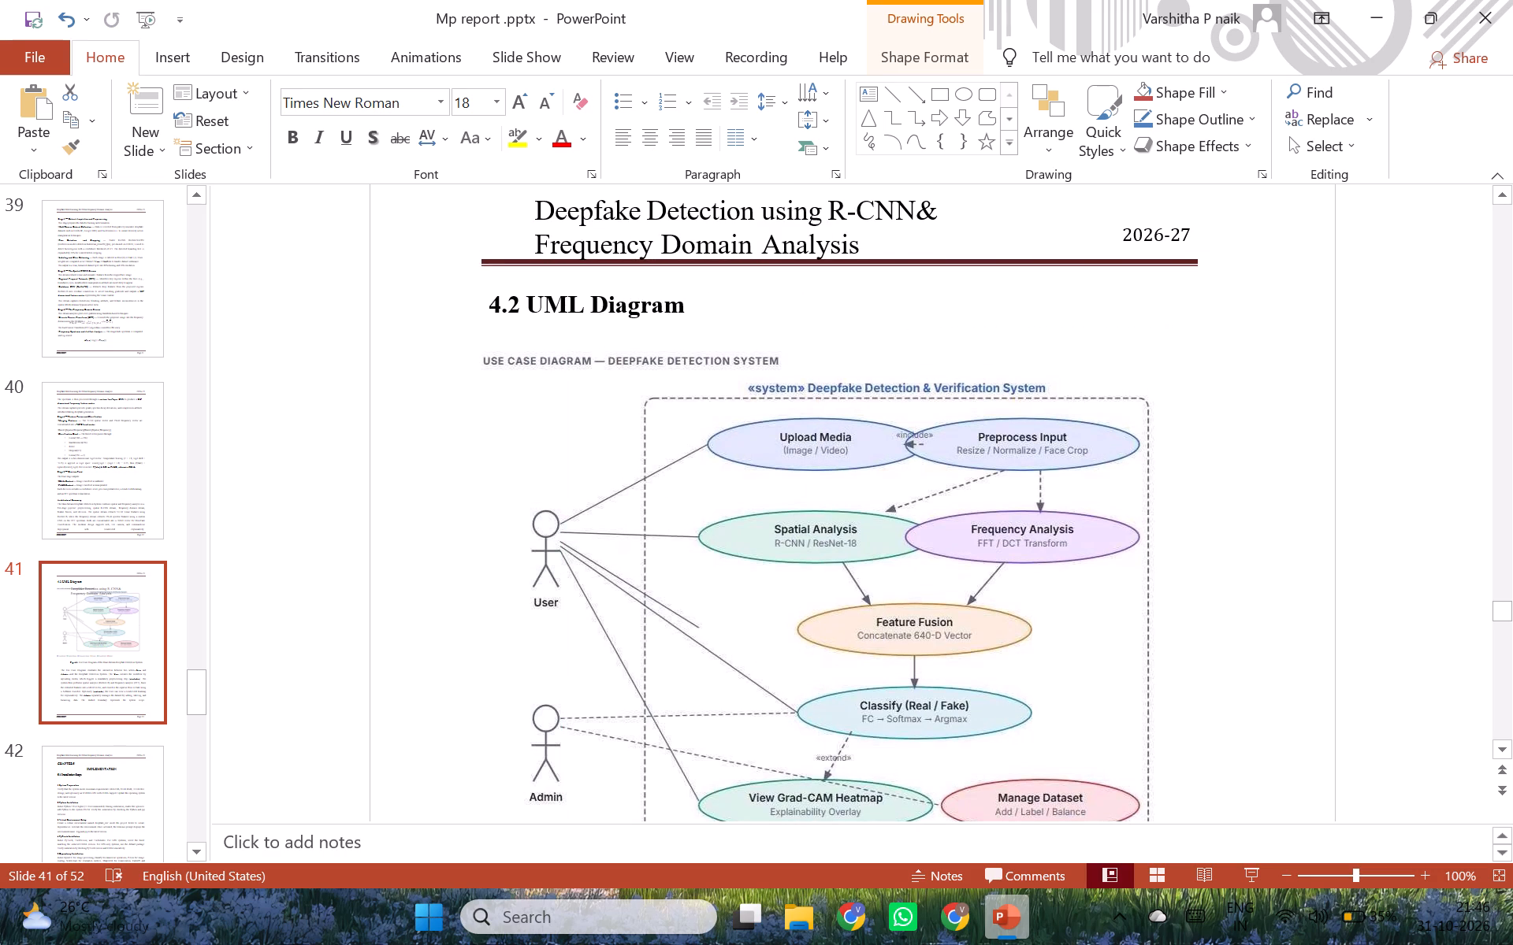
{"action": "scroll", "coordinate": [641, 314], "scroll_direction": "up", "scroll_amount": 1}
{"action": "scroll", "coordinate": [675, 464], "scroll_direction": "down", "scroll_amount": 1}
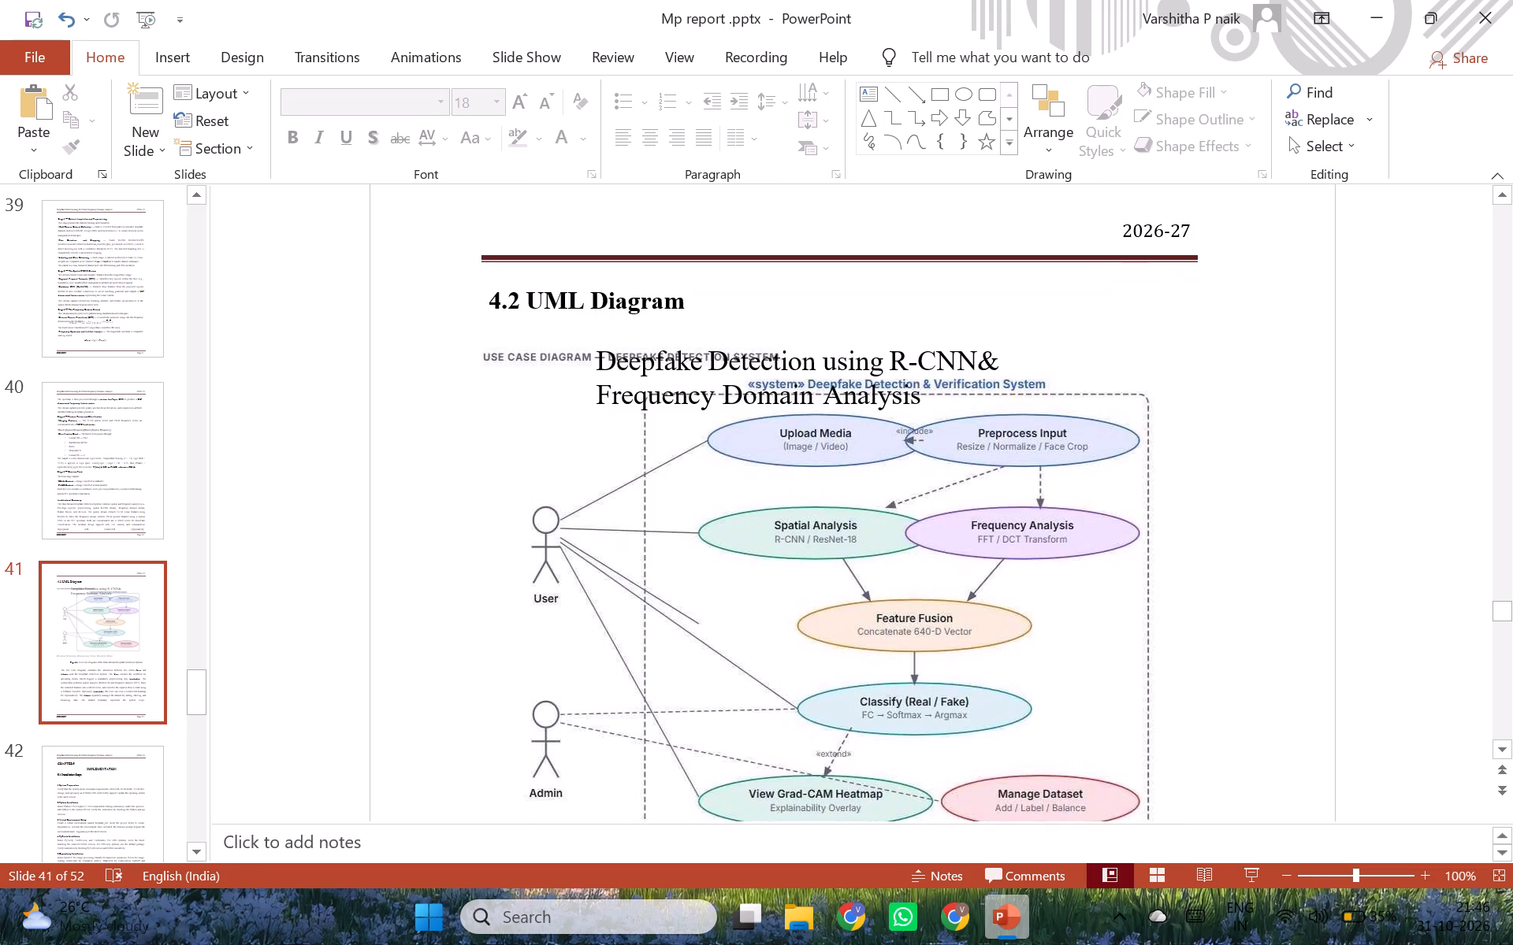
{"action": "left_click", "coordinate": [771, 376]}
{"action": "left_click_drag", "start_coordinate": [718, 336], "coordinate": [616, 132]}
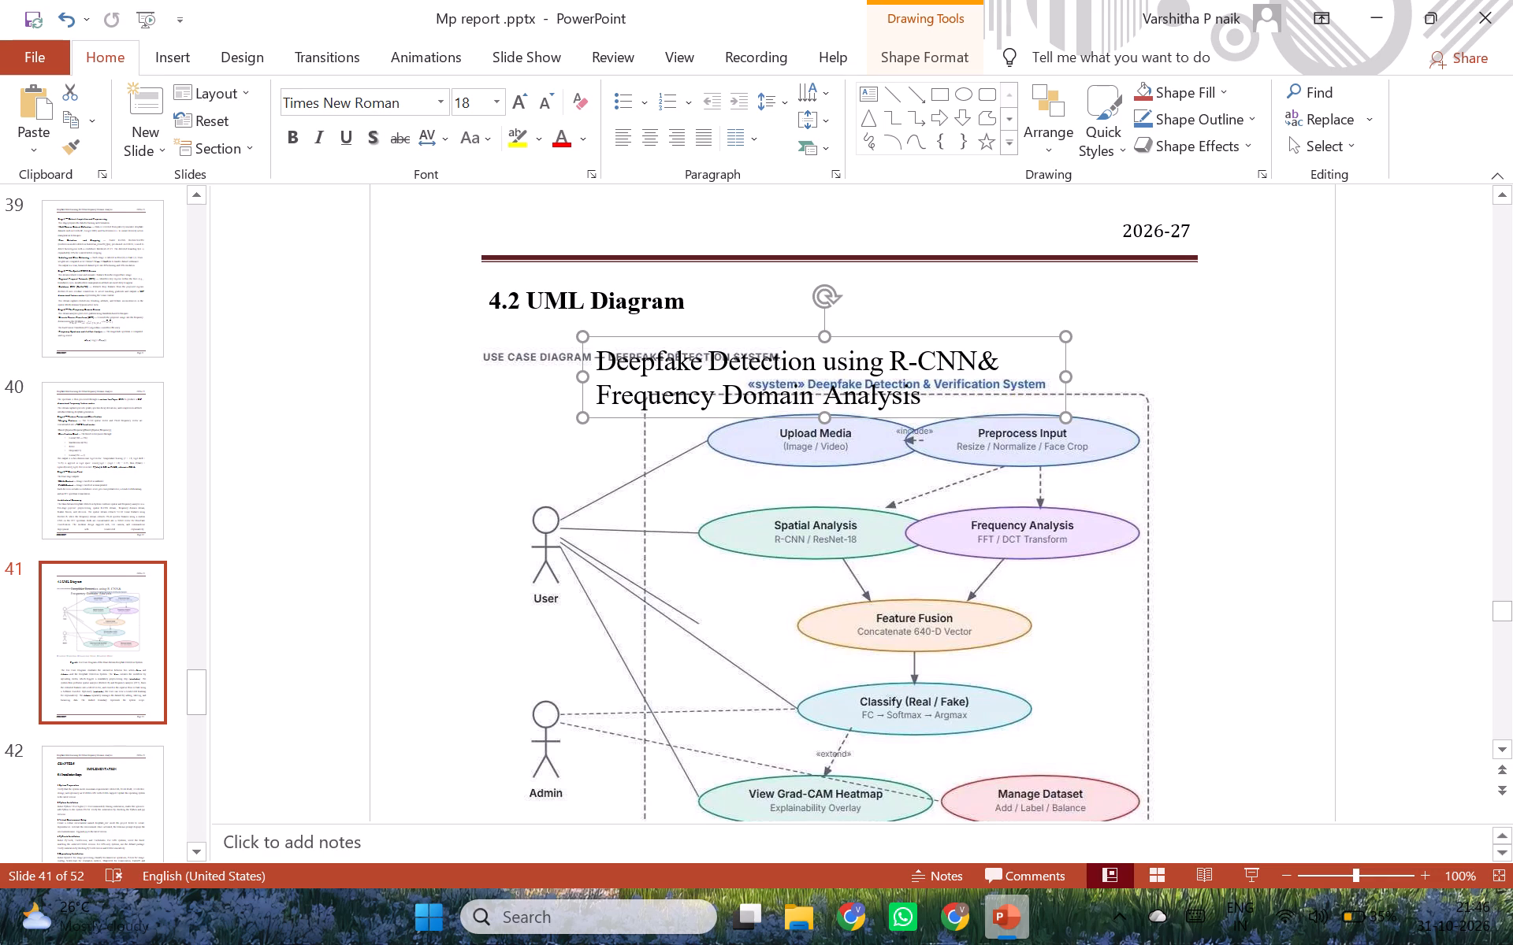
{"action": "left_click_drag", "start_coordinate": [682, 328], "coordinate": [598, 220]}
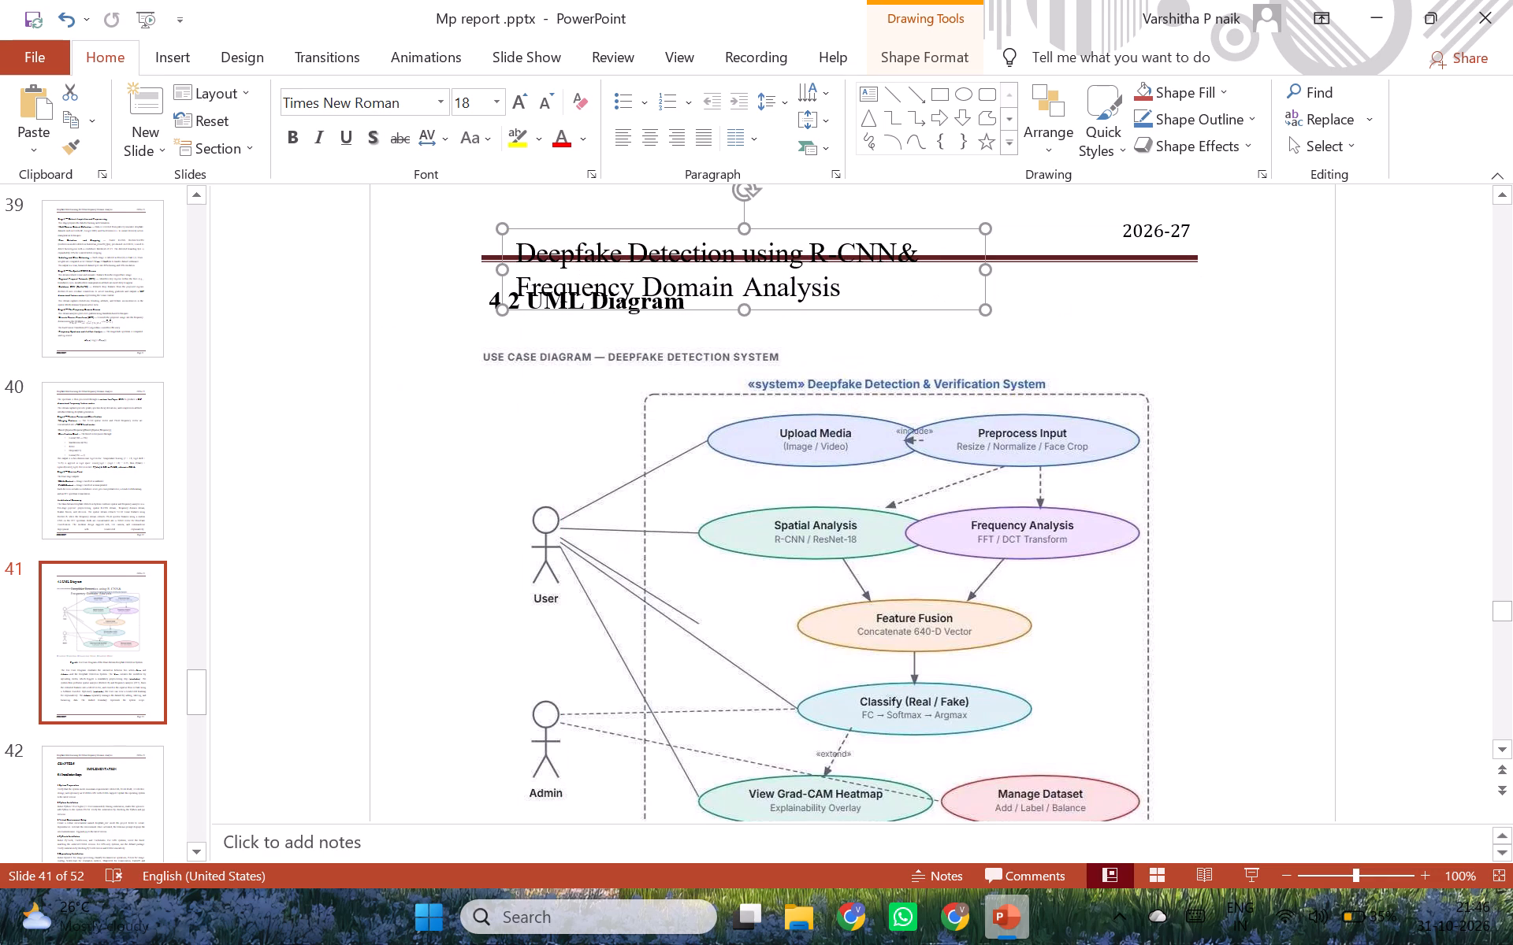
Set the pasted header title's font size on slide 41 to 12.
{"action": "triple_click", "coordinate": [610, 249]}
{"action": "left_click", "coordinate": [610, 249]}
{"action": "double_click", "coordinate": [610, 249]}
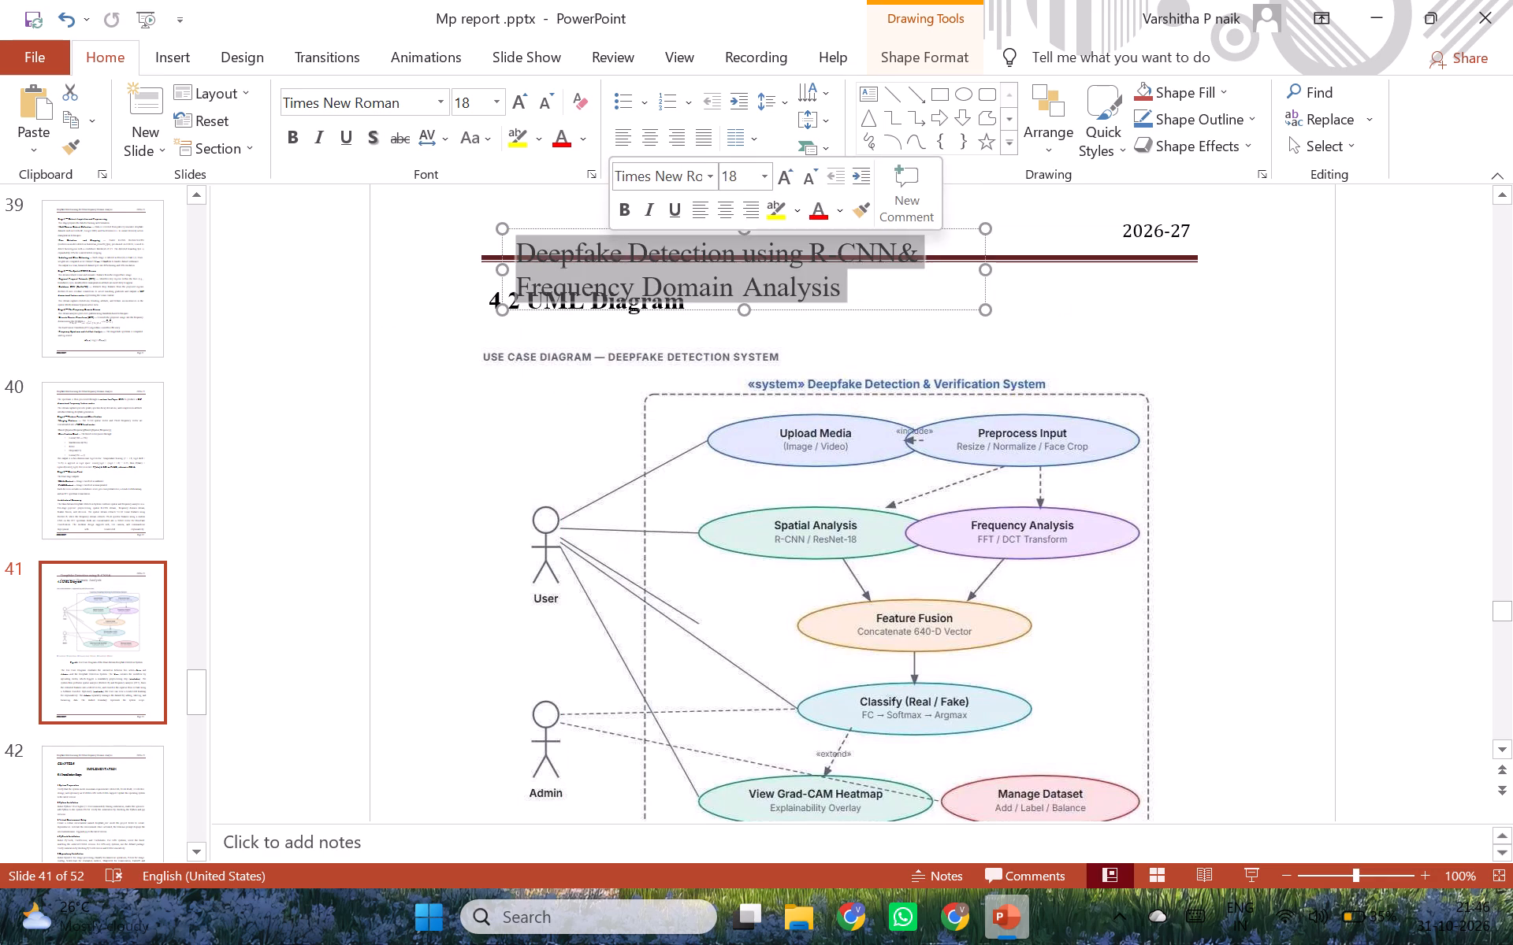
{"action": "key", "text": "ctrl+a"}
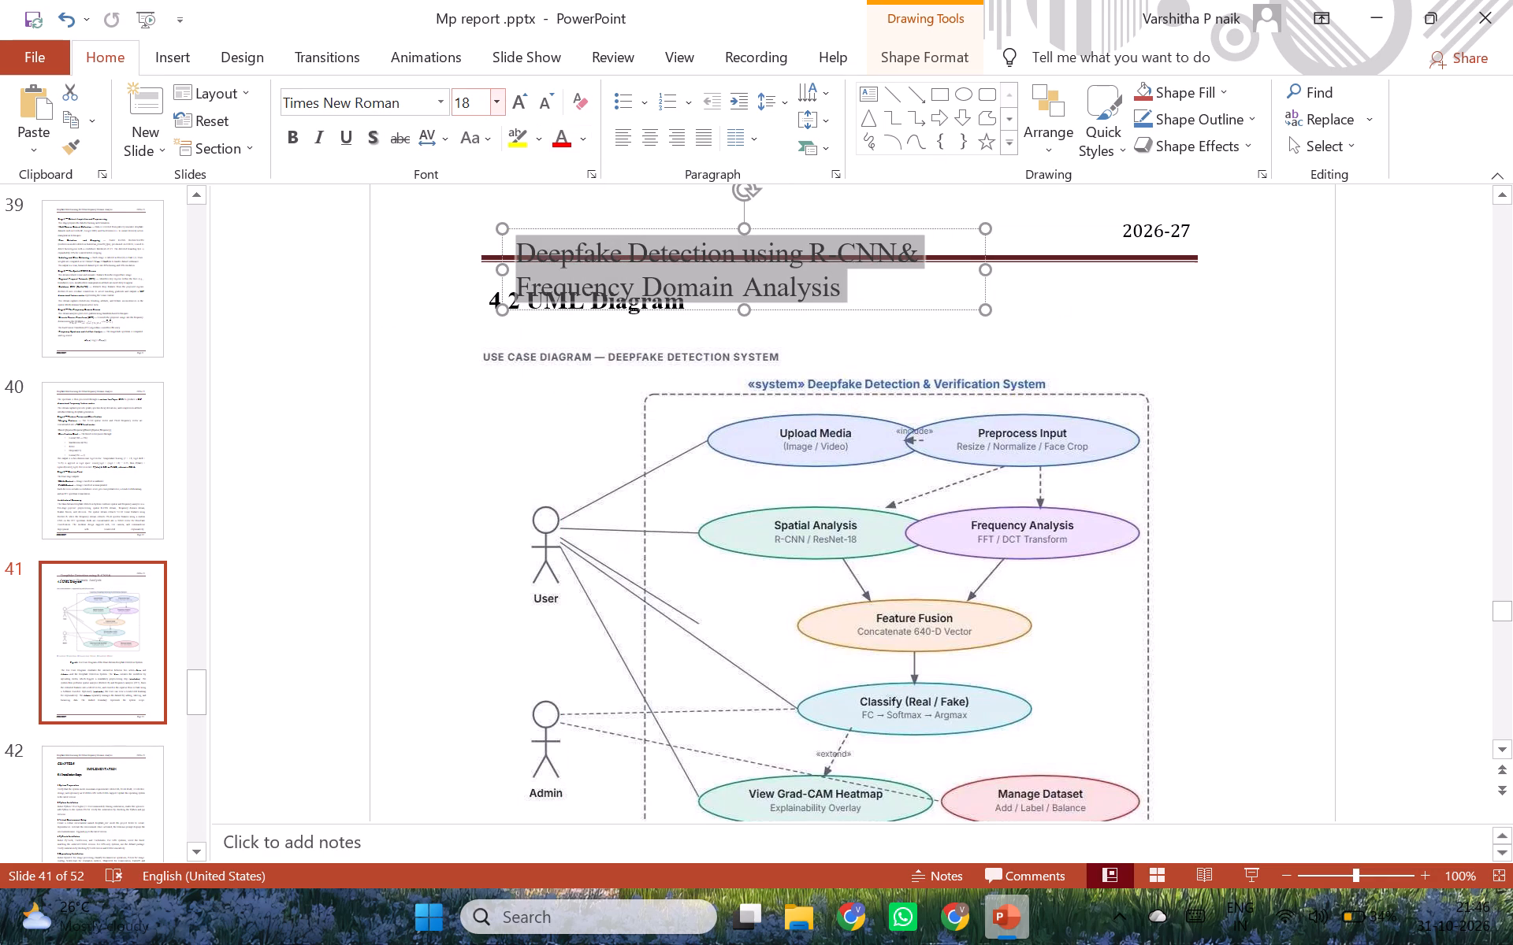
{"action": "left_click", "coordinate": [467, 101]}
{"action": "type", "text": "12"}
{"action": "key", "text": "Return"}
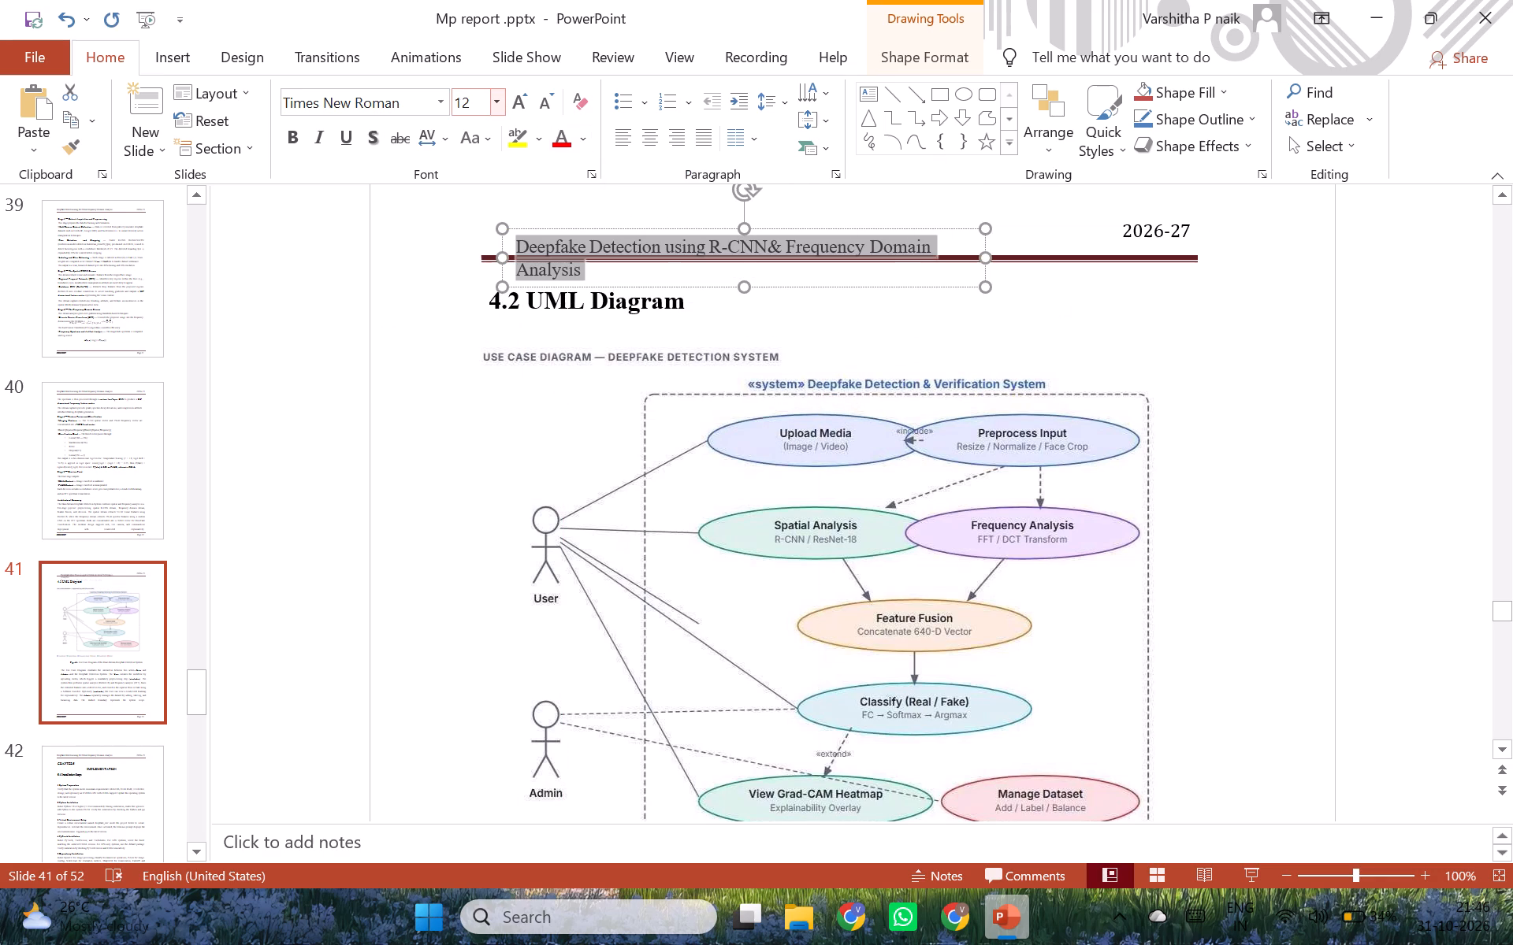
Move the project title on slide 41 above the header rule and widen its text box so it fits on one line.
{"action": "left_click_drag", "start_coordinate": [546, 225], "coordinate": [534, 216]}
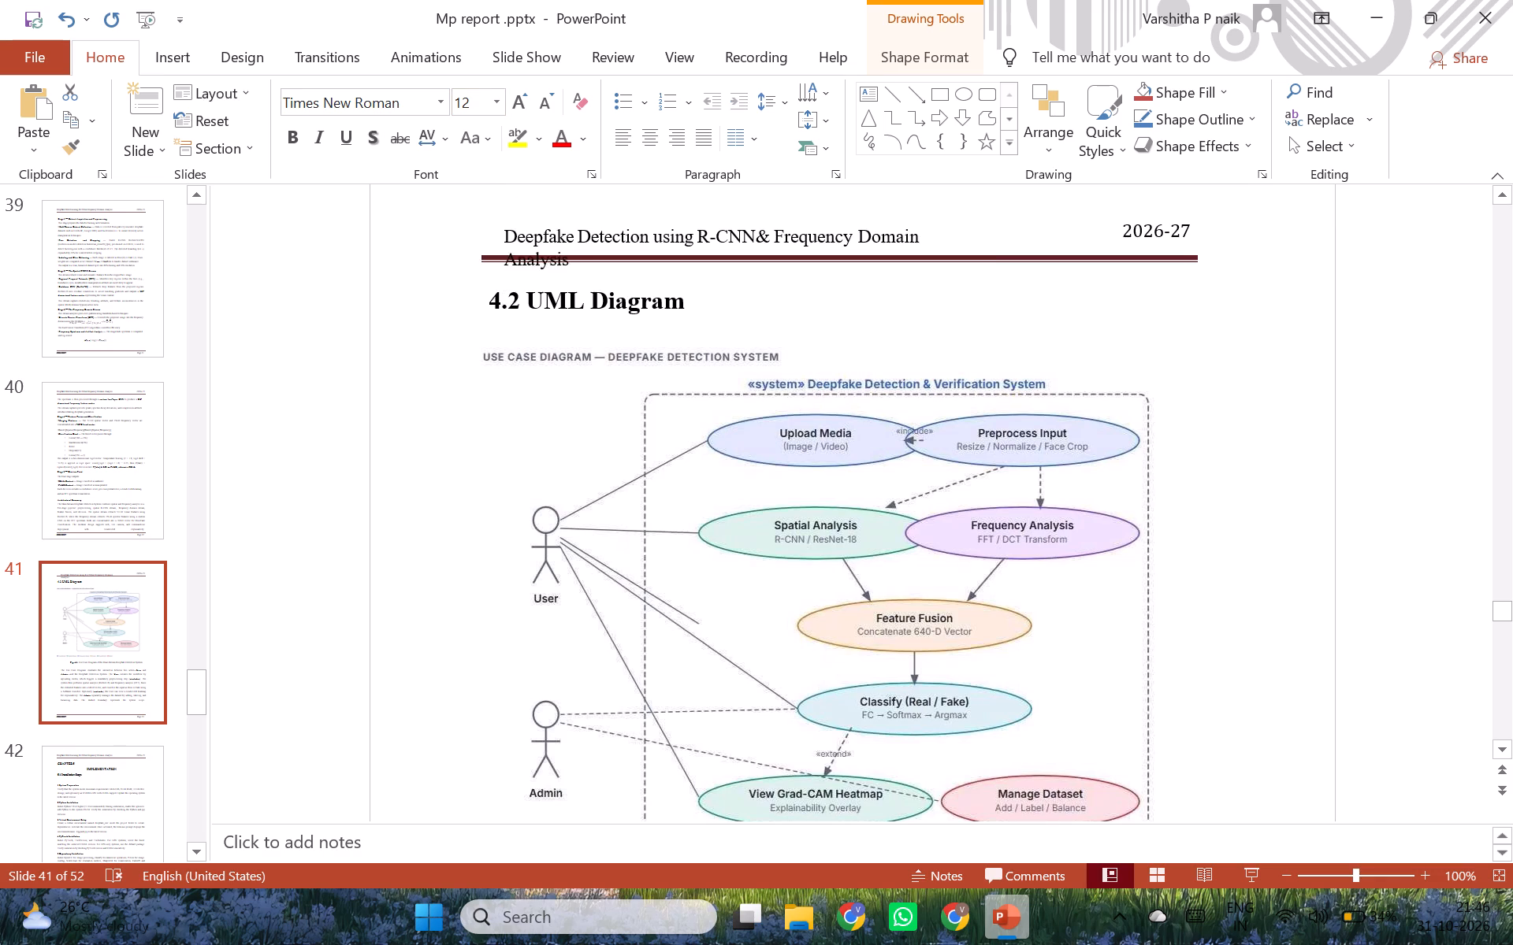
{"action": "left_click_drag", "start_coordinate": [534, 216], "coordinate": [516, 195]}
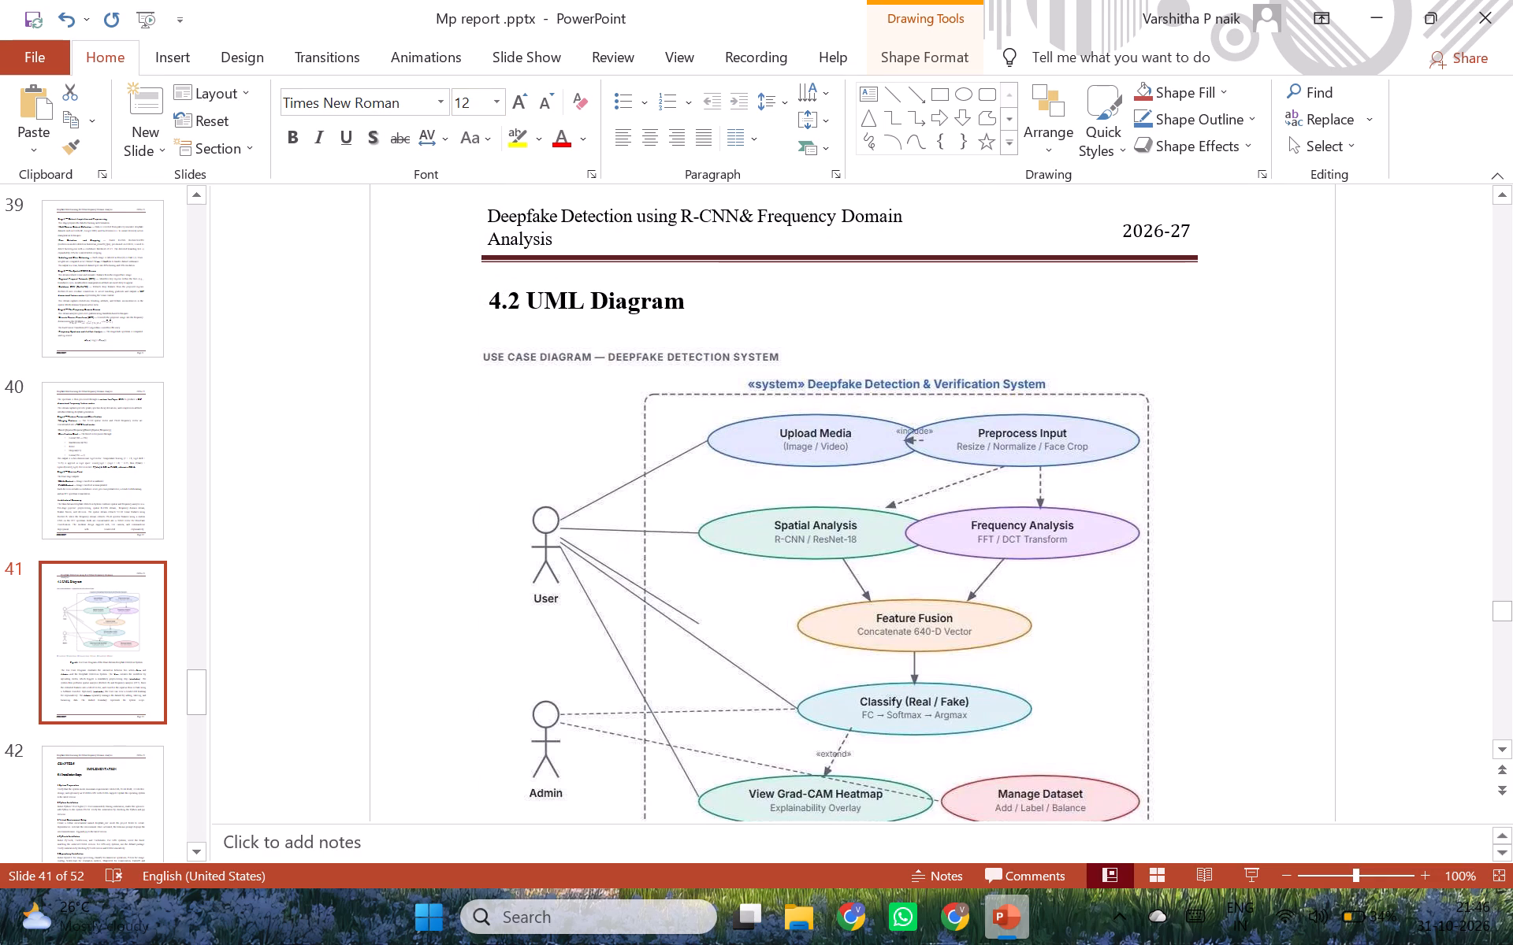
{"action": "left_click_drag", "start_coordinate": [953, 230], "coordinate": [959, 230]}
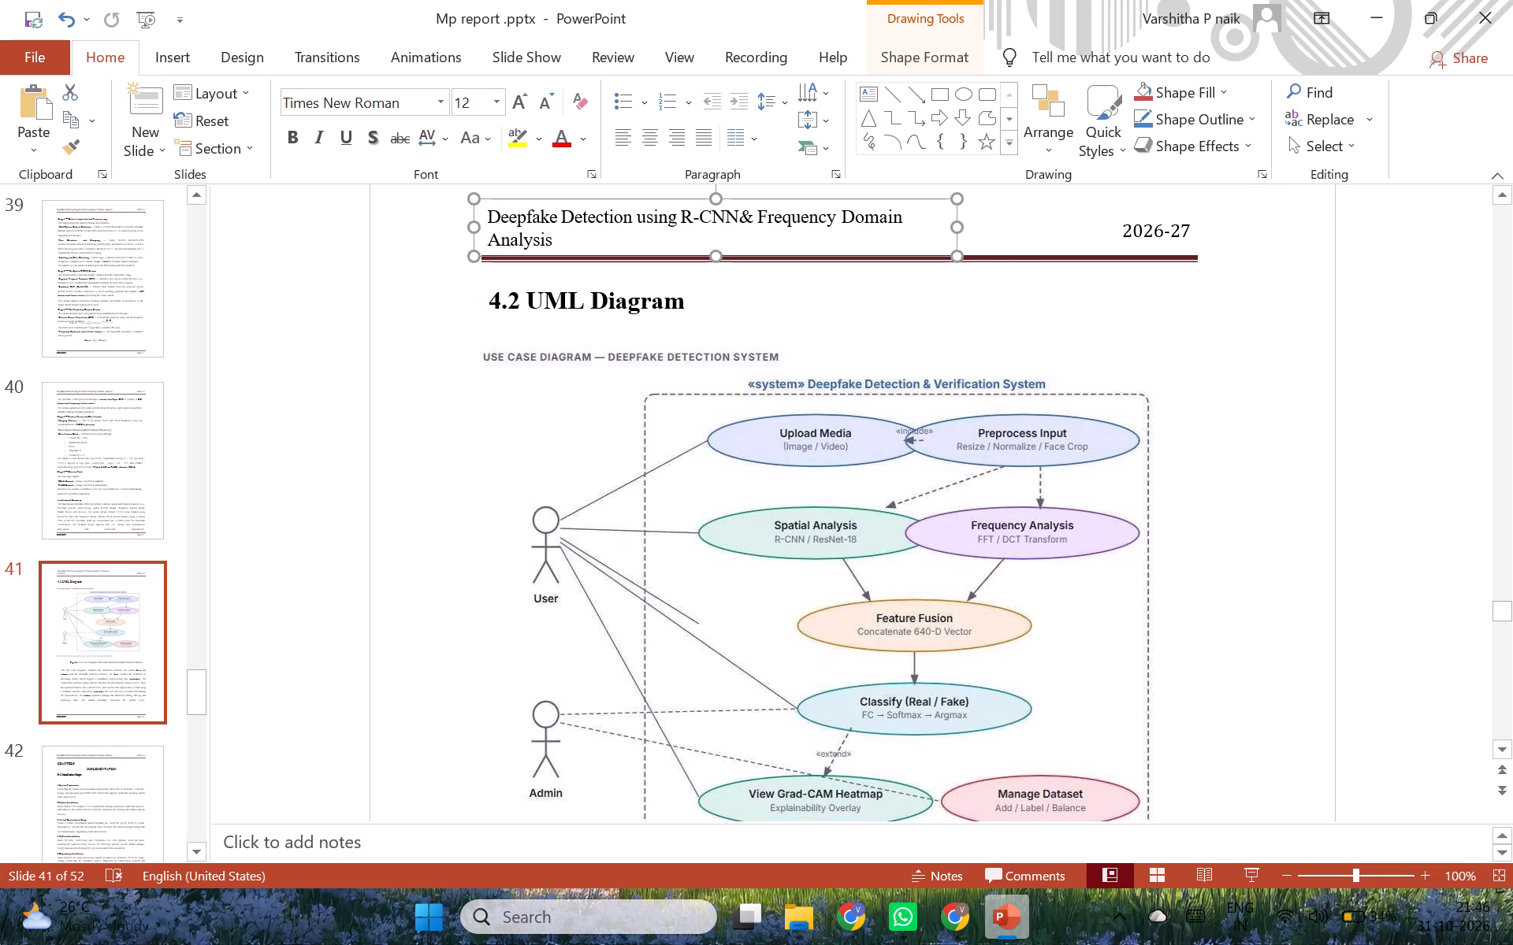
{"action": "left_click_drag", "start_coordinate": [959, 230], "coordinate": [1028, 232]}
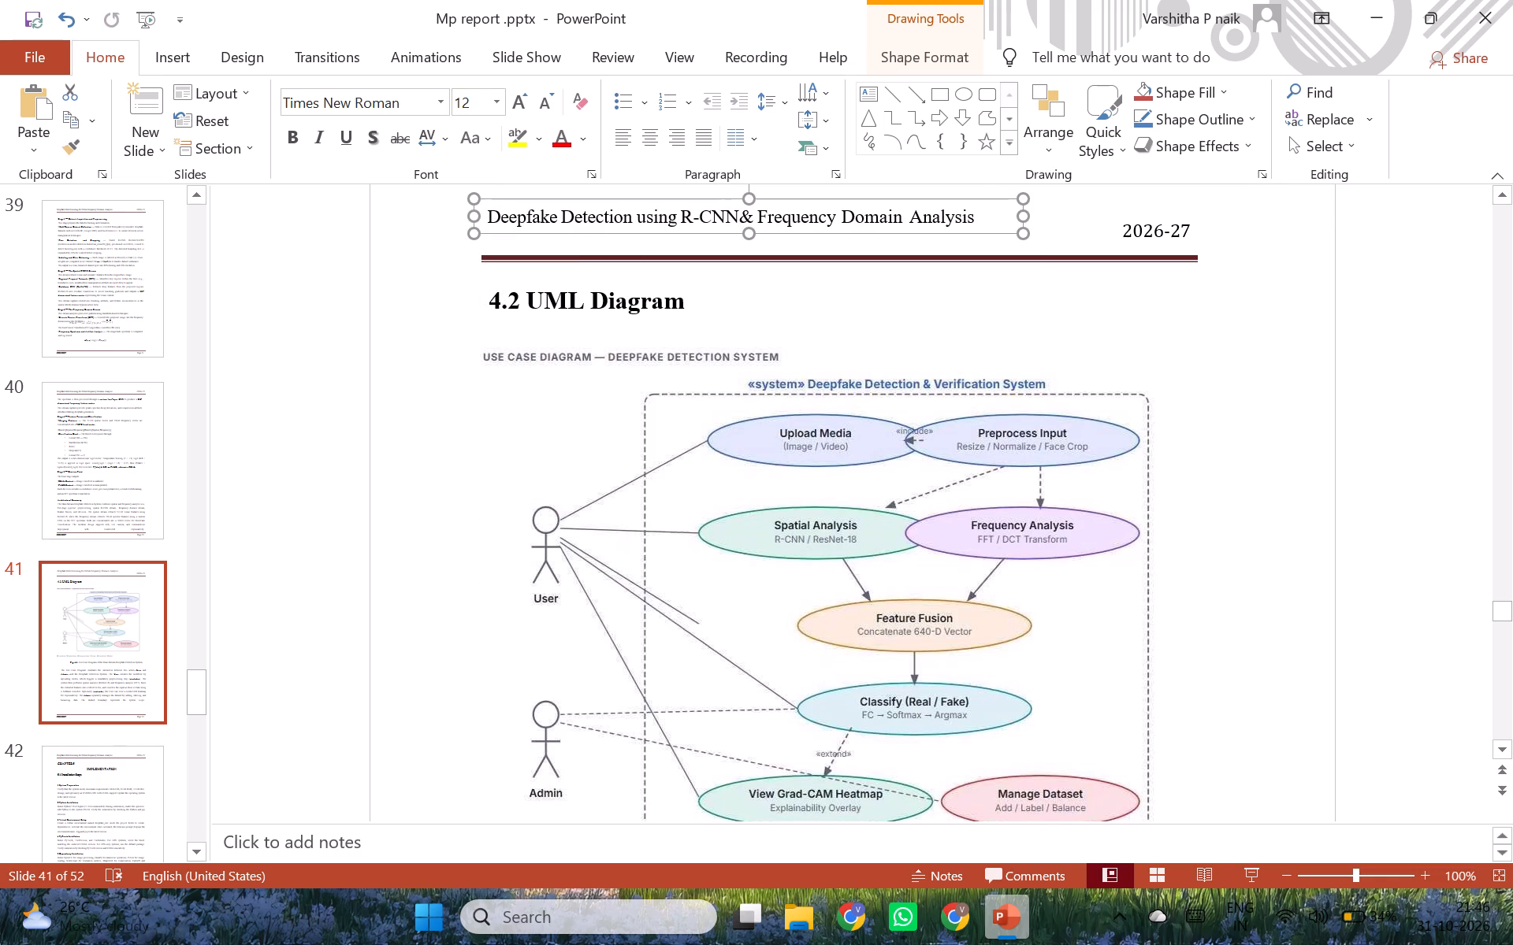
{"action": "left_click_drag", "start_coordinate": [994, 233], "coordinate": [995, 244]}
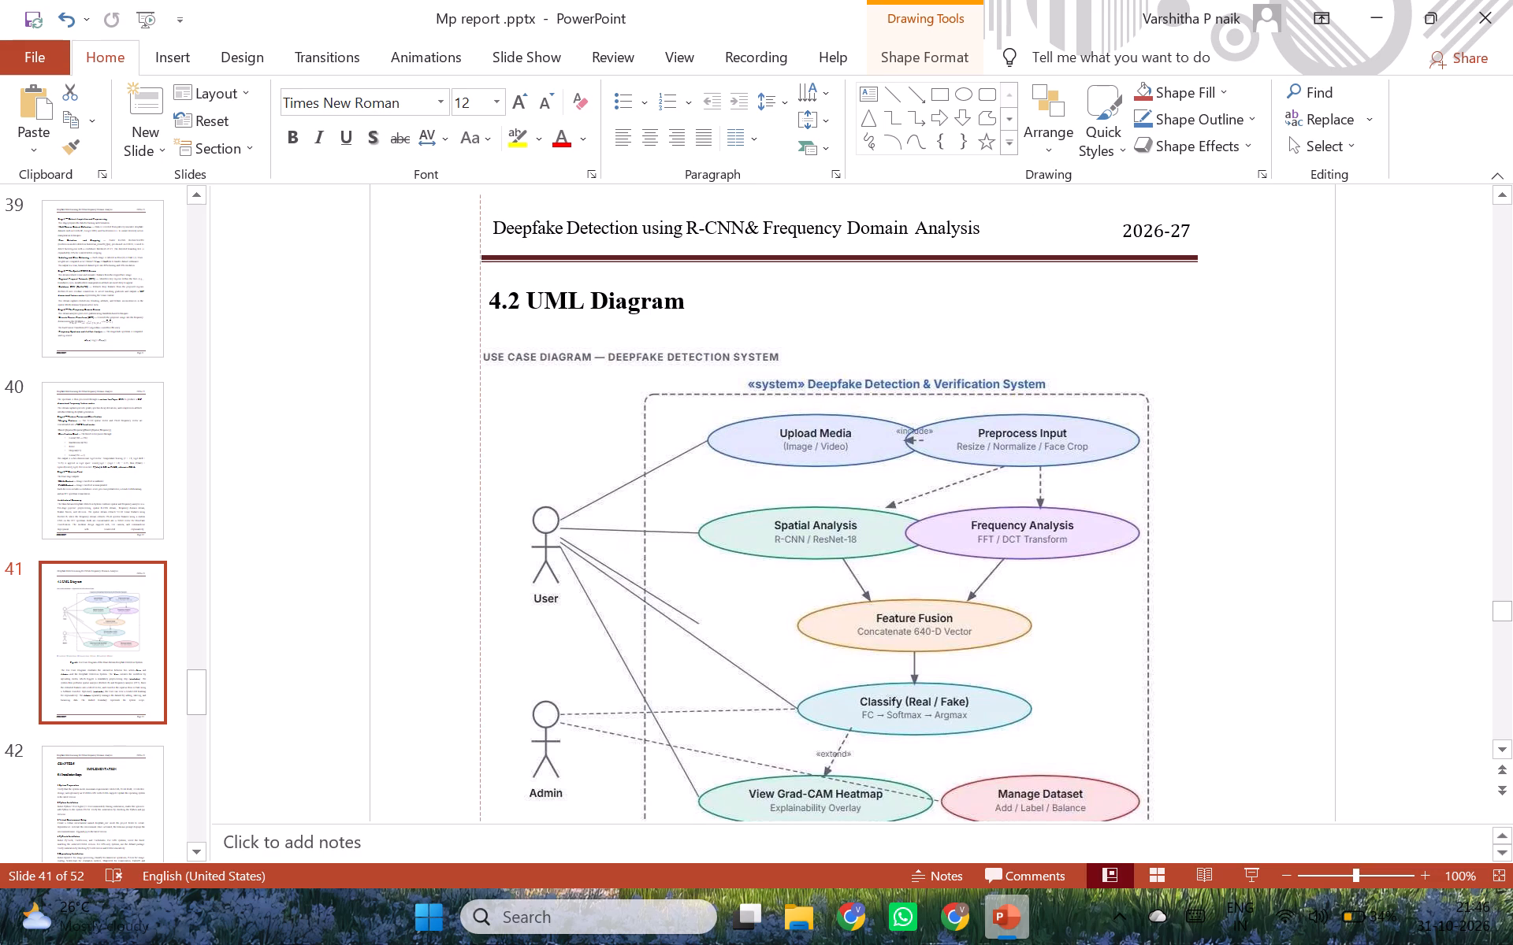
{"action": "left_click_drag", "start_coordinate": [995, 244], "coordinate": [993, 242]}
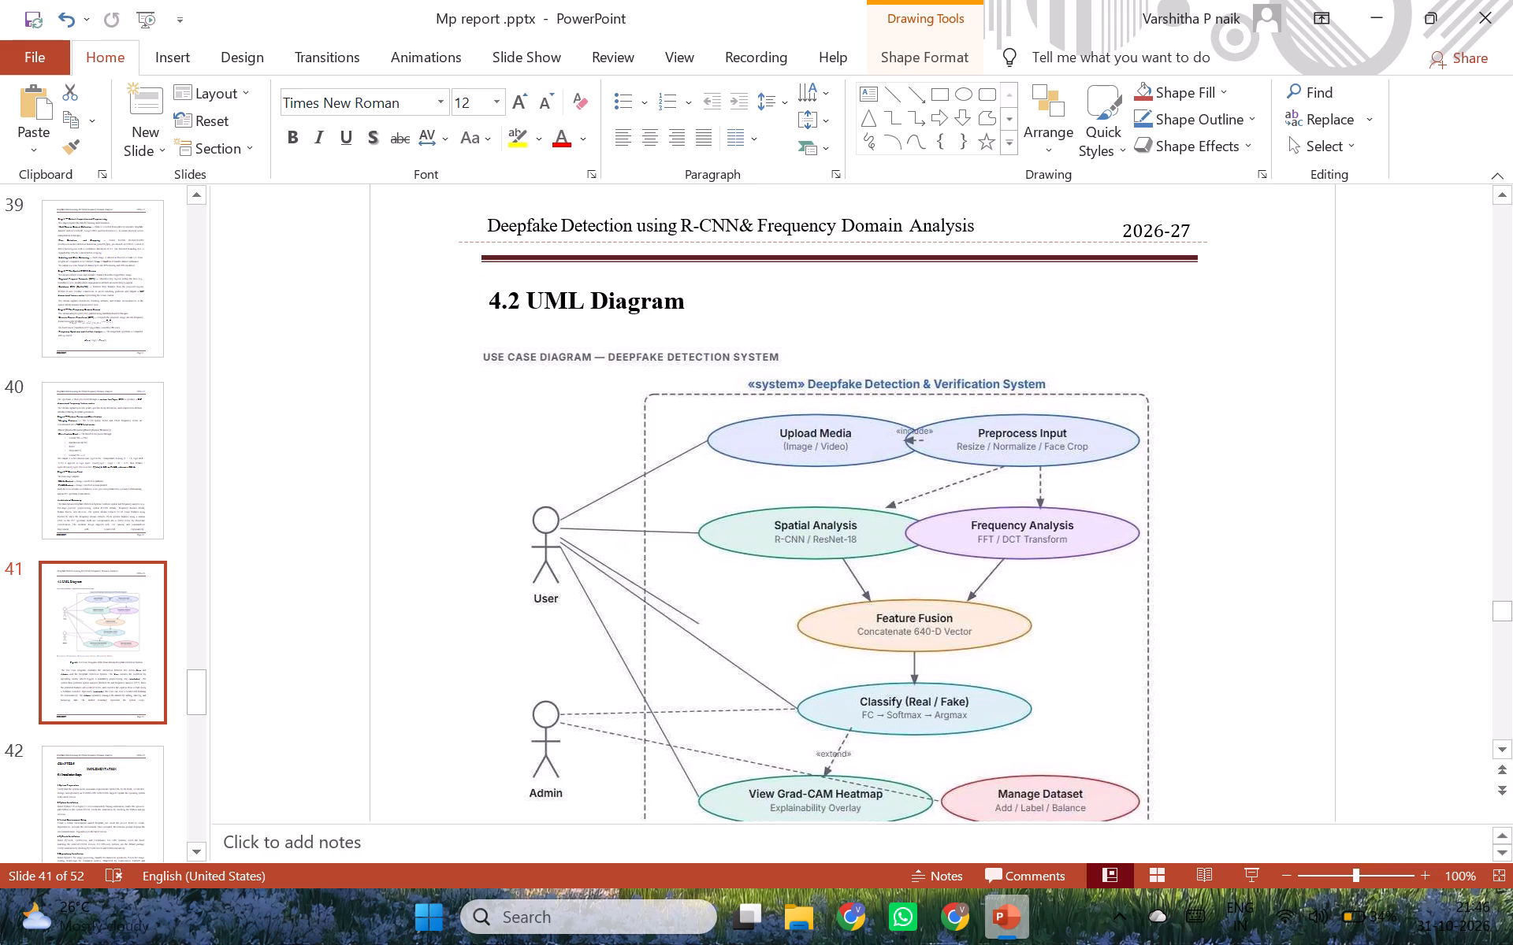
Compare with slide 40's header title and set slide 41's header title to font size 11.
{"action": "left_click", "coordinate": [145, 481]}
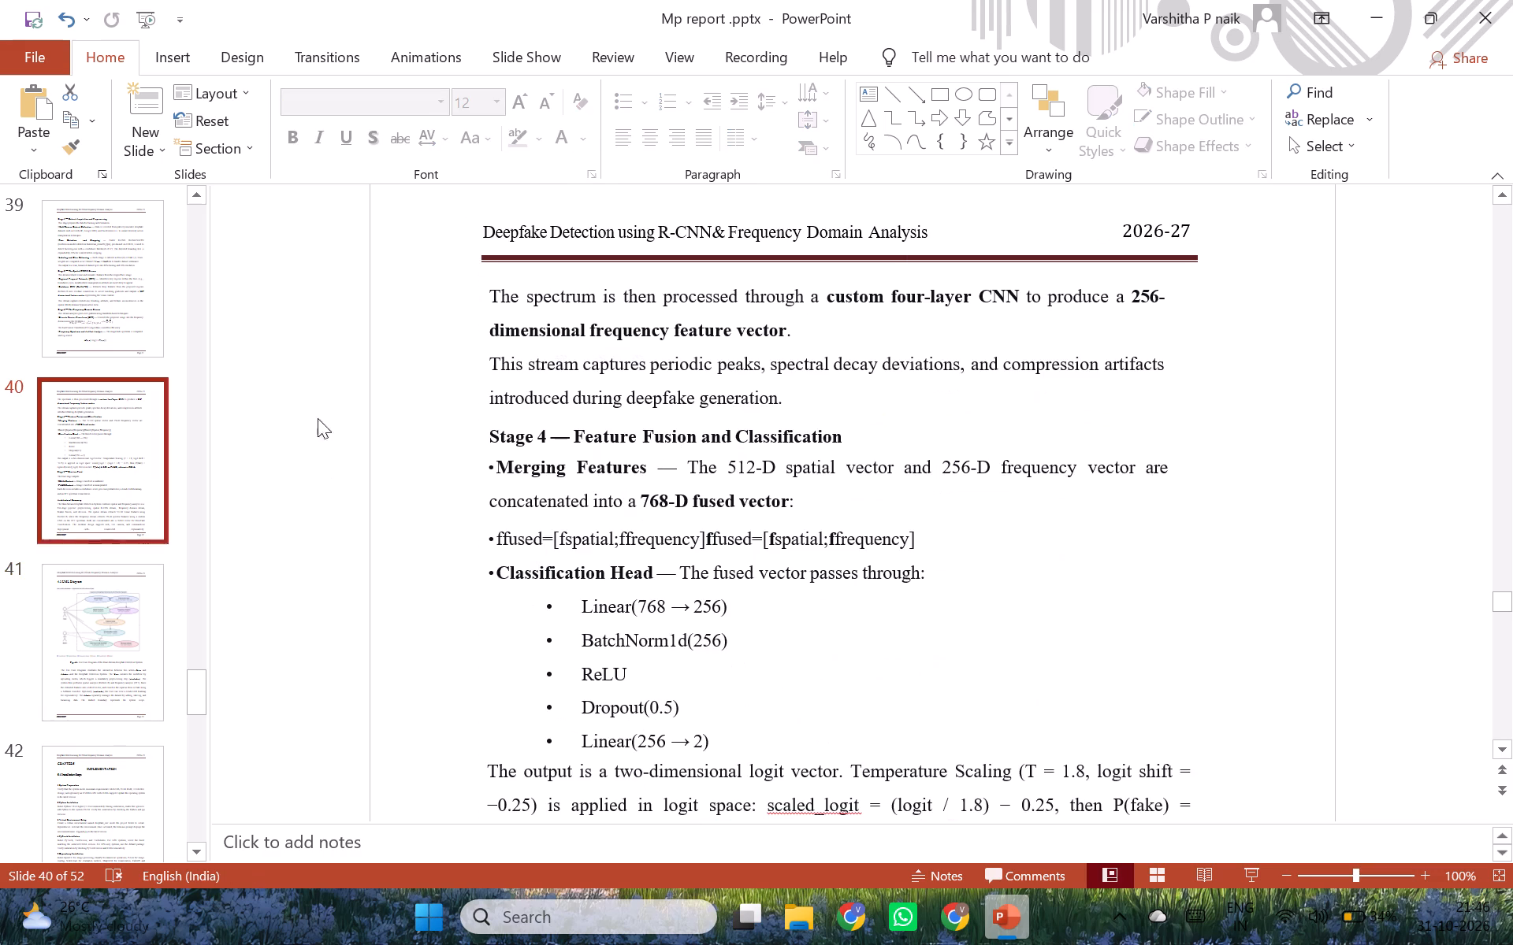
{"action": "double_click", "coordinate": [600, 231]}
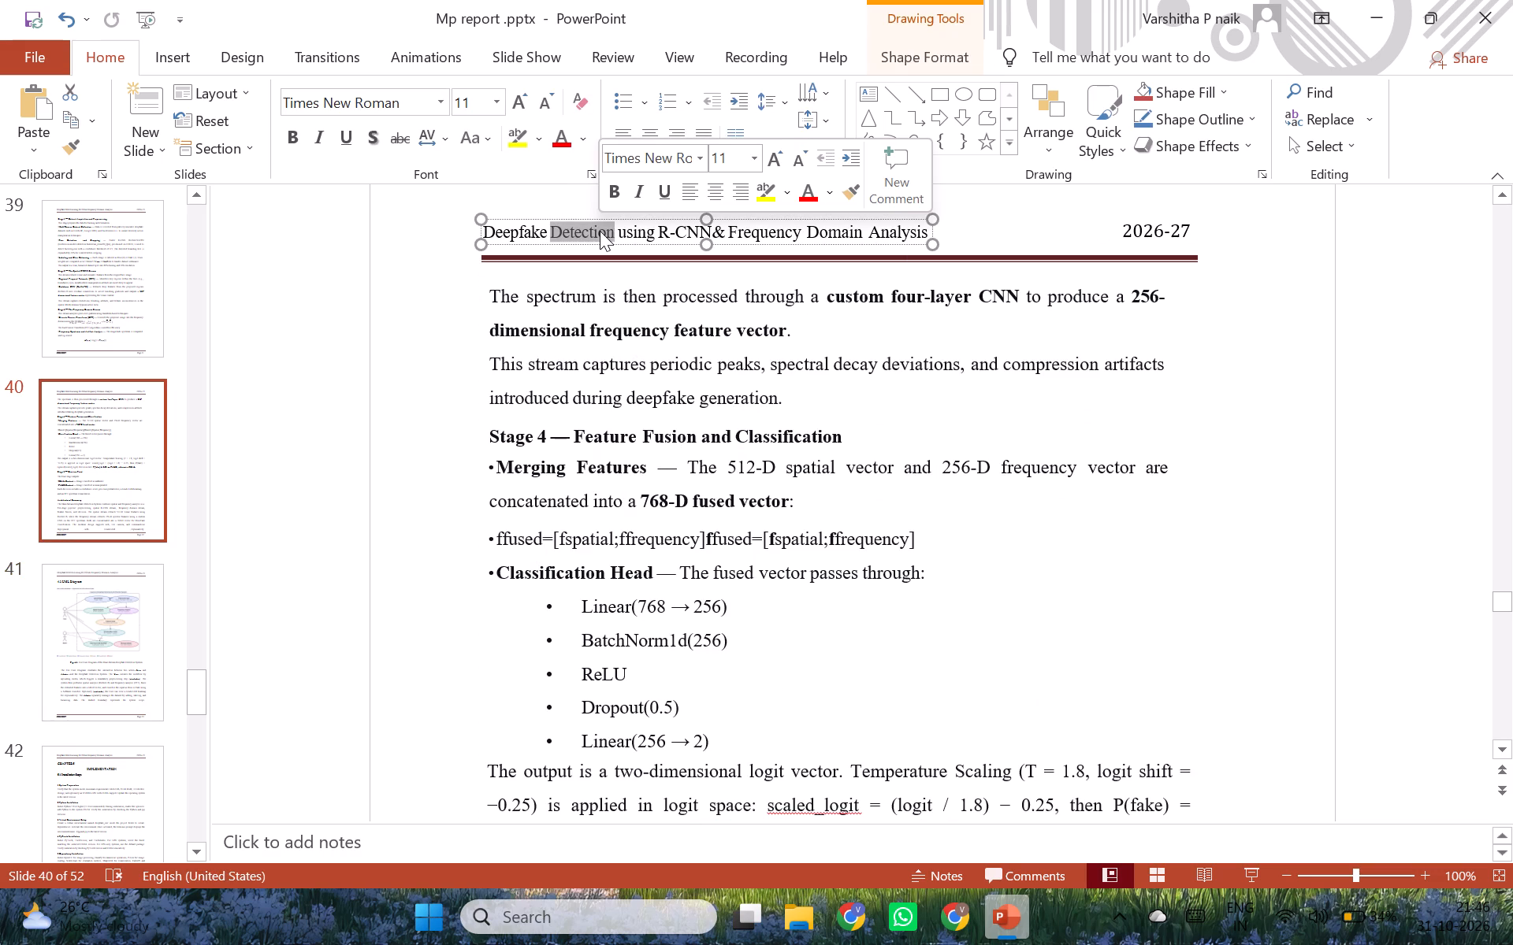
{"action": "left_click", "coordinate": [65, 662]}
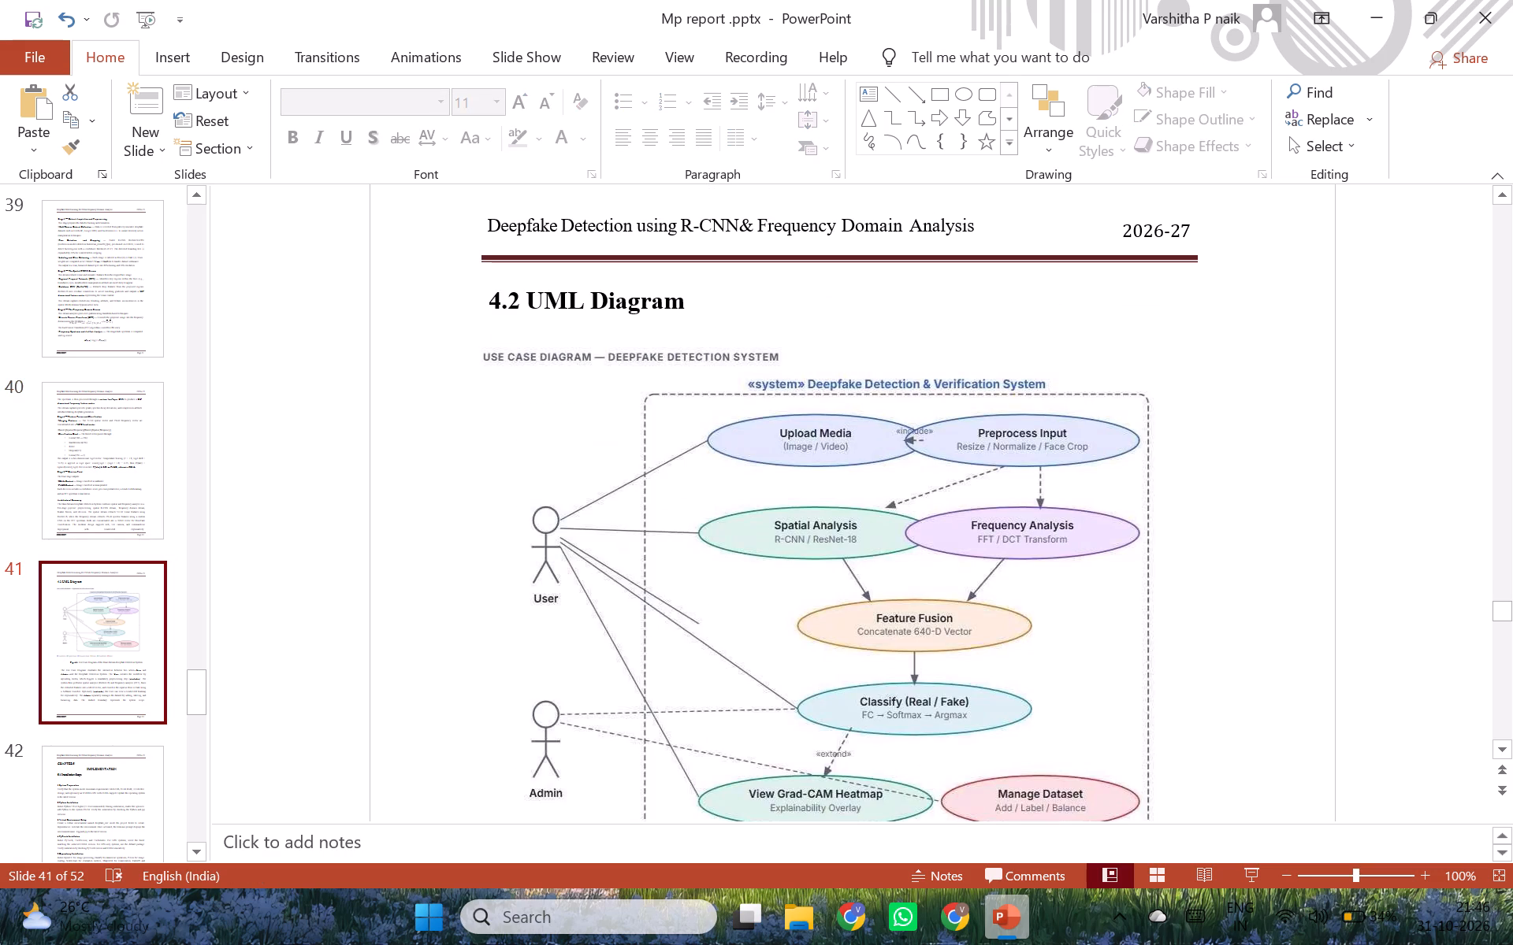
{"action": "left_click", "coordinate": [597, 224]}
{"action": "key", "text": "ctrl+a"}
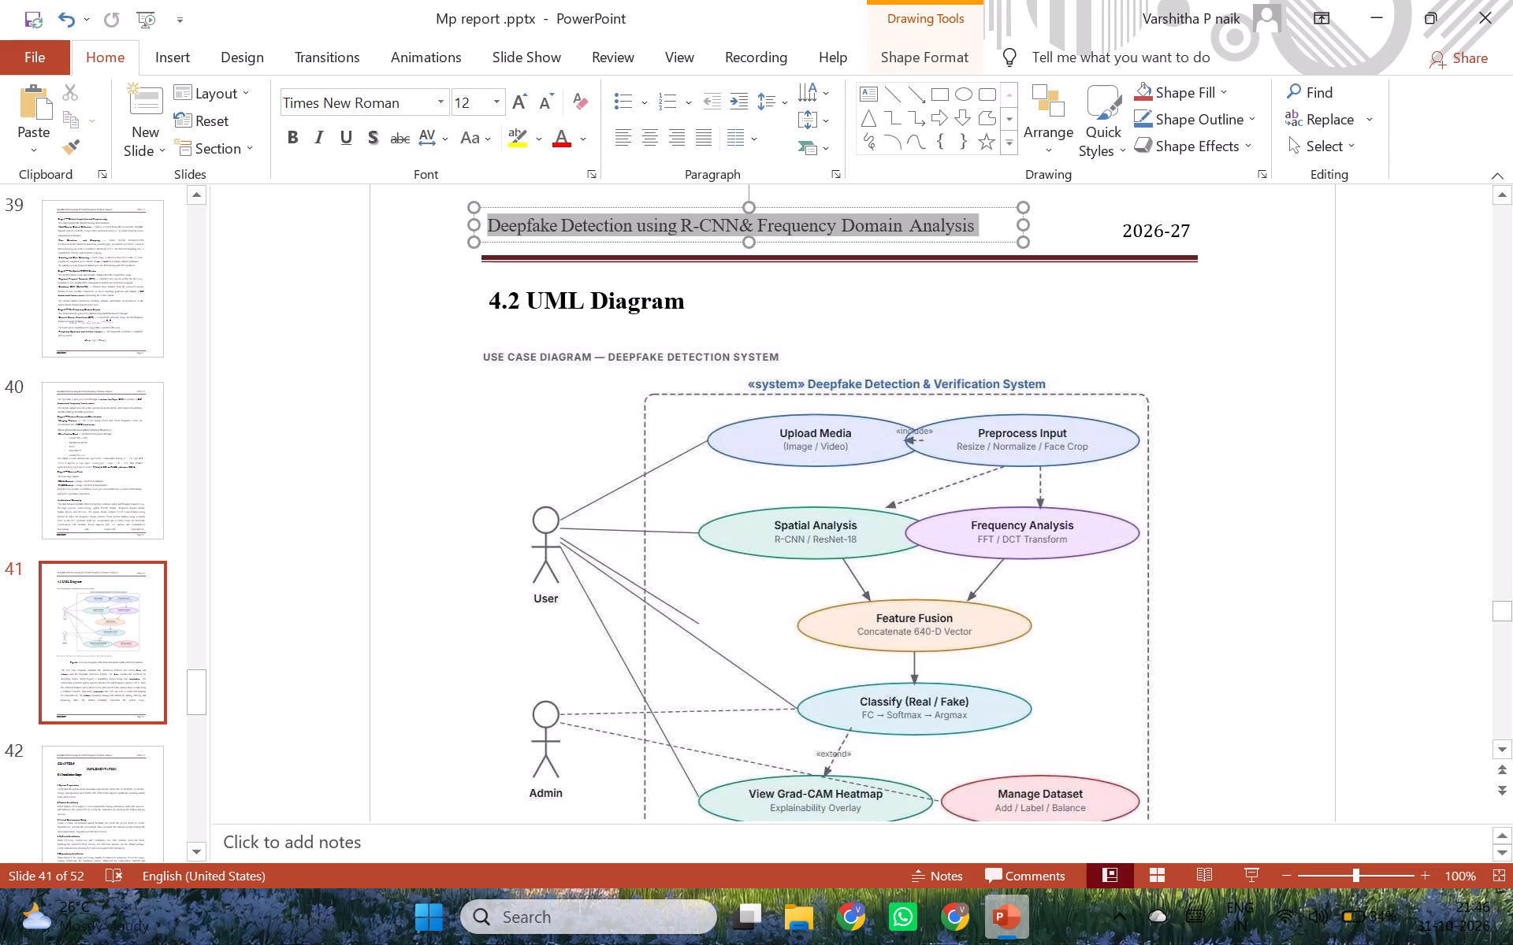
{"action": "left_click", "coordinate": [472, 100]}
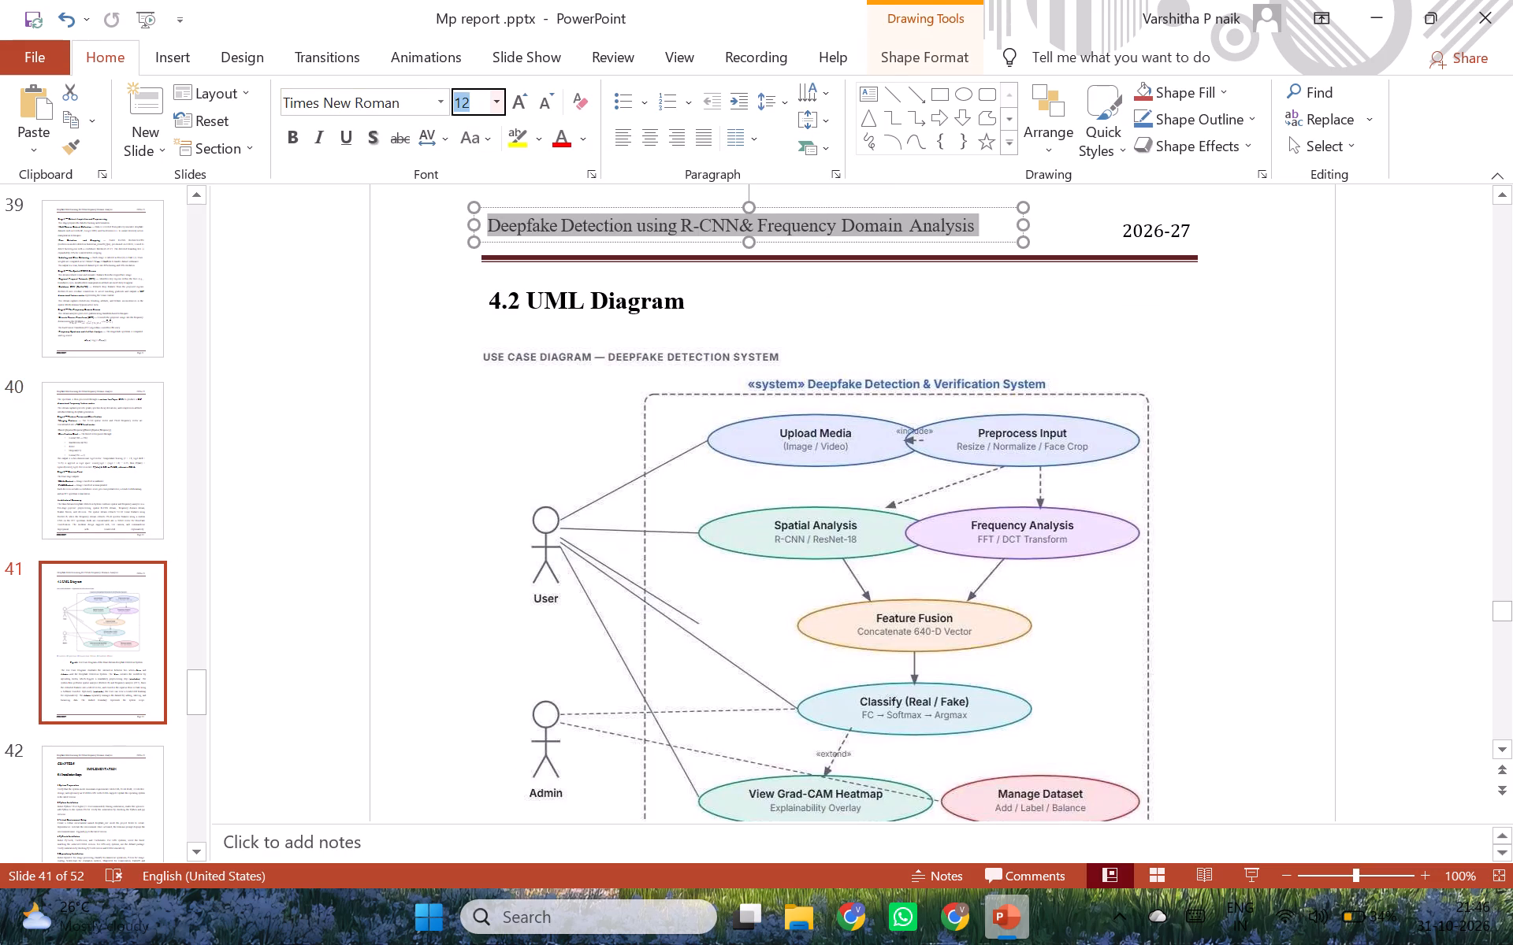
{"action": "type", "text": "11"}
{"action": "key", "text": "Return"}
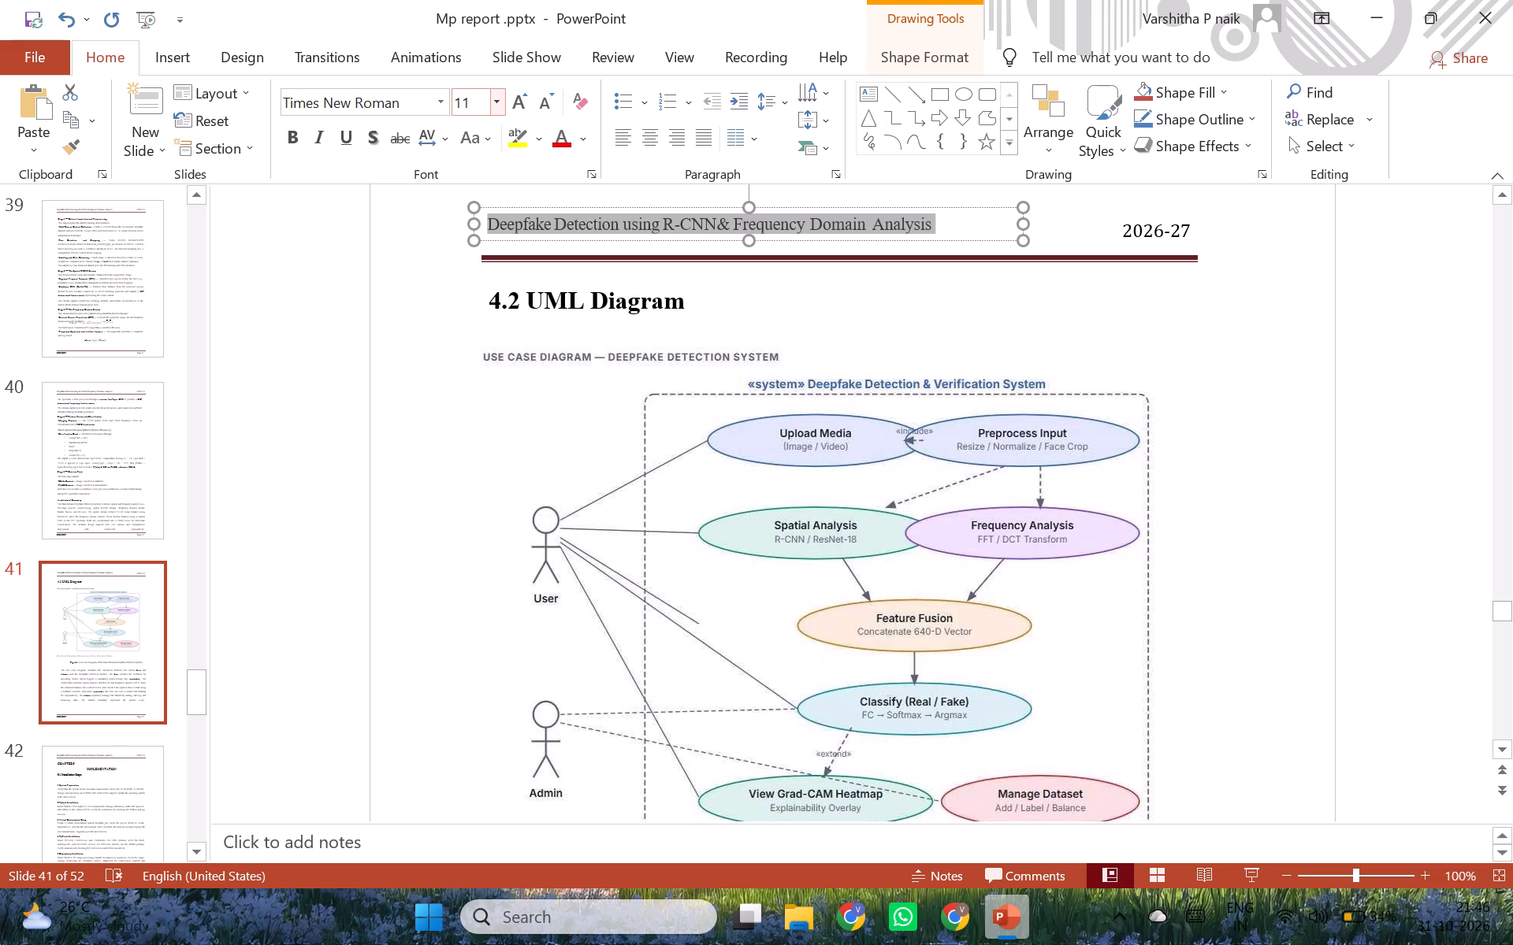
Lower slide 41's header title slightly so it sits just above the rule, level with 2026-27.
{"action": "left_click", "coordinate": [683, 241]}
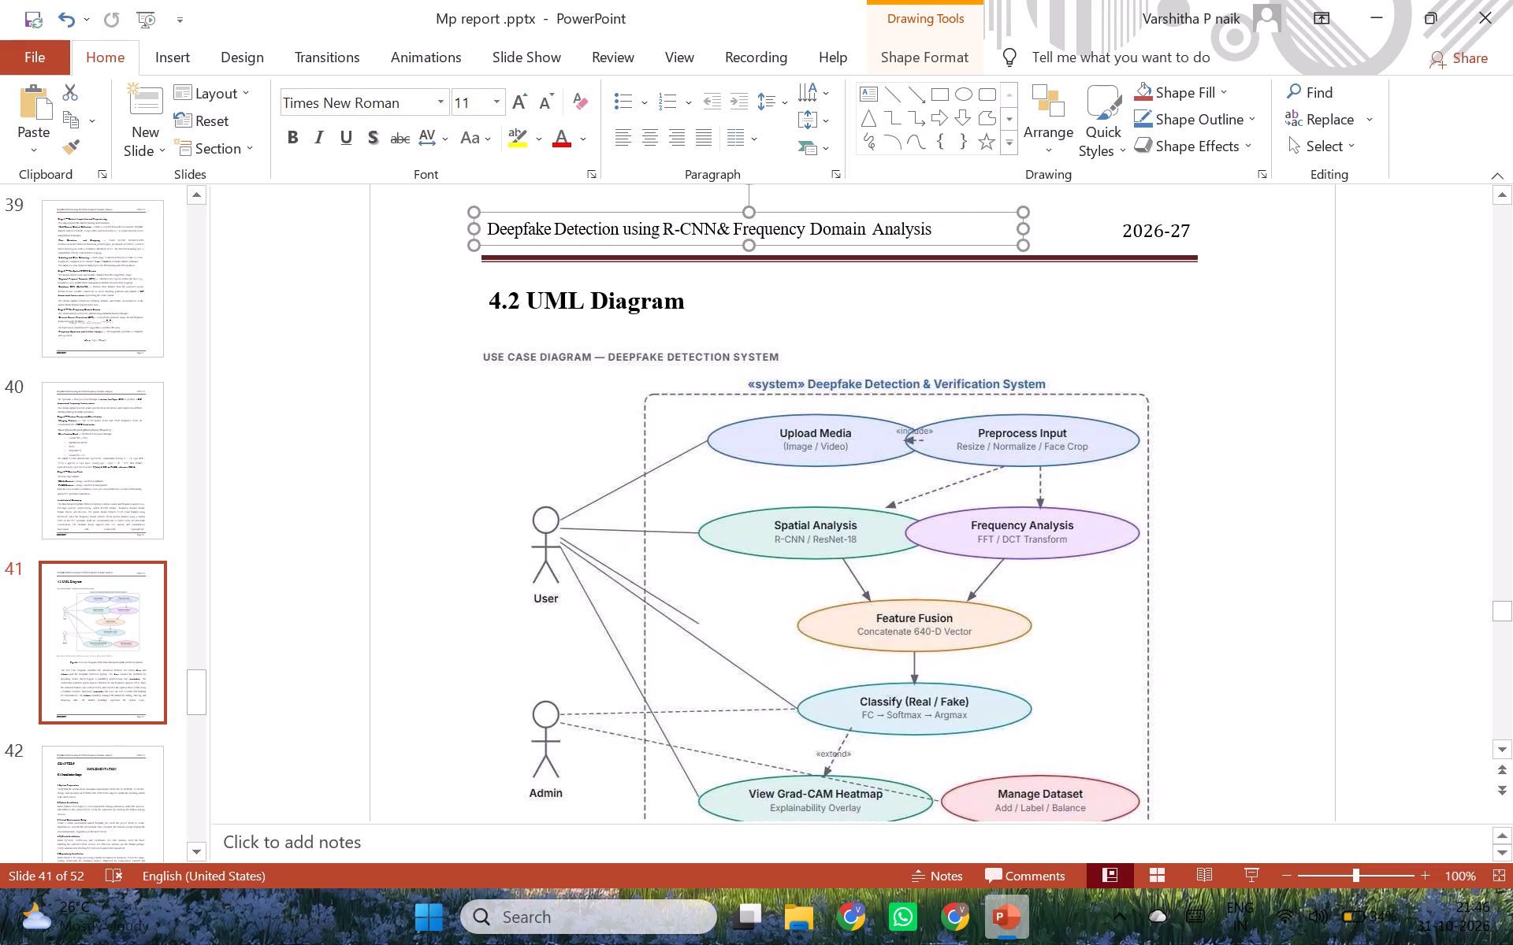
{"action": "left_click", "coordinate": [683, 246]}
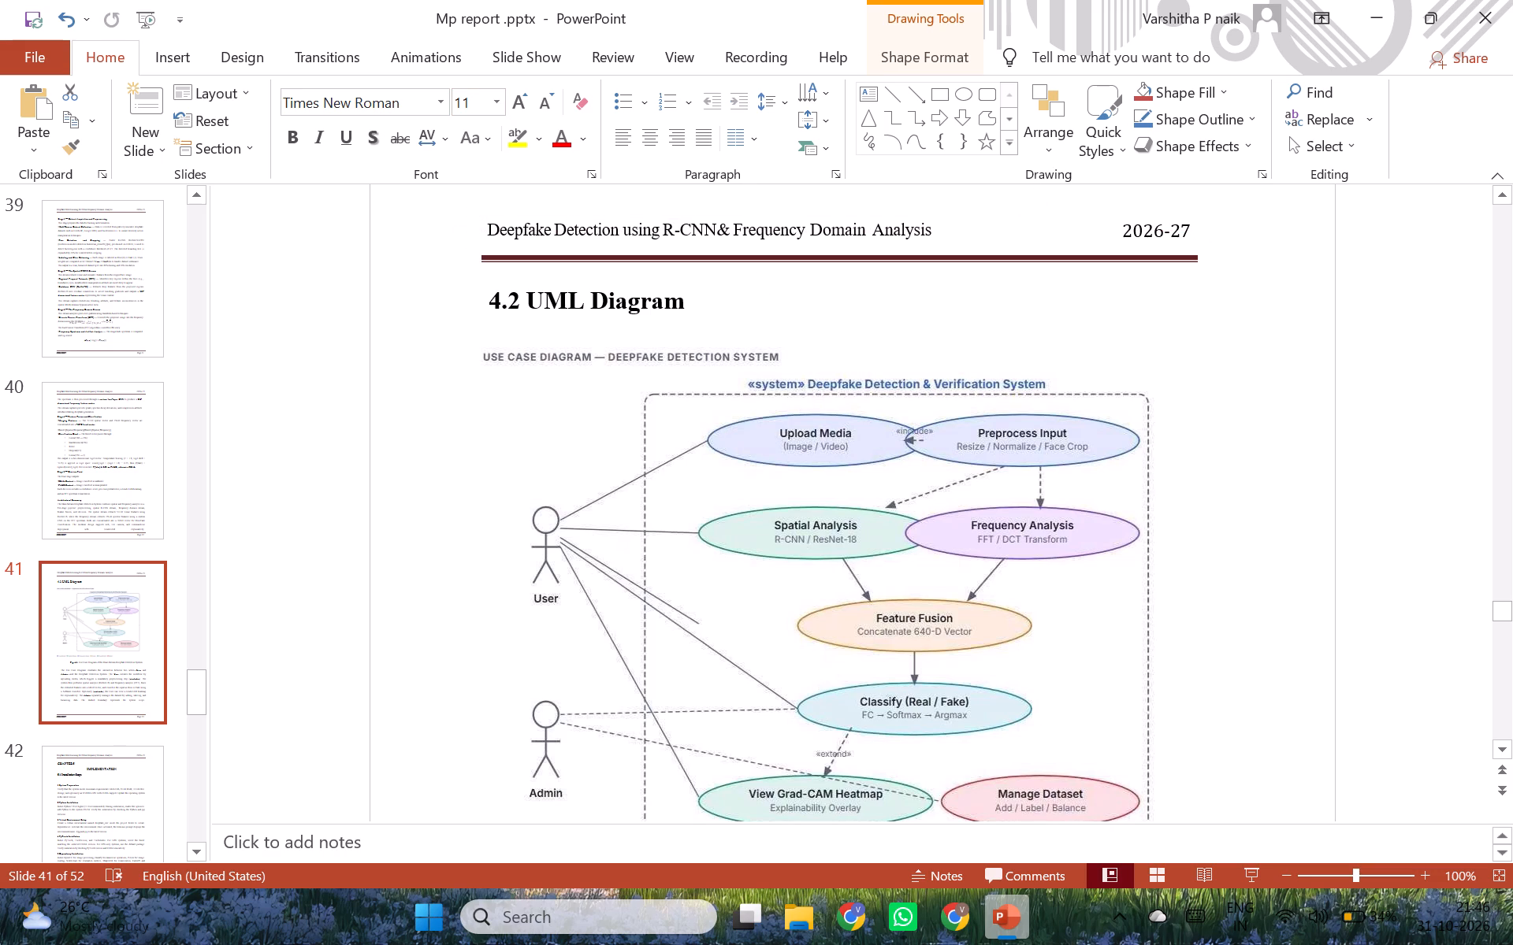
{"action": "left_click", "coordinate": [799, 325]}
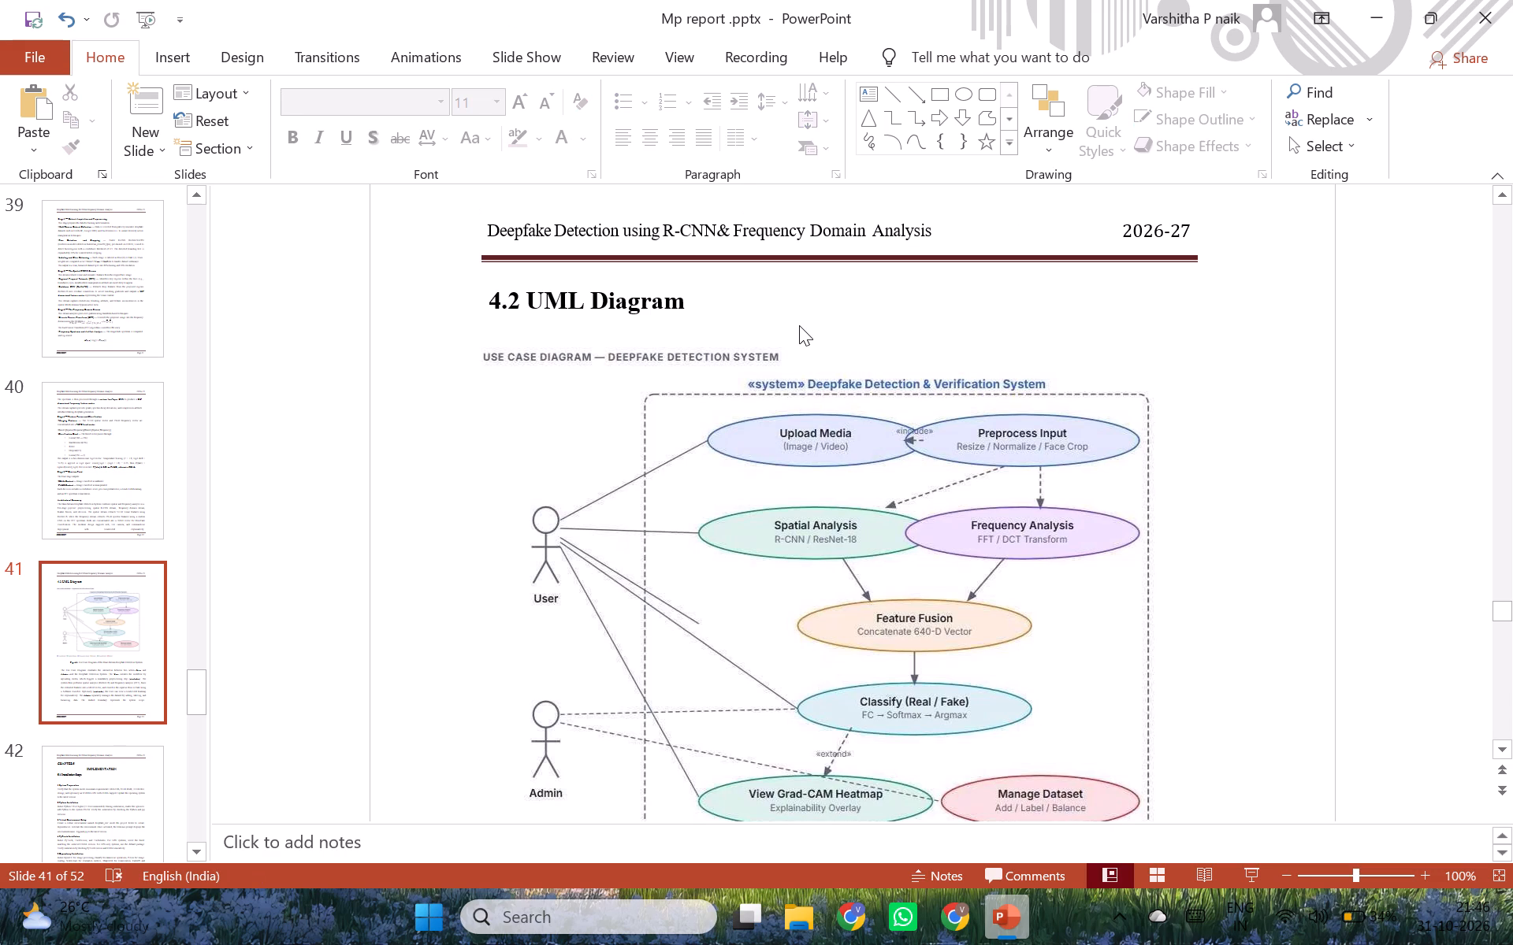
Check the rest of slide 41, and on slide 39 move the Fast Fourier Transform text block down, away from the DFT equation.
{"action": "scroll", "coordinate": [799, 325], "scroll_direction": "down", "scroll_amount": 3}
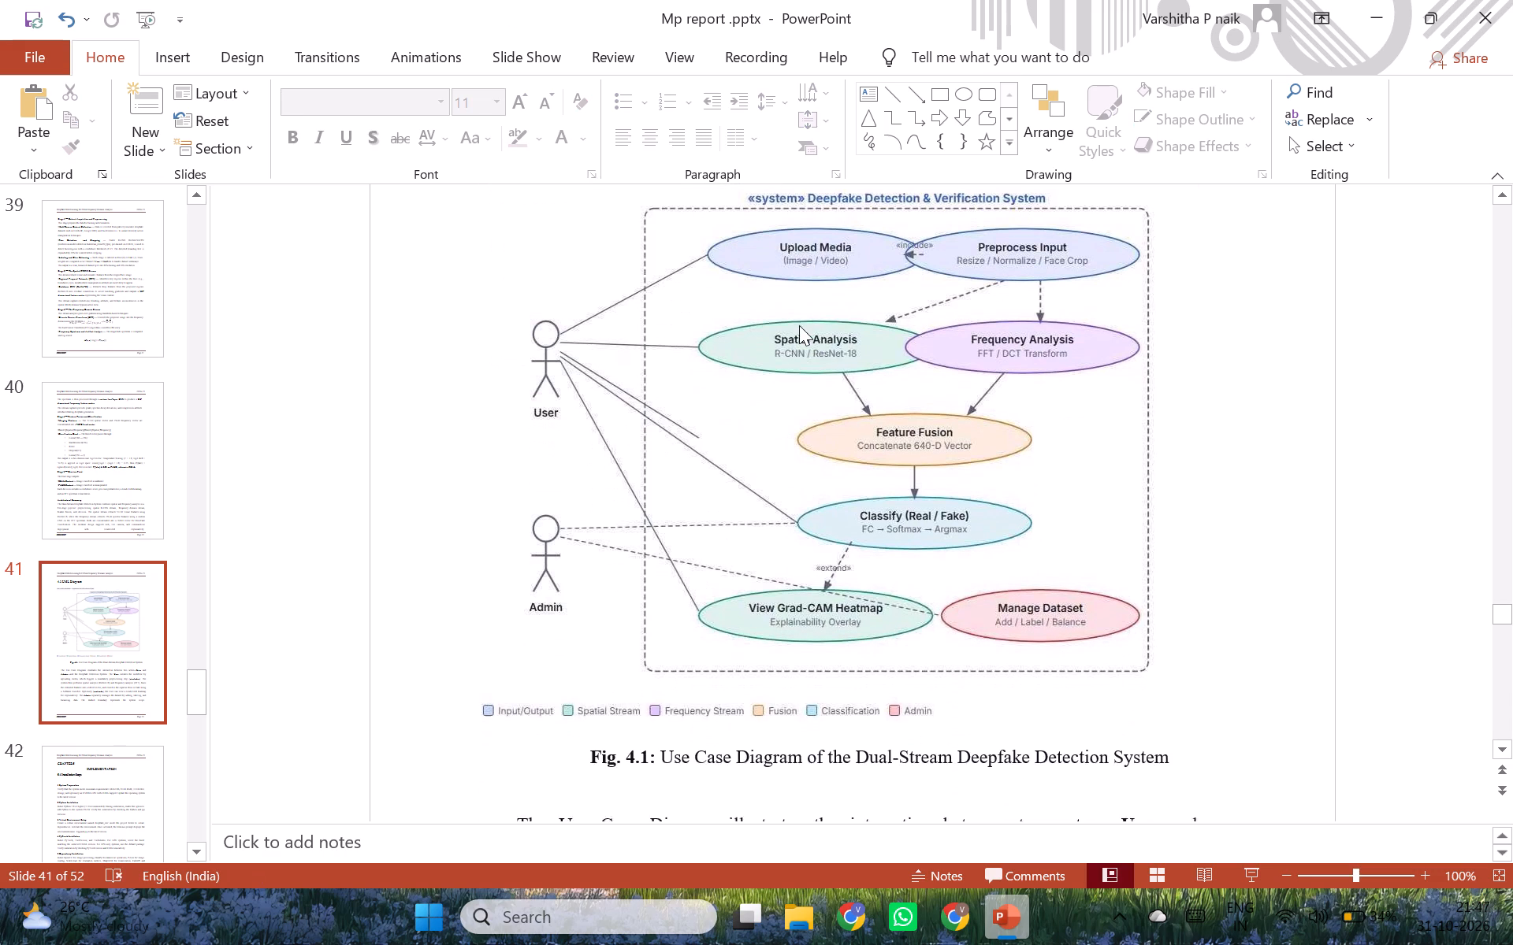
{"action": "scroll", "coordinate": [799, 325], "scroll_direction": "down", "scroll_amount": 2}
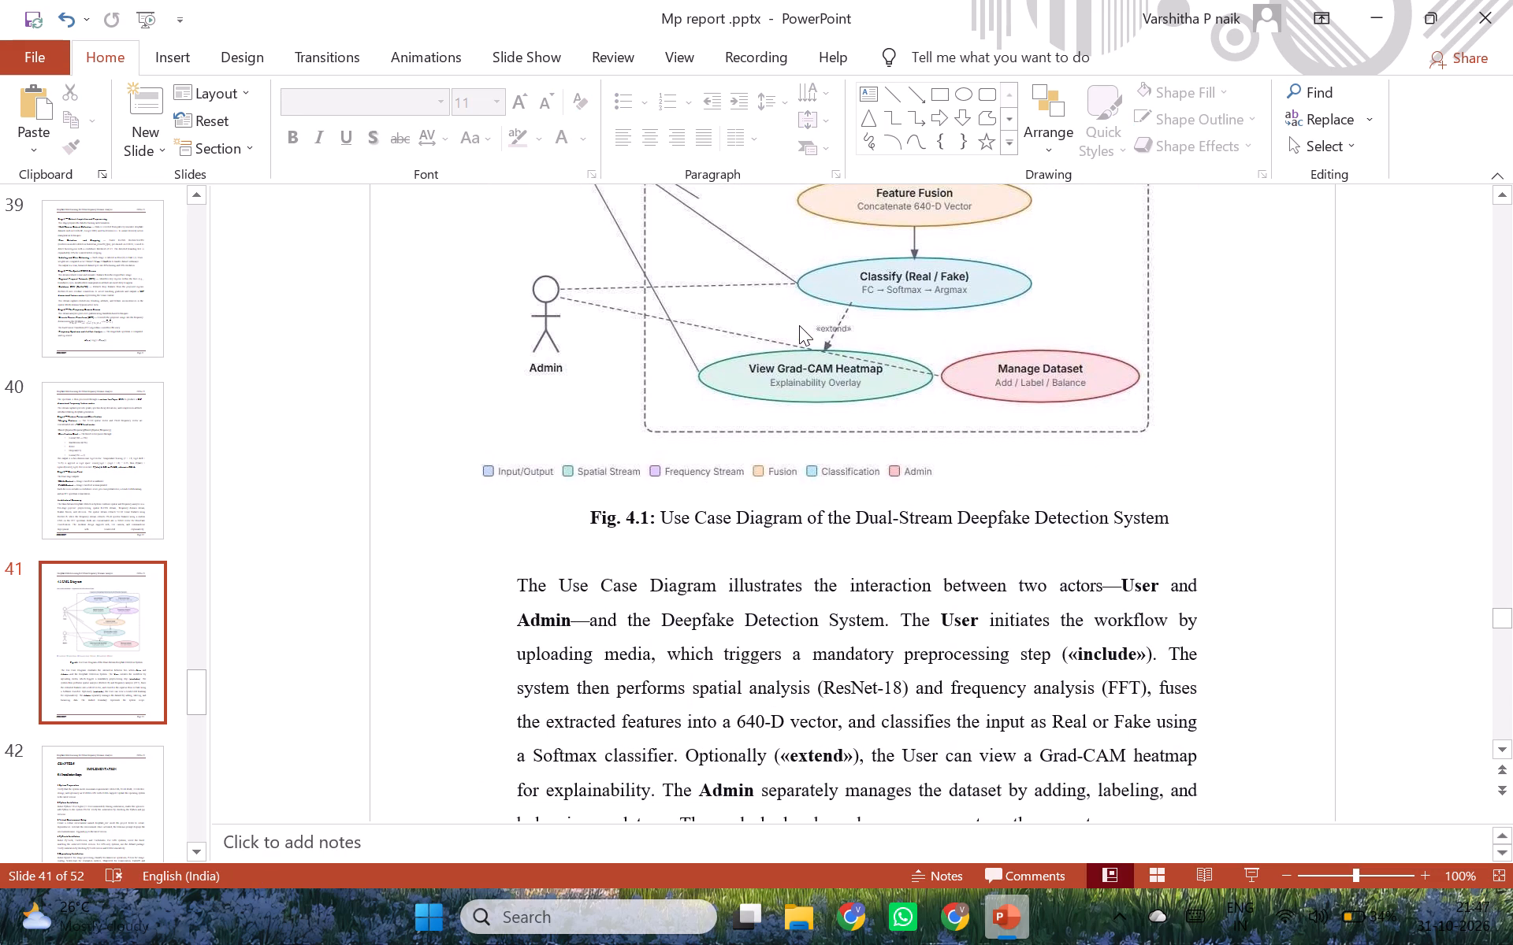
{"action": "scroll", "coordinate": [799, 325], "scroll_direction": "down", "scroll_amount": 2}
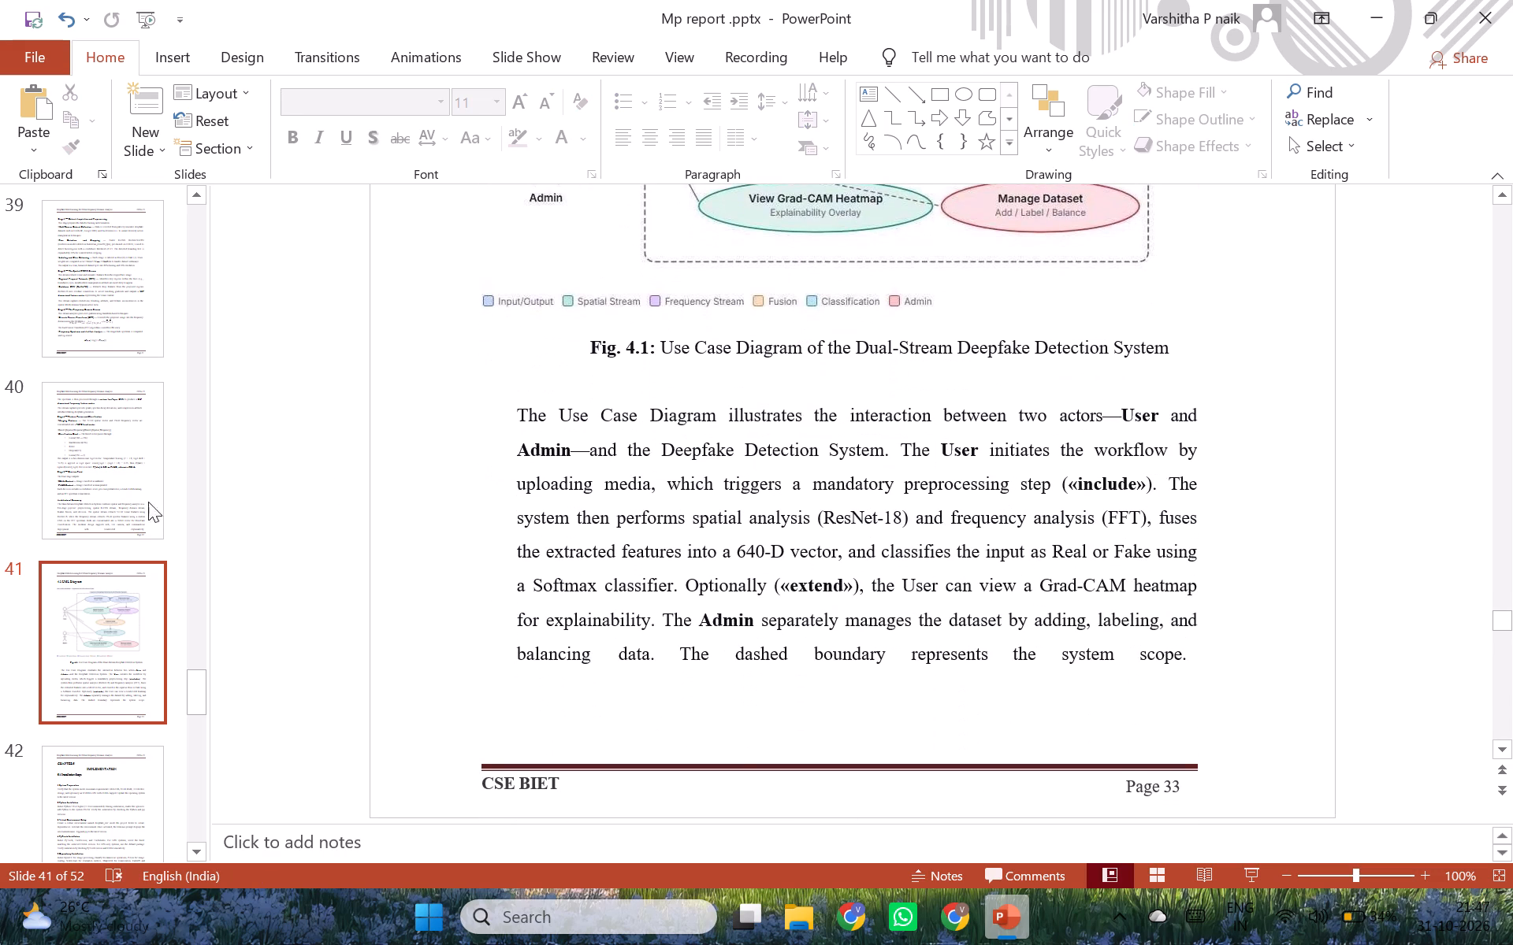
{"action": "left_click", "coordinate": [110, 350]}
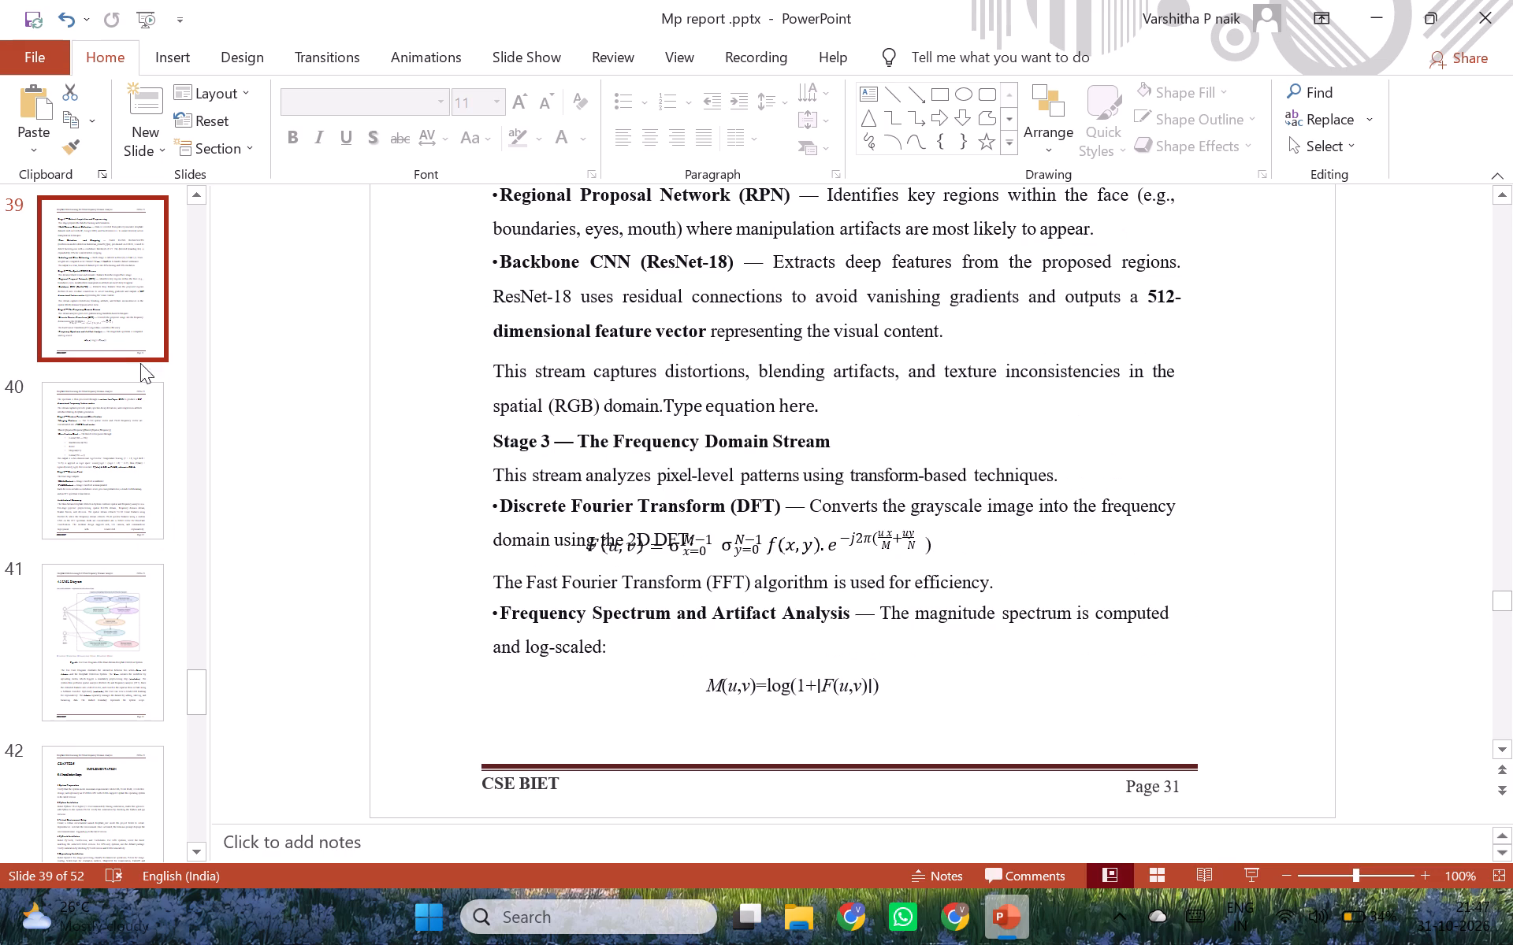
{"action": "left_click", "coordinate": [638, 558]}
{"action": "left_click_drag", "start_coordinate": [650, 555], "coordinate": [601, 561]}
{"action": "left_click", "coordinate": [601, 561]}
{"action": "left_click", "coordinate": [734, 535]}
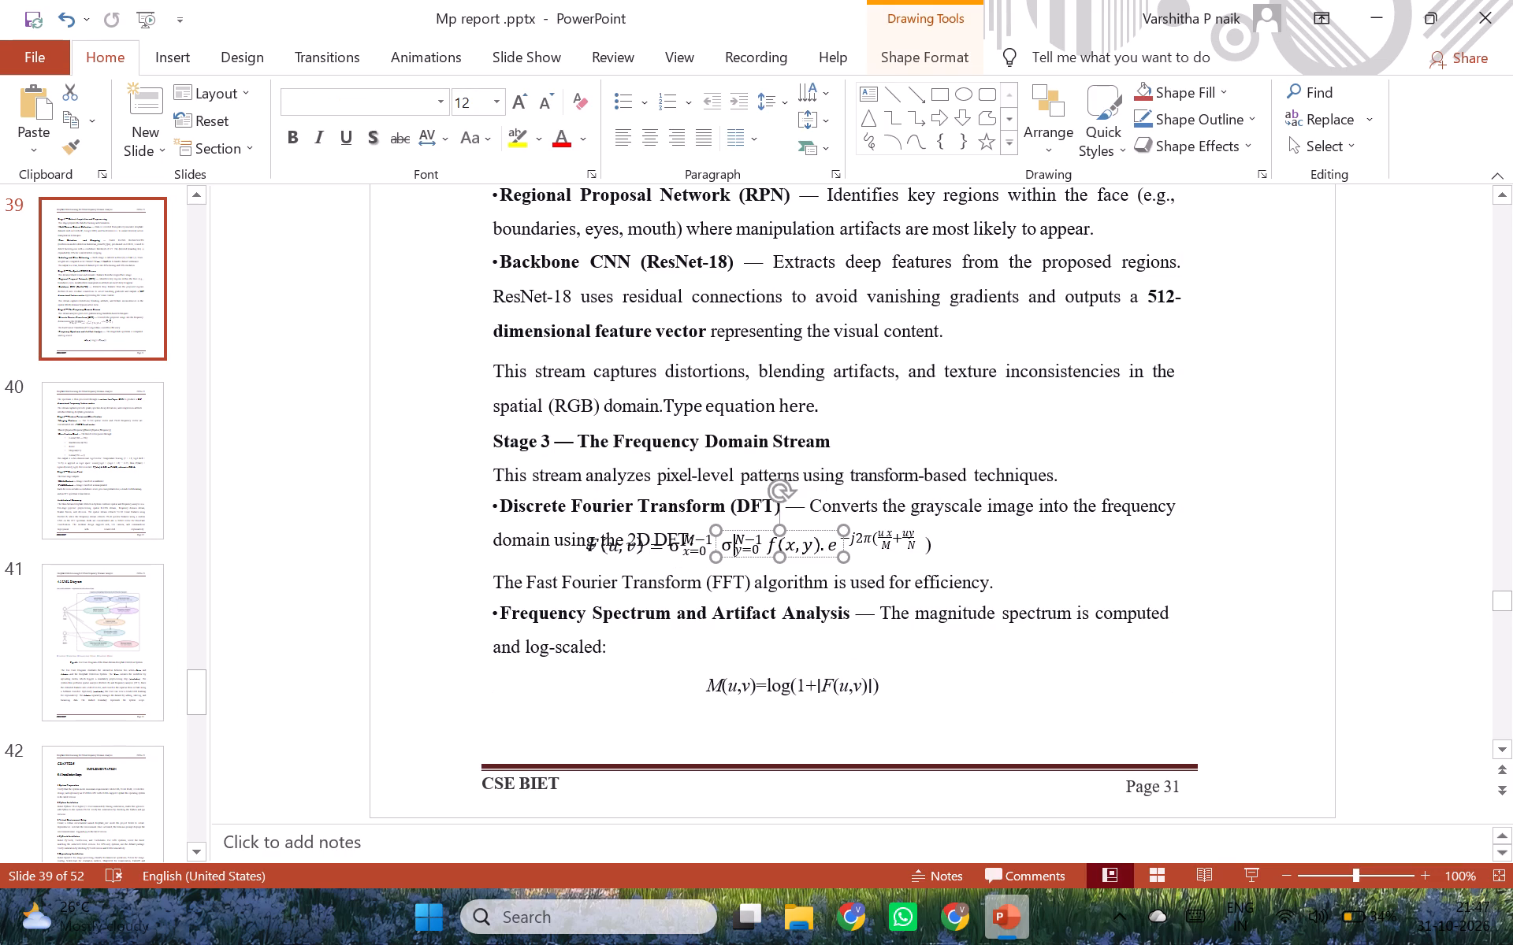
{"action": "left_click", "coordinate": [727, 570]}
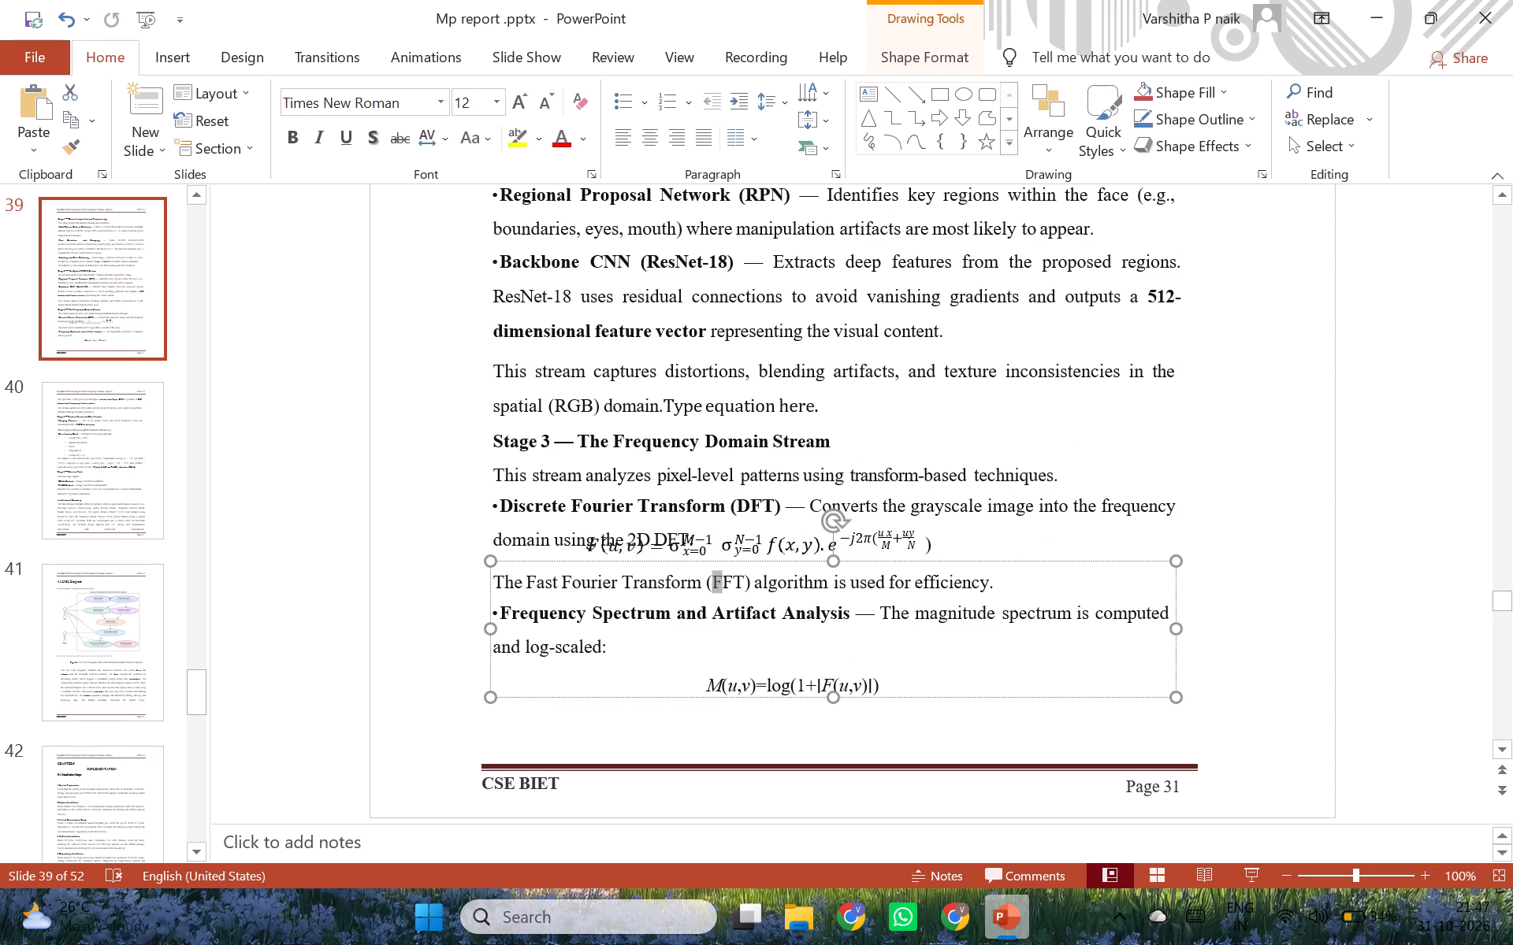
{"action": "left_click", "coordinate": [556, 521]}
{"action": "left_click_drag", "start_coordinate": [542, 561], "coordinate": [542, 563]}
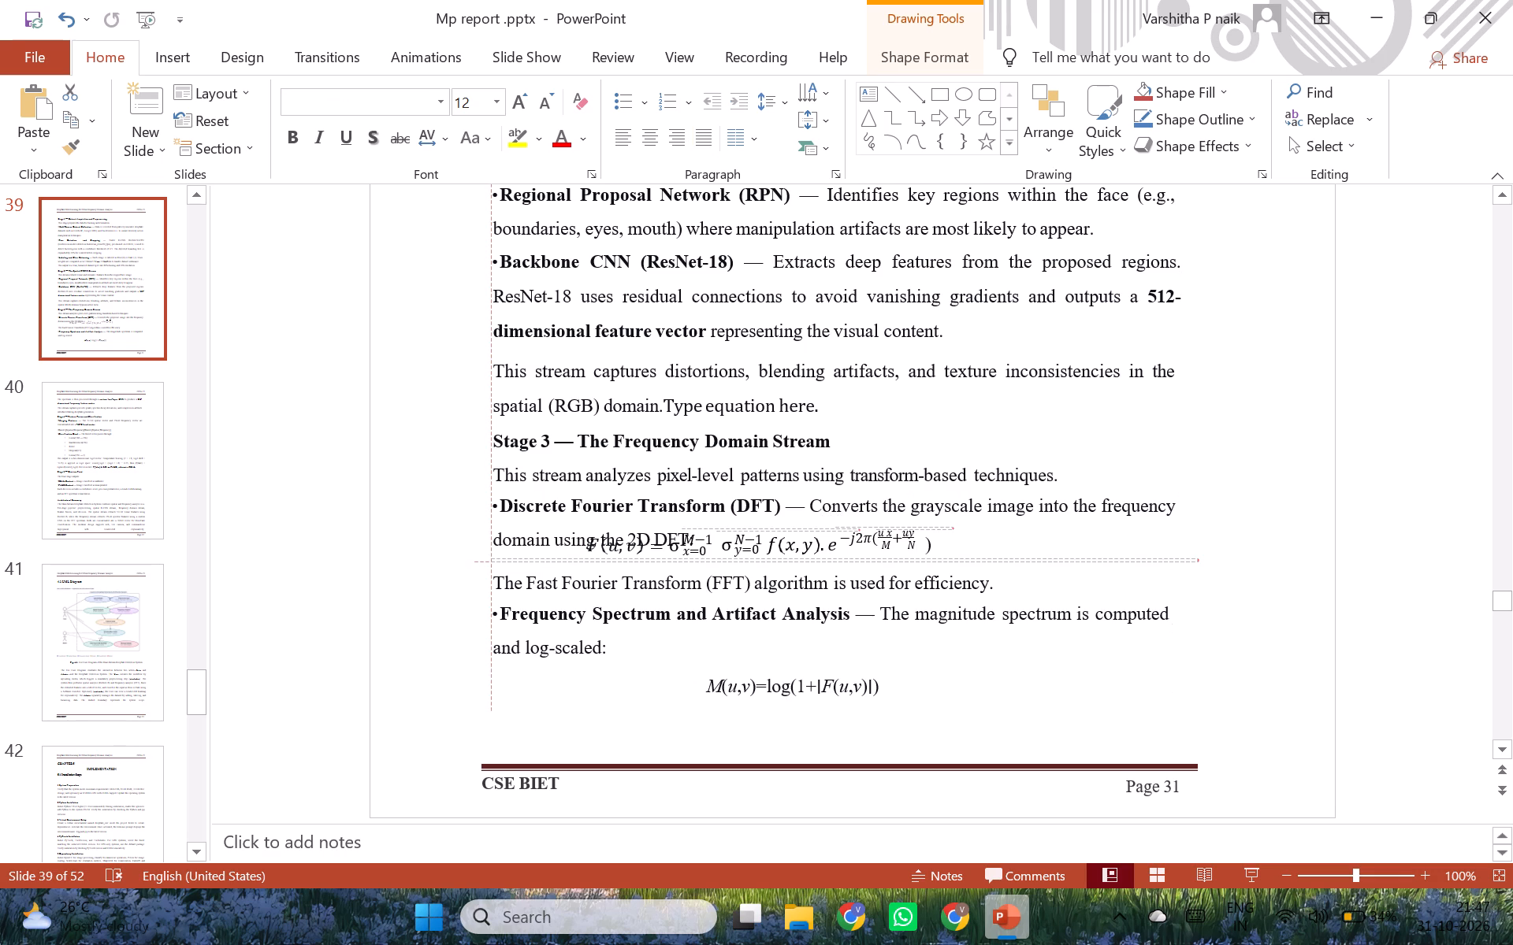
{"action": "left_click_drag", "start_coordinate": [542, 563], "coordinate": [544, 595]}
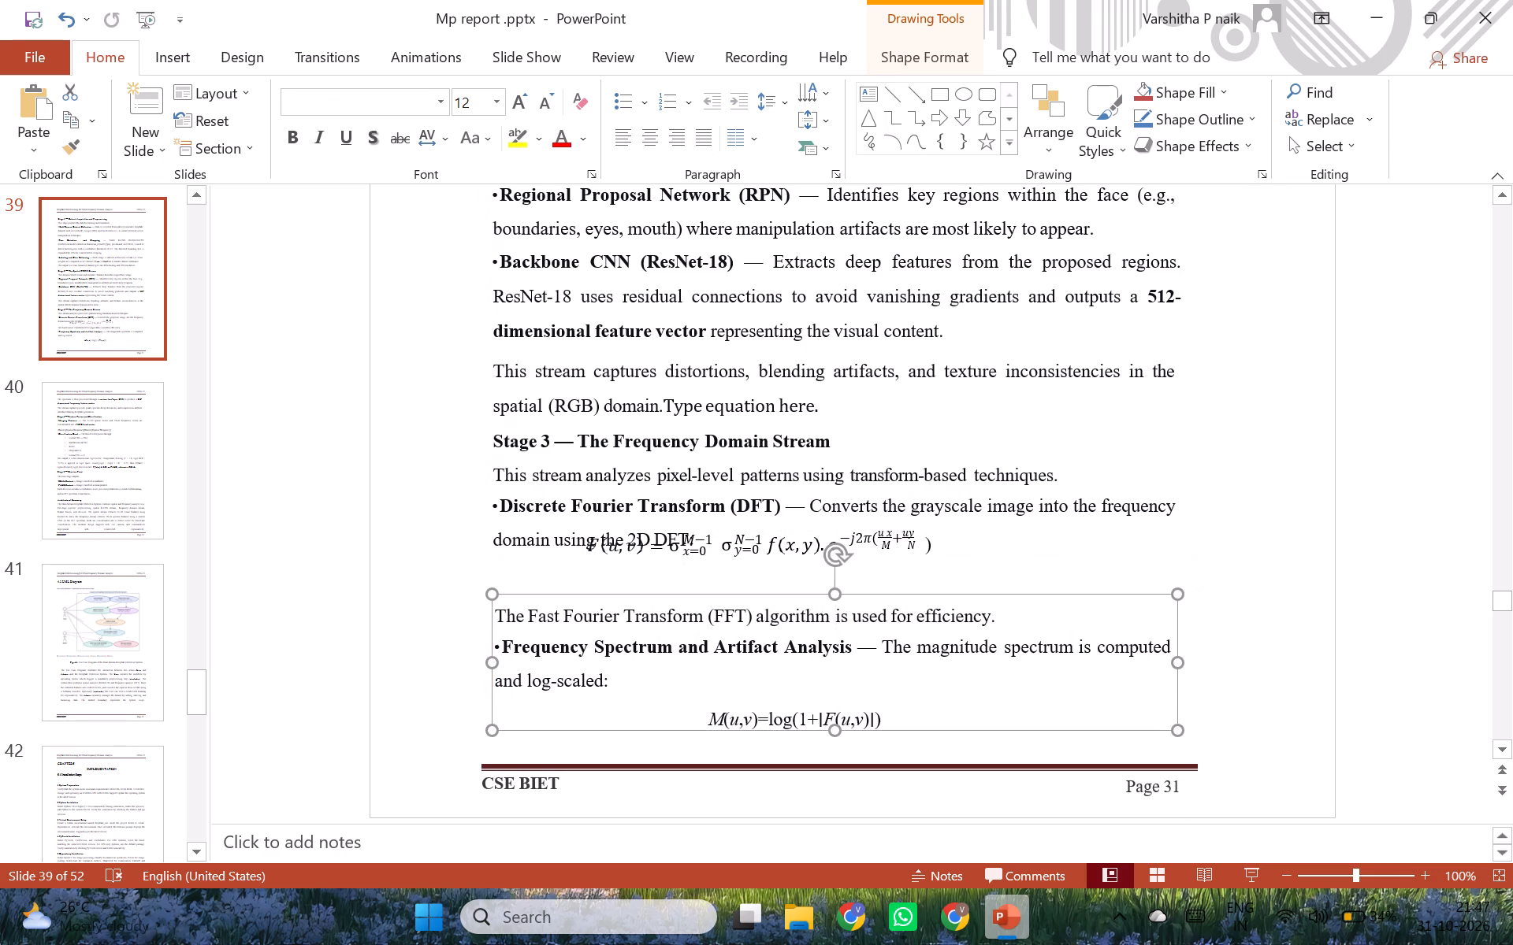
Move slide 39's text block ending in "domain using the 2D DFT:" up so it no longer overlaps the equation.
{"action": "left_click", "coordinate": [615, 533]}
{"action": "left_click", "coordinate": [704, 547]}
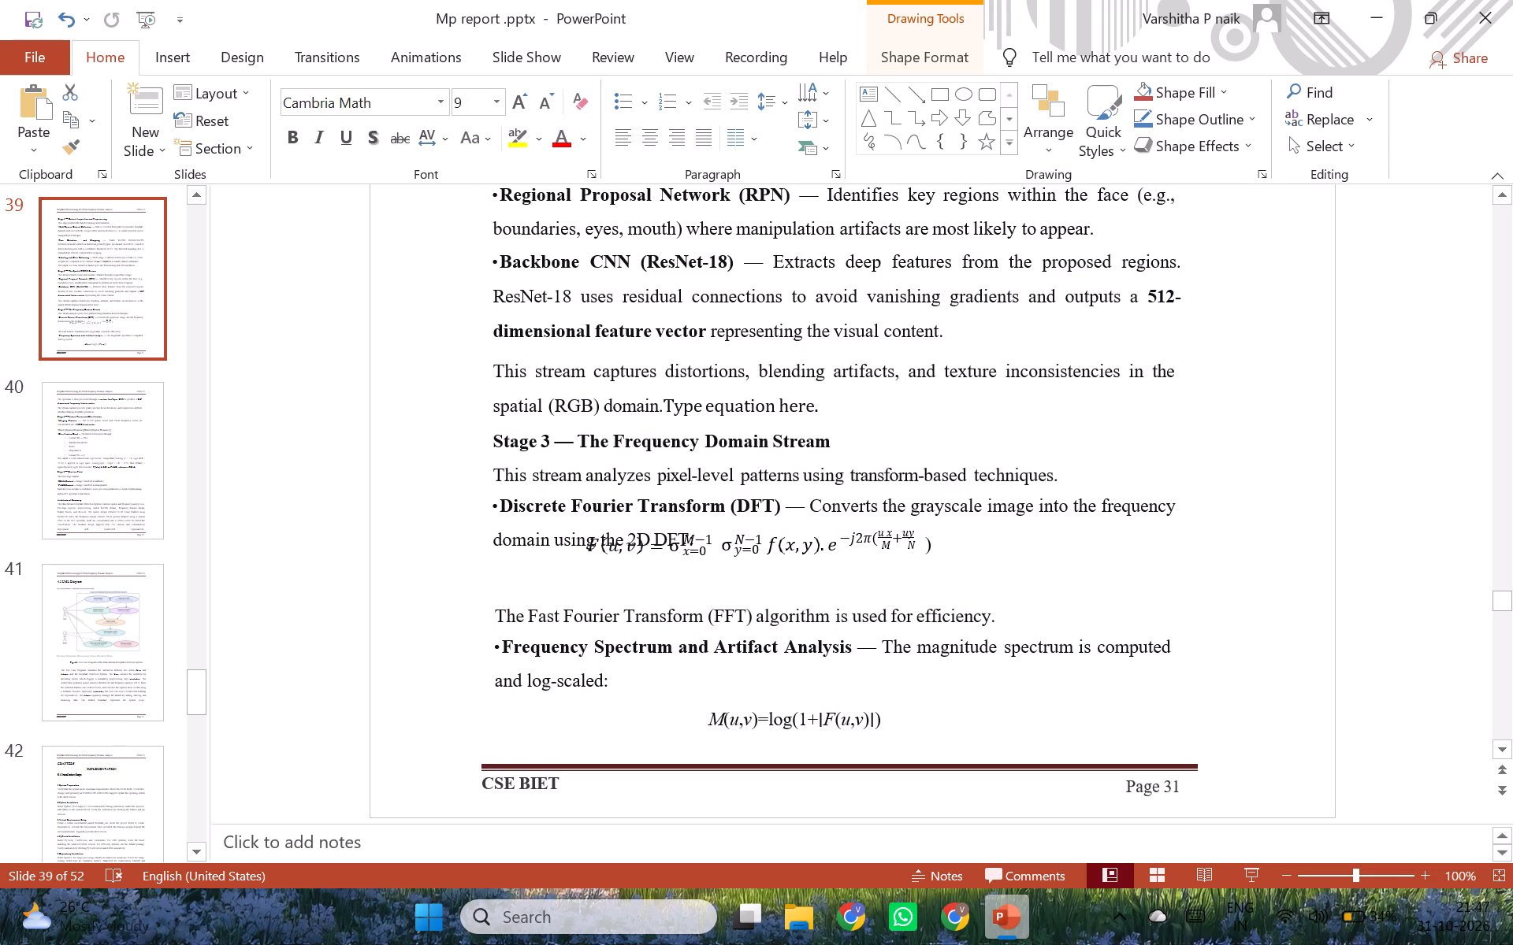
{"action": "scroll", "coordinate": [704, 547], "scroll_direction": "up", "scroll_amount": 2, "text": "ctrl"}
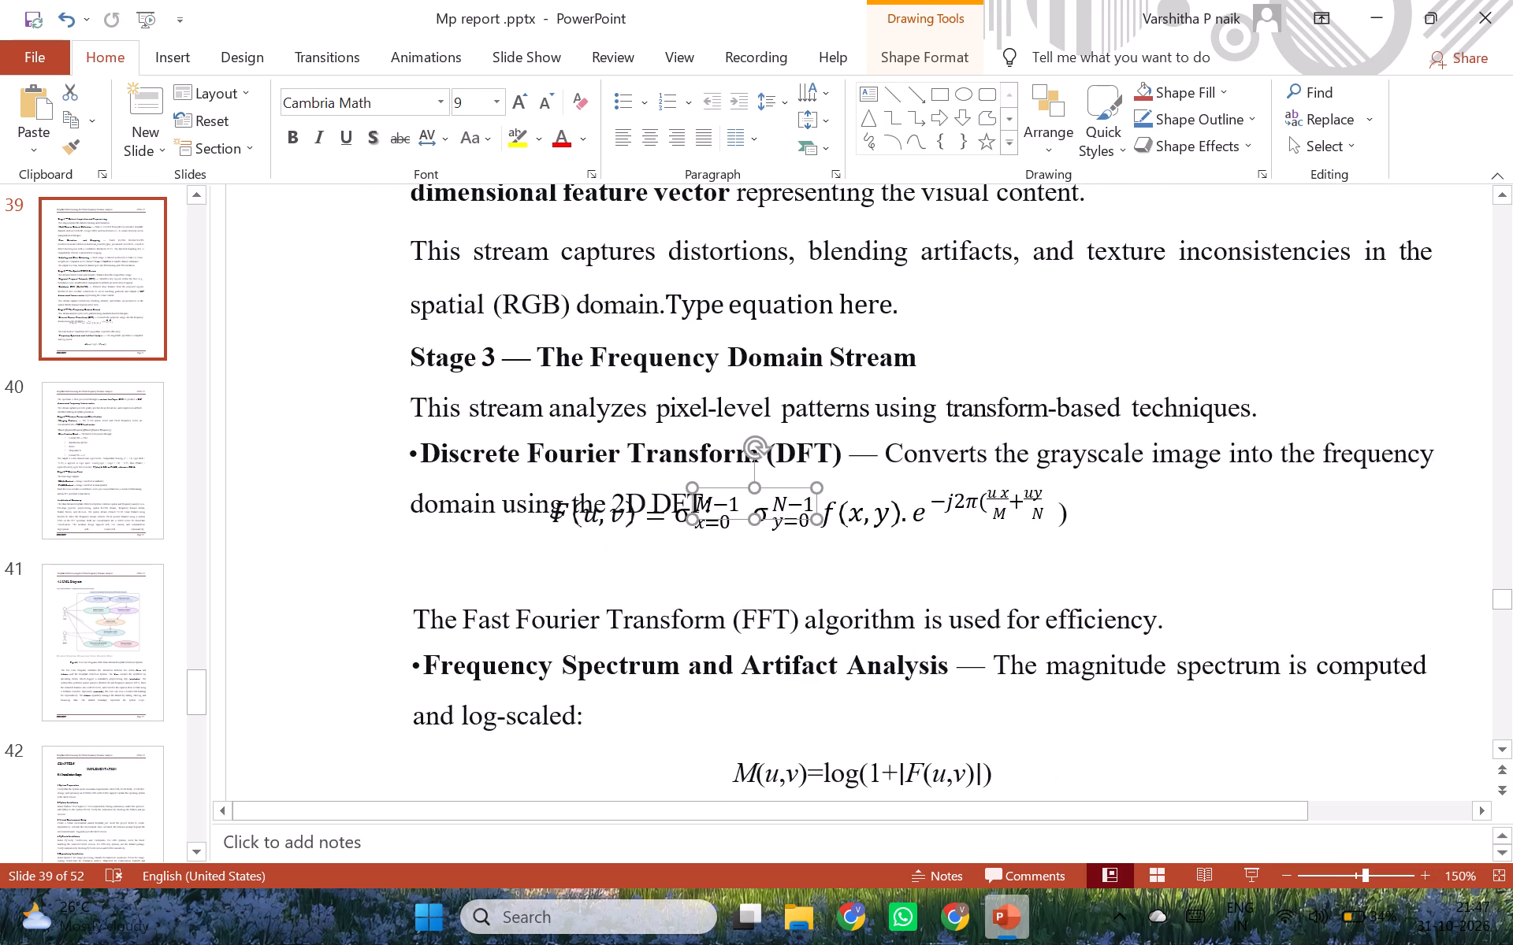
{"action": "left_click", "coordinate": [600, 511]}
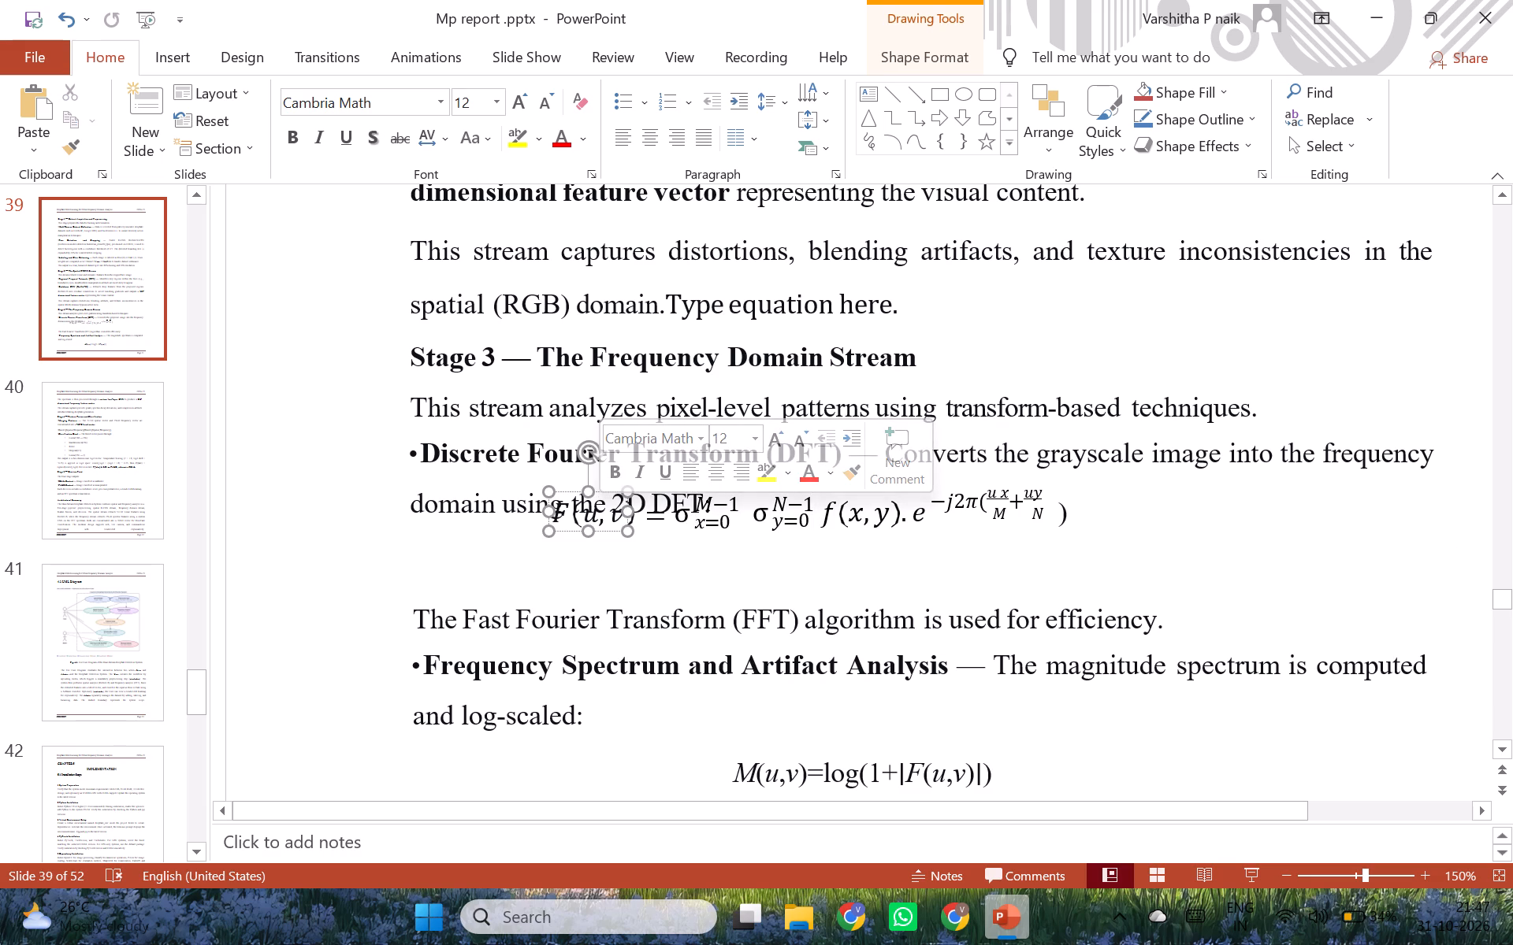
{"action": "left_click", "coordinate": [604, 535]}
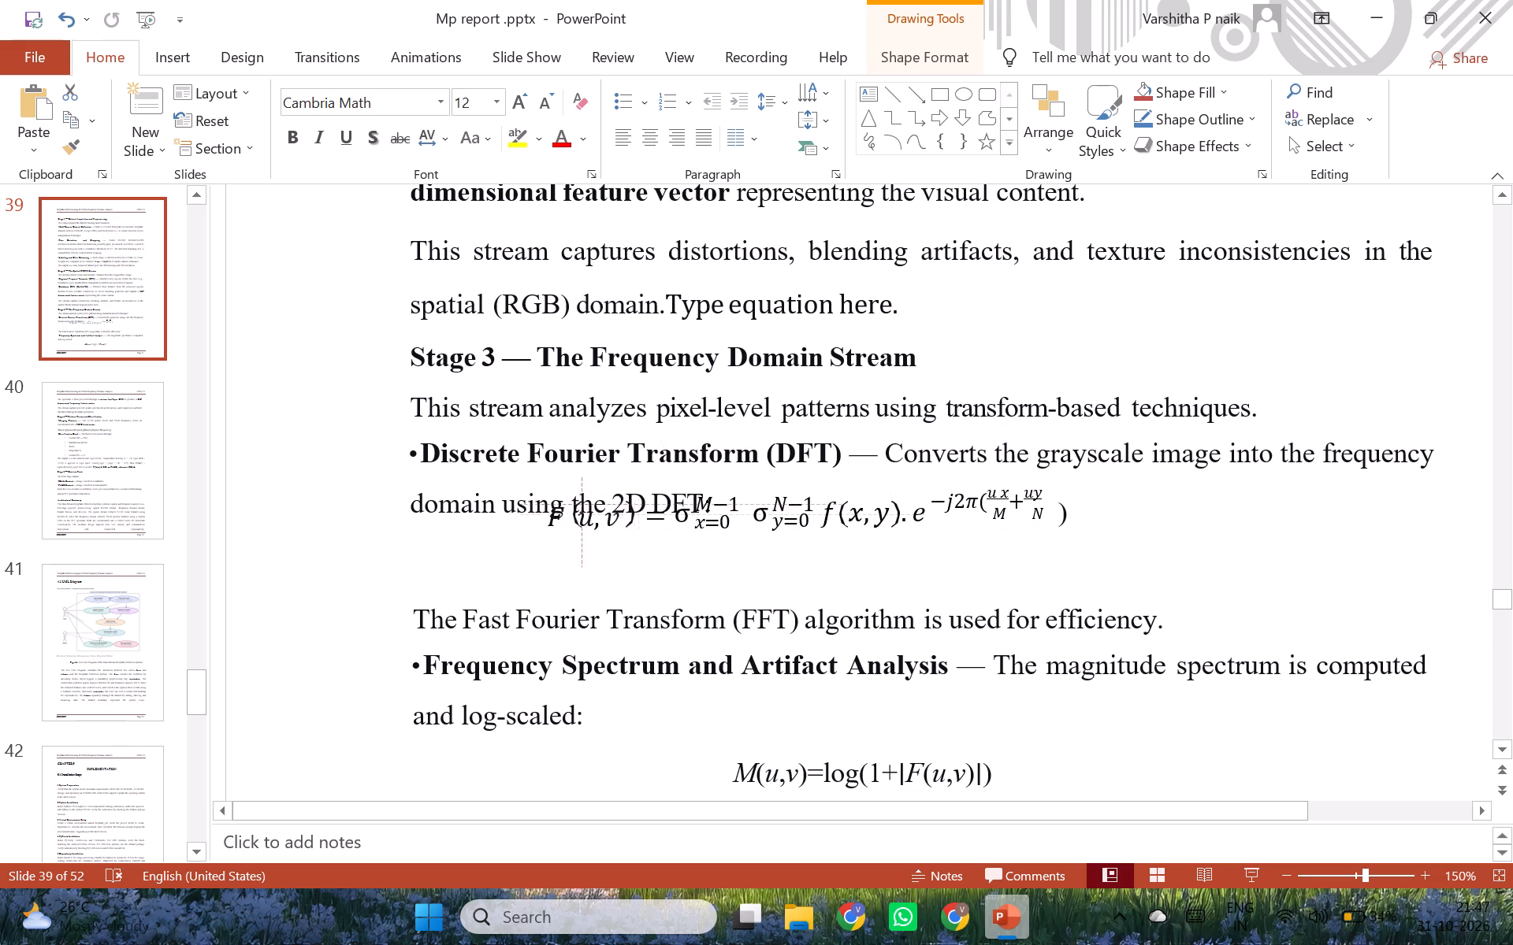
{"action": "left_click", "coordinate": [593, 550]}
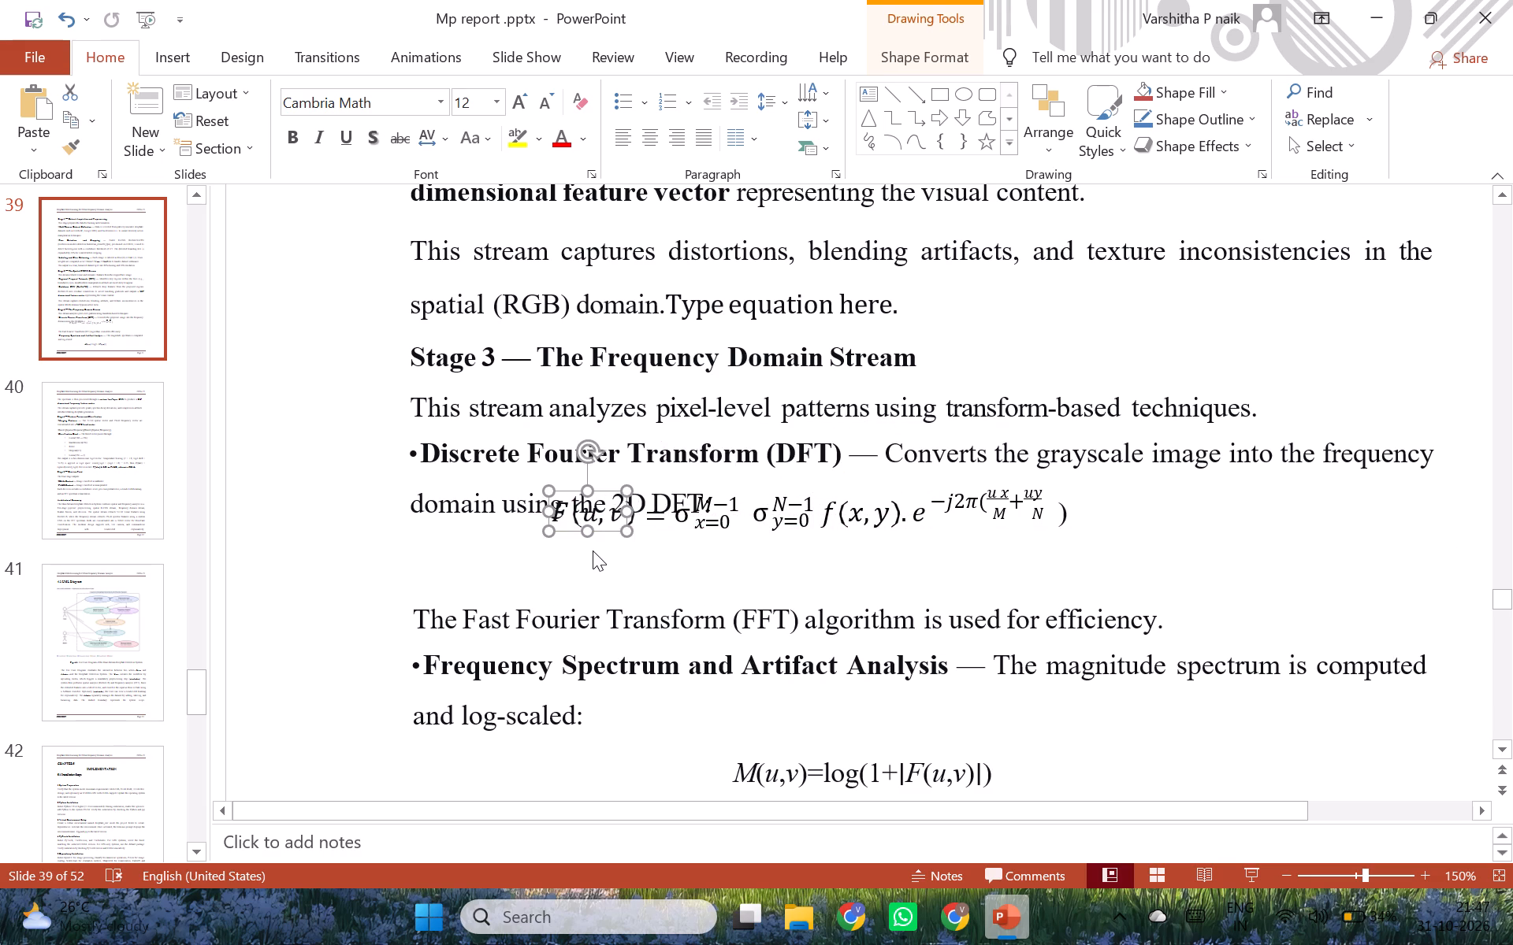
{"action": "left_click", "coordinate": [473, 455]}
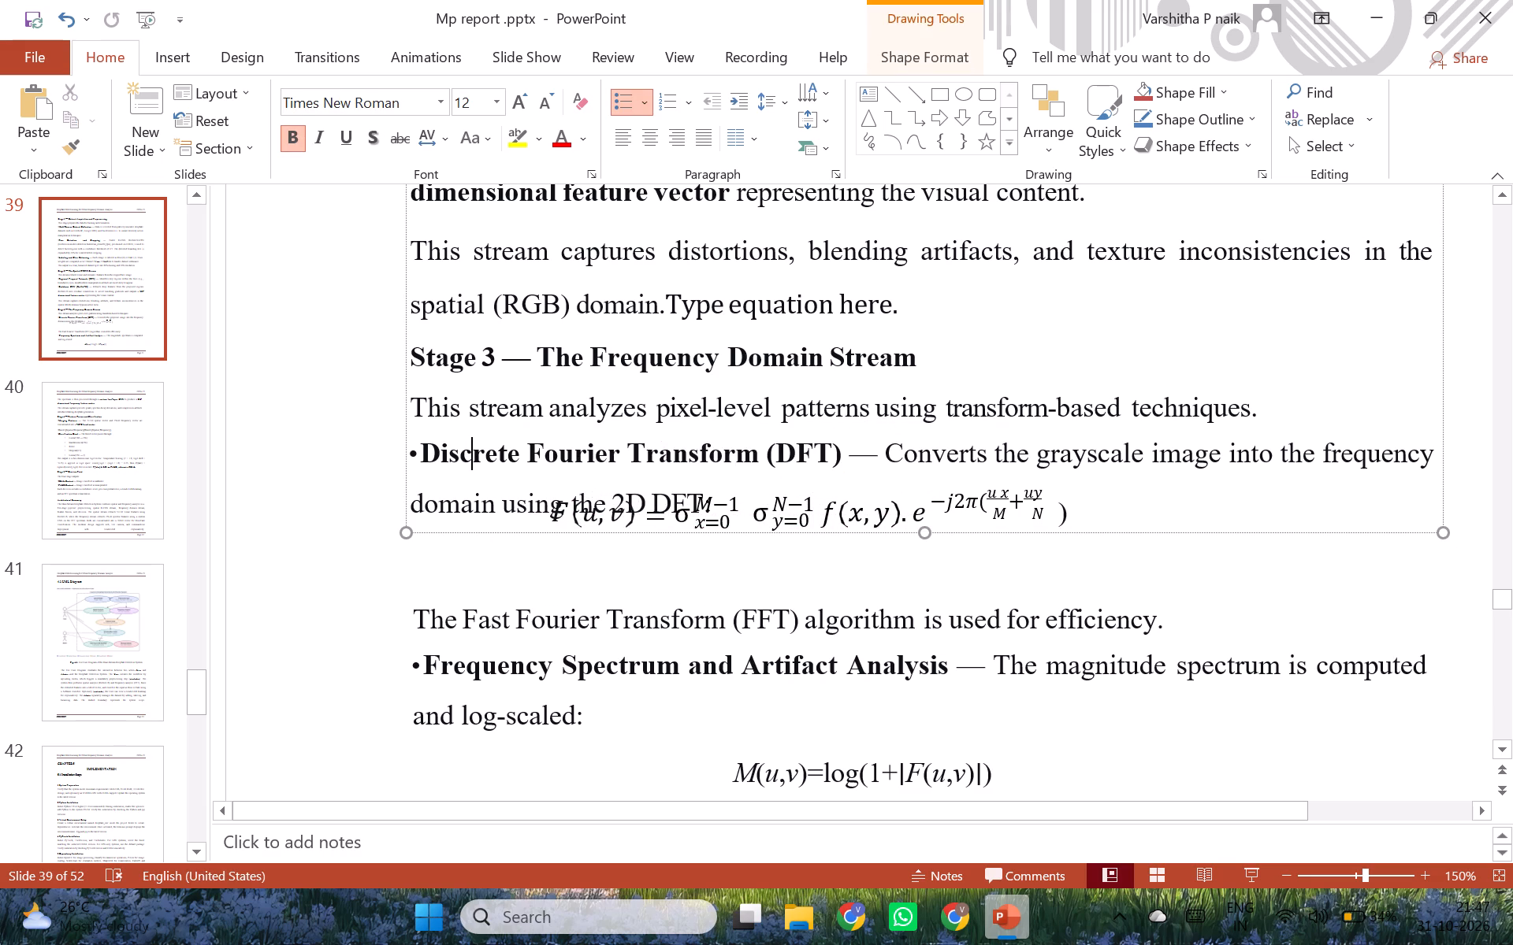
{"action": "left_click_drag", "start_coordinate": [464, 531], "coordinate": [478, 491]}
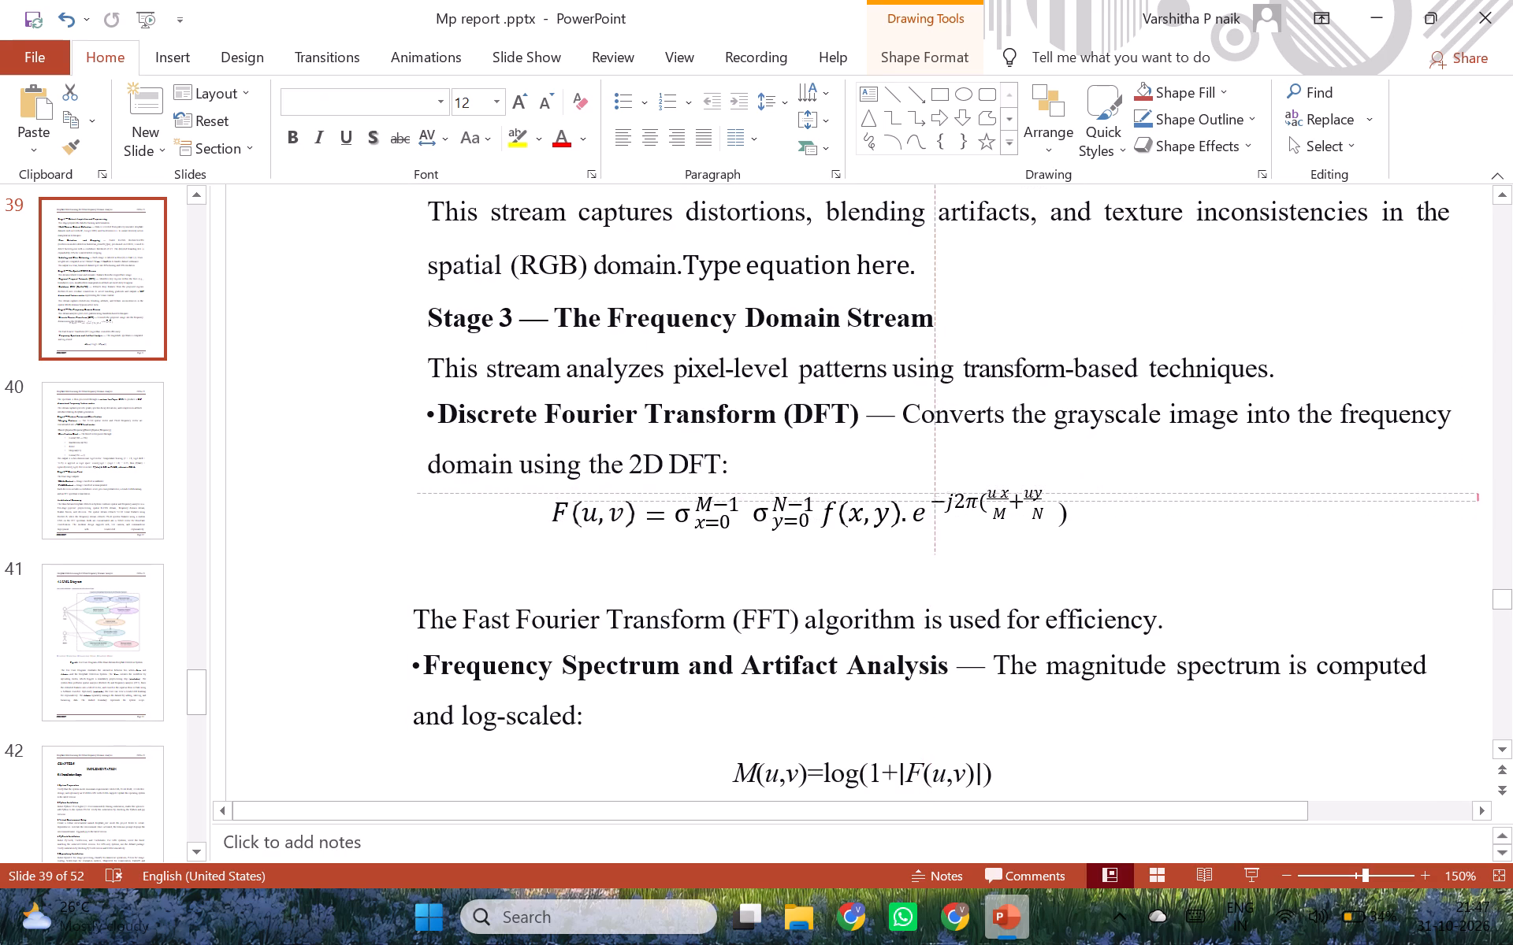
{"action": "left_click_drag", "start_coordinate": [478, 491], "coordinate": [467, 494]}
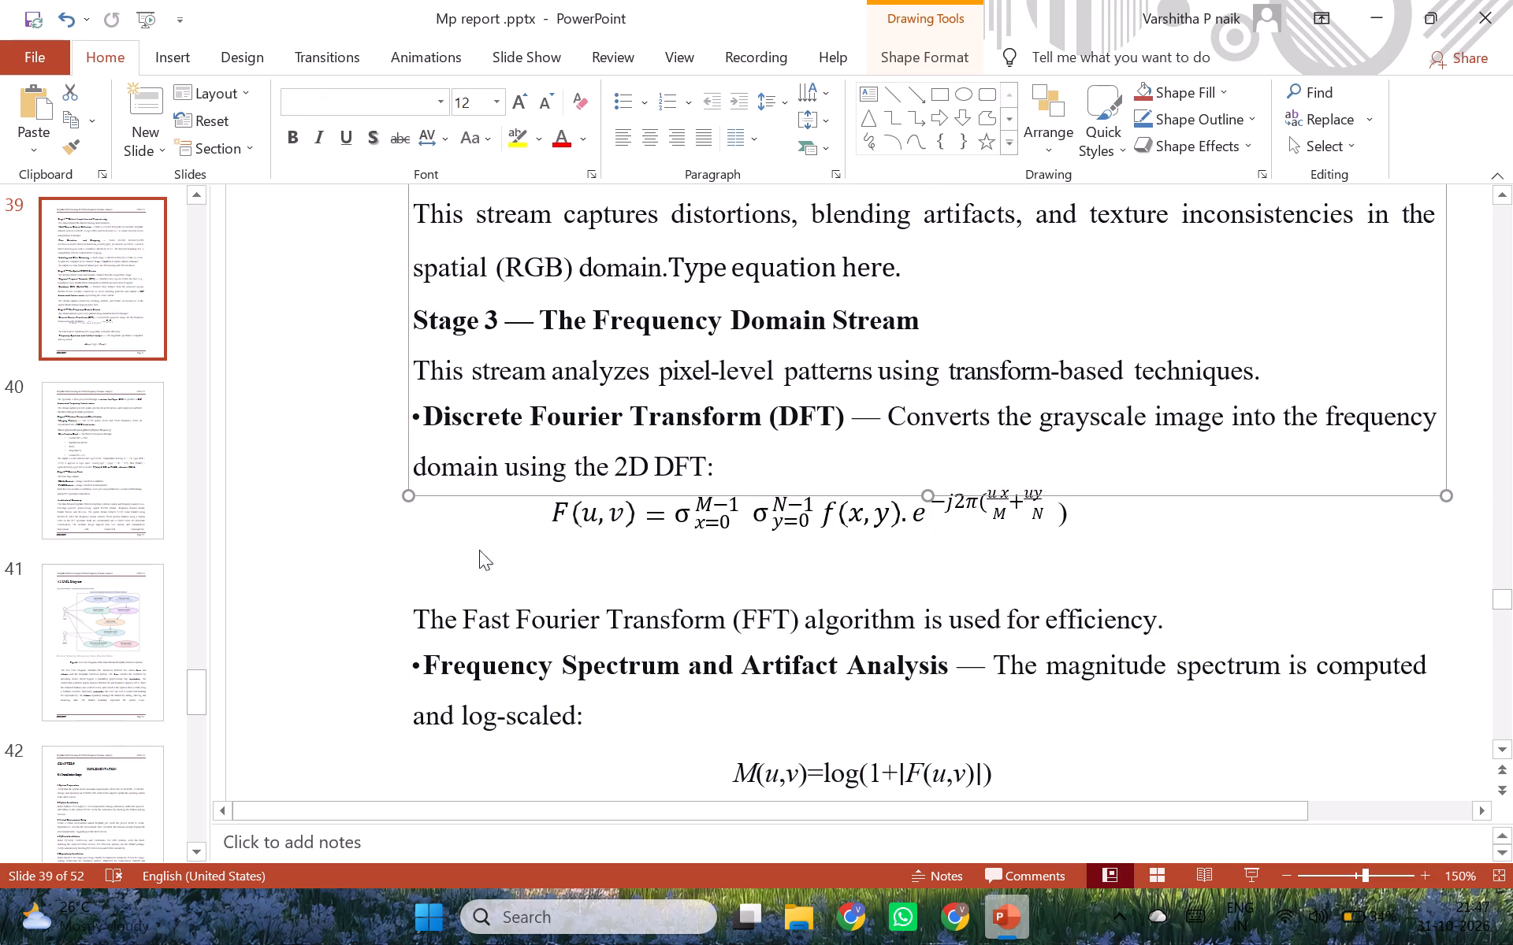
Move slide 39's Fast Fourier Transform text block back up to sit closer beneath the DFT equation.
{"action": "left_click", "coordinate": [510, 663]}
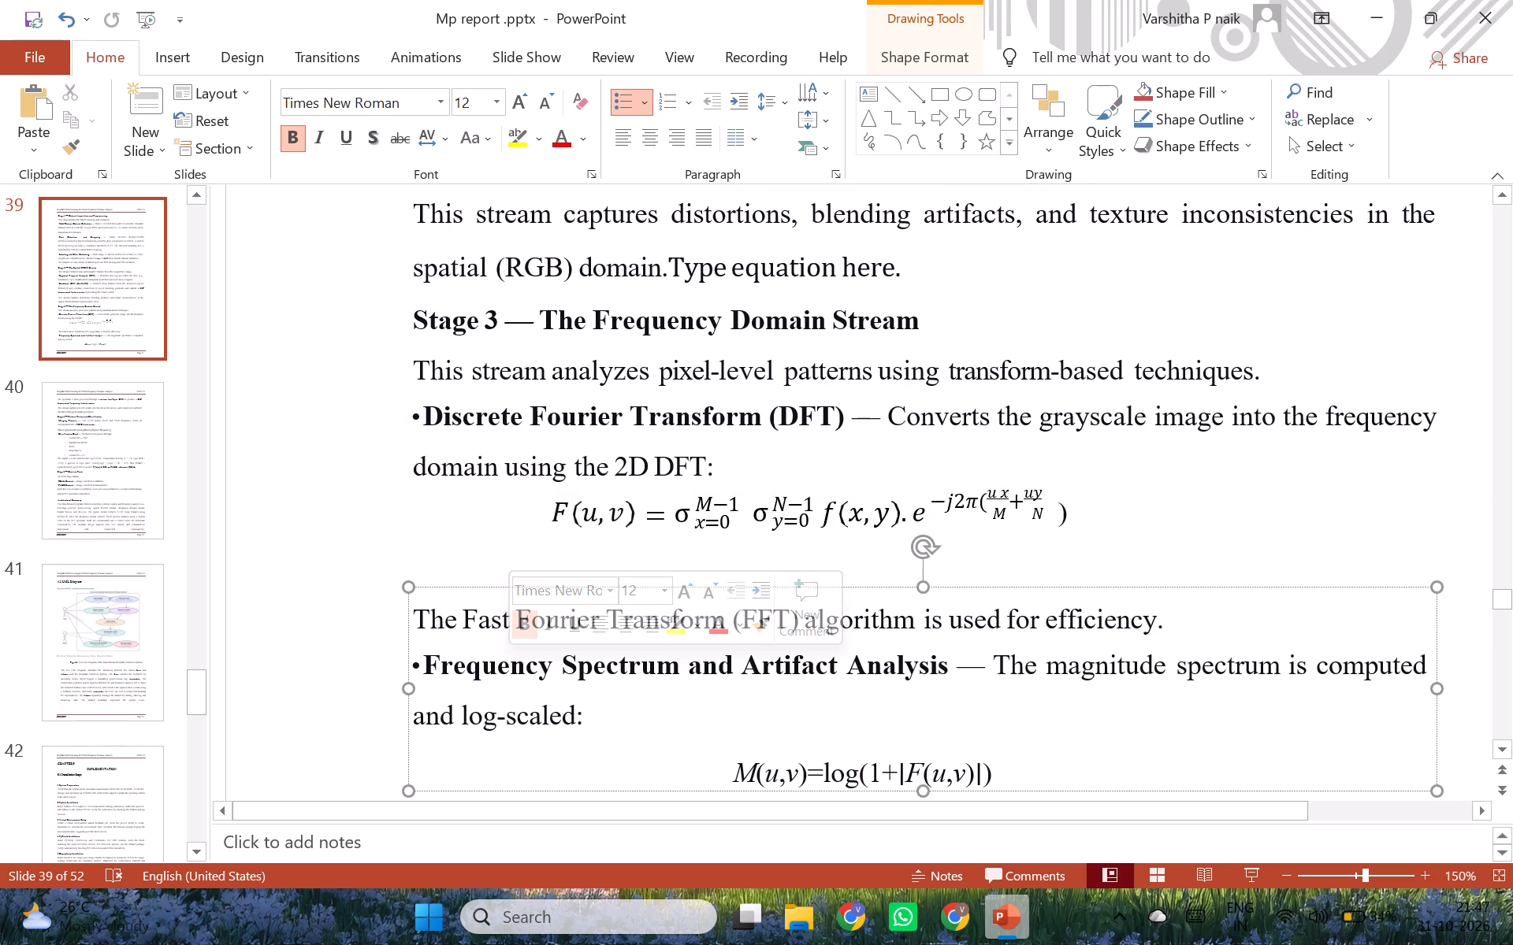
{"action": "left_click_drag", "start_coordinate": [441, 587], "coordinate": [440, 552]}
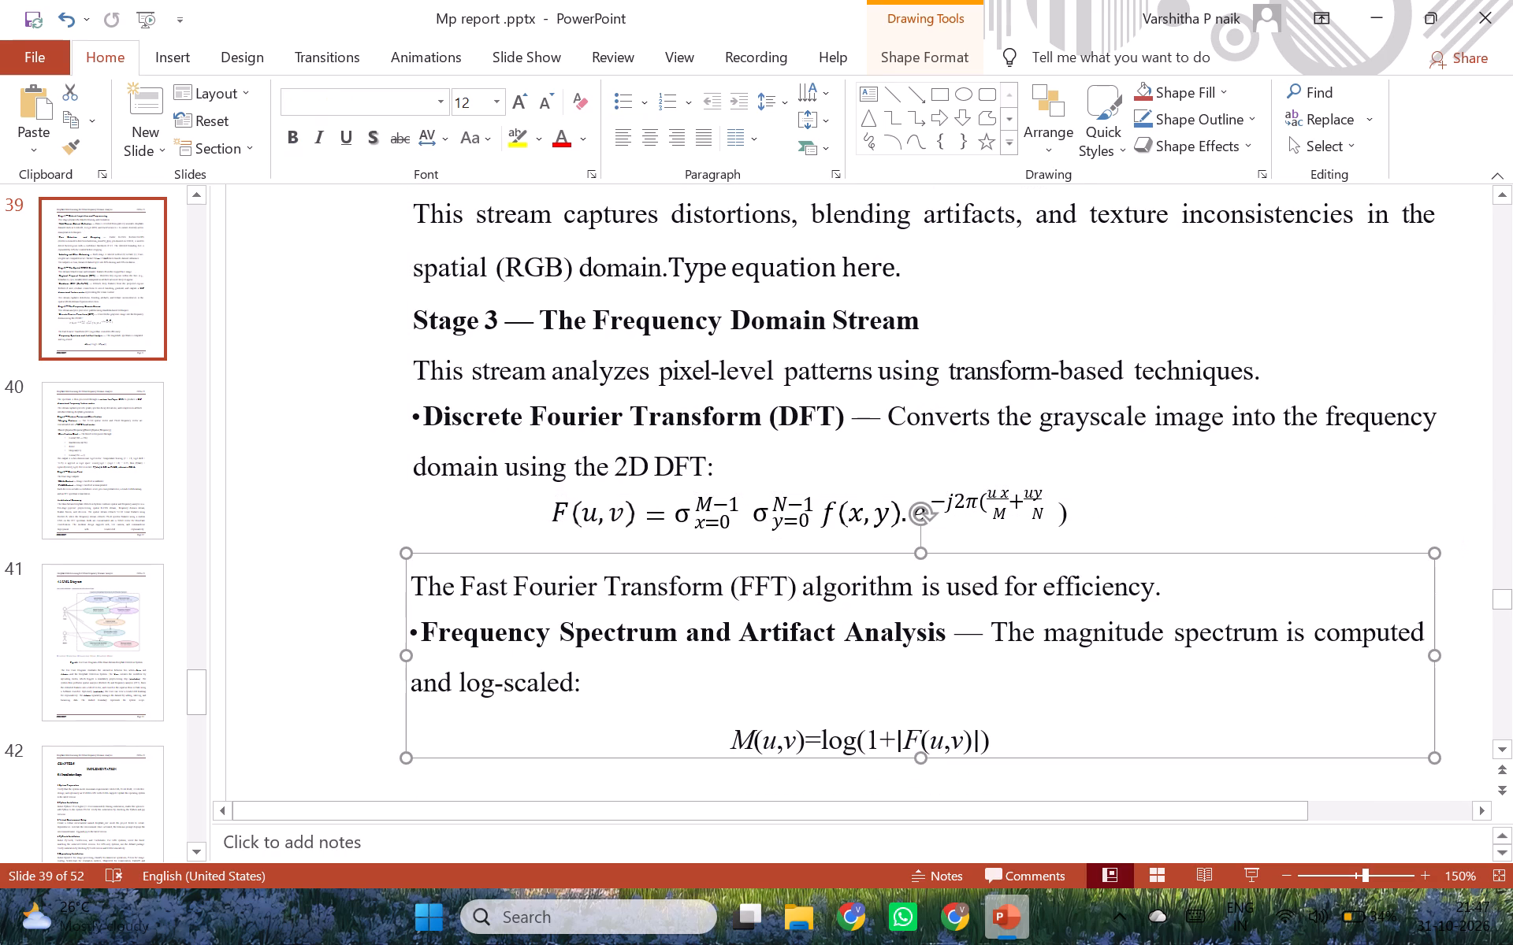
{"action": "scroll", "coordinate": [440, 552], "scroll_direction": "down", "scroll_amount": 3, "text": "ctrl"}
{"action": "scroll", "coordinate": [910, 439], "scroll_direction": "down", "scroll_amount": 1, "text": "ctrl"}
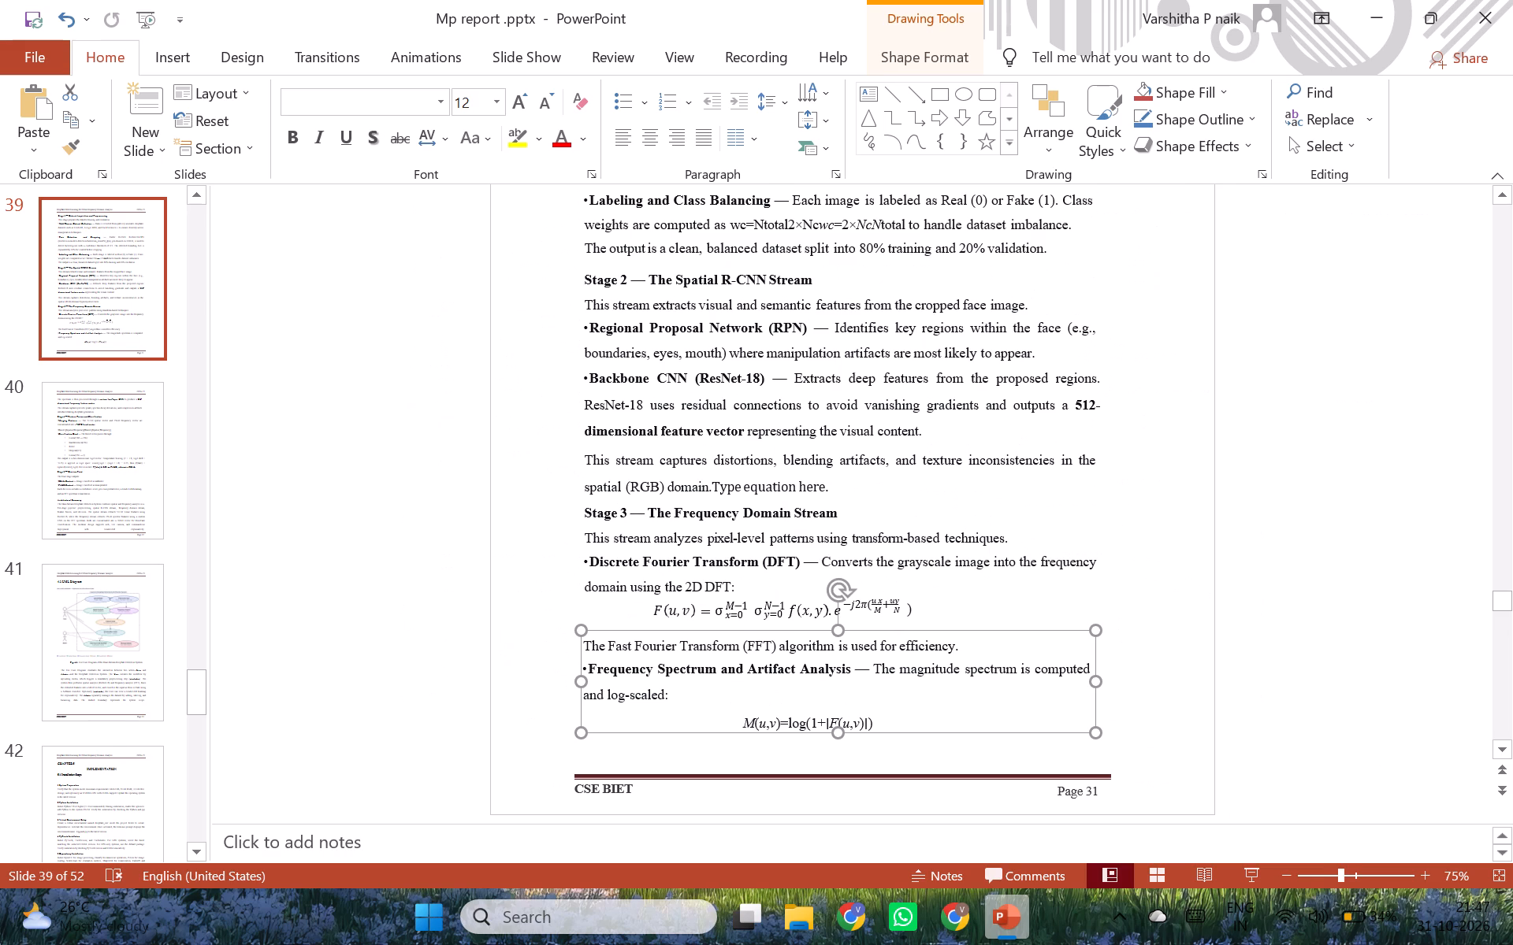
Justify all of slide 39's main text block, Stage 1 through "domain using the 2D DFT:", and set its line spacing to 1.5.
{"action": "scroll", "coordinate": [910, 439], "scroll_direction": "up", "scroll_amount": 2}
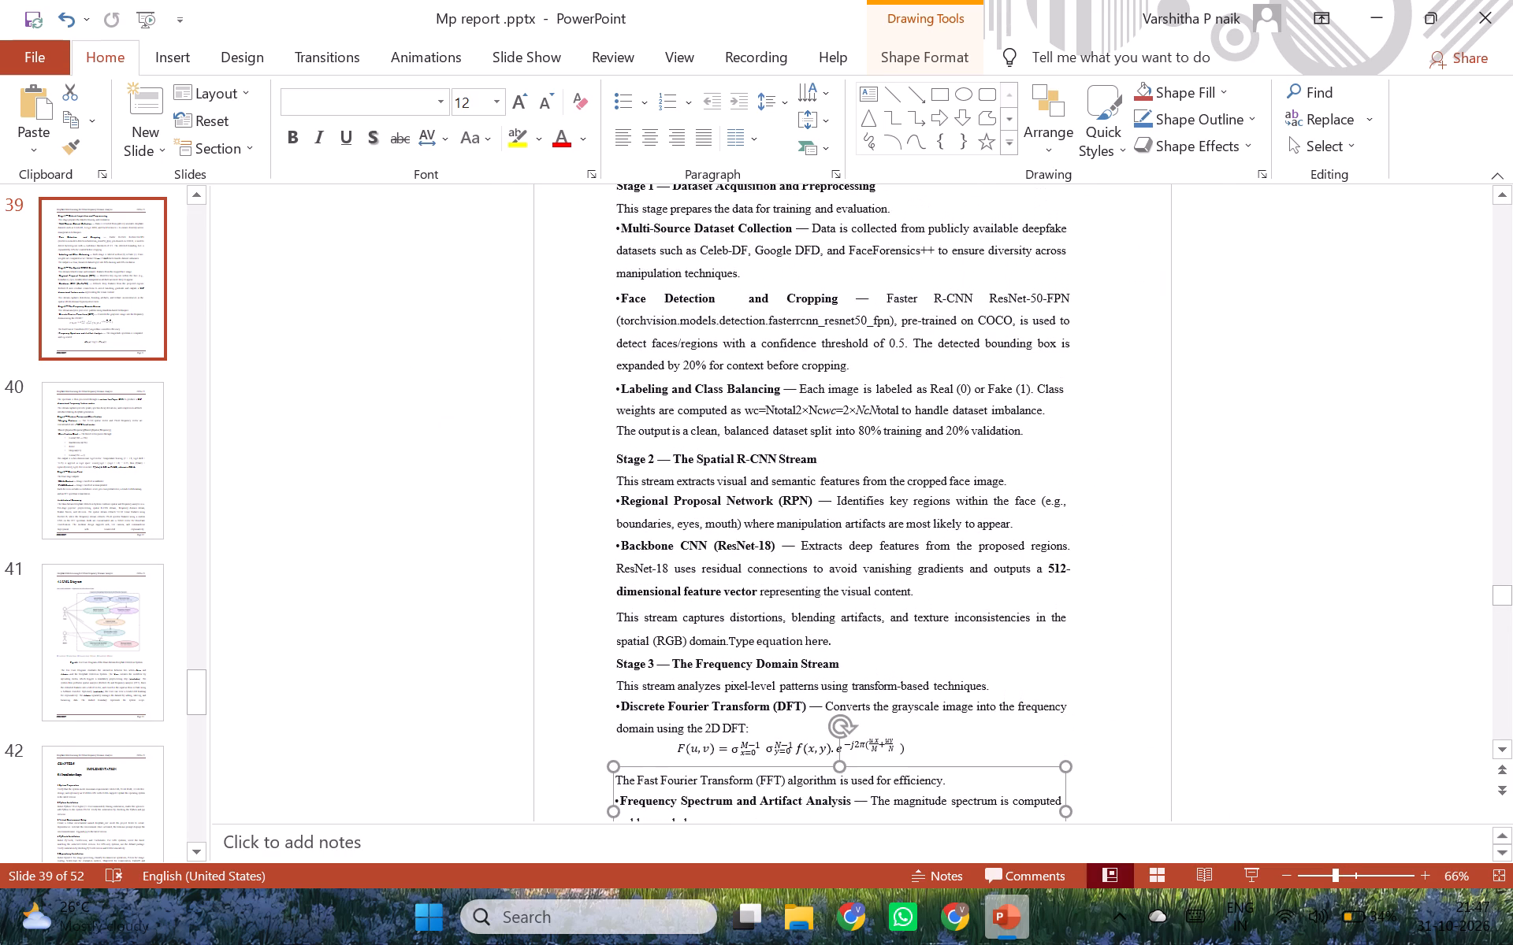
{"action": "scroll", "coordinate": [910, 439], "scroll_direction": "up", "scroll_amount": 1}
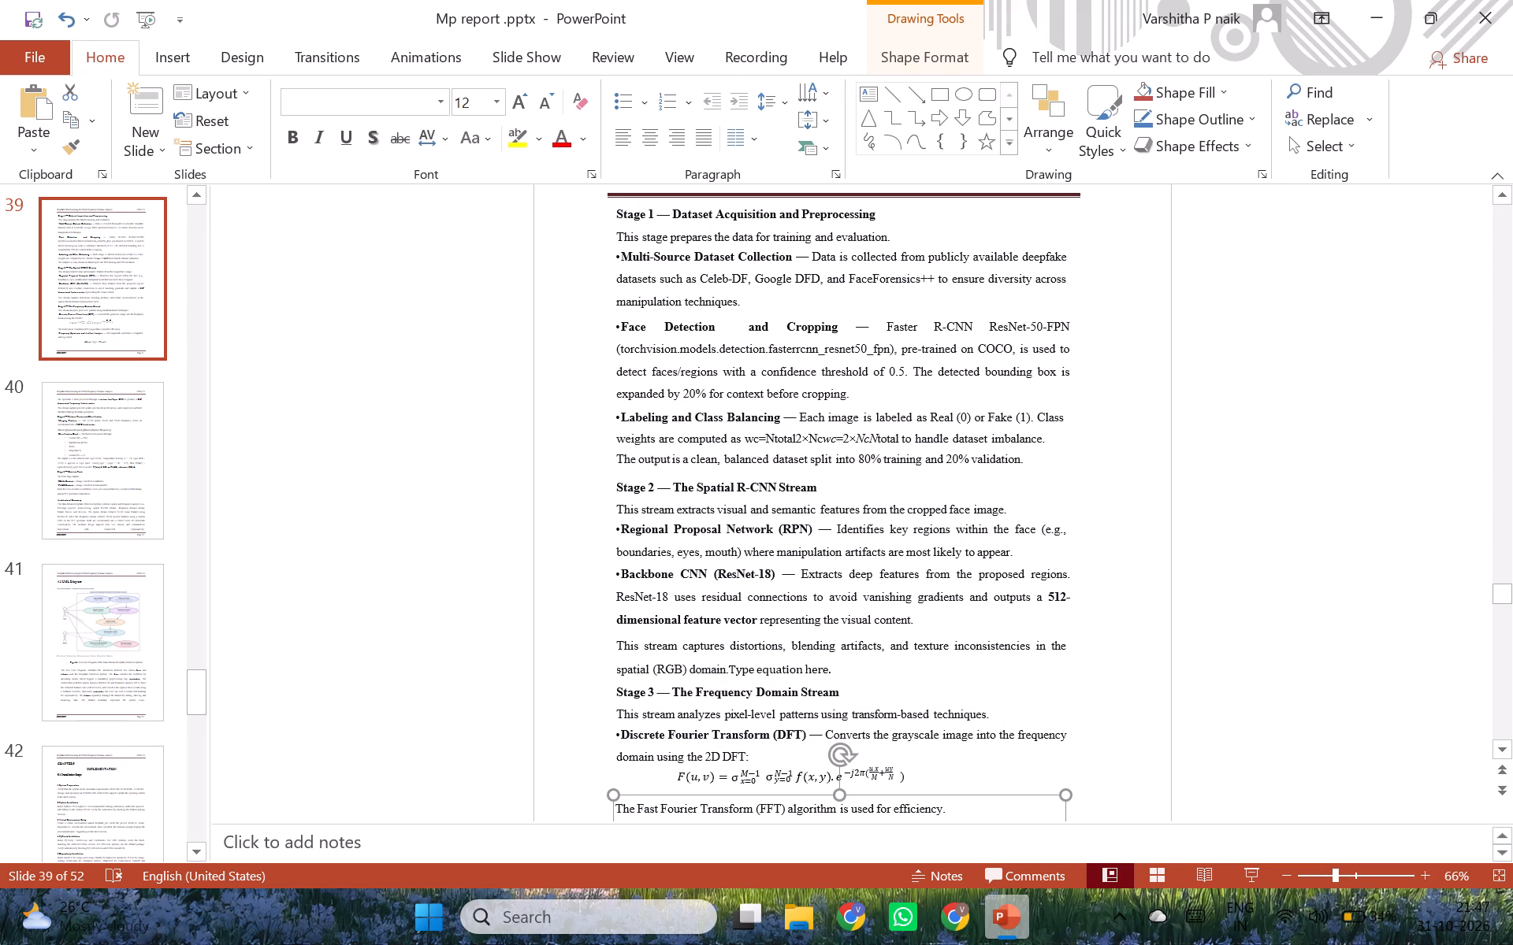
{"action": "double_click", "coordinate": [928, 439]}
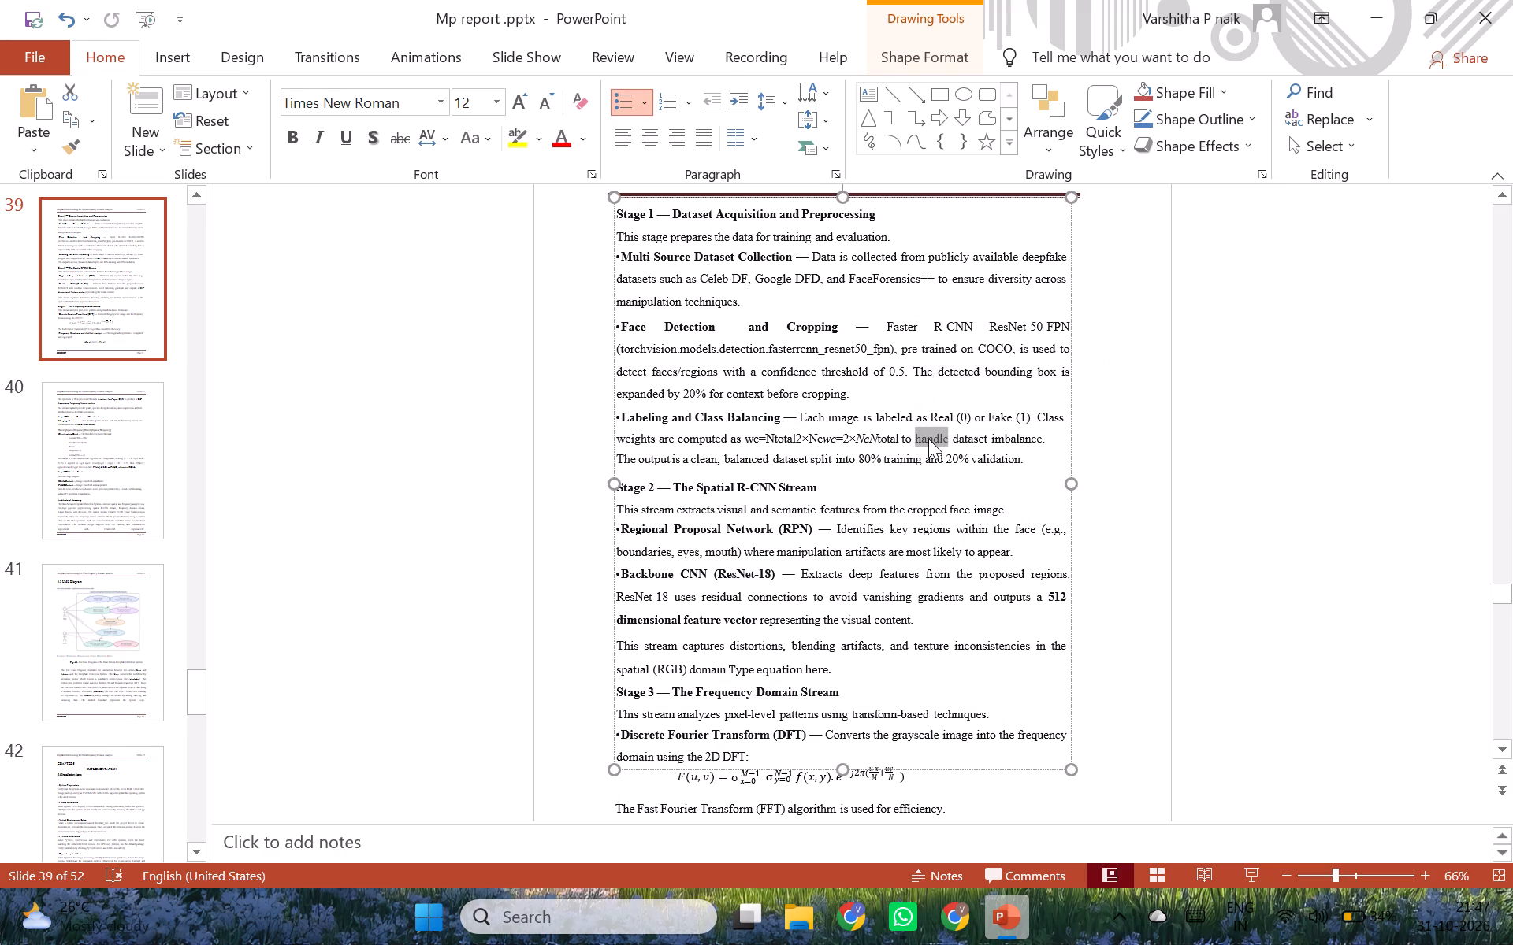
{"action": "key", "text": "ctrl+a"}
{"action": "left_click", "coordinate": [705, 136]}
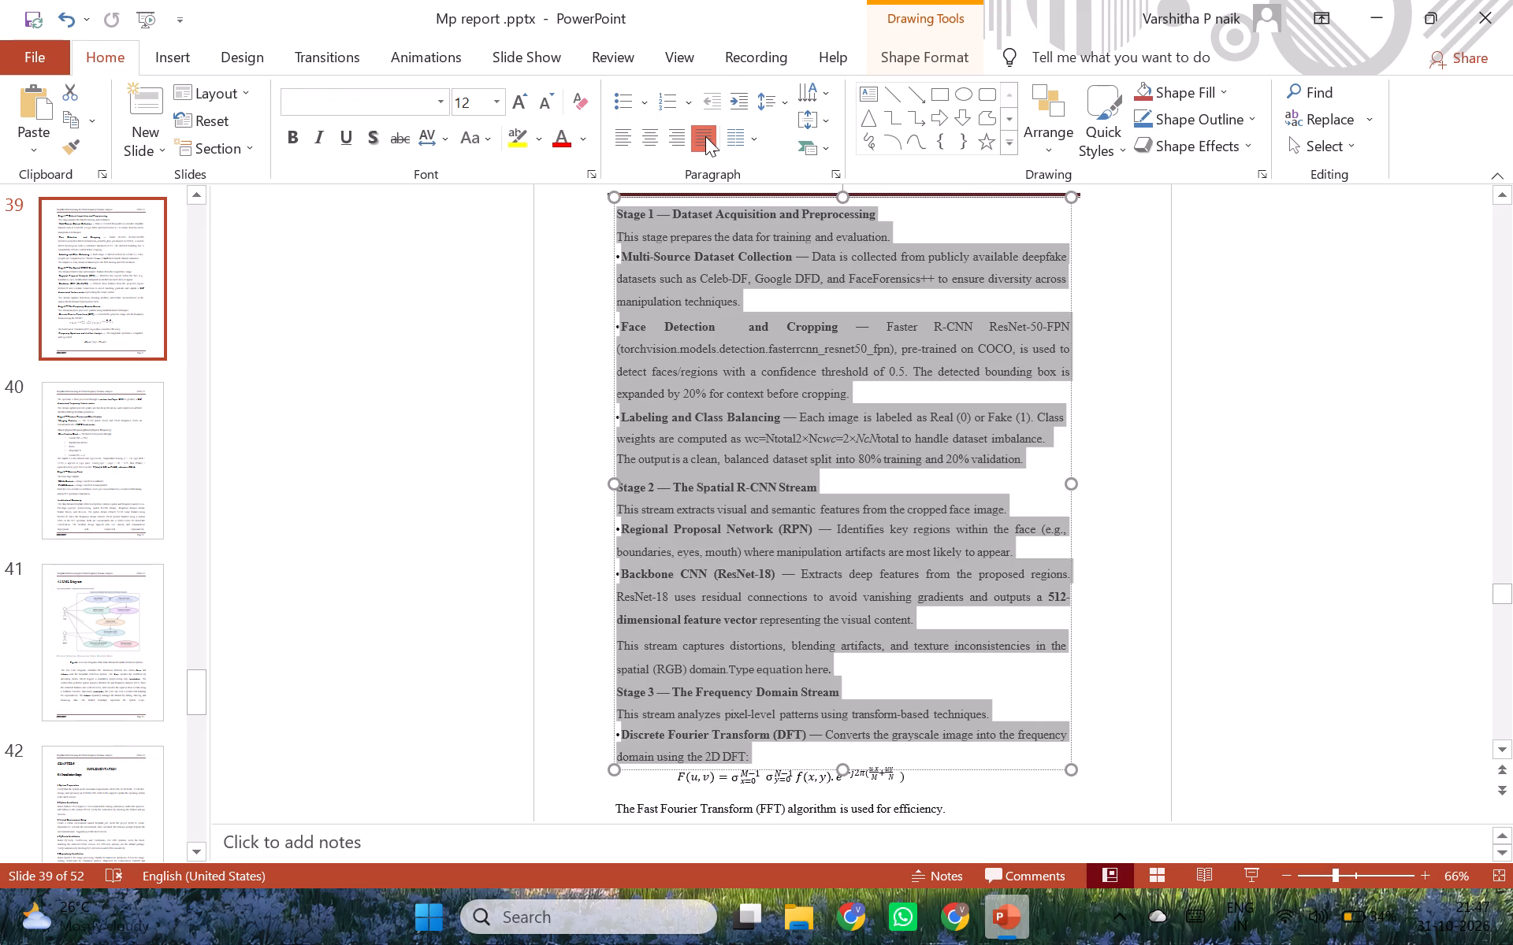
{"action": "left_click", "coordinate": [780, 110]}
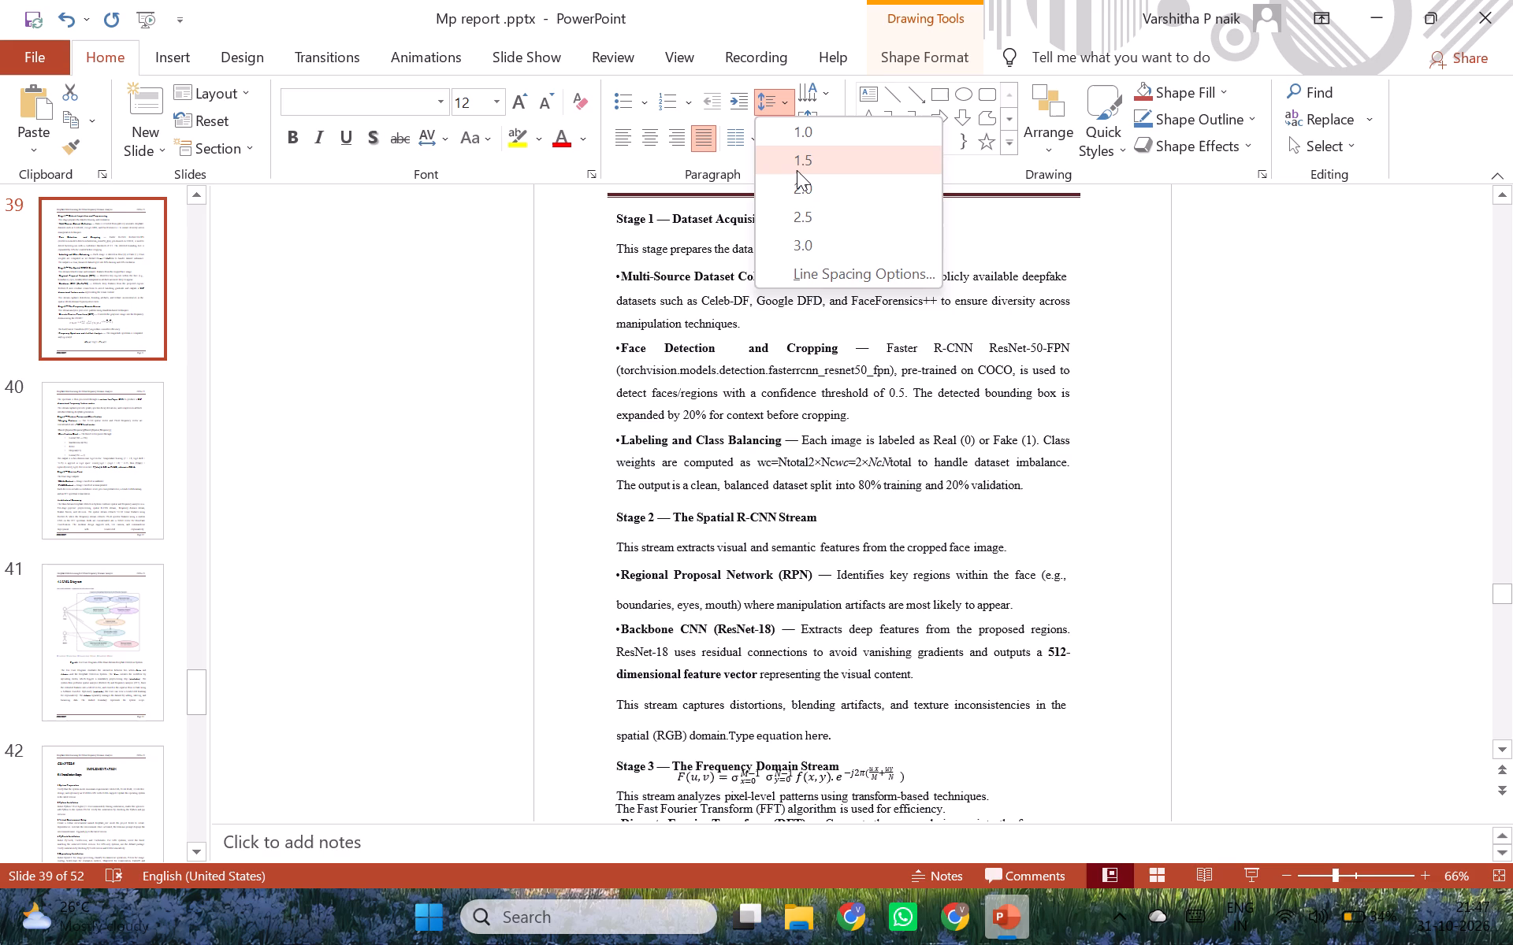
{"action": "left_click", "coordinate": [797, 170]}
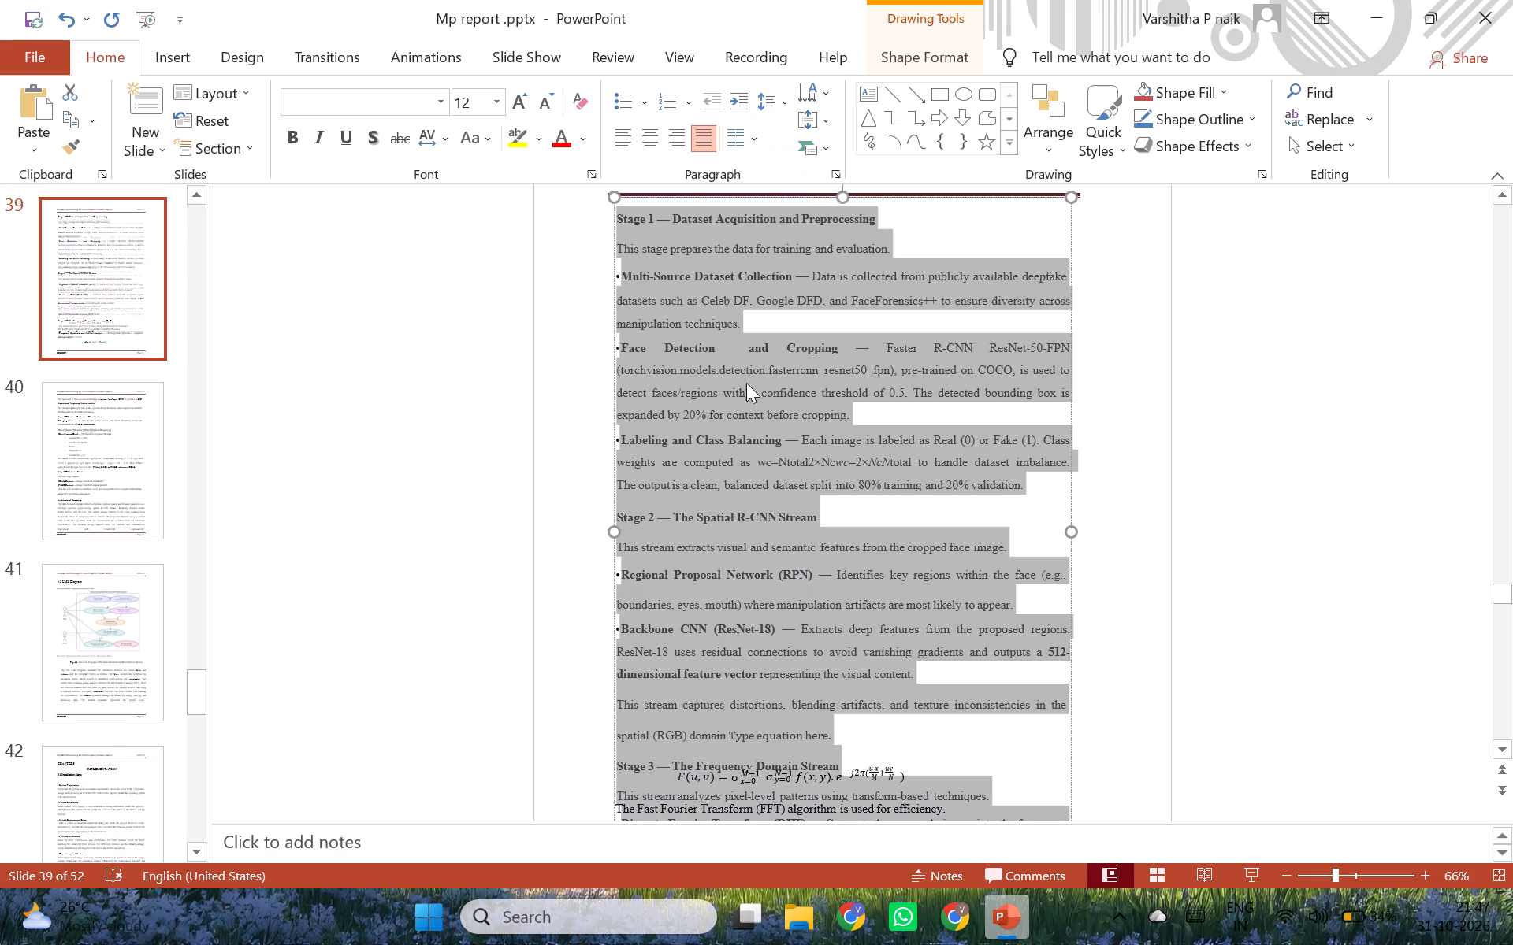
{"action": "left_click", "coordinate": [444, 435]}
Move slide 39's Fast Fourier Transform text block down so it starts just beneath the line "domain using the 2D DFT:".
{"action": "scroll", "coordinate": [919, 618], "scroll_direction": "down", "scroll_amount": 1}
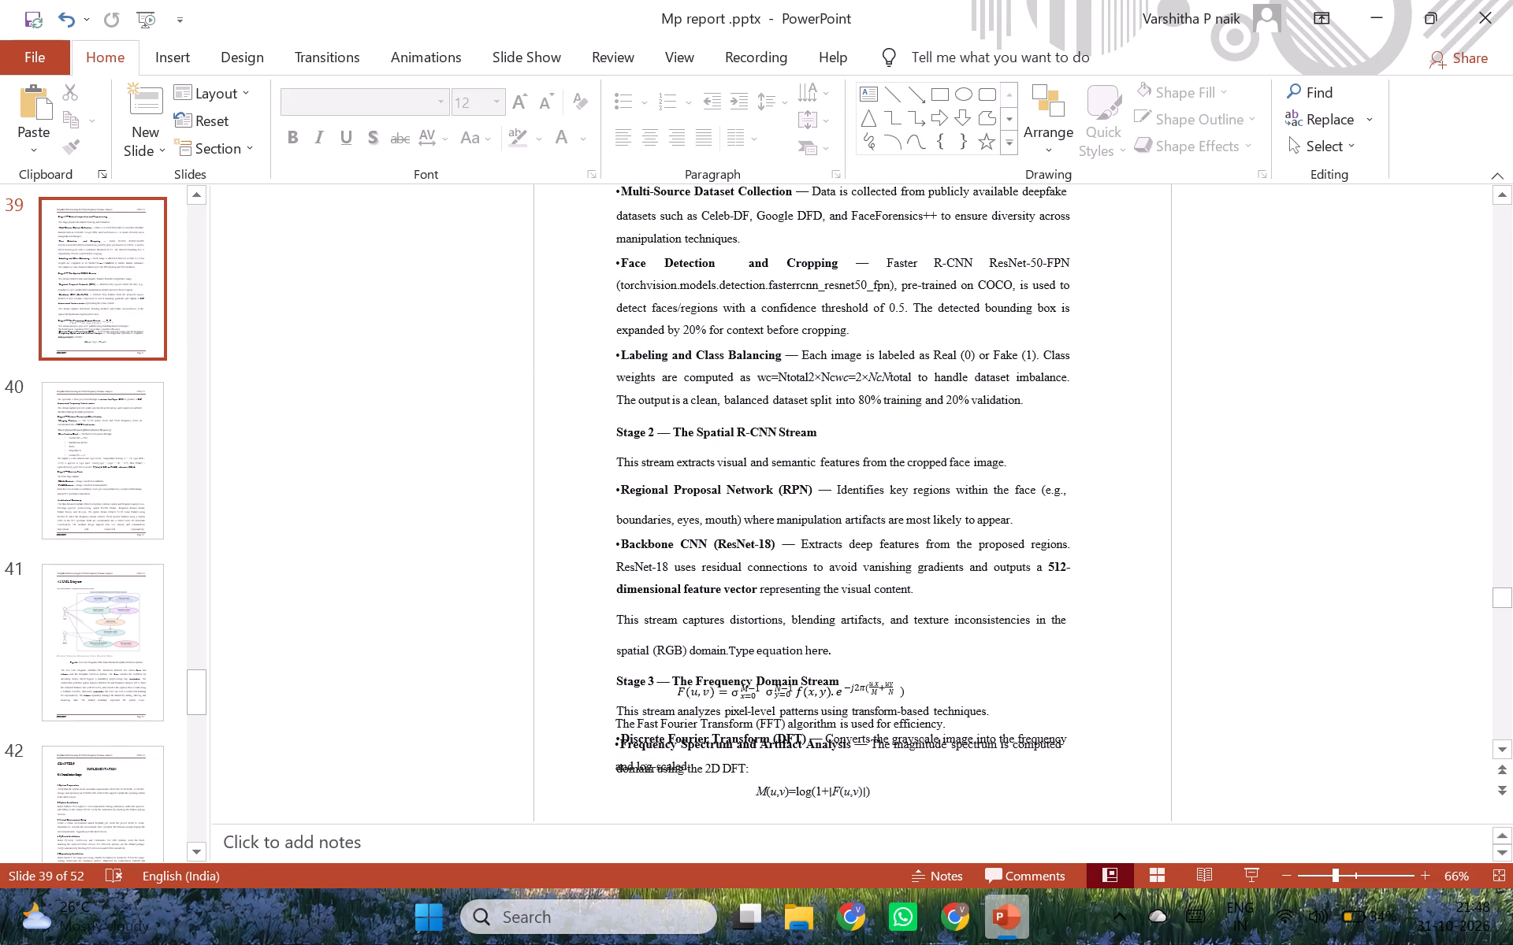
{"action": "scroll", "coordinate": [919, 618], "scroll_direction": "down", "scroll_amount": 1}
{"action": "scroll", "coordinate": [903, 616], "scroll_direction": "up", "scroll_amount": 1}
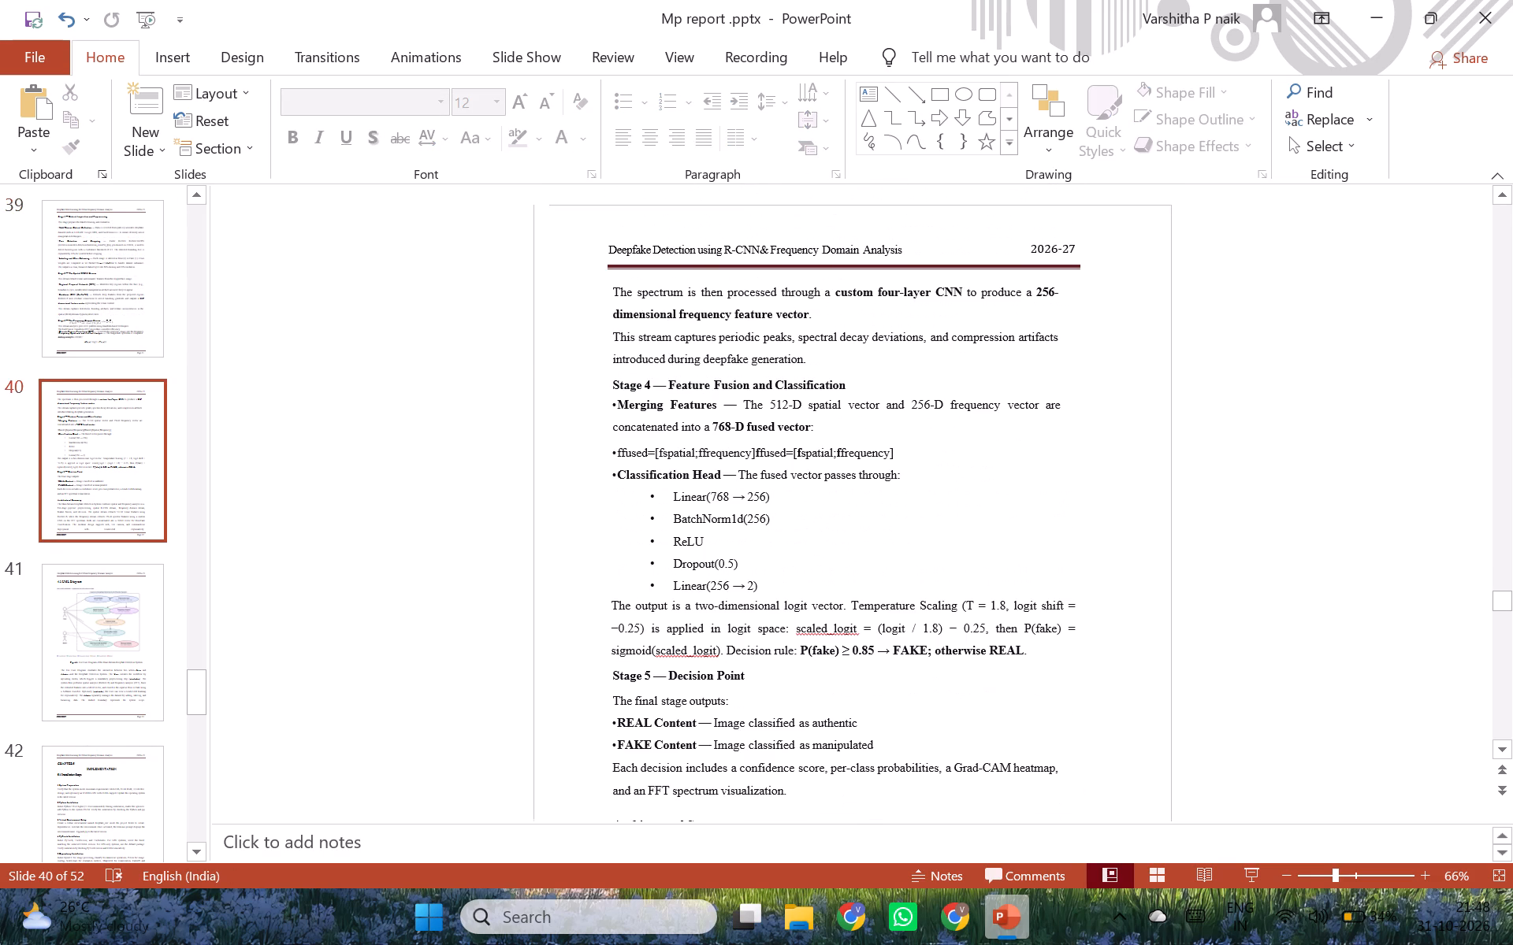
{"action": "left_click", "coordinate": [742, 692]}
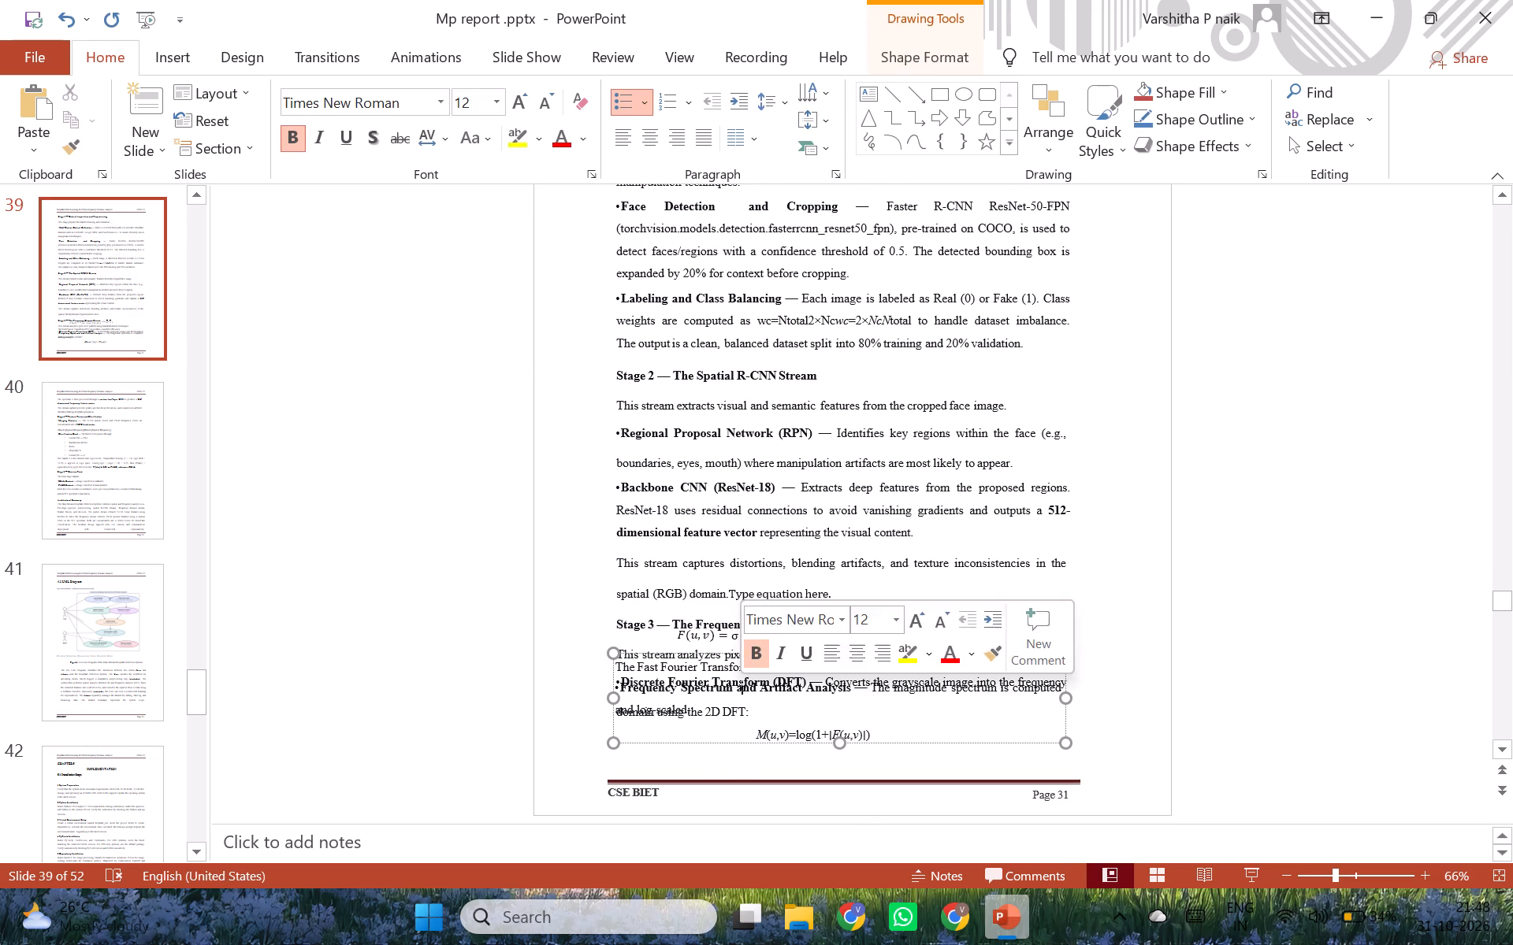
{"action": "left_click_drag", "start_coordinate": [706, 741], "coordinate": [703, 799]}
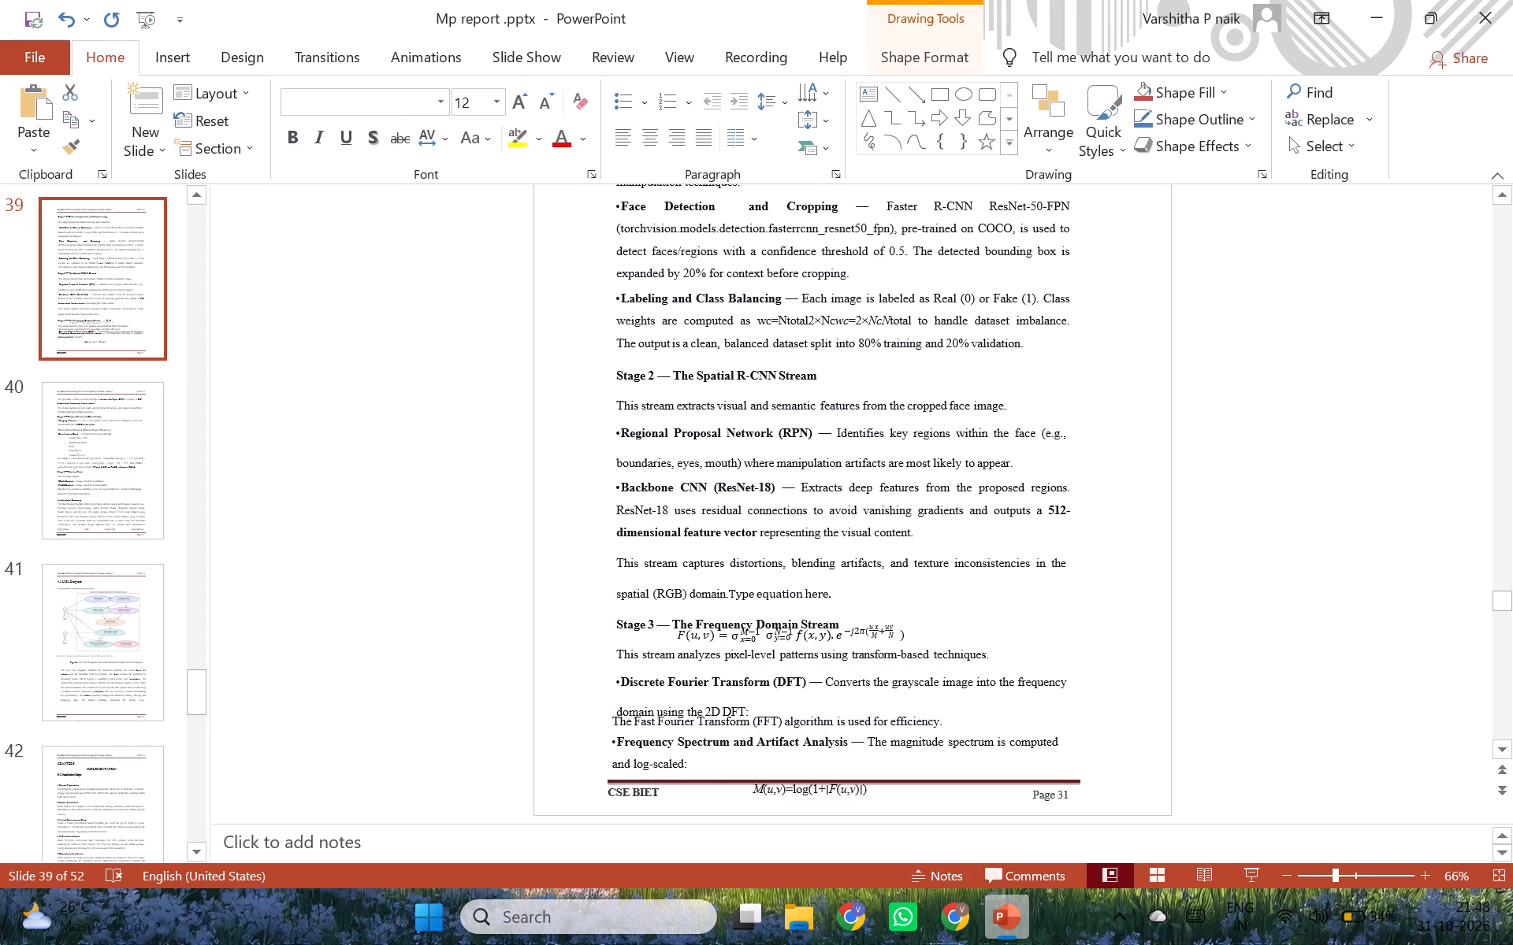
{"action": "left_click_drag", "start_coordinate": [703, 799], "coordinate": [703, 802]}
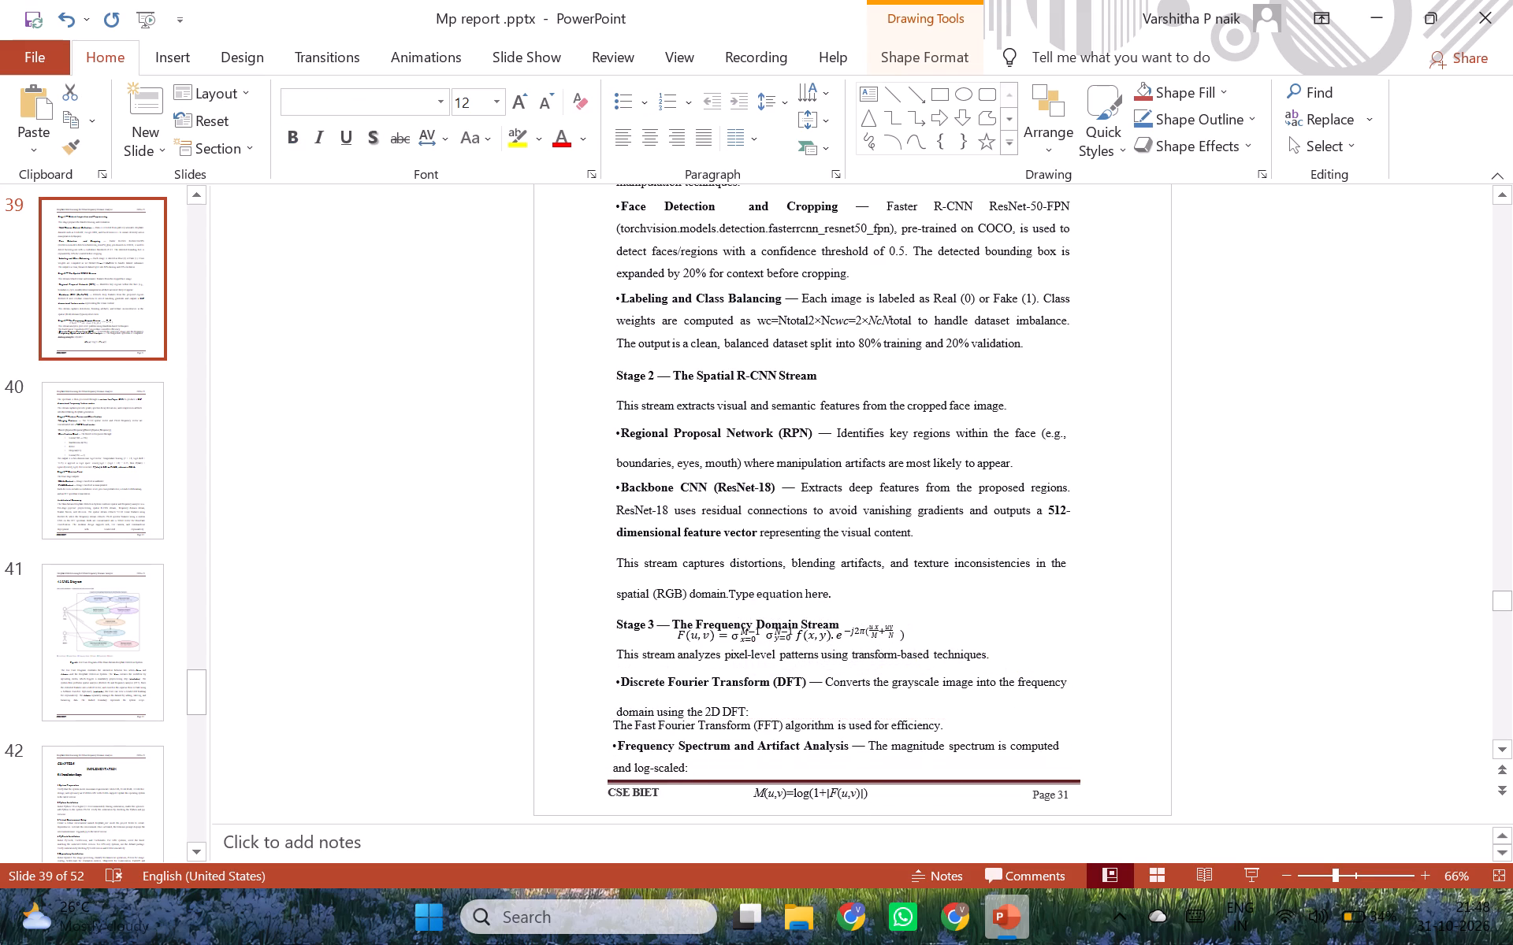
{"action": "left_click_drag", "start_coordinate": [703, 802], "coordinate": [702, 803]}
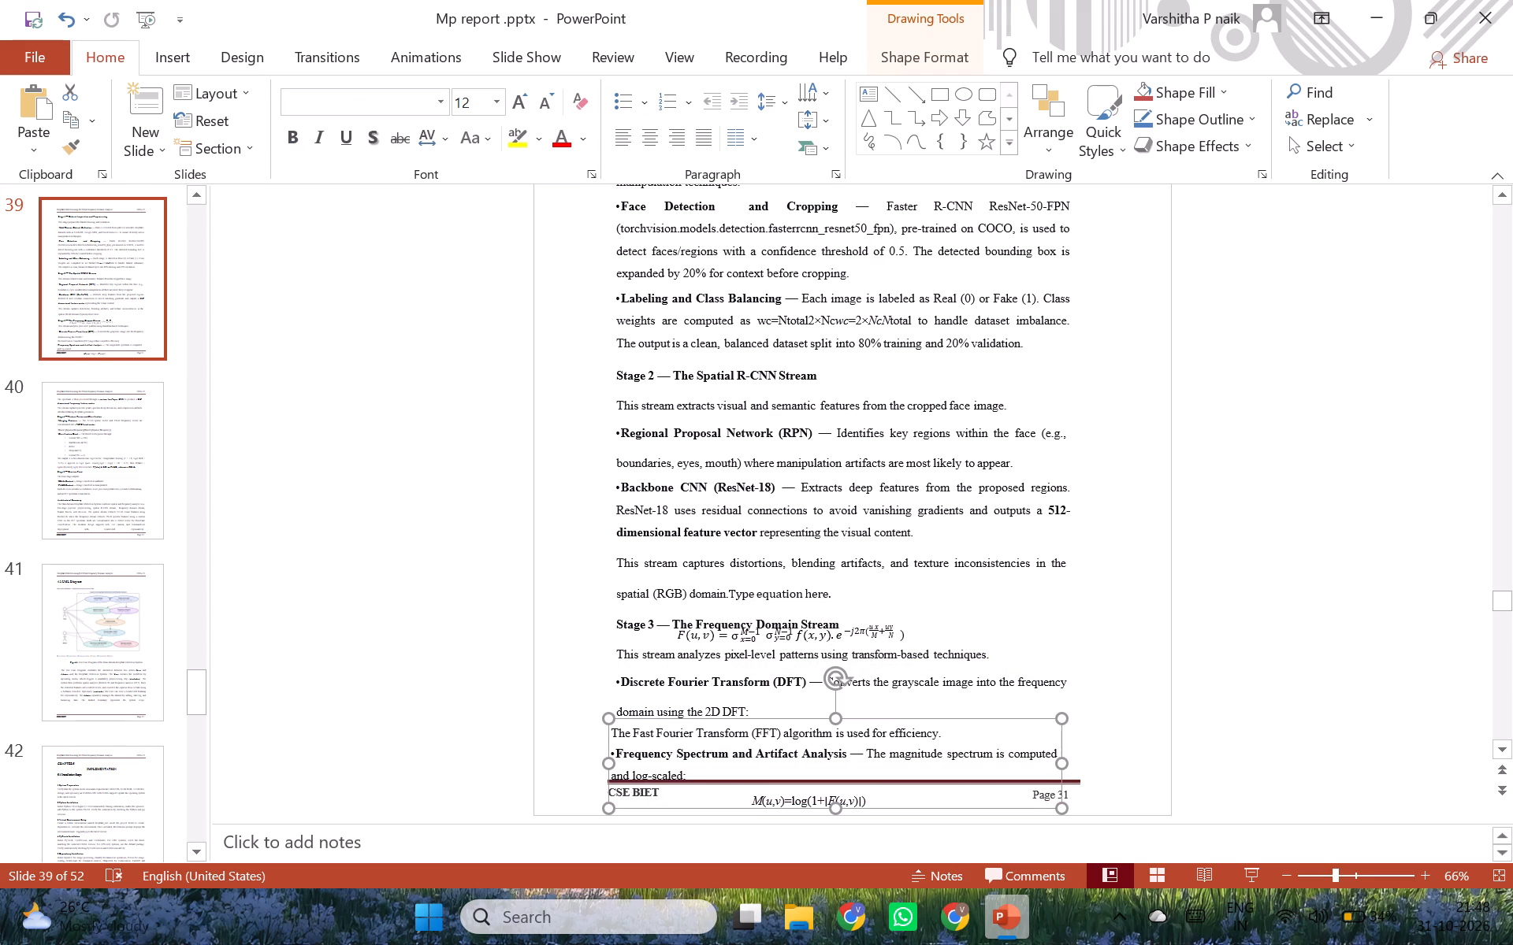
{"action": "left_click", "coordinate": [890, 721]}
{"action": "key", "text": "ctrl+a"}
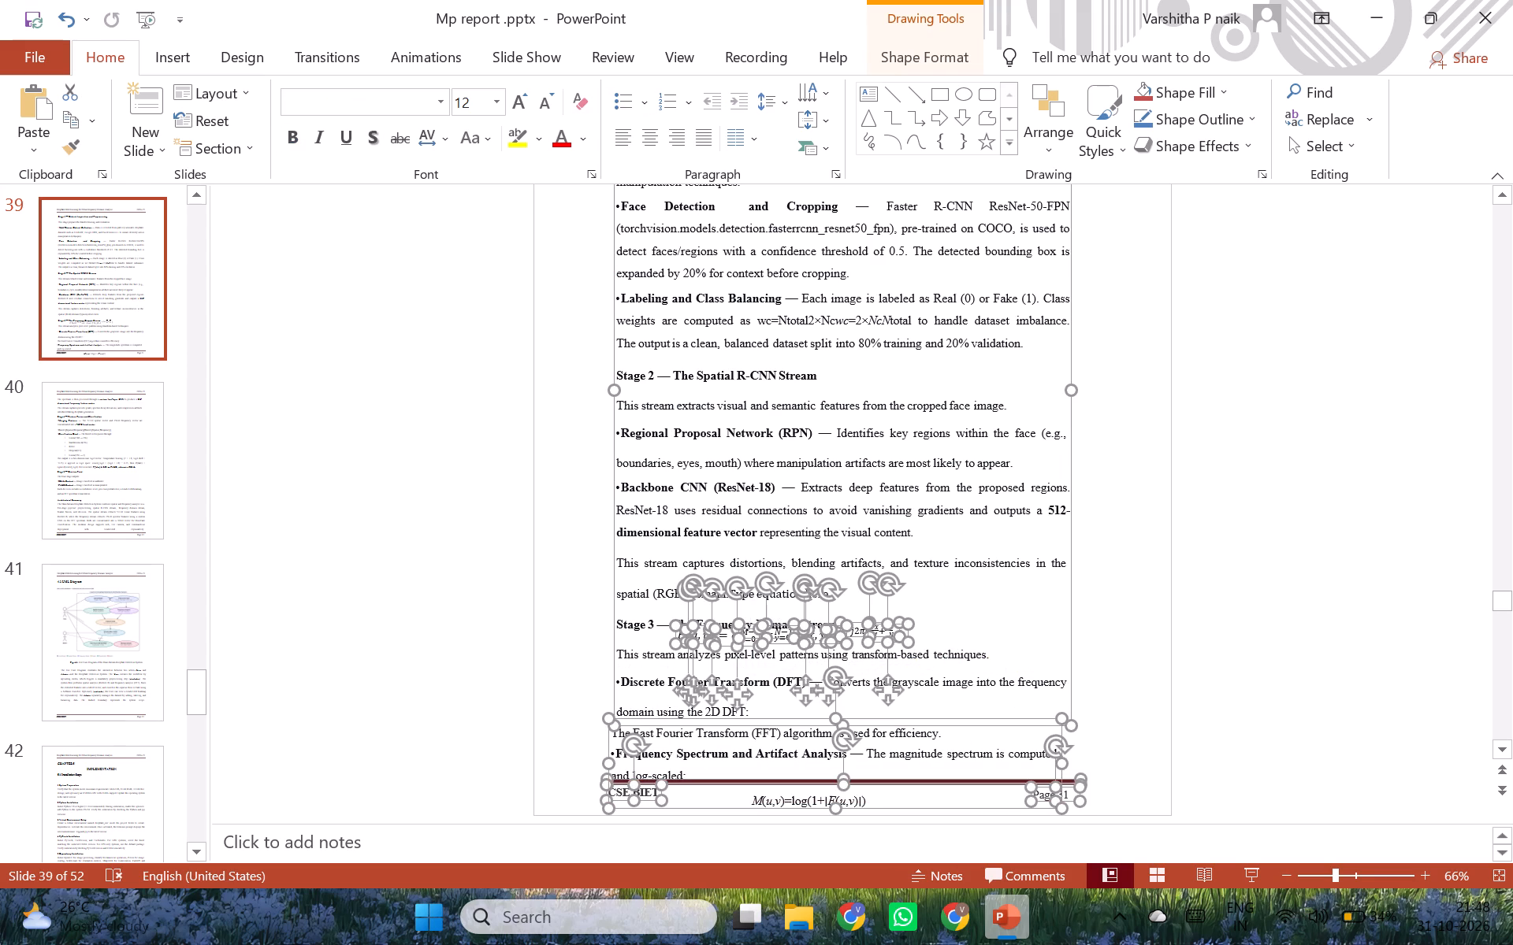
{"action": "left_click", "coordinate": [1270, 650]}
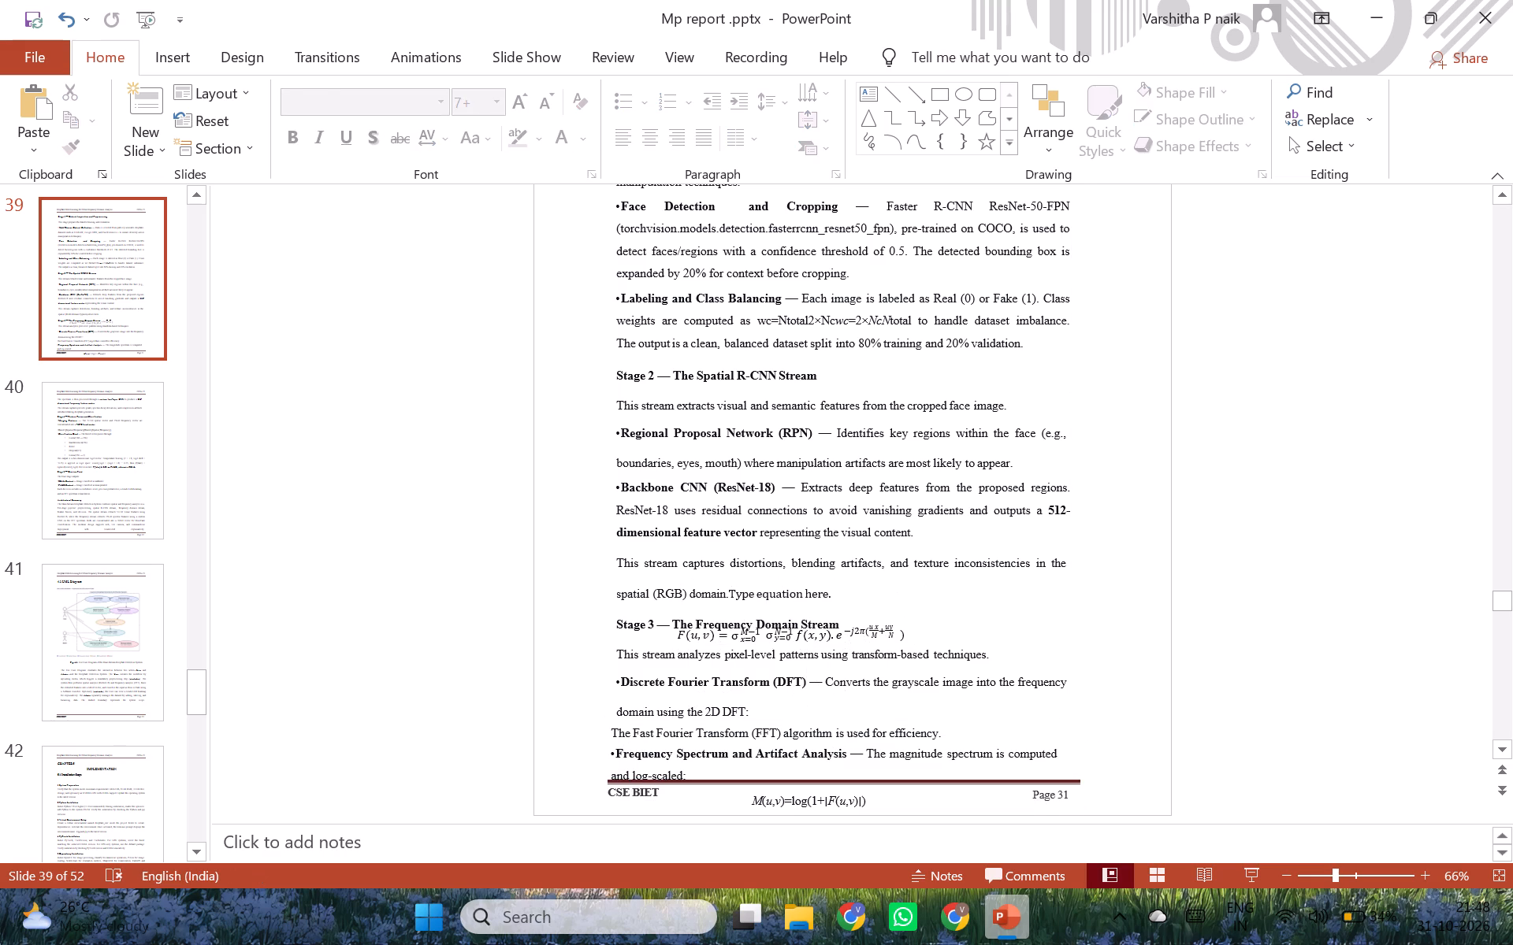
Copy all the text of slide 39's Fast Fourier Transform block, including the M(u,v) formula, and delete it from the slide.
{"action": "left_click", "coordinate": [872, 787]}
{"action": "key", "text": "ctrl+a"}
{"action": "key", "text": "ctrl+c"}
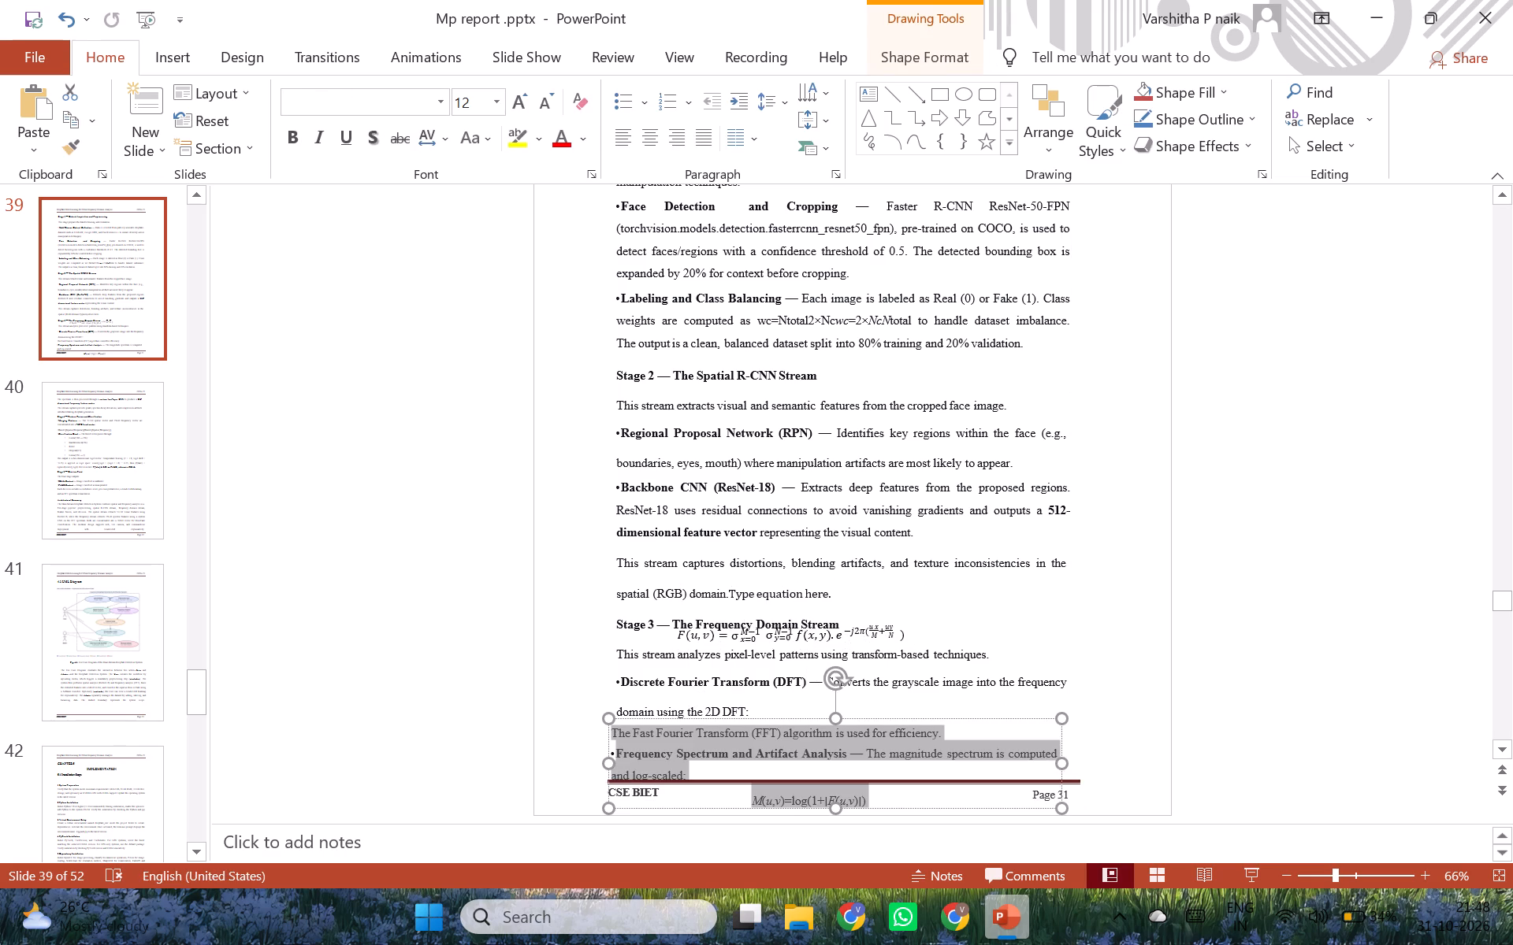
{"action": "key", "text": "Delete"}
{"action": "left_click", "coordinate": [1118, 691]}
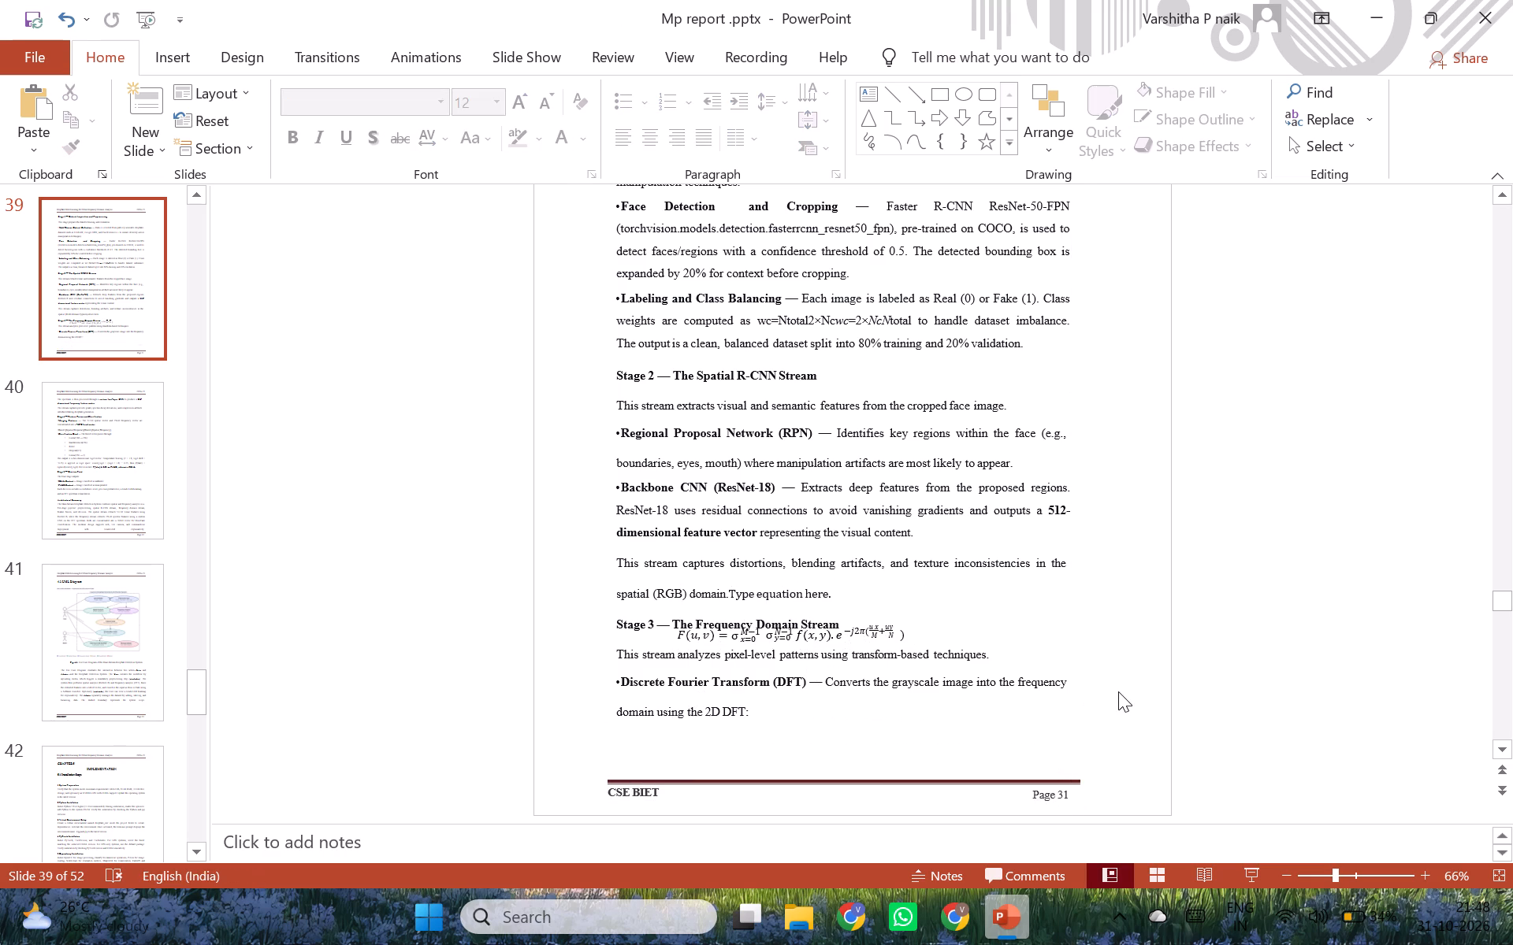
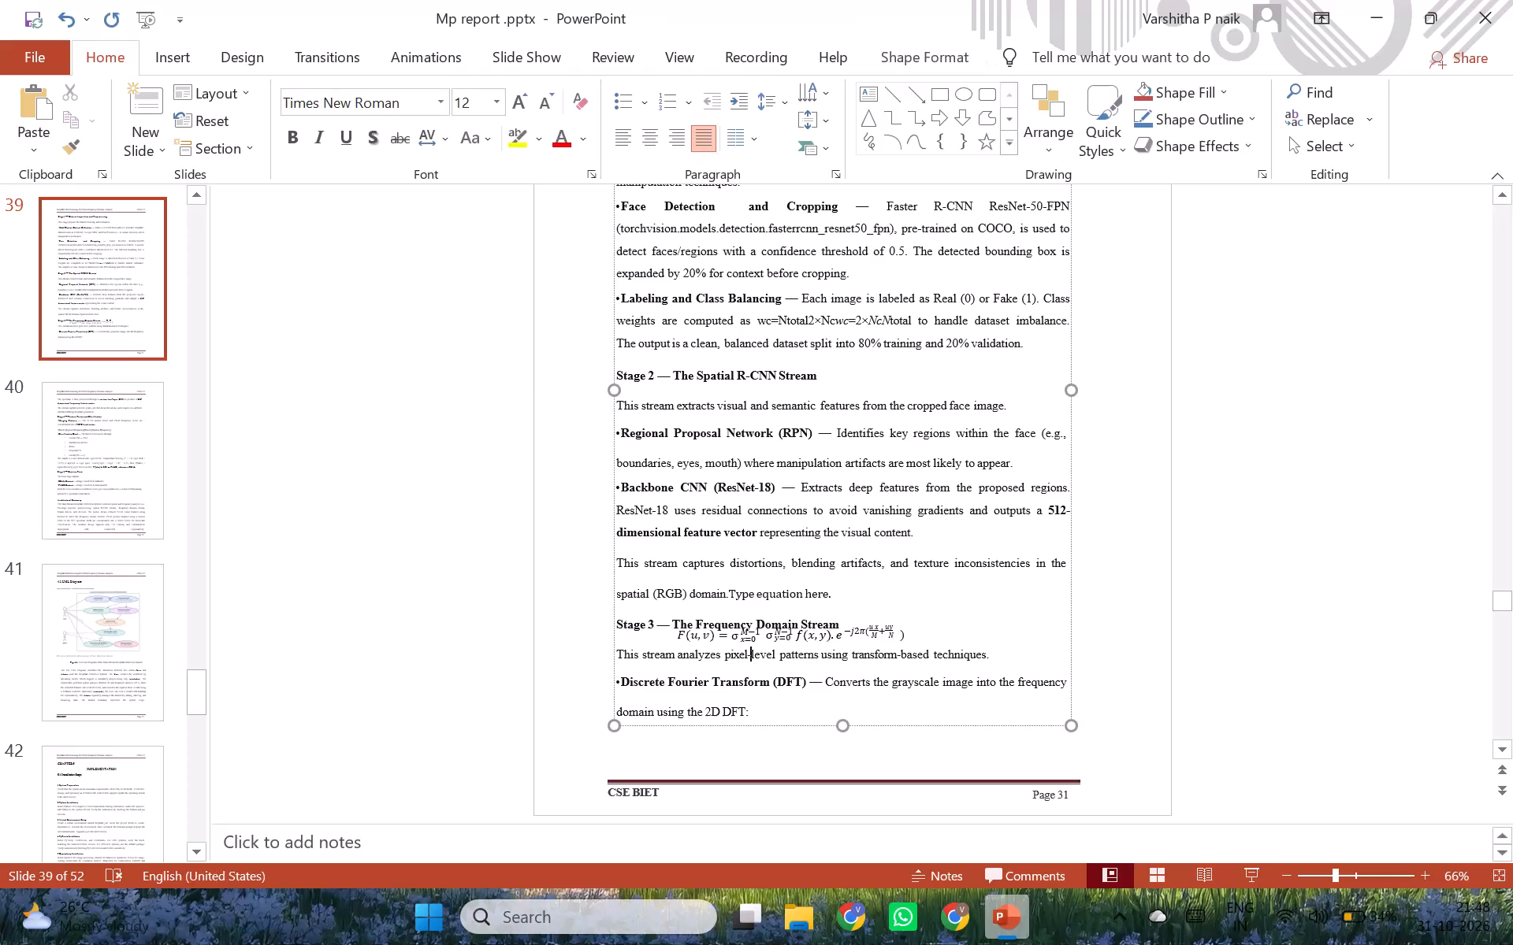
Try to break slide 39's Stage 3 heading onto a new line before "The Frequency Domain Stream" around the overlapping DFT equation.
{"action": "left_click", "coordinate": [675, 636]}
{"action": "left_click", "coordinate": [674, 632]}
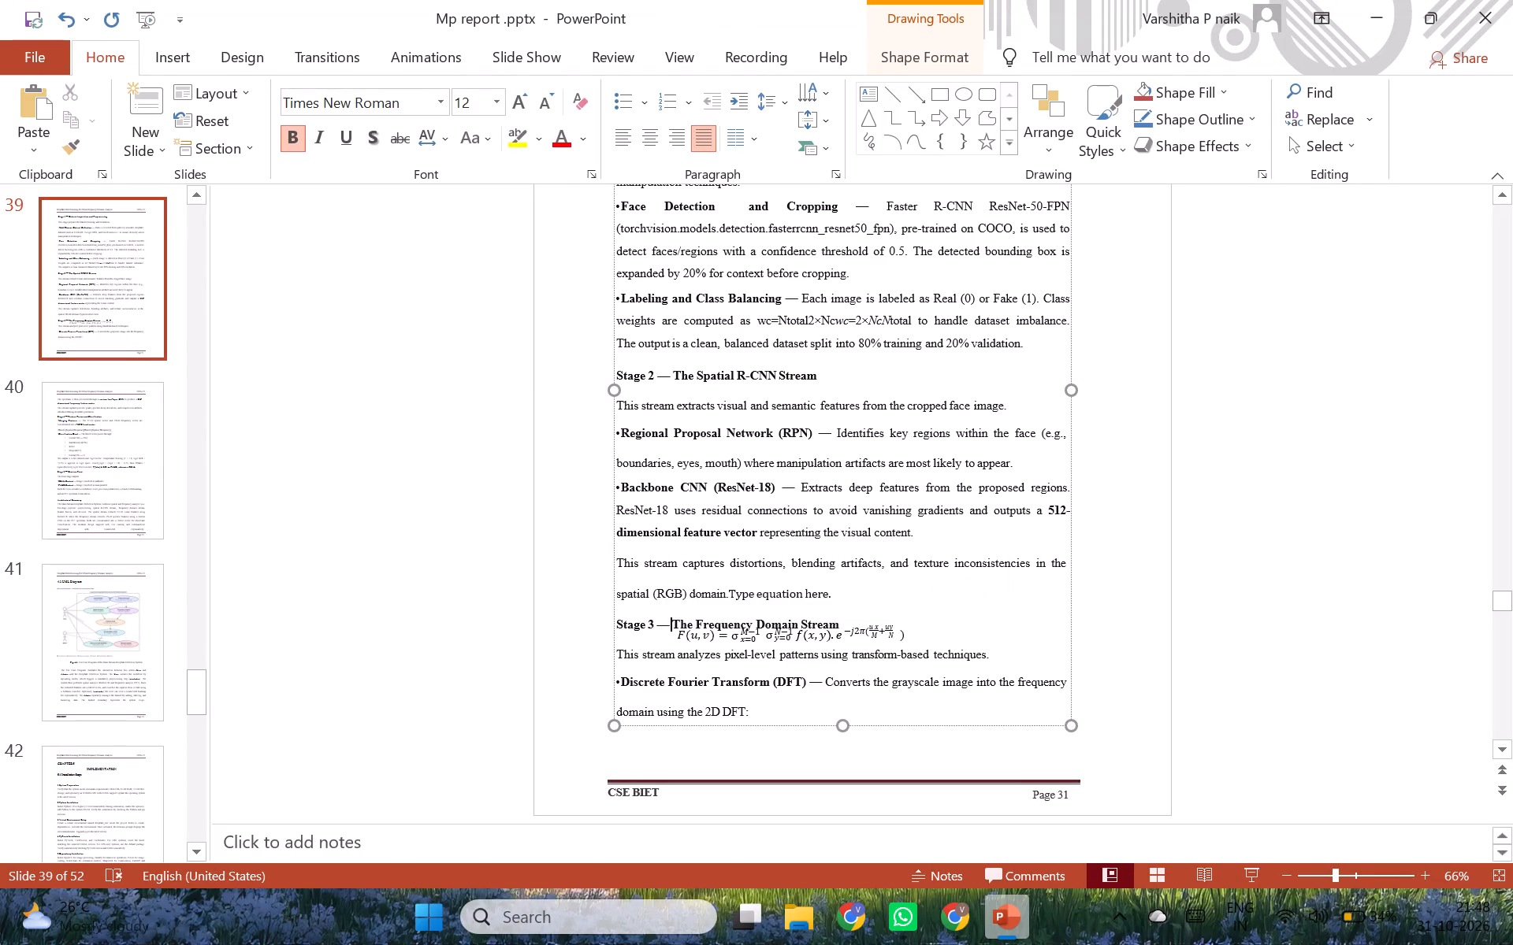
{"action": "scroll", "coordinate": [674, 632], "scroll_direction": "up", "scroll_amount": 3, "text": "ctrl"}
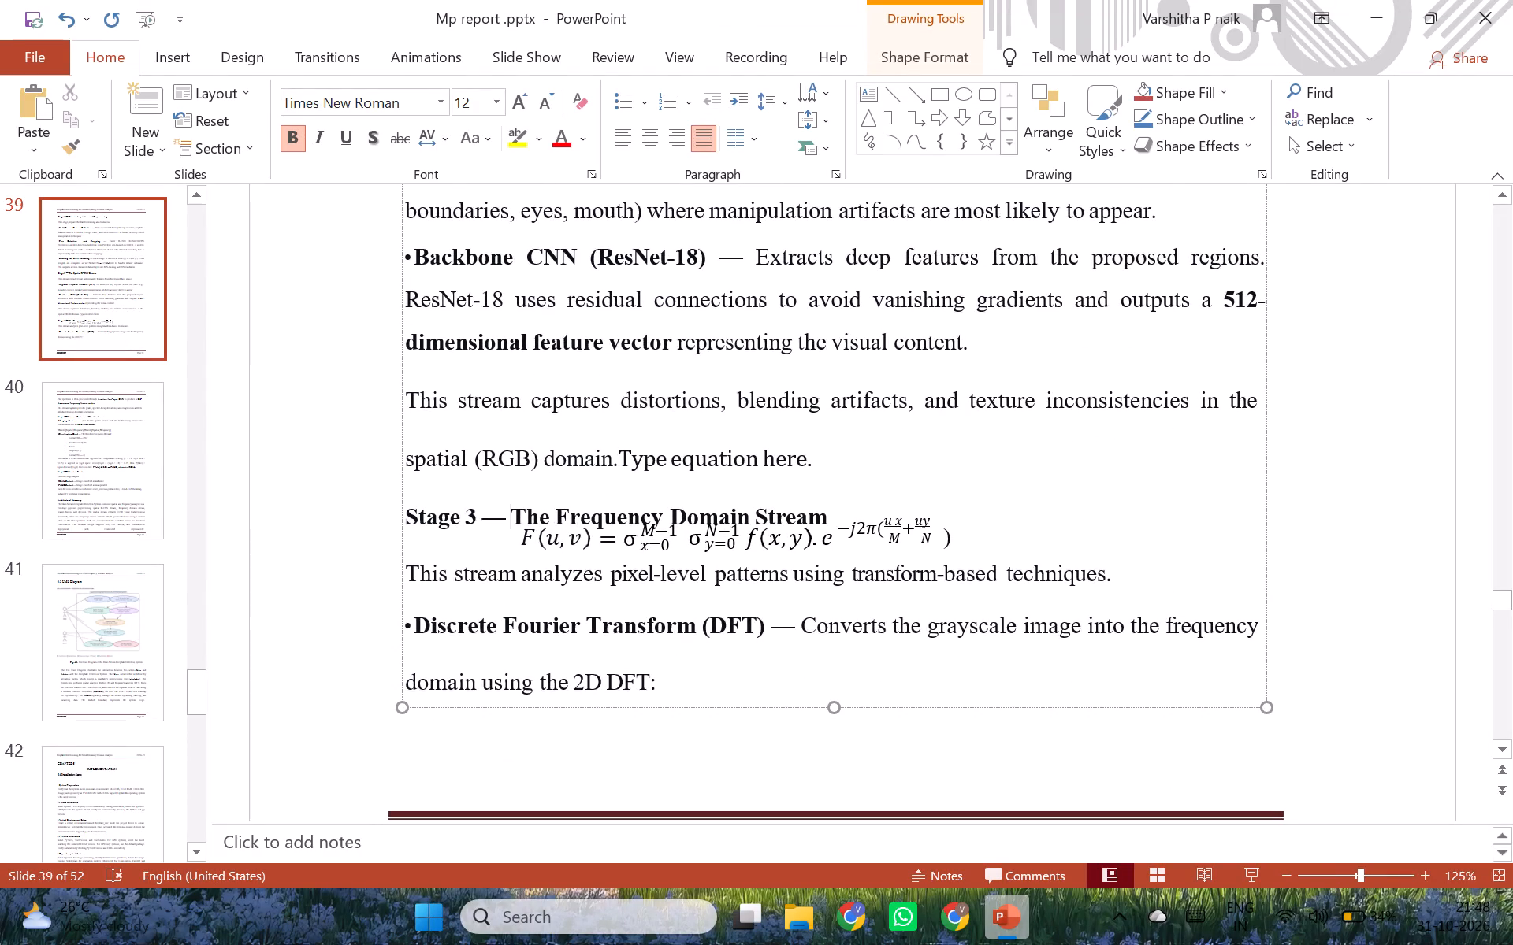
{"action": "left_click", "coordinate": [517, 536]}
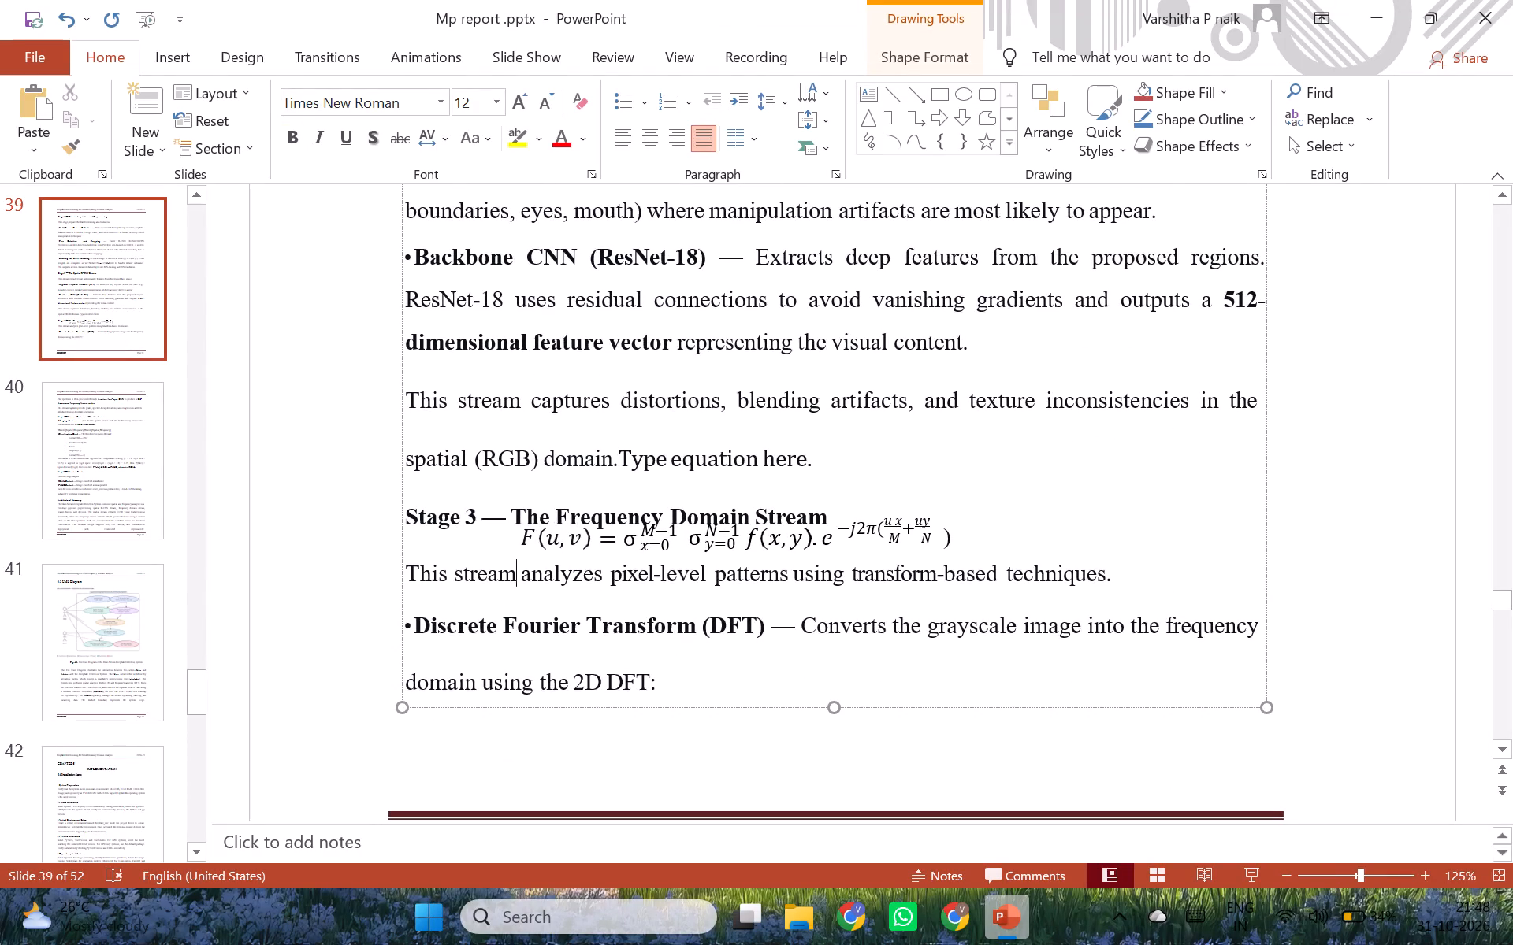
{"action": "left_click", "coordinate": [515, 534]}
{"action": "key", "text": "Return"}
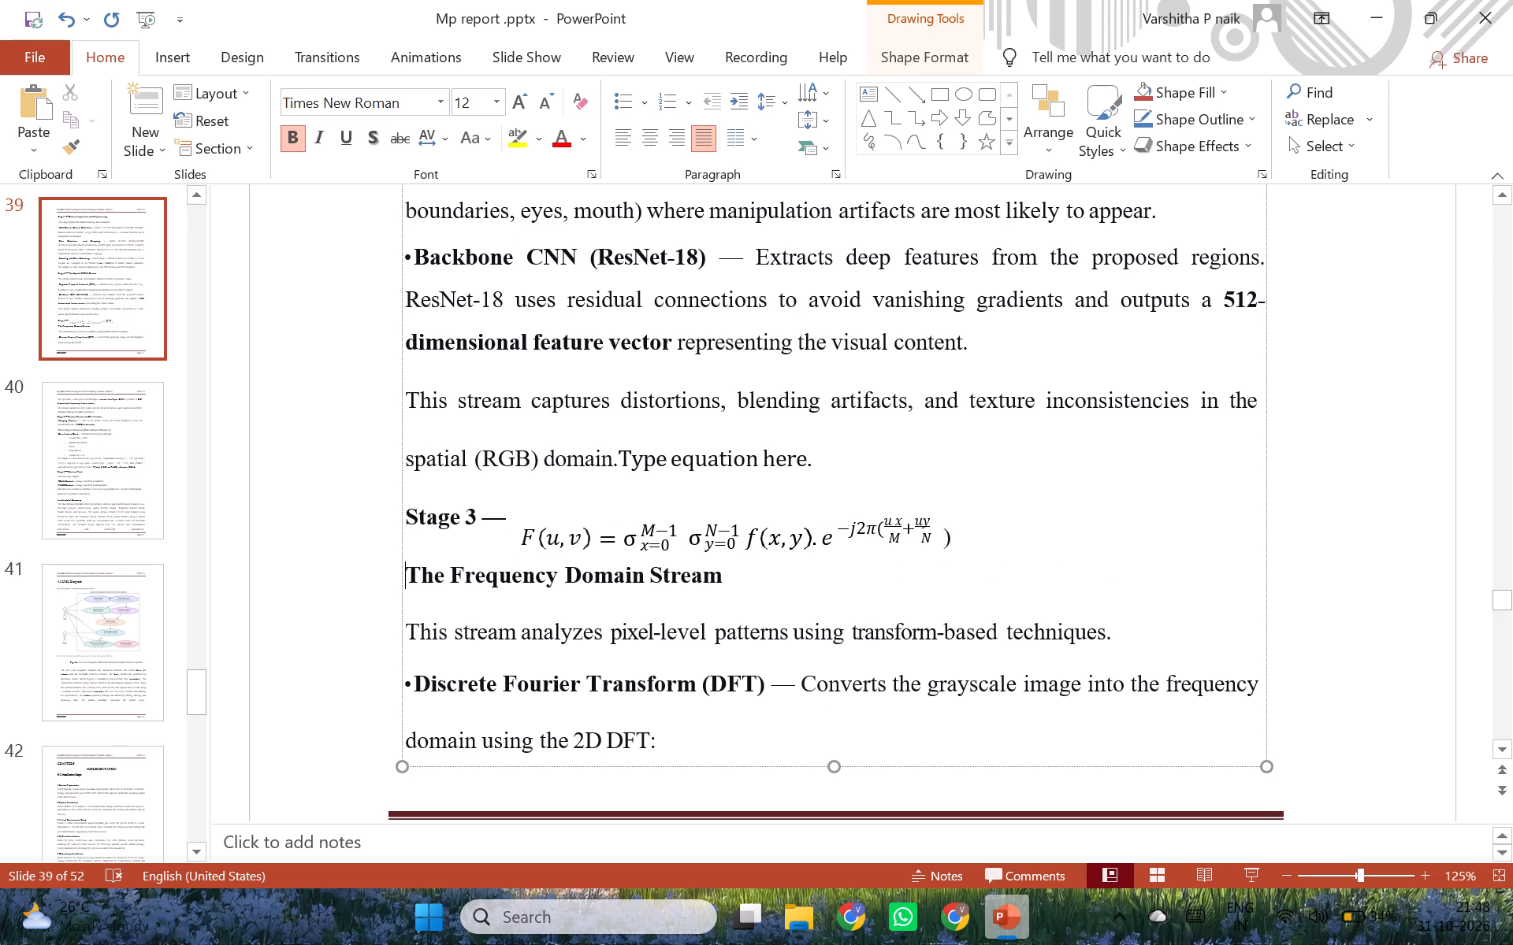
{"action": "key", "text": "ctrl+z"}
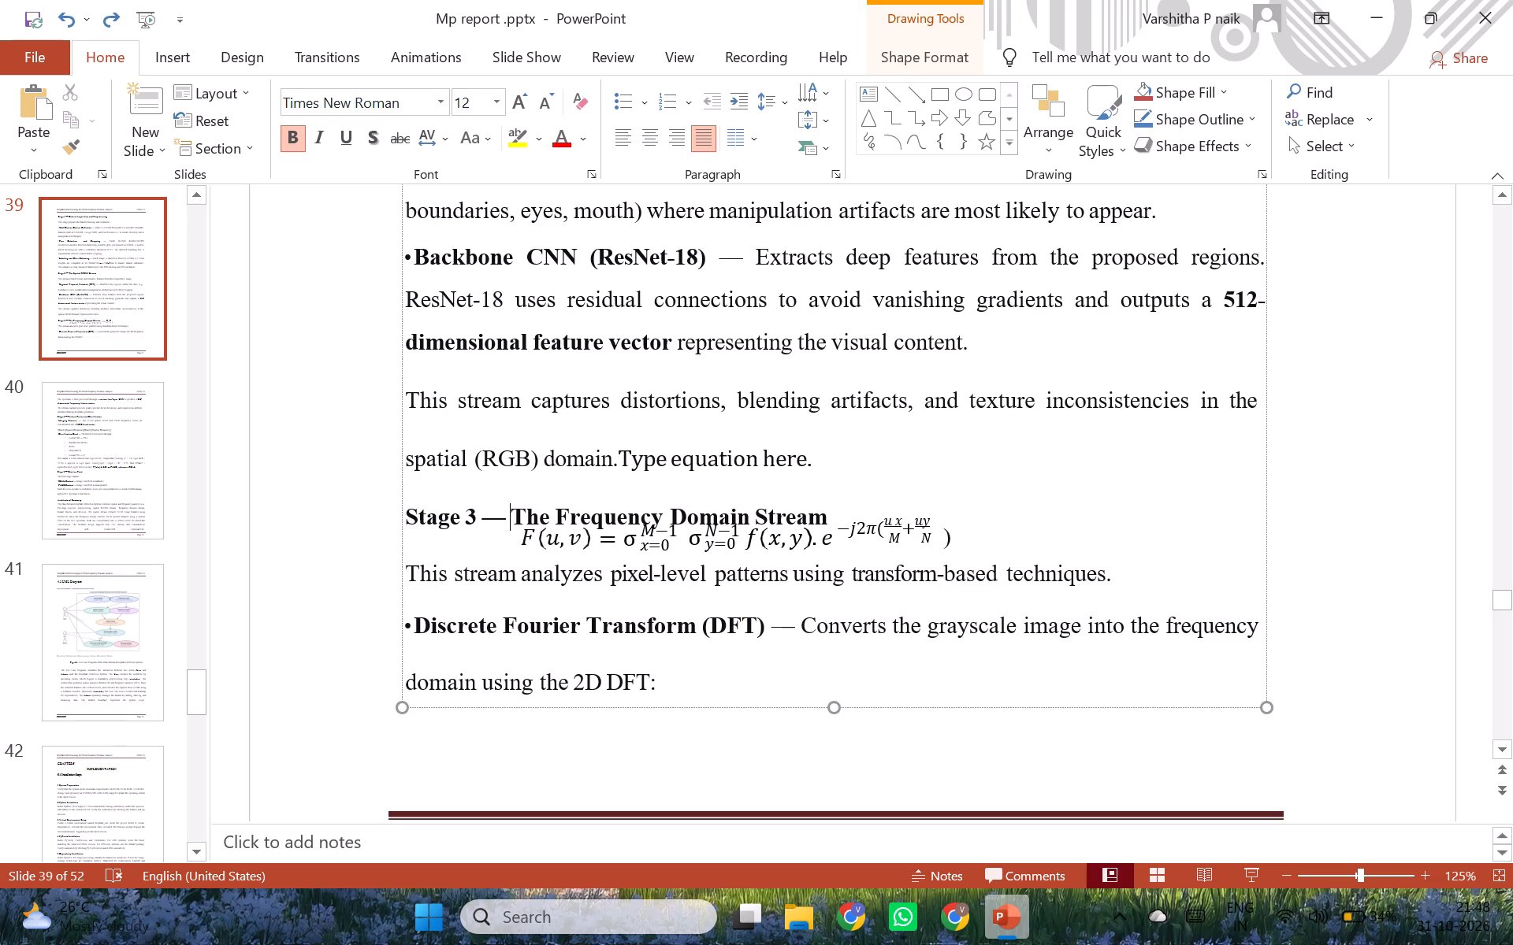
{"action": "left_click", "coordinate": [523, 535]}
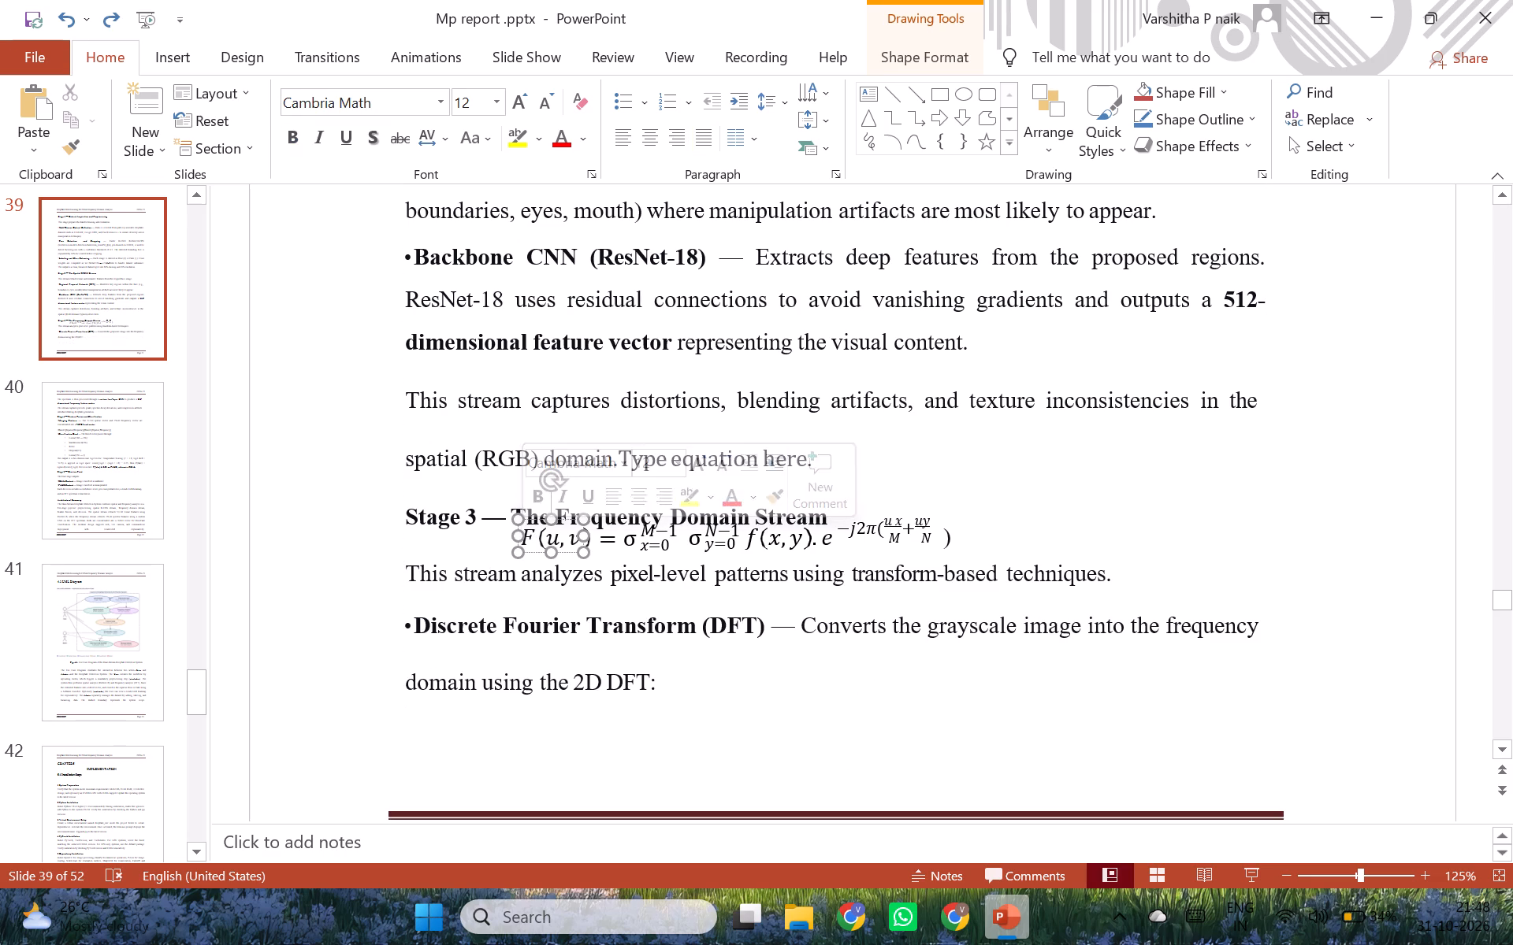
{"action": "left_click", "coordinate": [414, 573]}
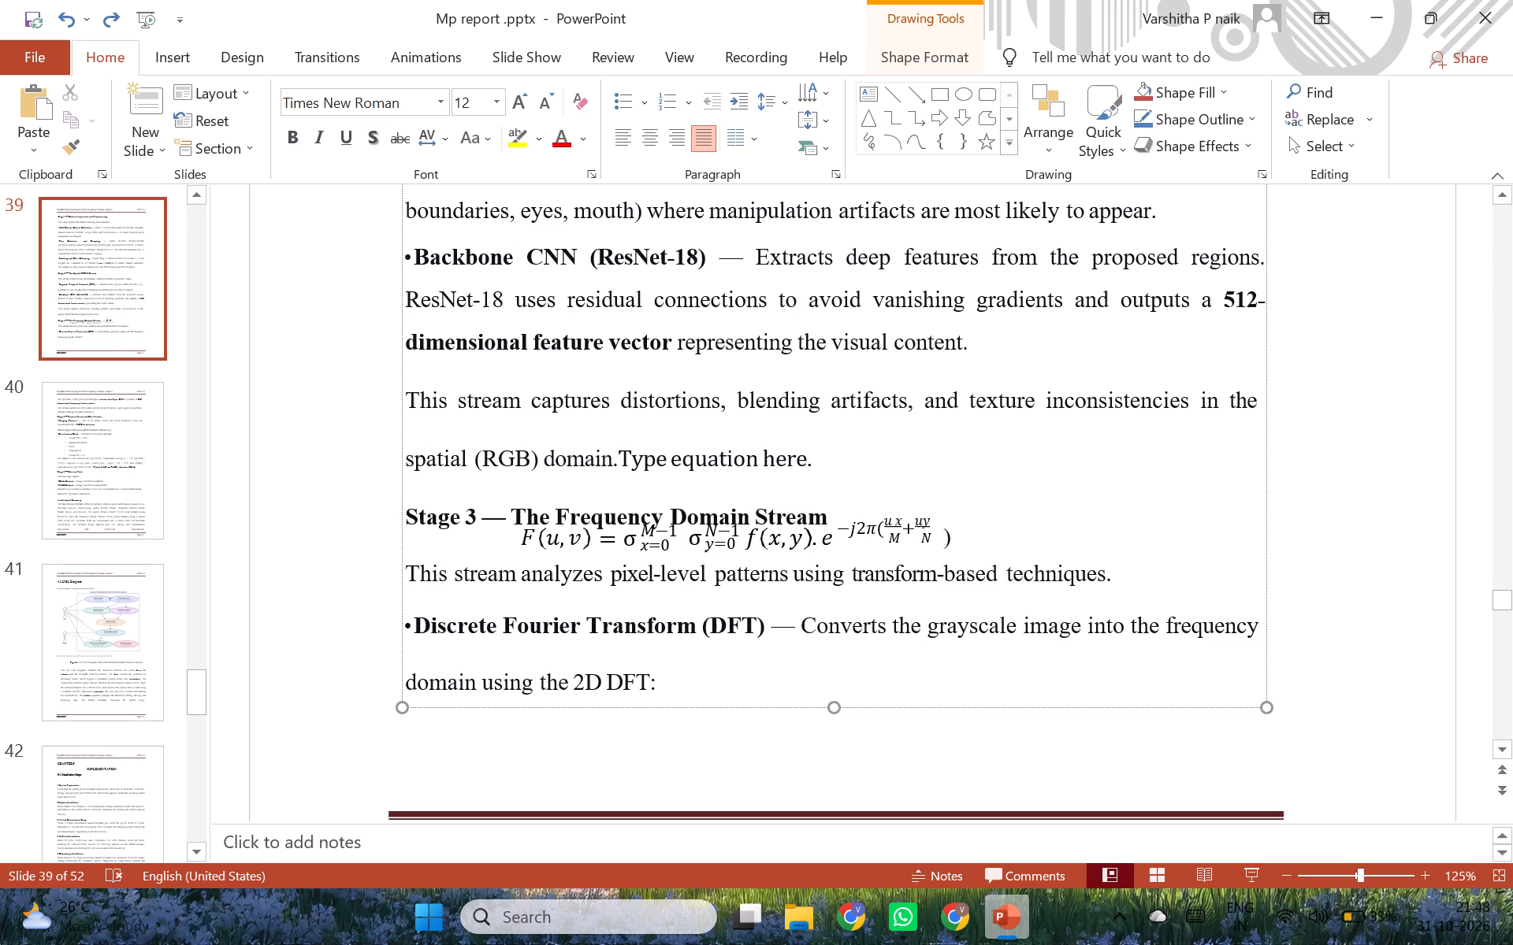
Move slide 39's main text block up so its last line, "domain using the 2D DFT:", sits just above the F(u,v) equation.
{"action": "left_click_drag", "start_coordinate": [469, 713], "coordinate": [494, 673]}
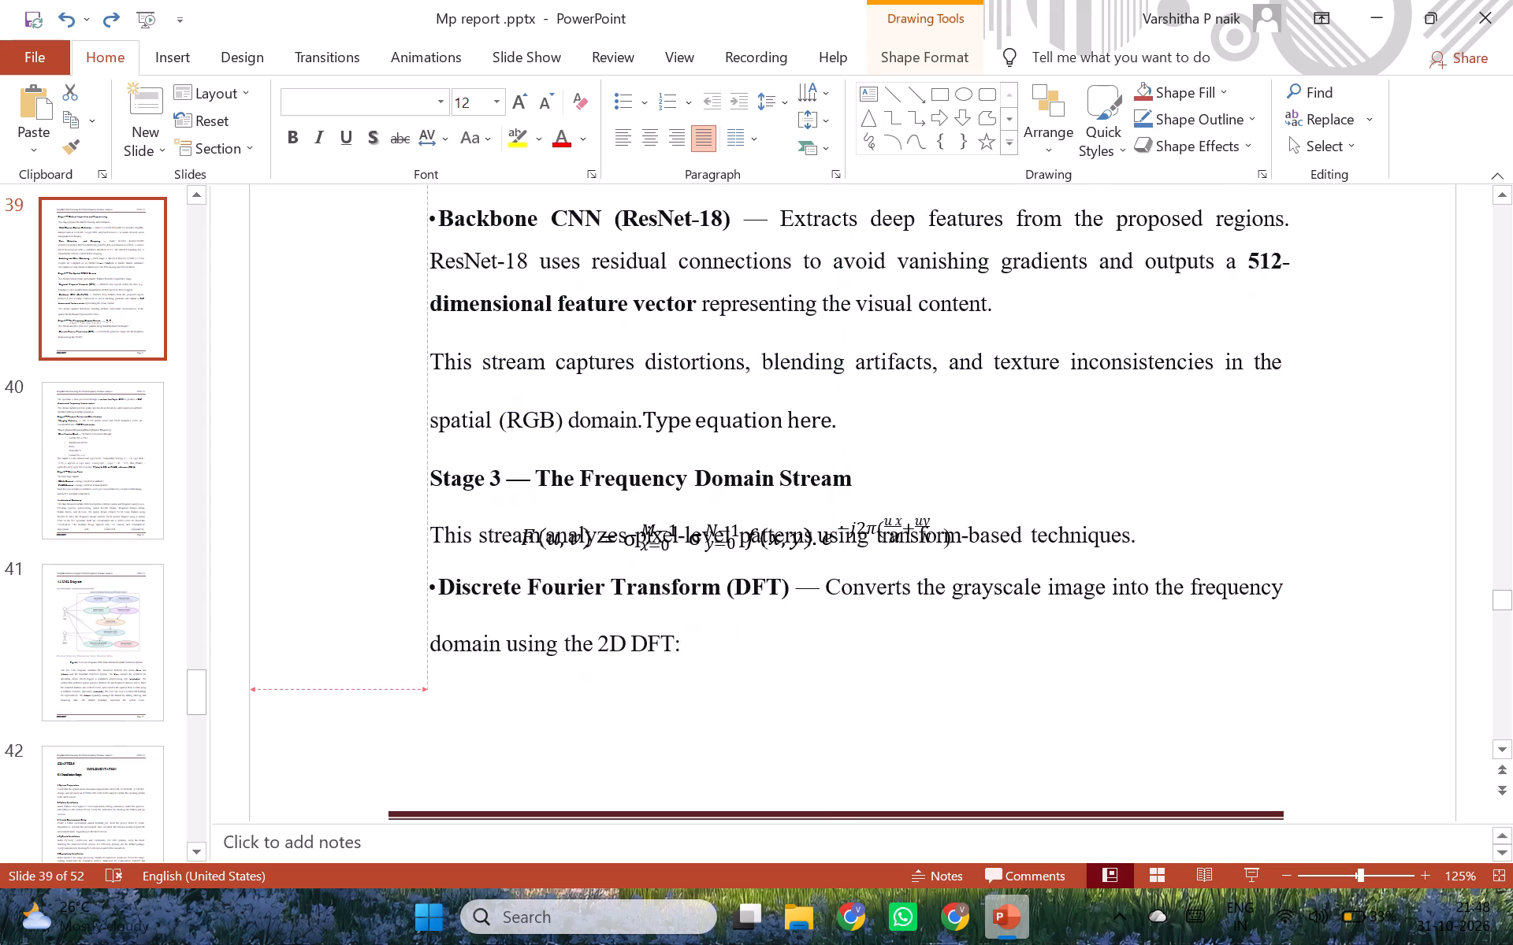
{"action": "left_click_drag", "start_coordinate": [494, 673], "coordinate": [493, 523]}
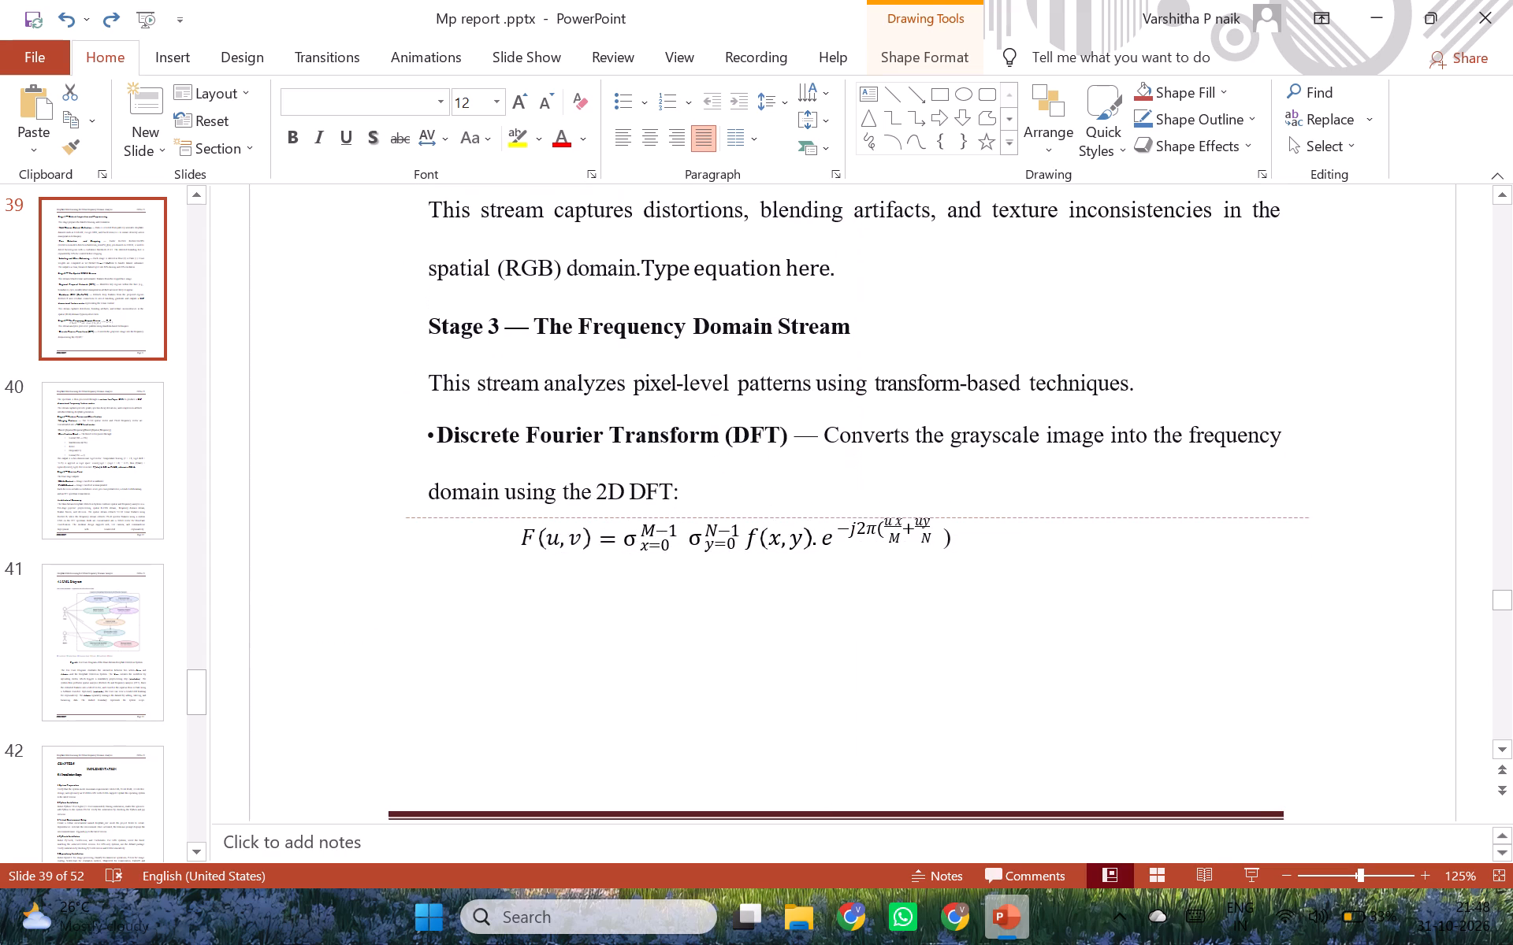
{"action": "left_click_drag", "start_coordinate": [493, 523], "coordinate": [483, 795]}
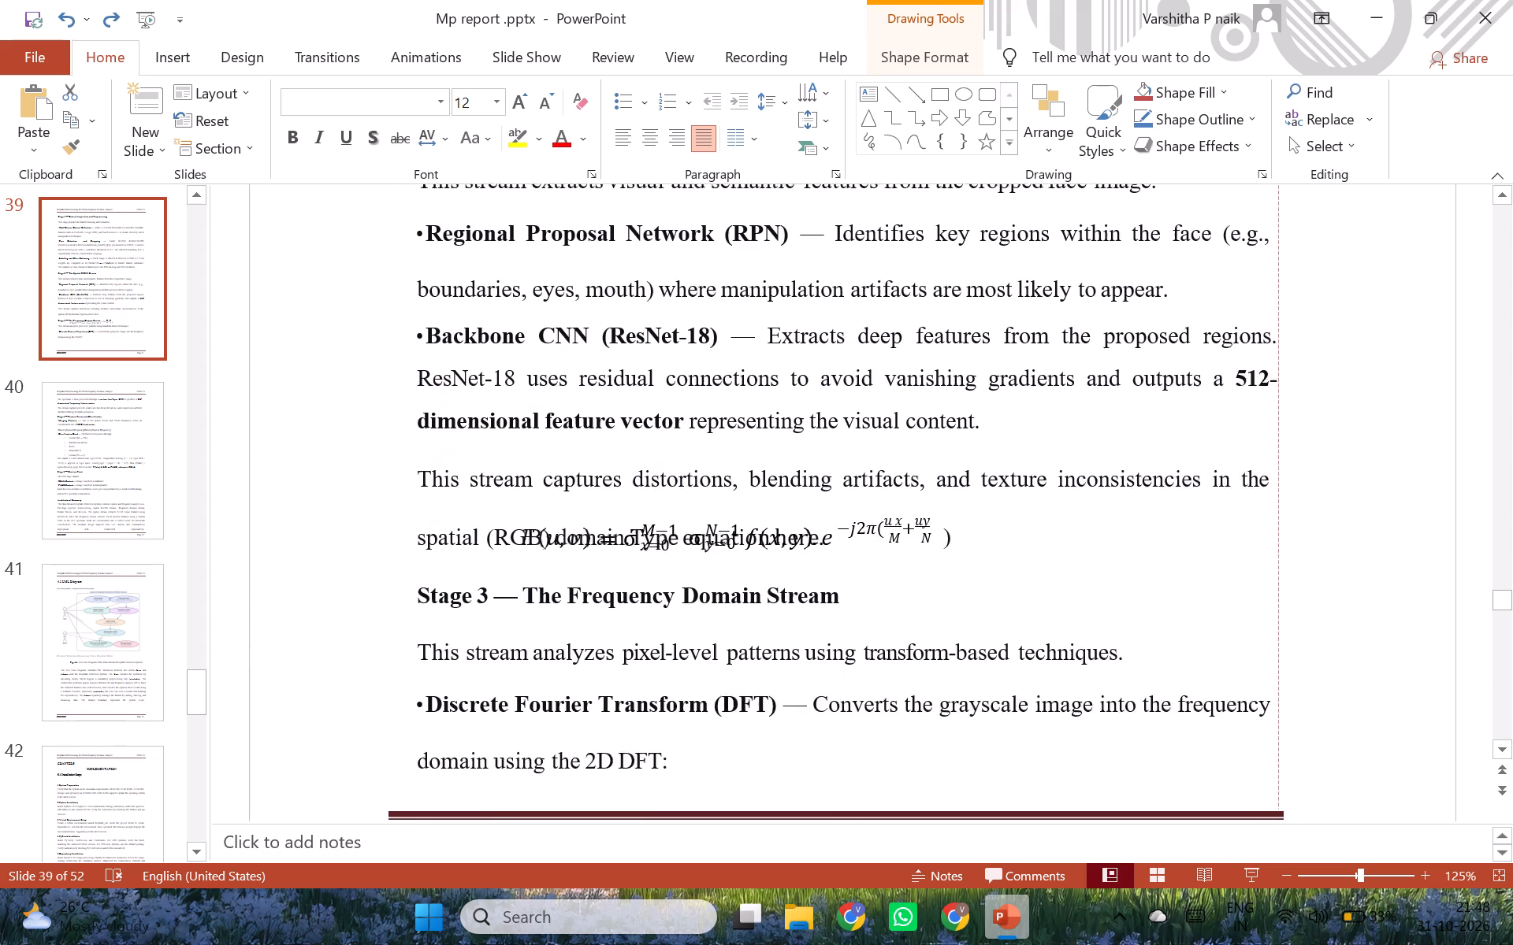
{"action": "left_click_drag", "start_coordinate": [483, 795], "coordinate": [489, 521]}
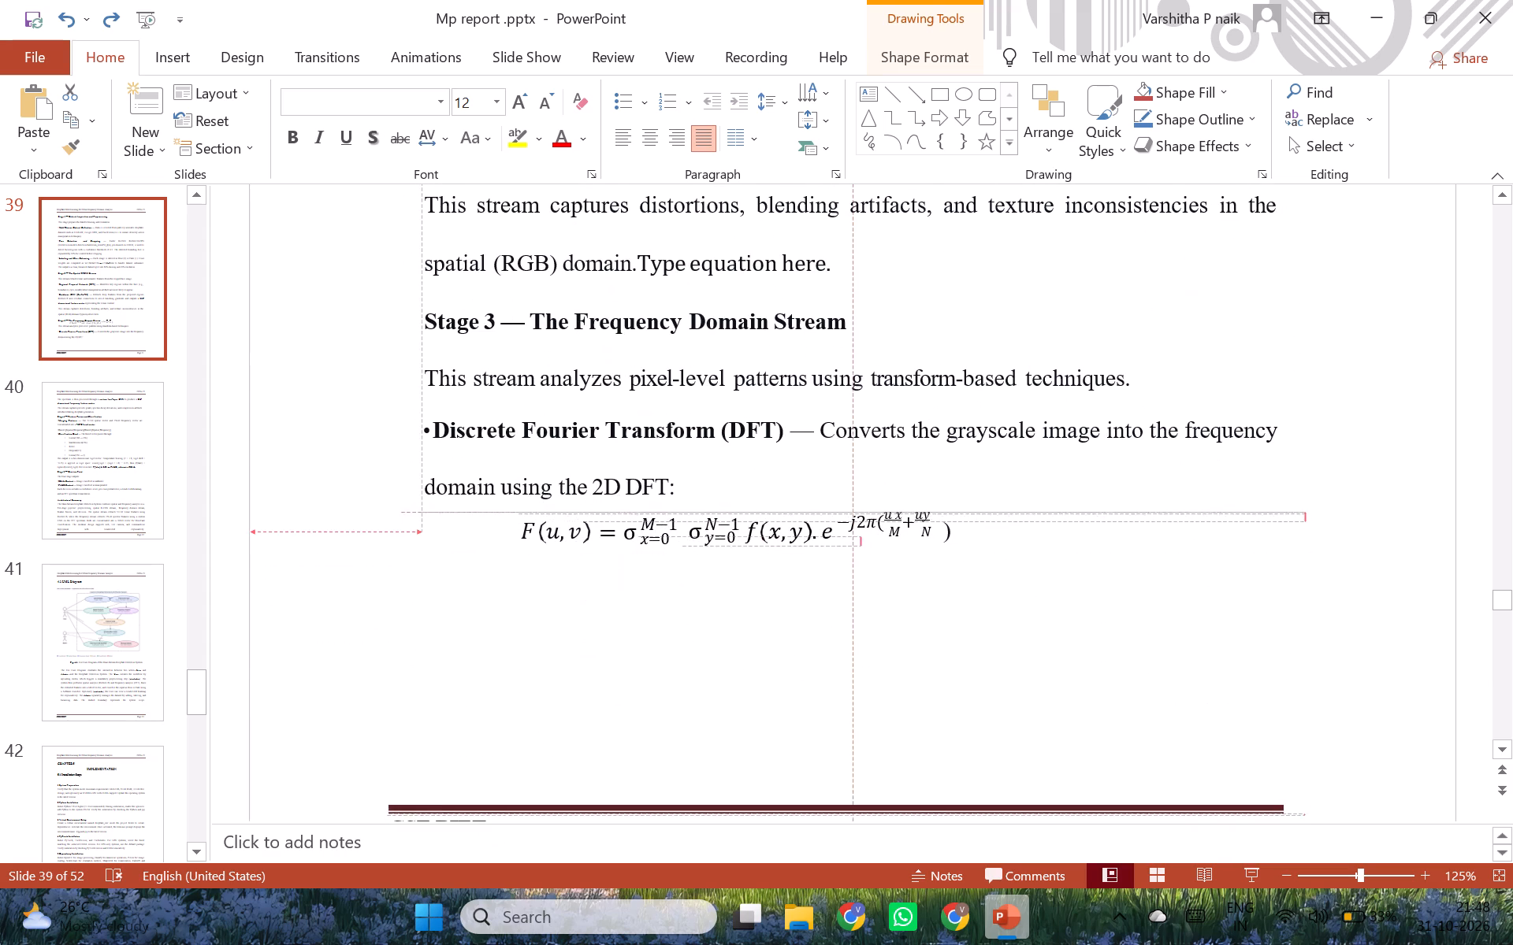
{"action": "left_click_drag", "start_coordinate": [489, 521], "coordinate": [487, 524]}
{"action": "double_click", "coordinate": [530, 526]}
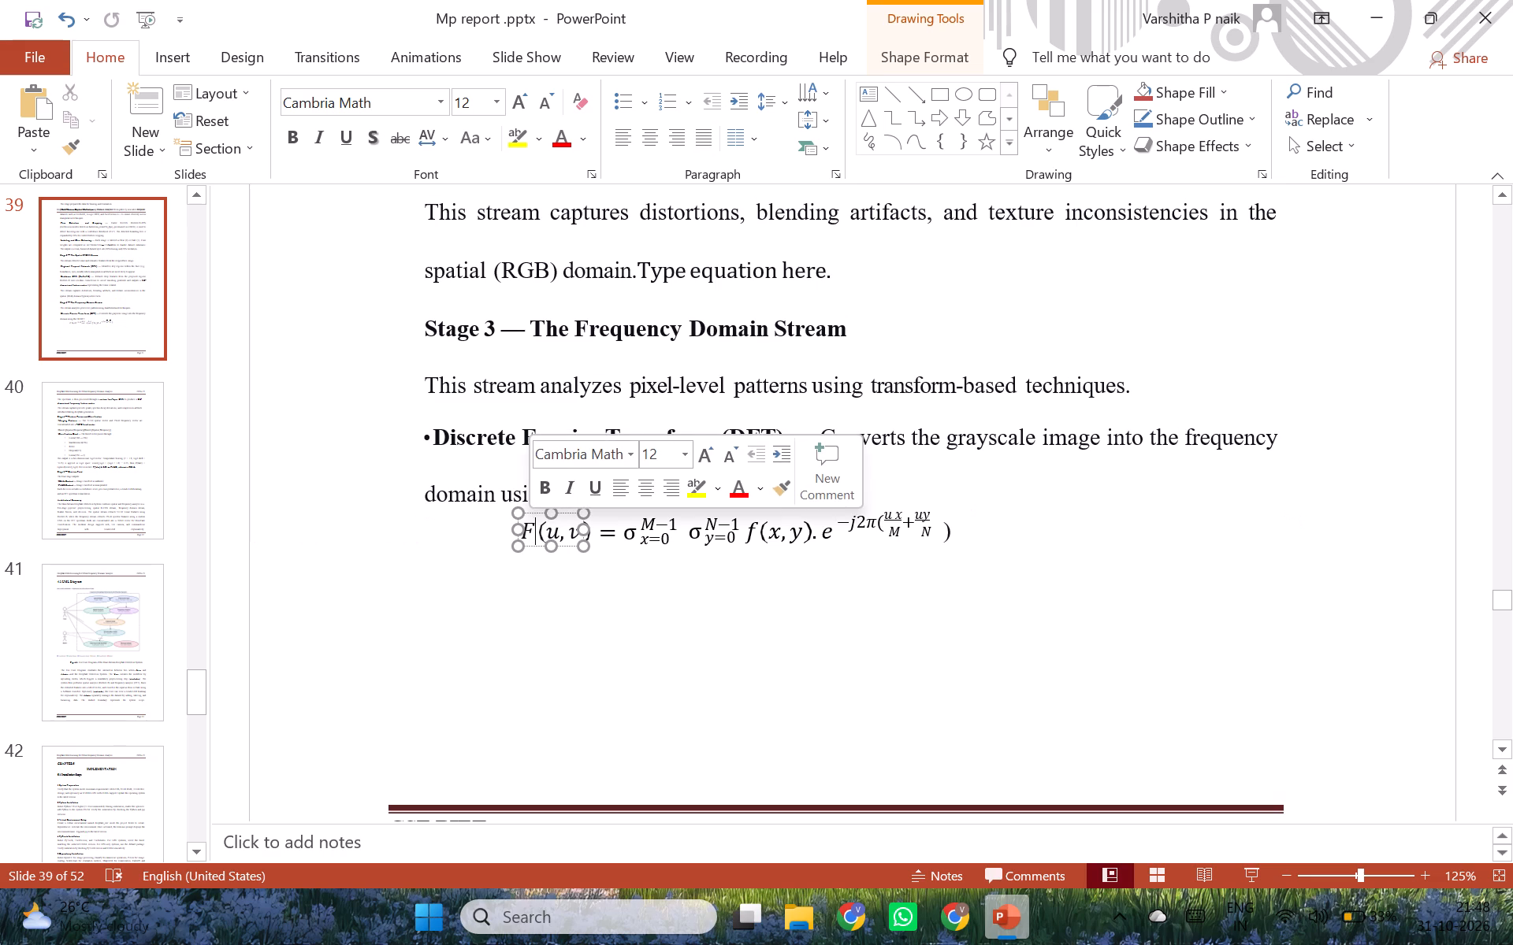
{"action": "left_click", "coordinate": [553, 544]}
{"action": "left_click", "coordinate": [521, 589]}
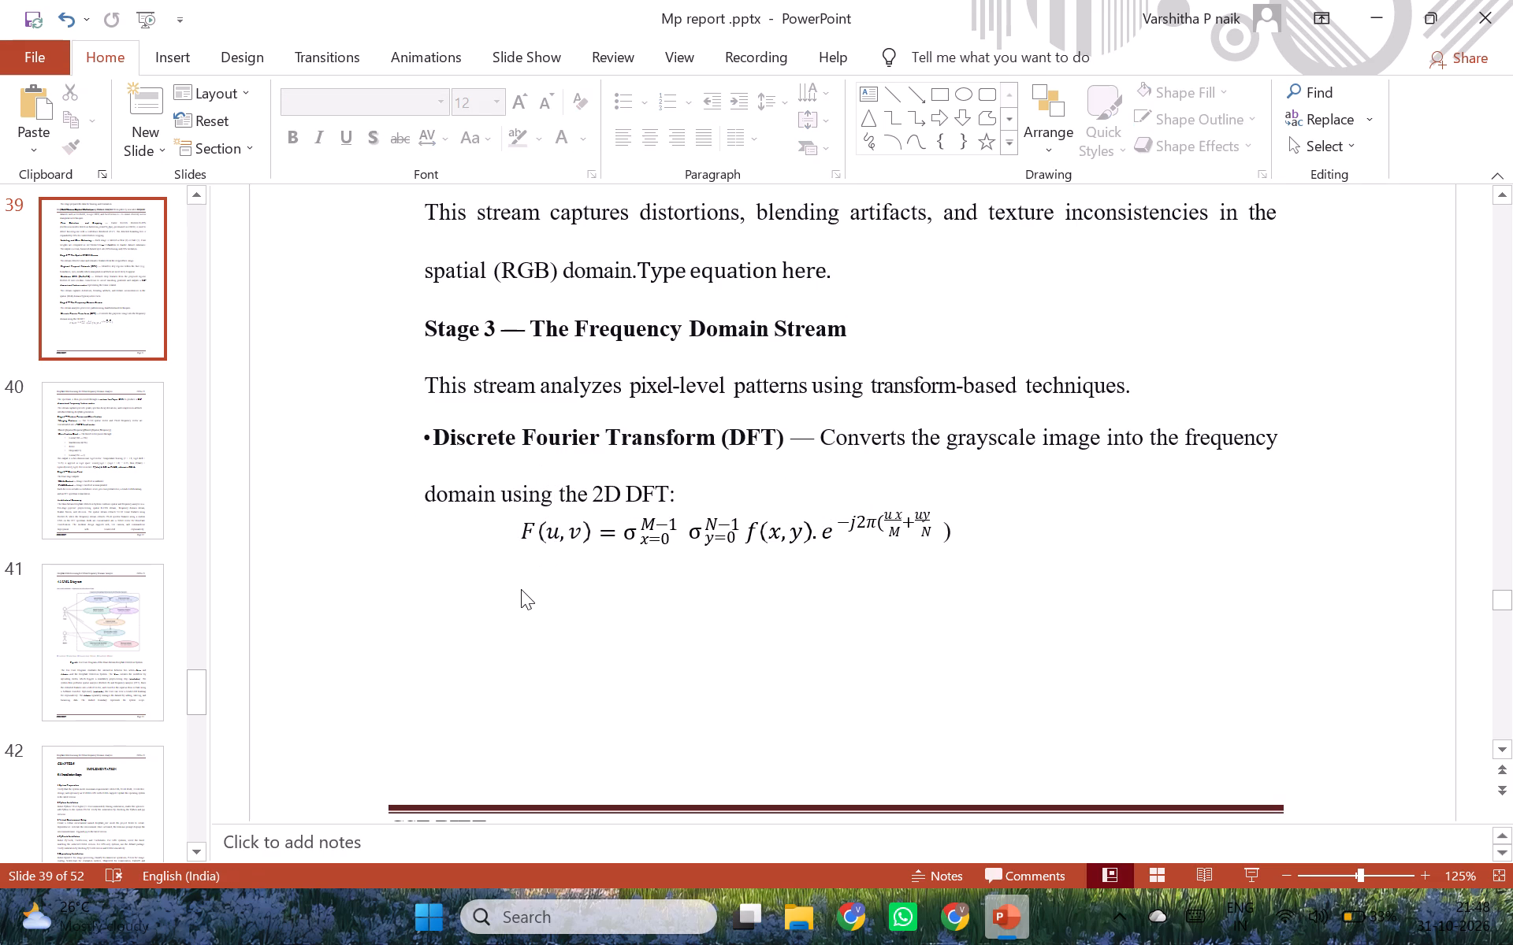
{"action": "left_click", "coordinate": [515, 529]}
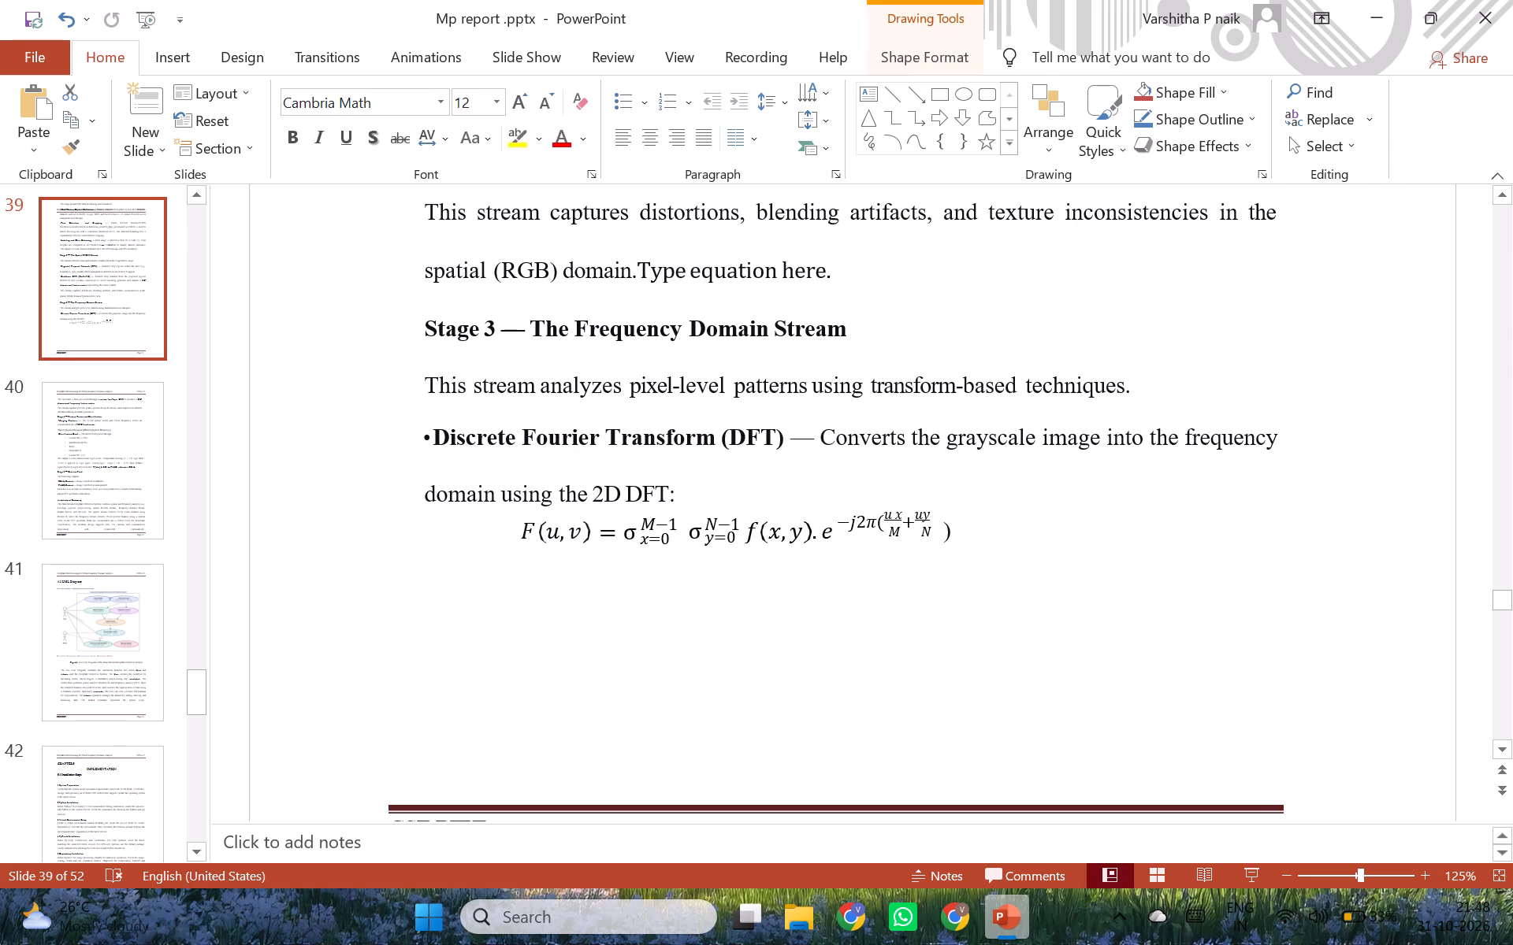
Undo slide 39's recent edits back through the main block's move, the Fast Fourier Transform block's deletion and the 1.5 line spacing.
{"action": "key", "text": "ctrl+z"}
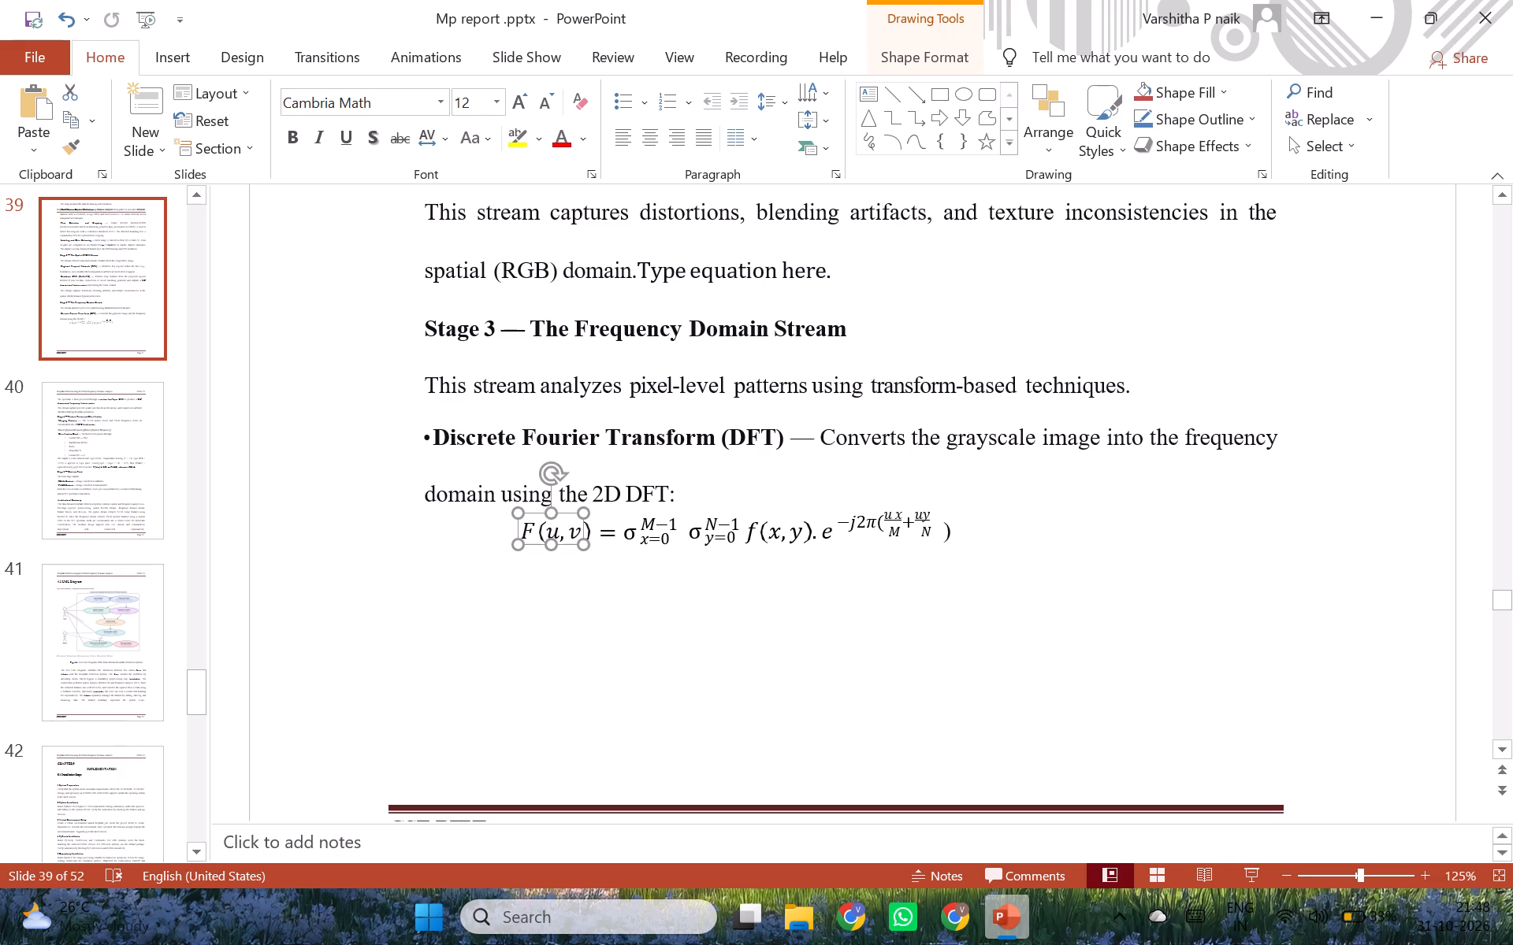
{"action": "key", "text": "ctrl+z"}
{"action": "key", "text": "ctrl+z"}
{"action": "key", "text": "ctrl+z"}
{"action": "key", "text": "ctrl+z"}
{"action": "key", "text": "ctrl+z"}
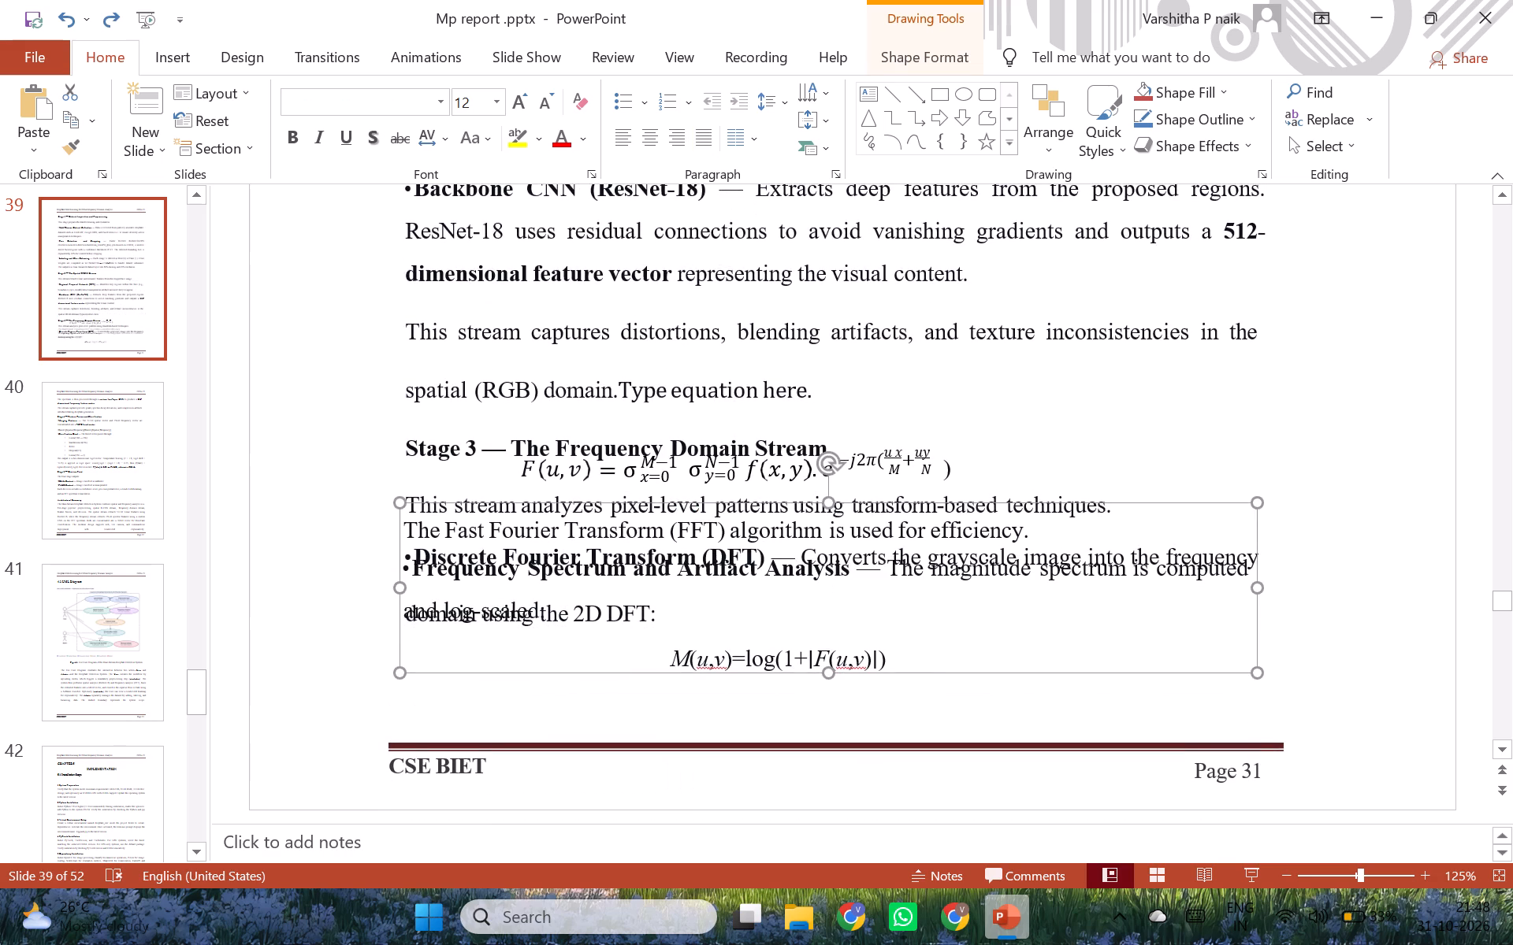
{"action": "key", "text": "ctrl+z"}
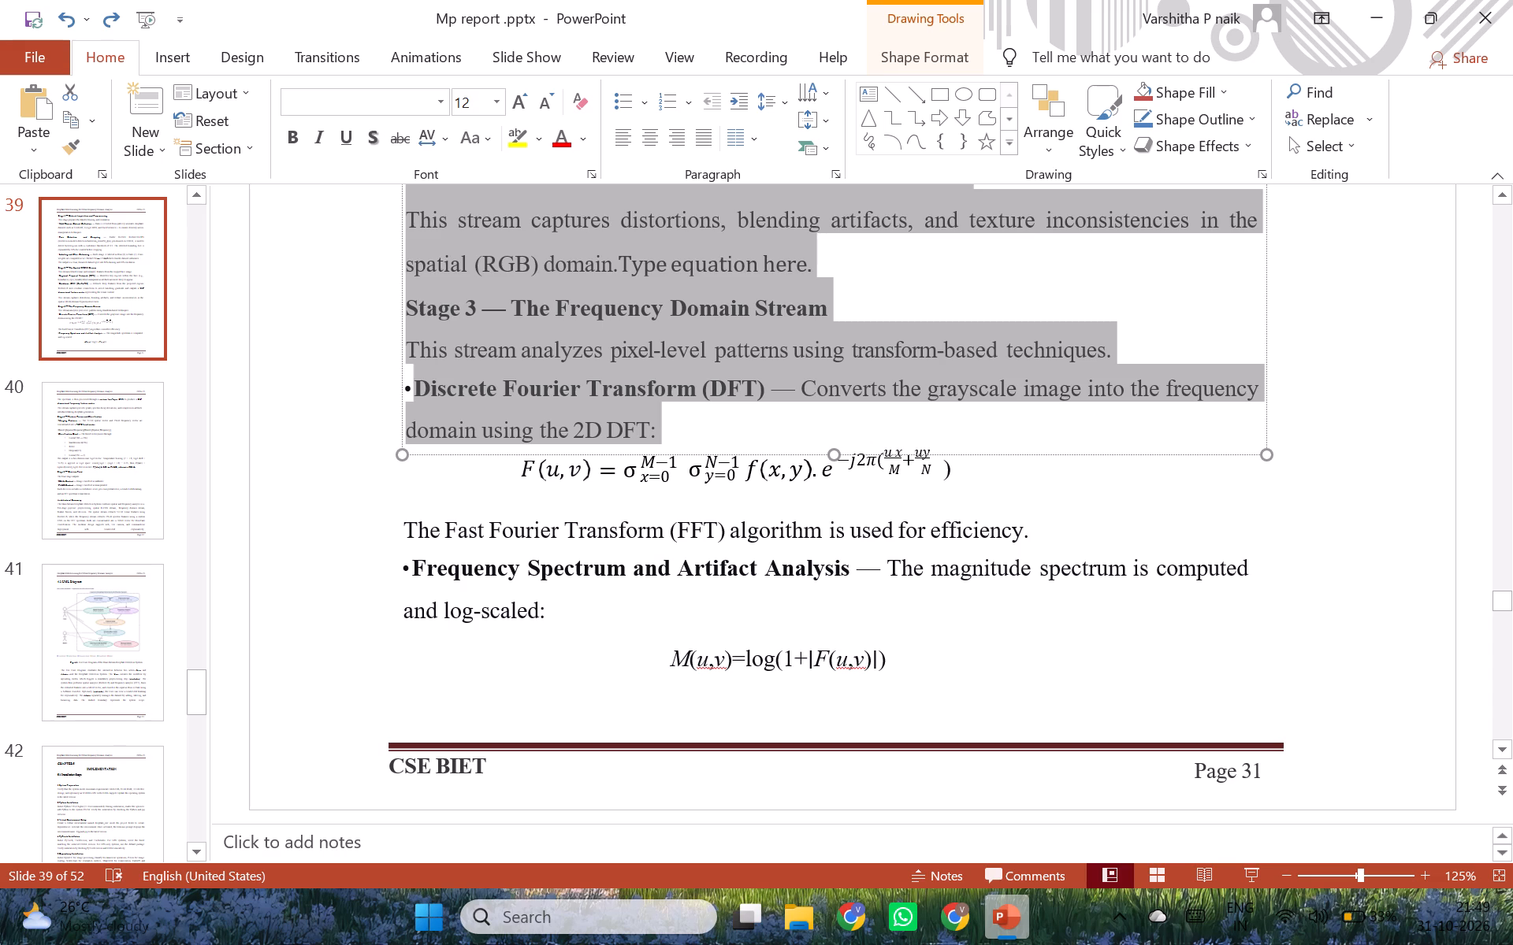
Justify all of slide 39's main text block, from Stage 1 through "domain using the 2D DFT:".
{"action": "left_click", "coordinate": [698, 135]}
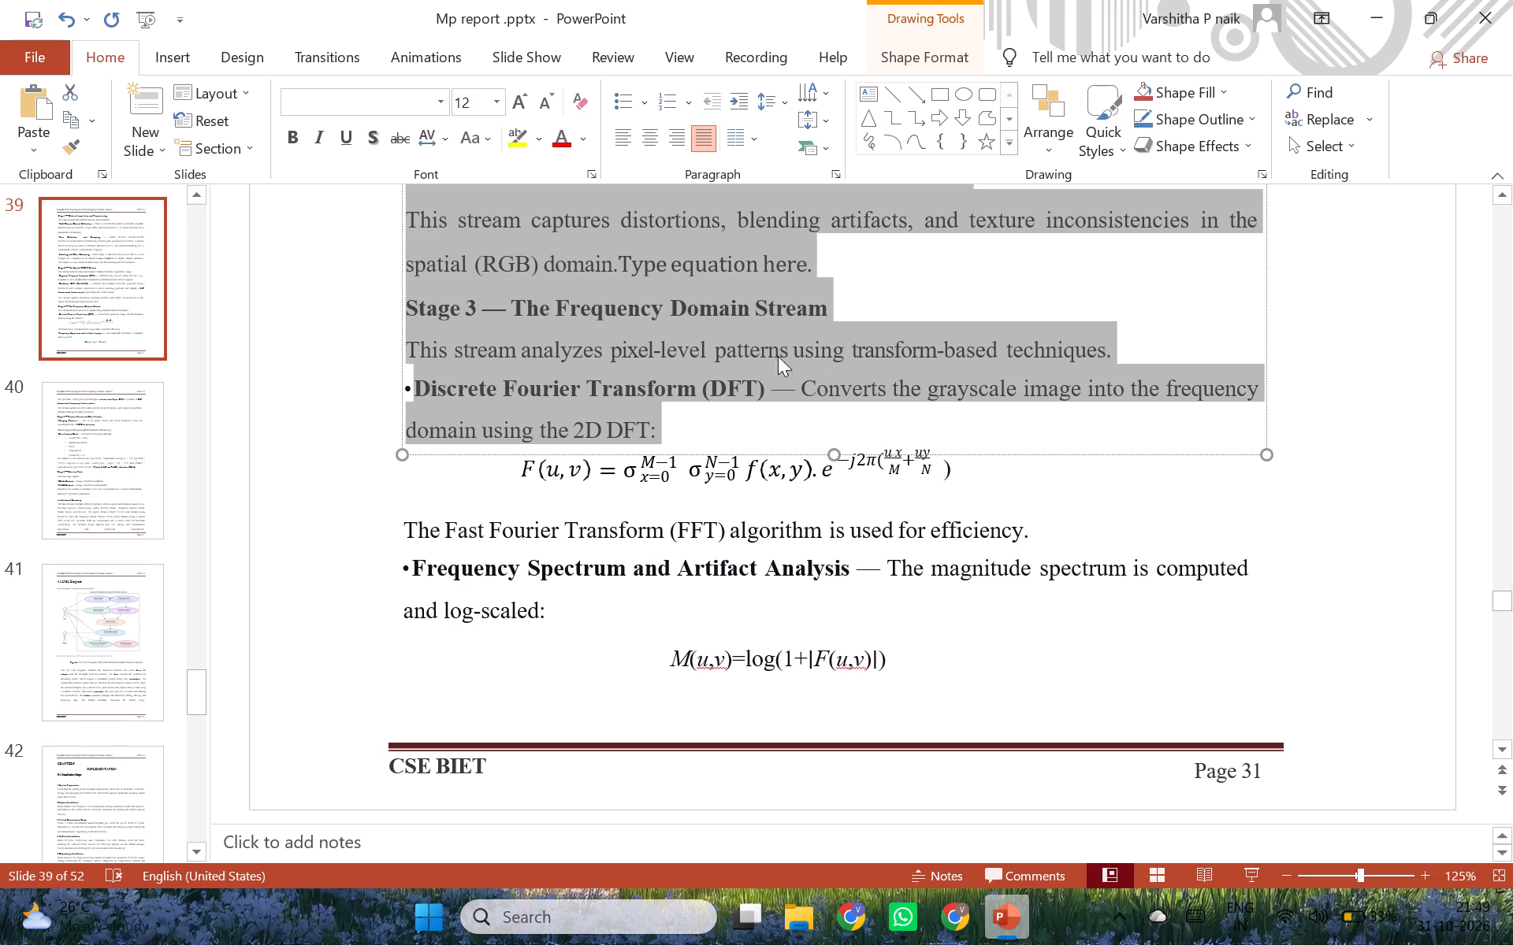
{"action": "scroll", "coordinate": [784, 406], "scroll_direction": "down", "scroll_amount": 4, "text": "ctrl"}
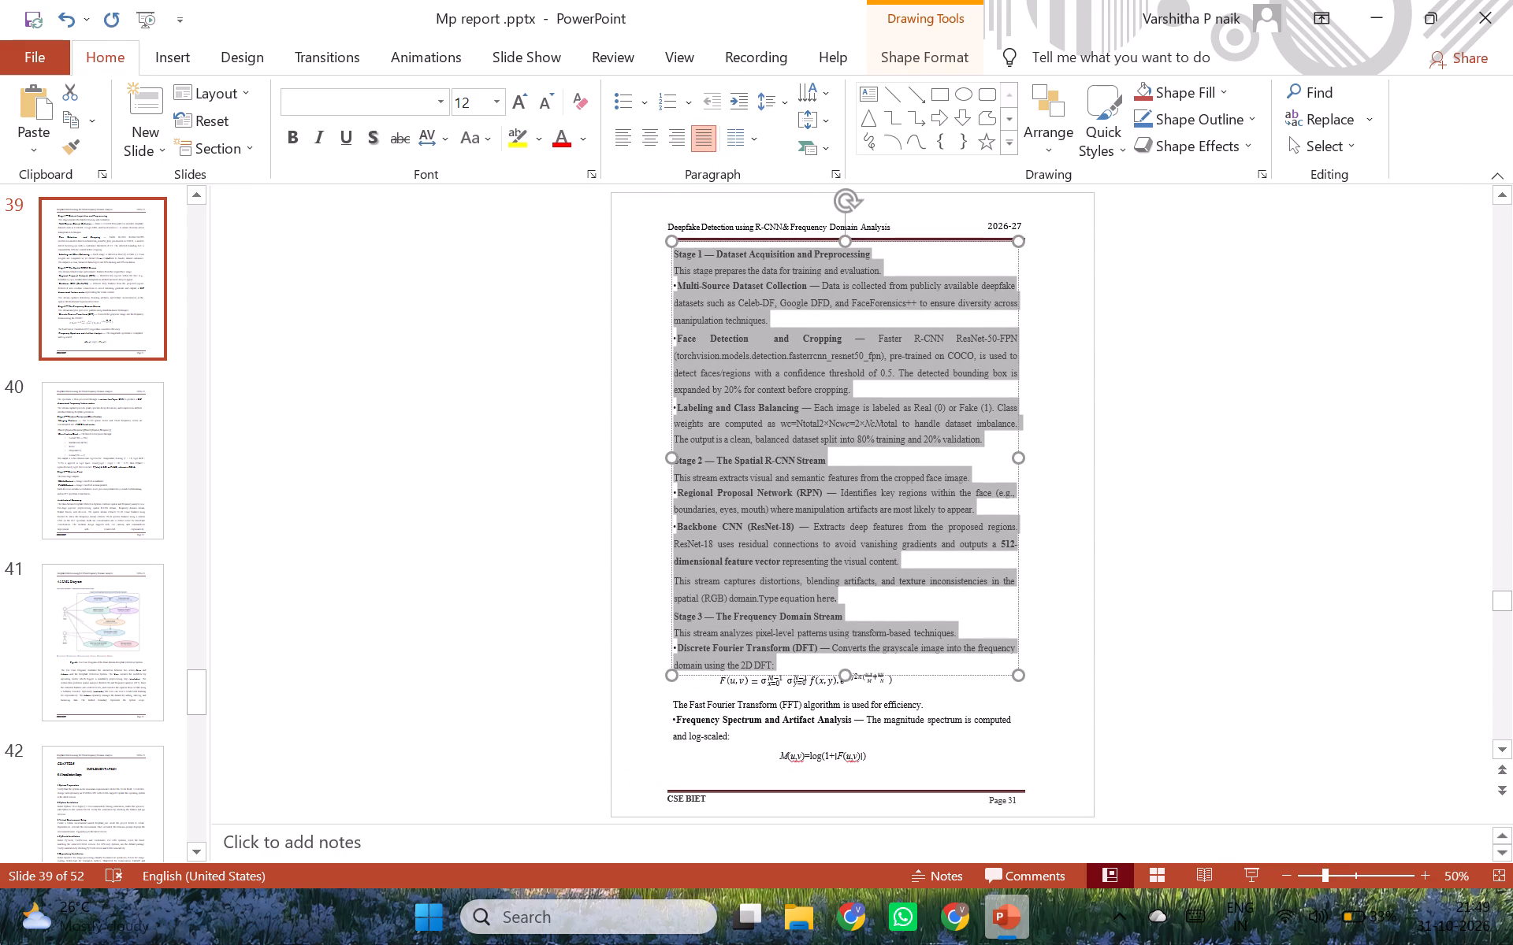
{"action": "left_click", "coordinate": [980, 711]}
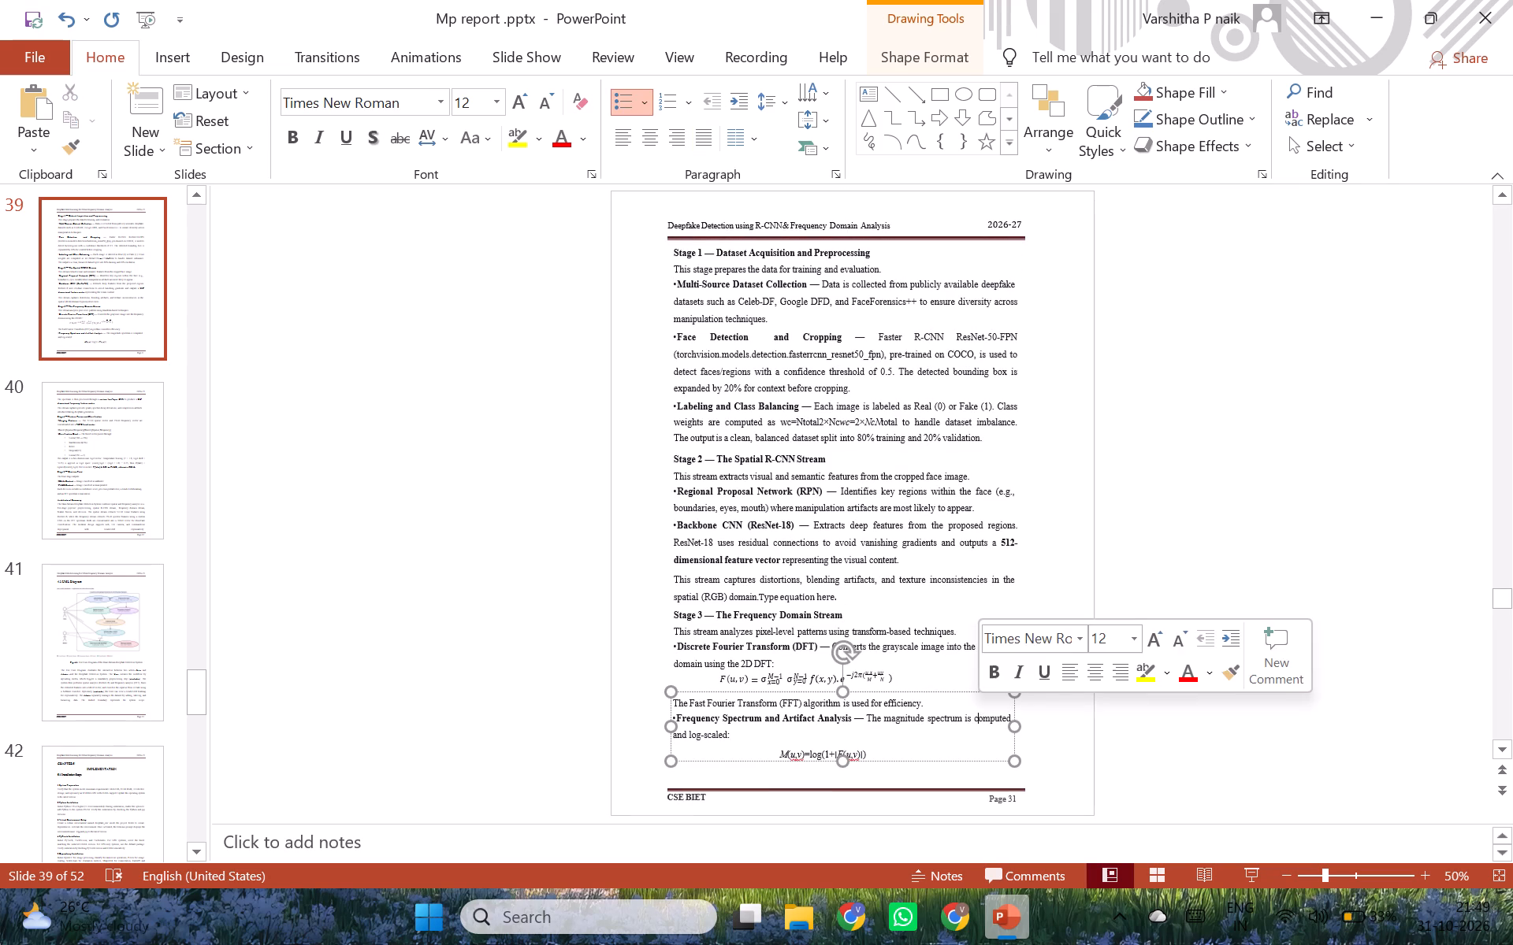
{"action": "left_click", "coordinate": [847, 560]}
{"action": "key", "text": "ctrl+a"}
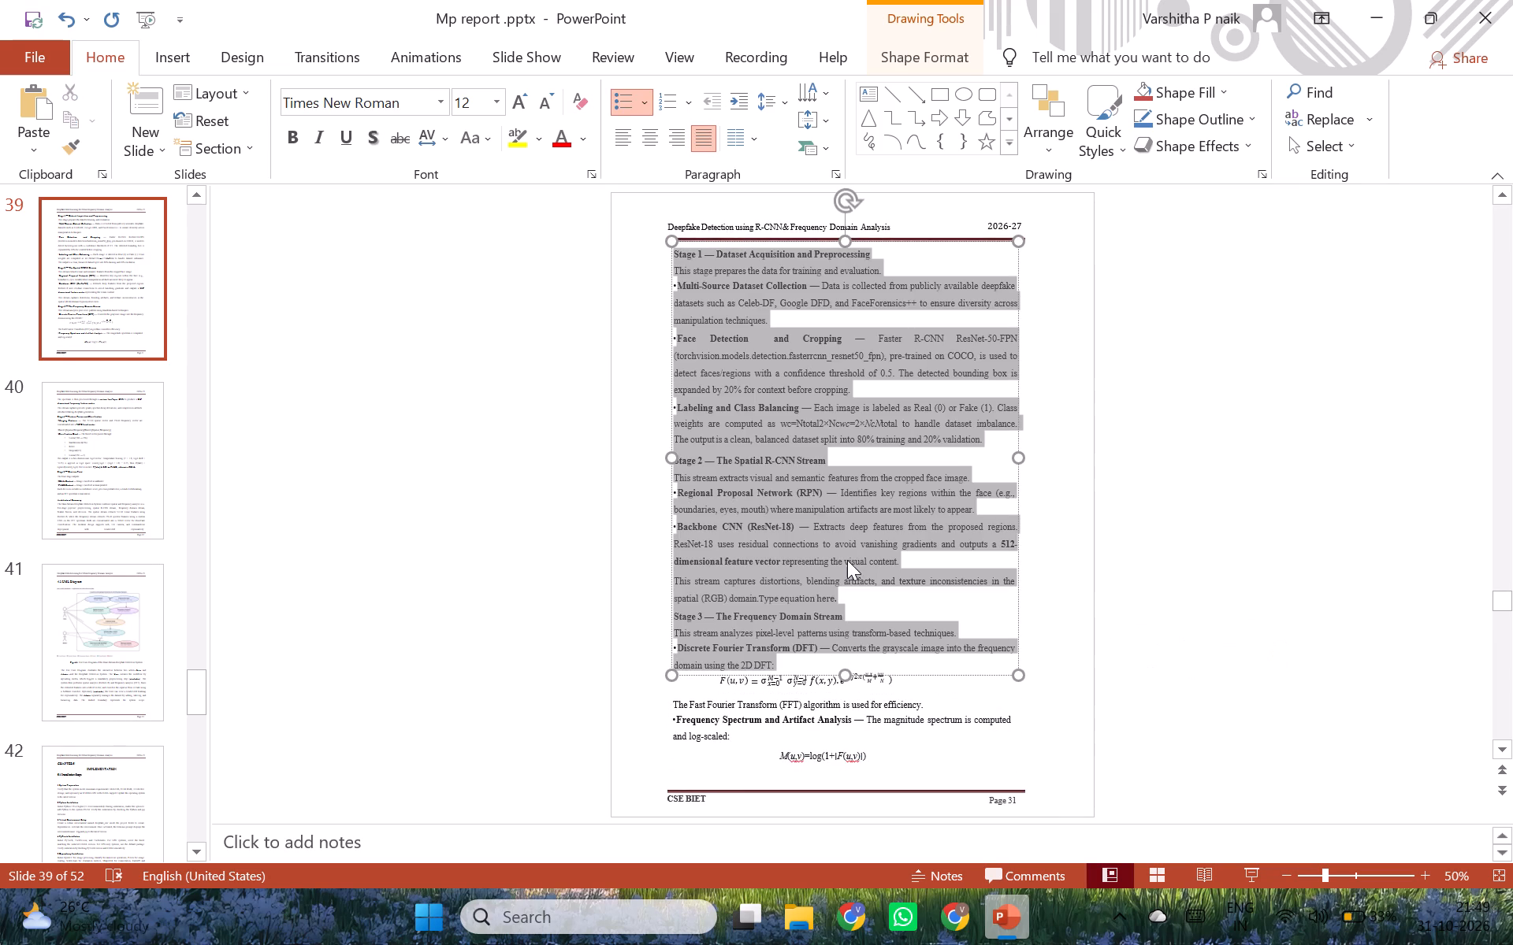
{"action": "left_click", "coordinate": [702, 143]}
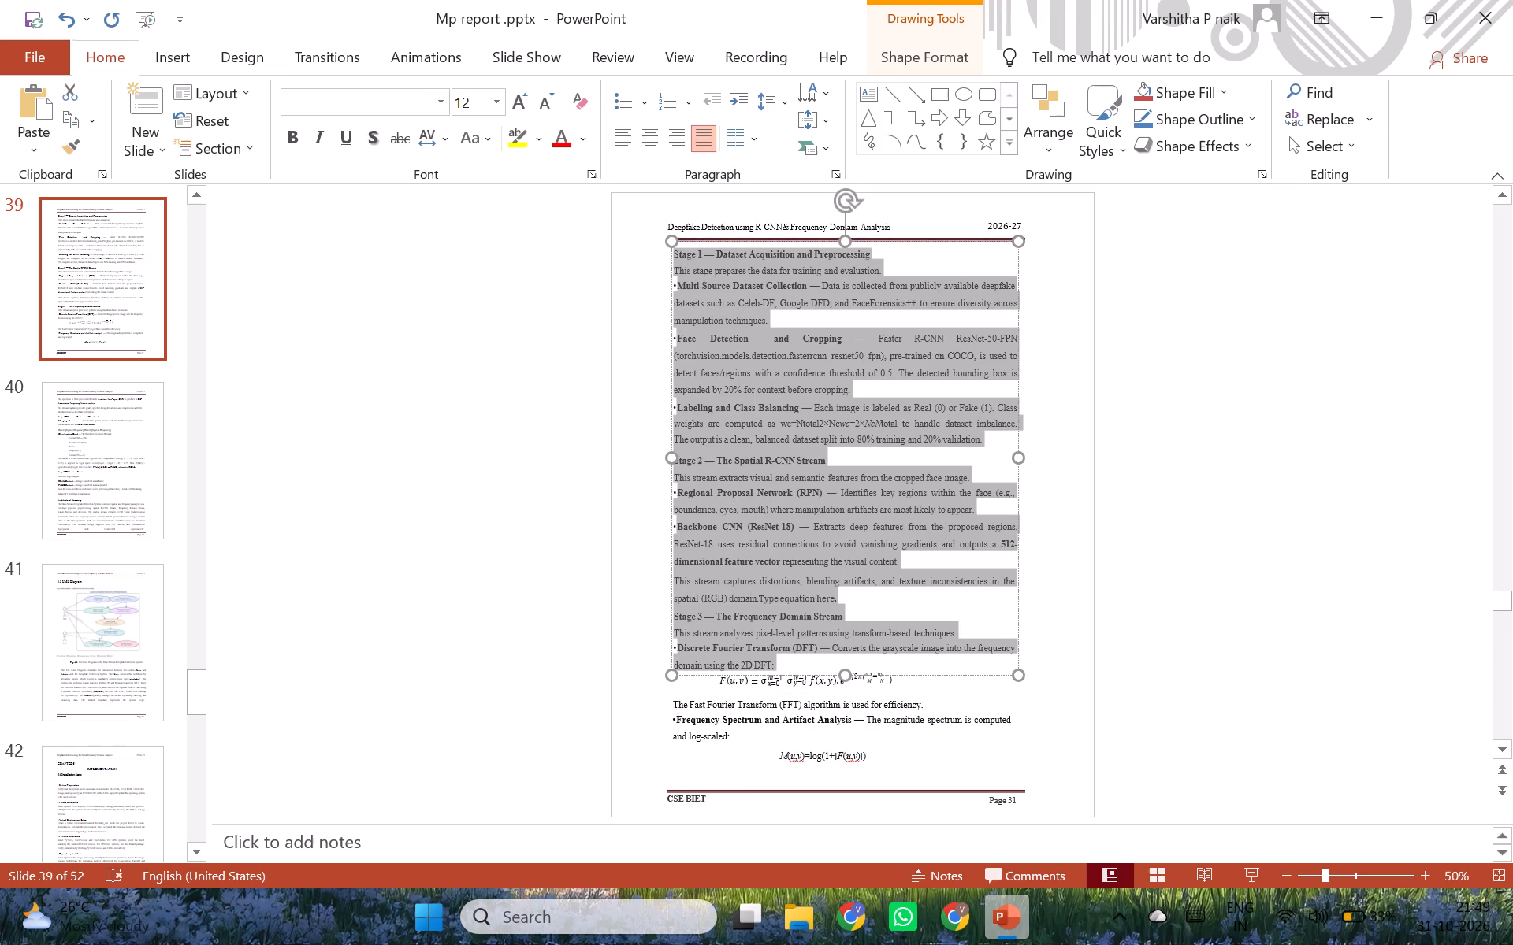
Justify all of slide 39's Fast Fourier Transform text block, including the M(u,v) formula, and set its line spacing to 1.5.
{"action": "left_click", "coordinate": [771, 750]}
{"action": "key", "text": "ctrl+a"}
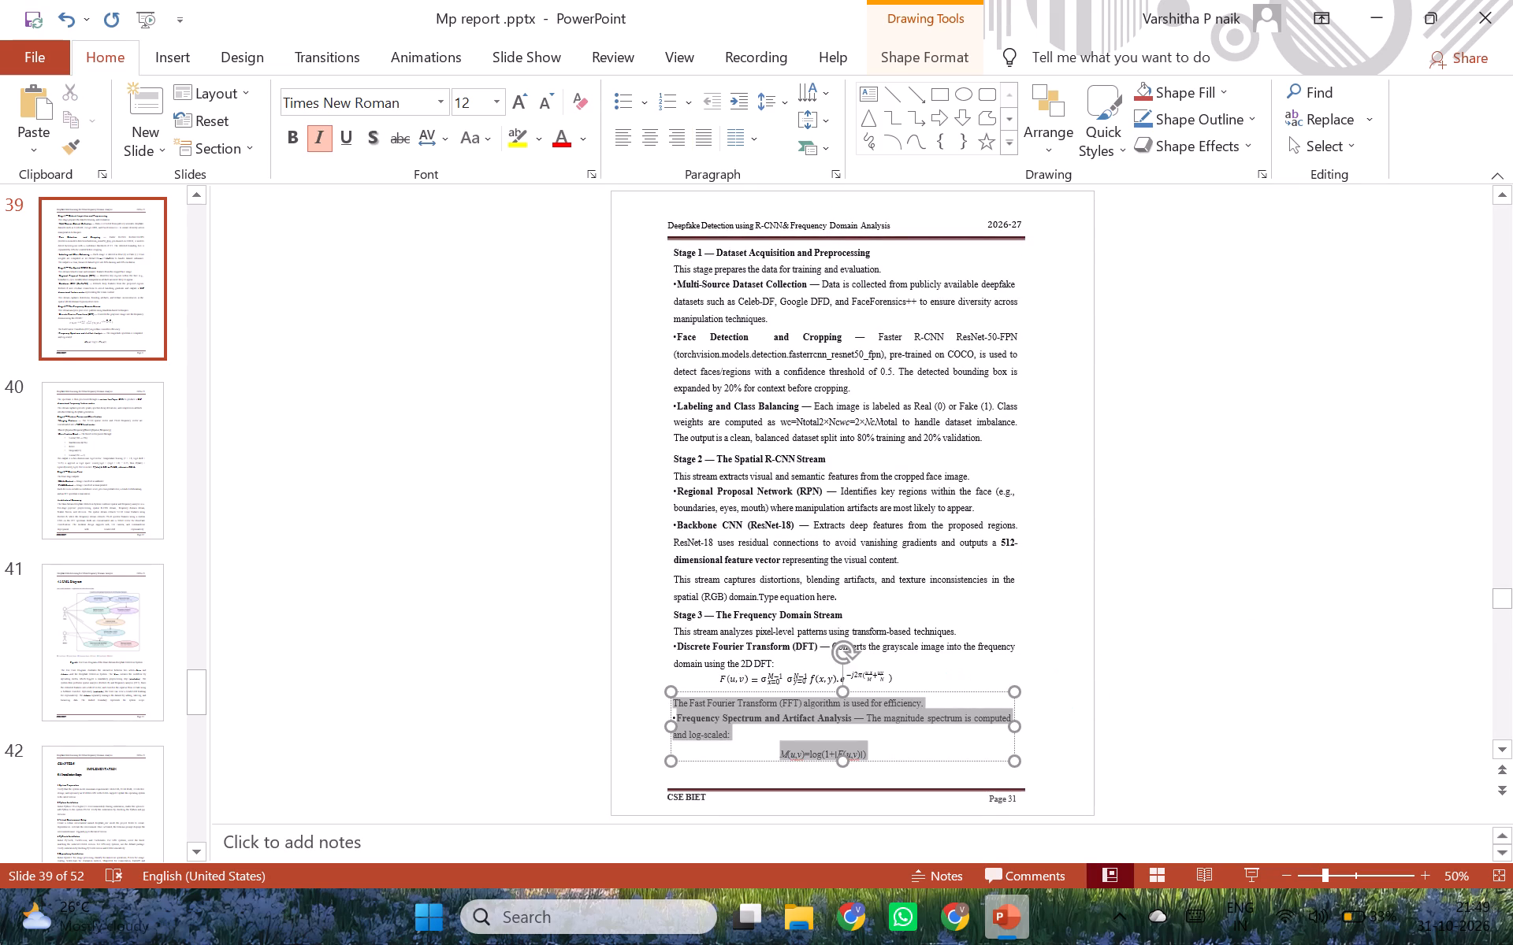
{"action": "left_click", "coordinate": [709, 135]}
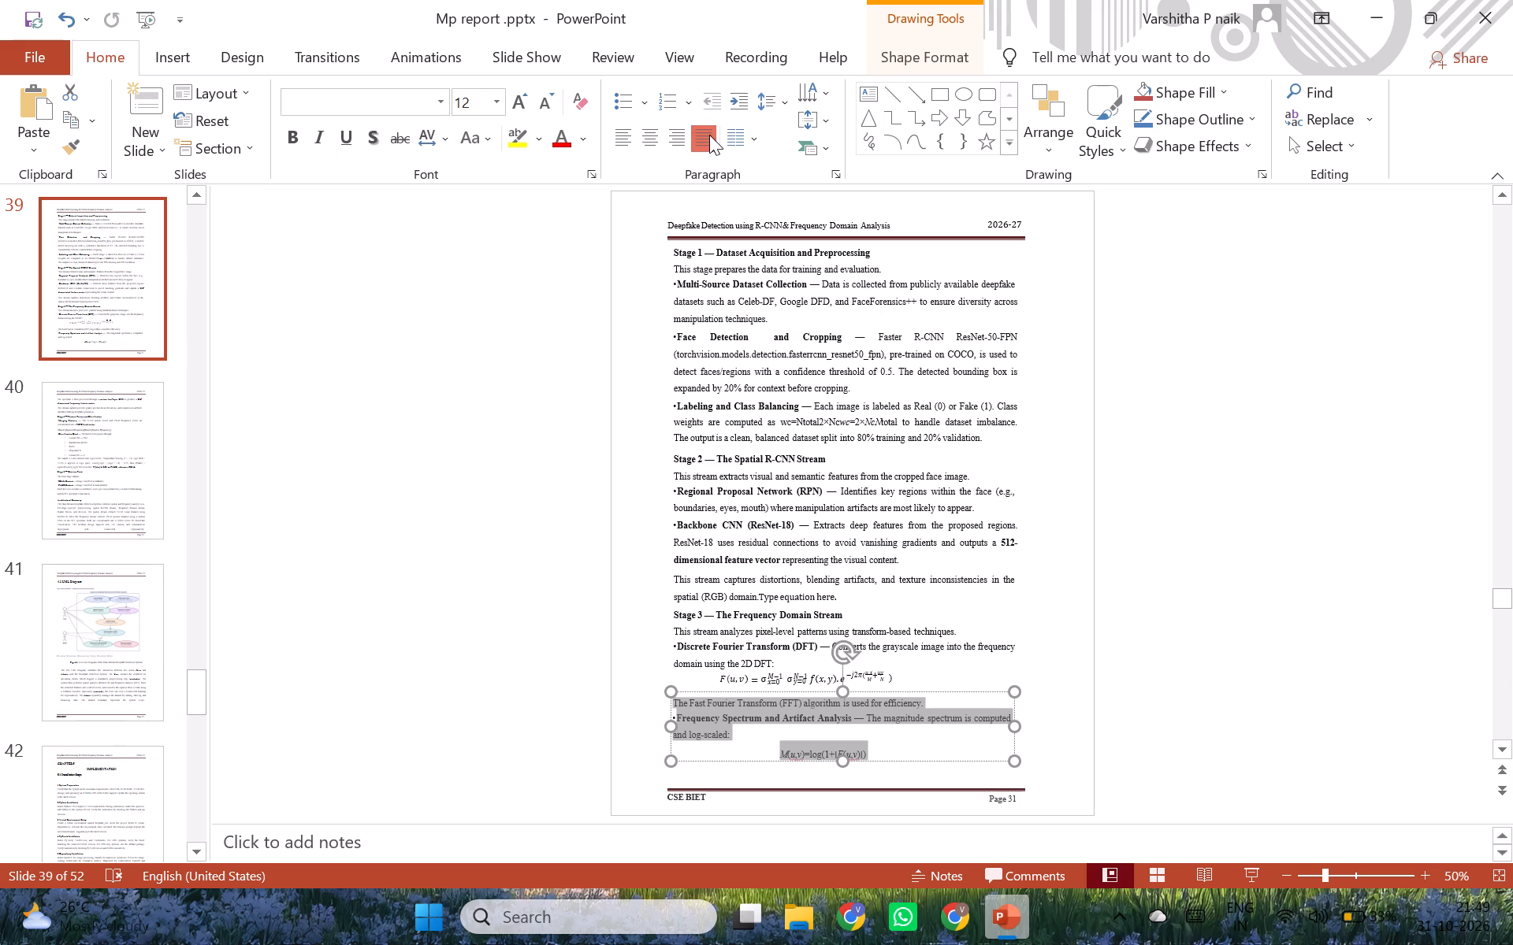
{"action": "left_click", "coordinate": [775, 95]}
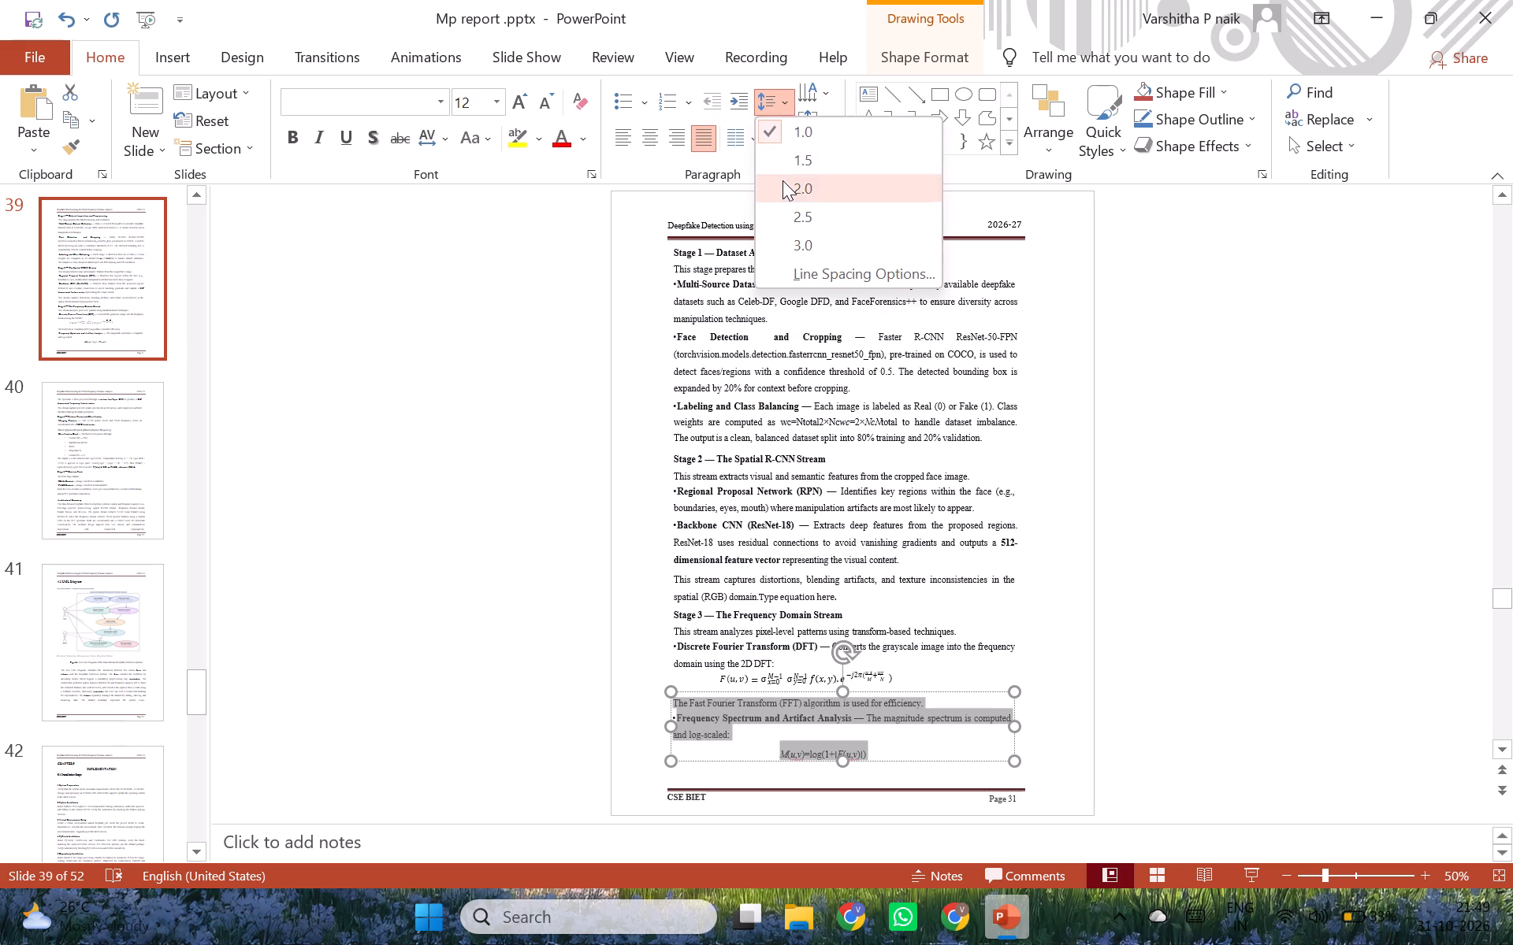
{"action": "left_click", "coordinate": [781, 167]}
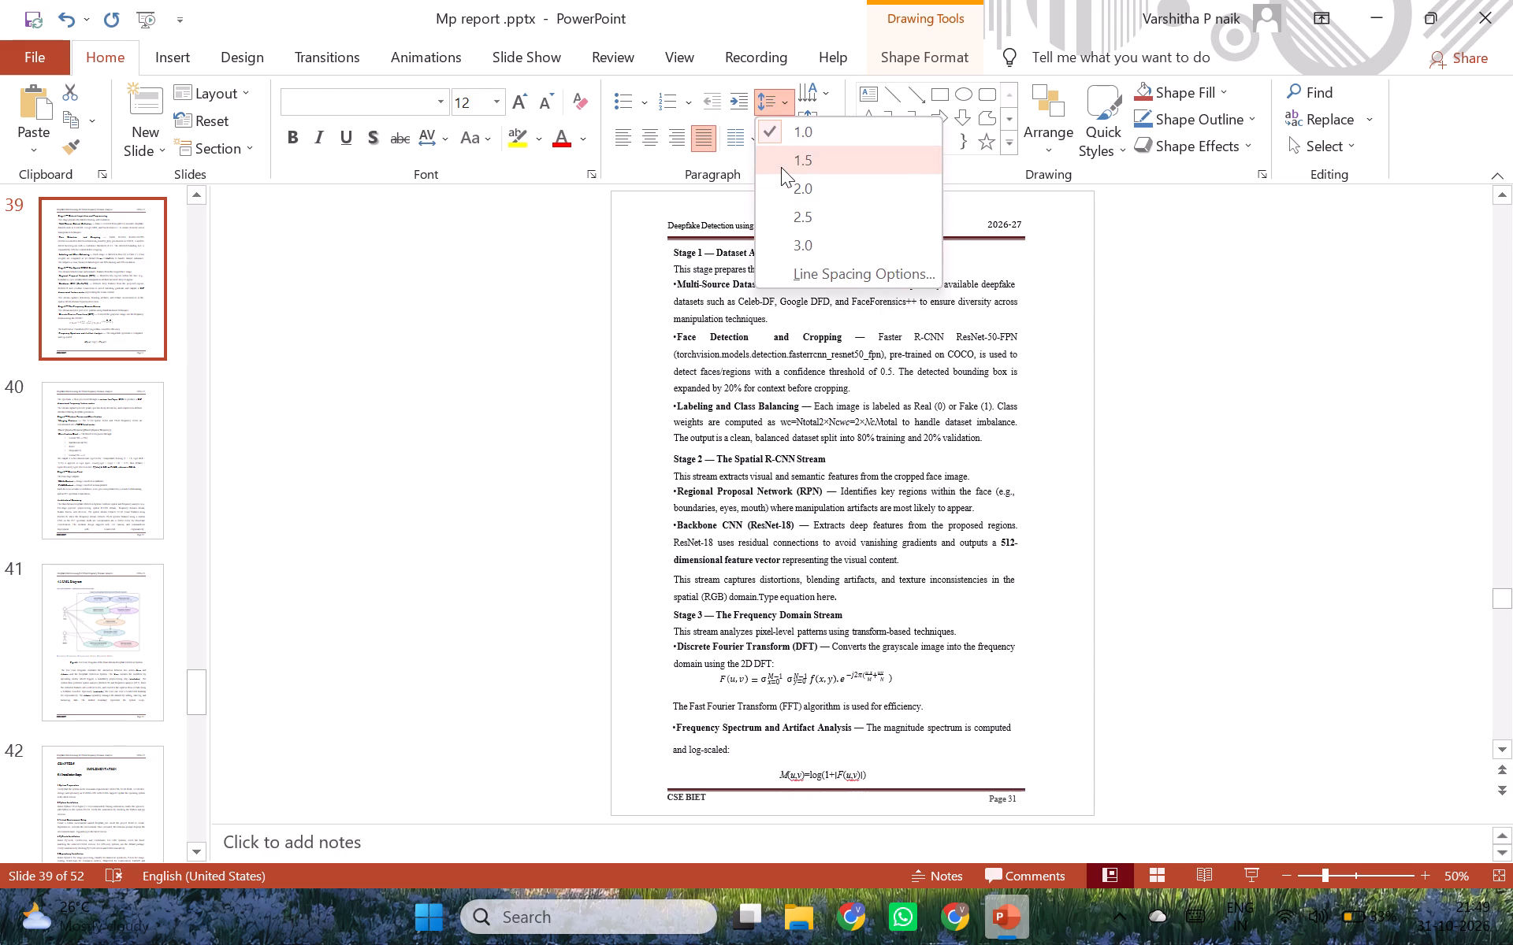
{"action": "left_click", "coordinate": [1125, 554]}
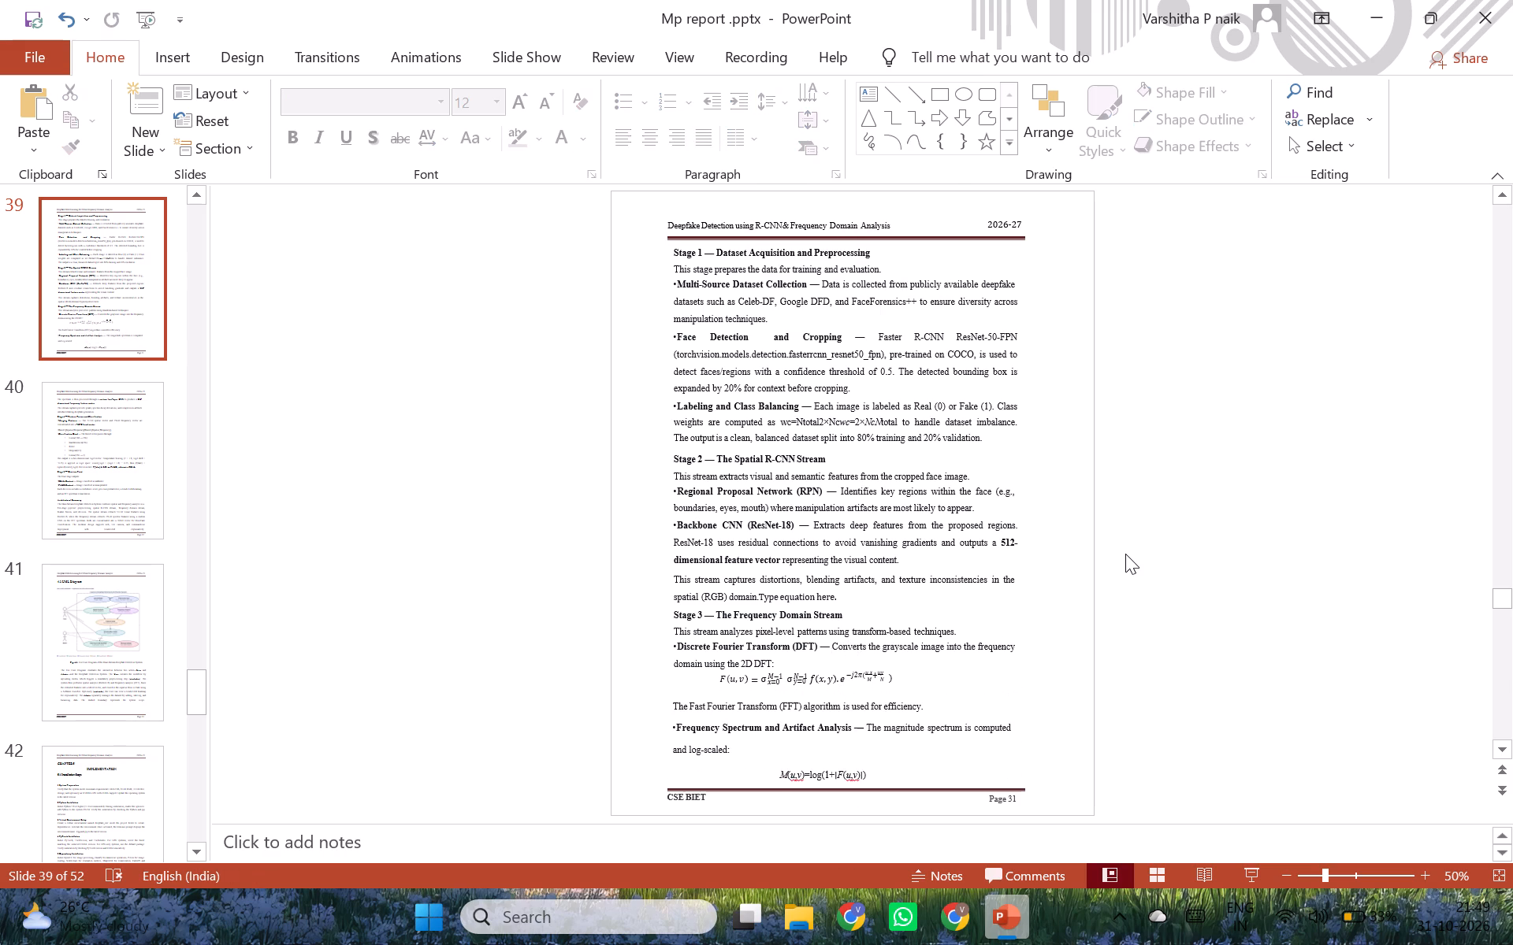
Look over slide 40's text and skim the report's earlier slides, ending on slide 24.
{"action": "scroll", "coordinate": [768, 710], "scroll_direction": "down", "scroll_amount": 1}
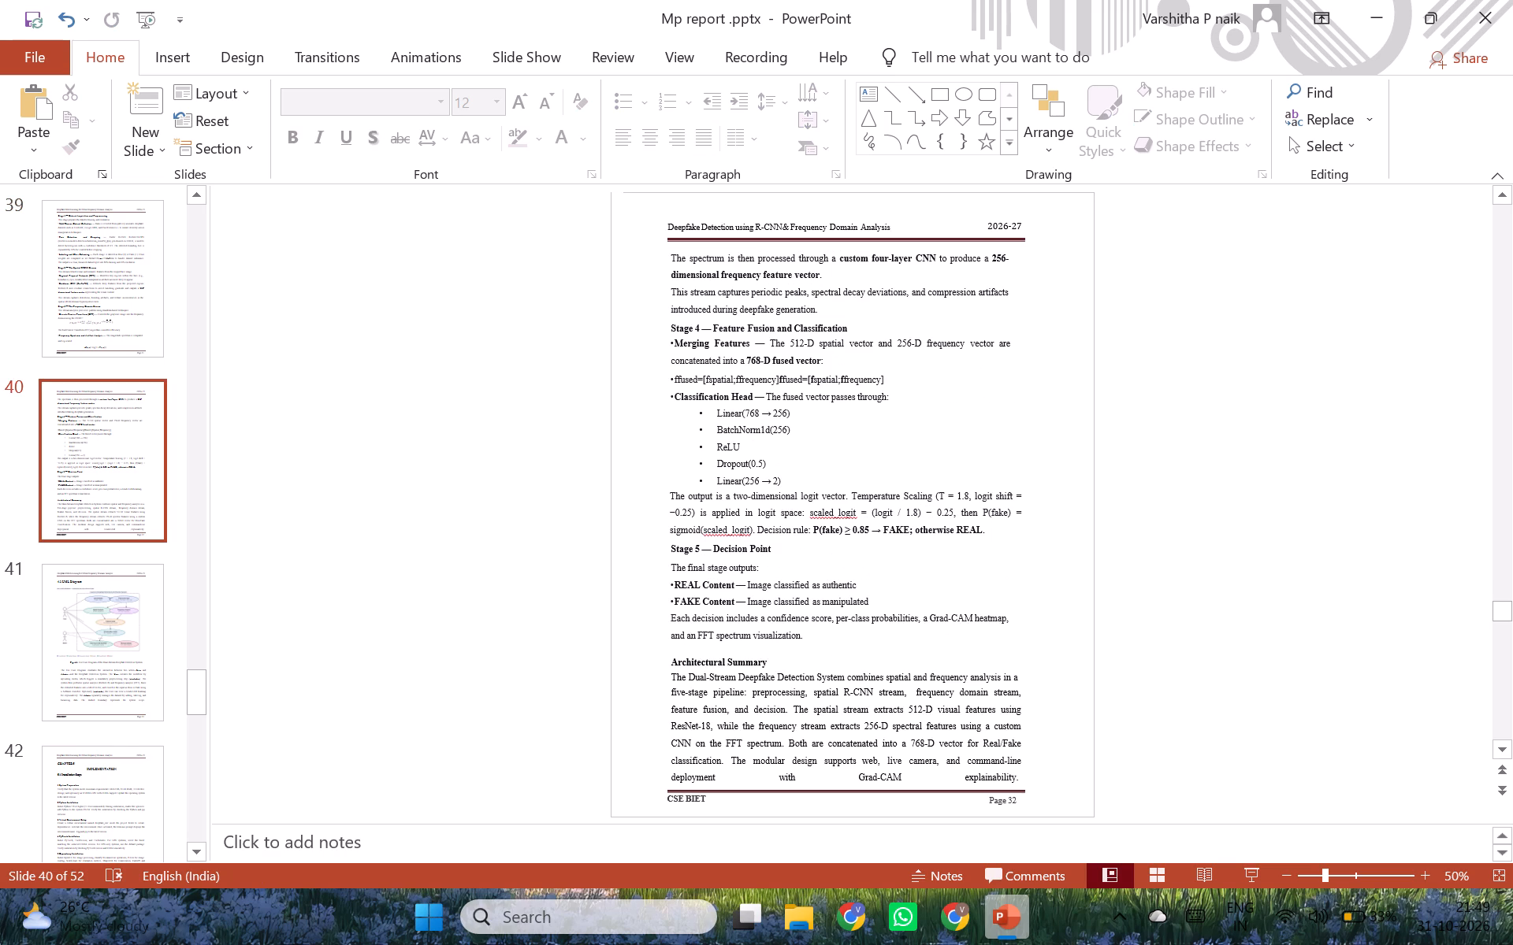
{"action": "scroll", "coordinate": [846, 690], "scroll_direction": "up", "scroll_amount": 4, "text": "ctrl"}
{"action": "scroll", "coordinate": [846, 690], "scroll_direction": "down", "scroll_amount": 3}
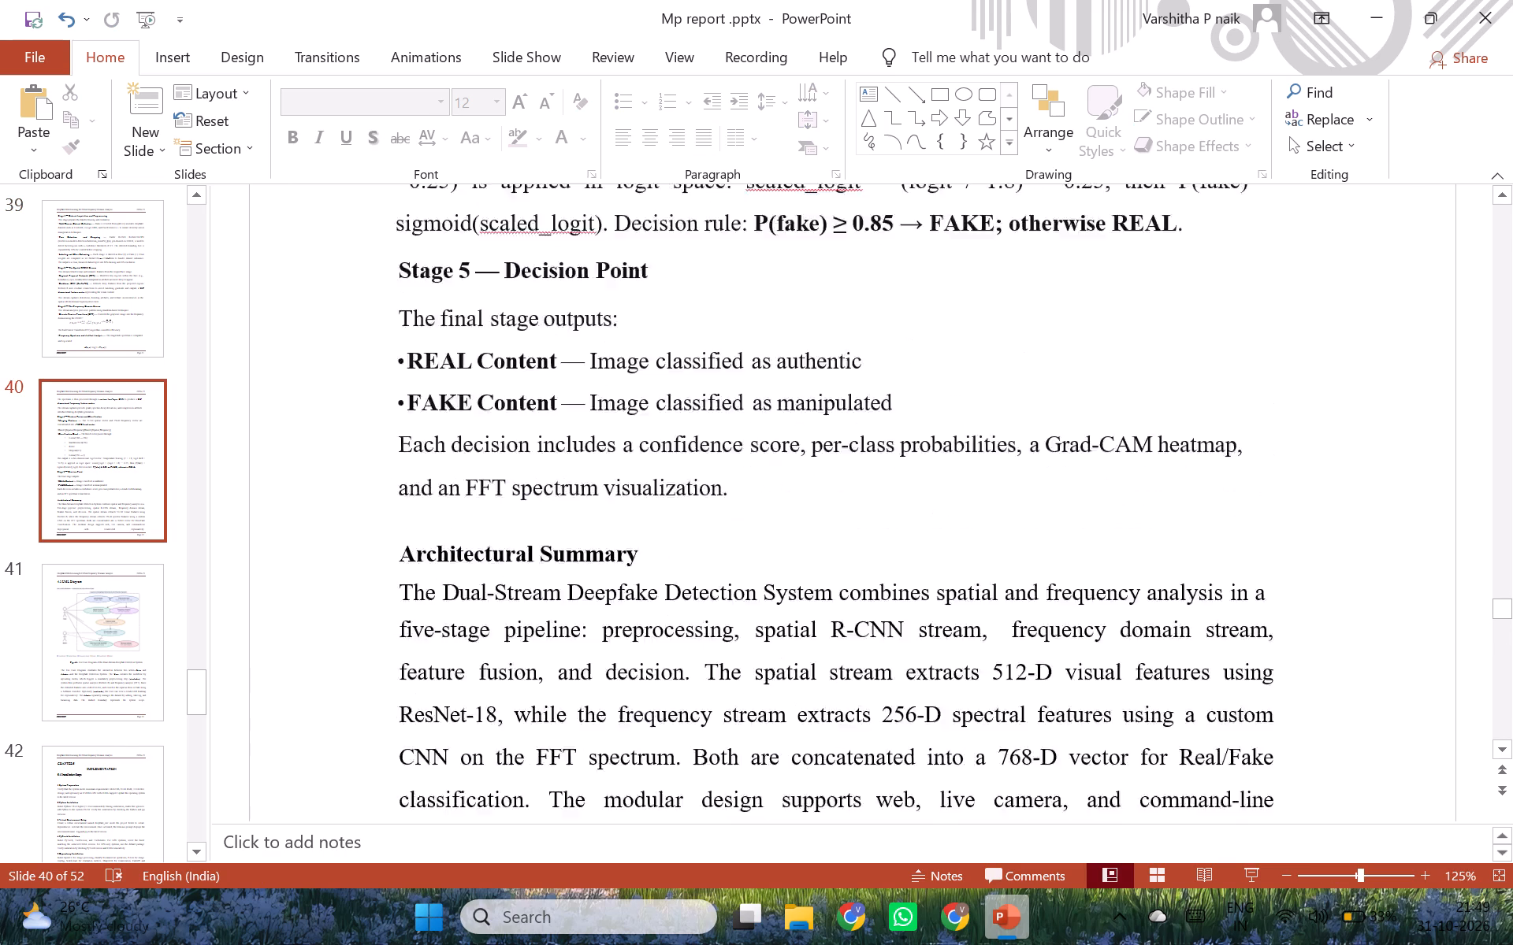
{"action": "scroll", "coordinate": [846, 690], "scroll_direction": "up", "scroll_amount": 2}
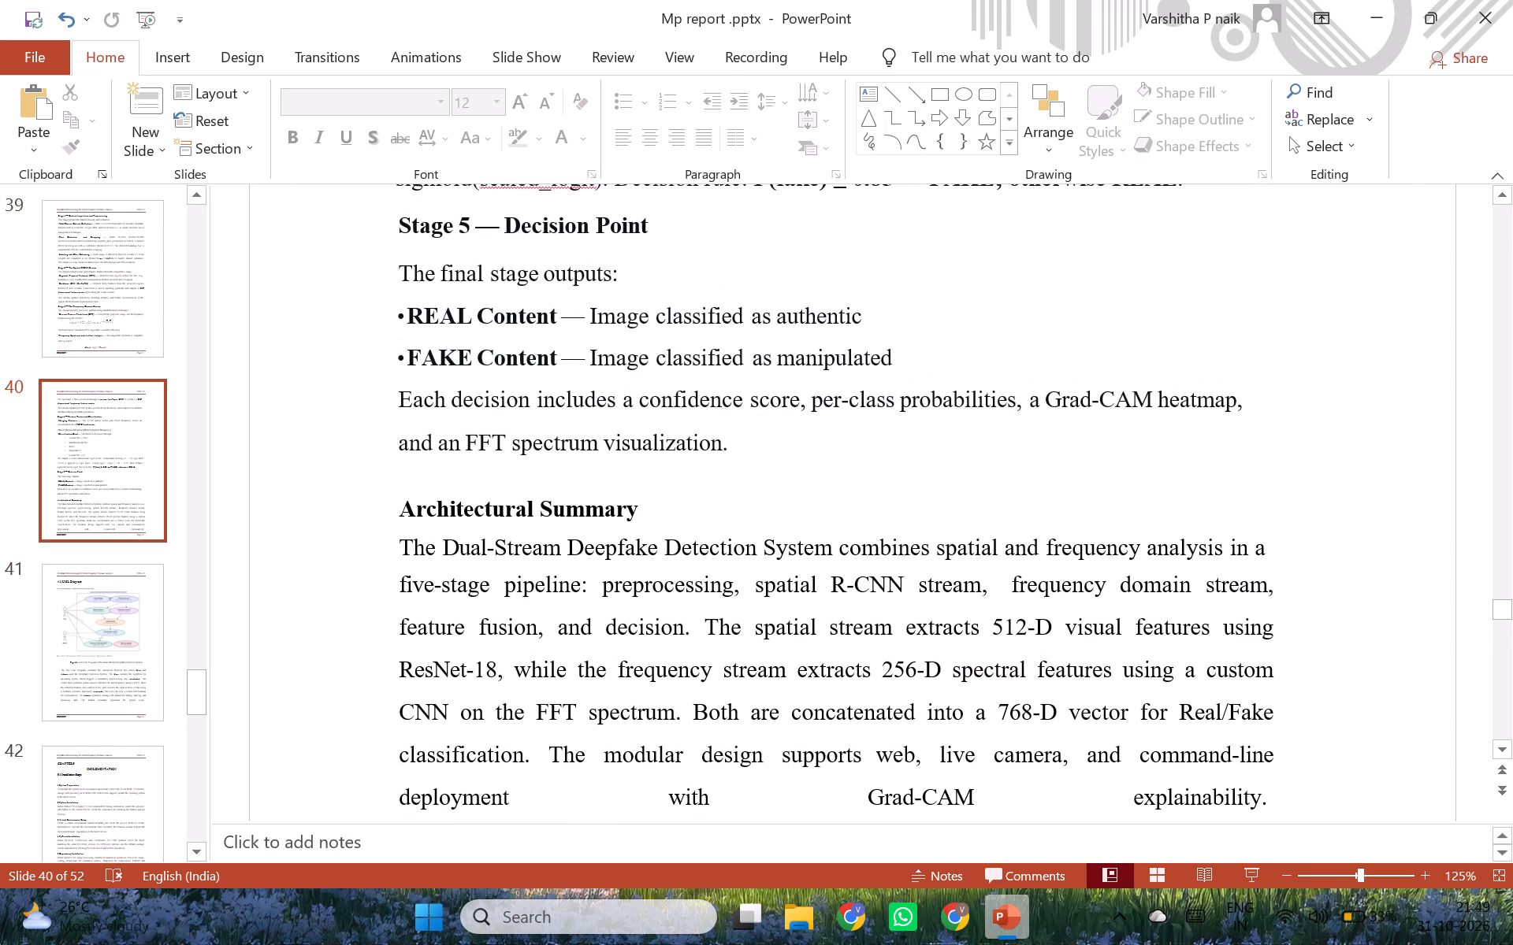
{"action": "scroll", "coordinate": [119, 423], "scroll_direction": "up", "scroll_amount": 7}
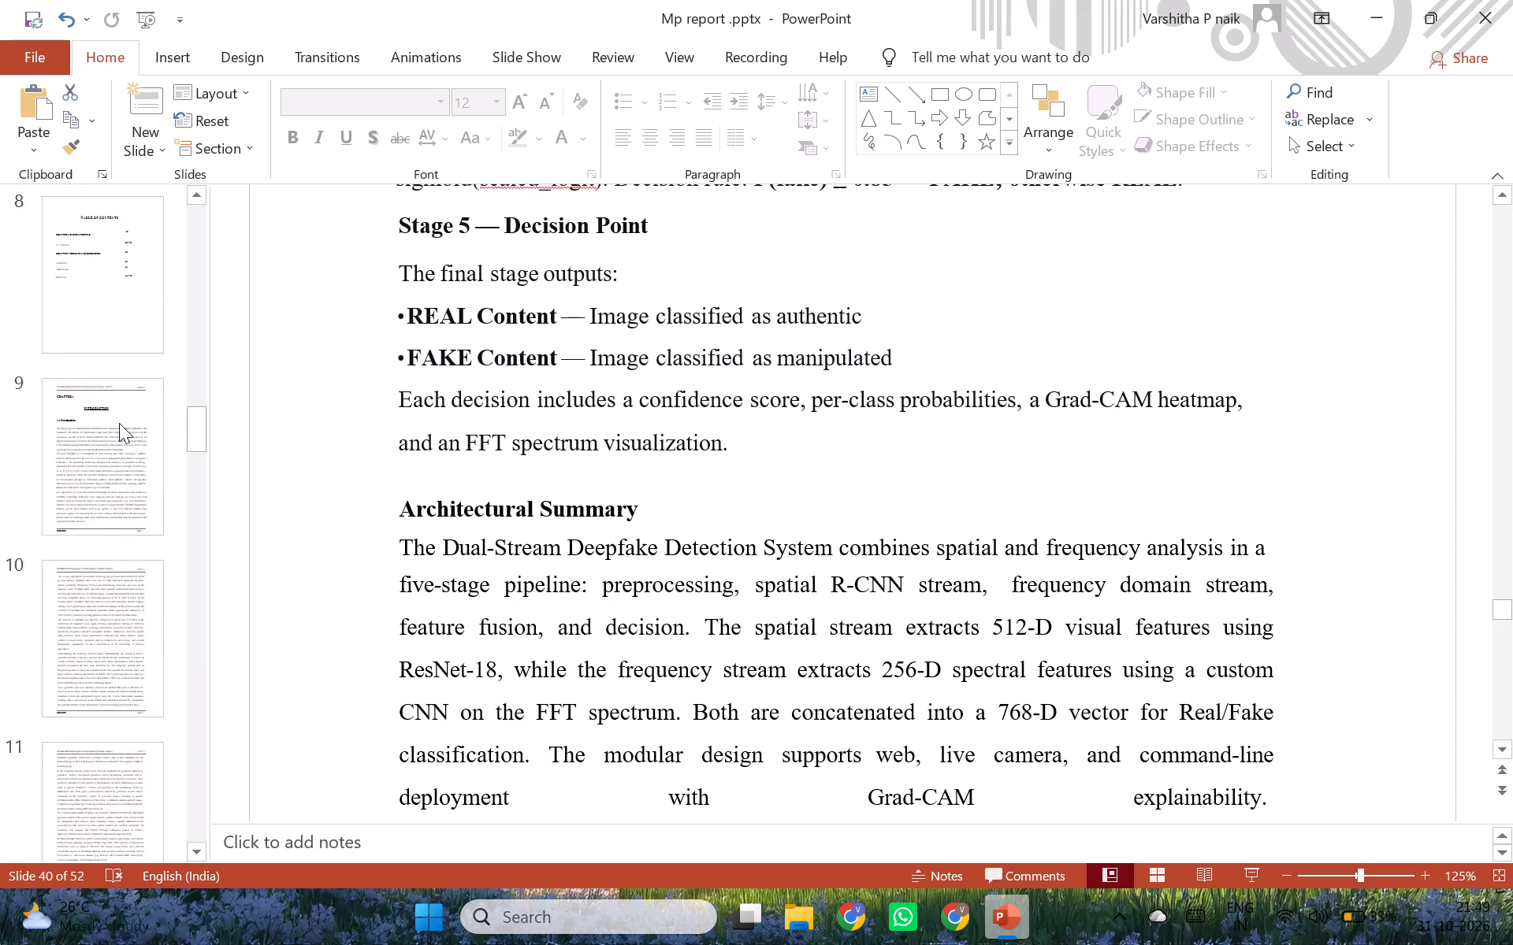
{"action": "scroll", "coordinate": [119, 423], "scroll_direction": "down", "scroll_amount": 4}
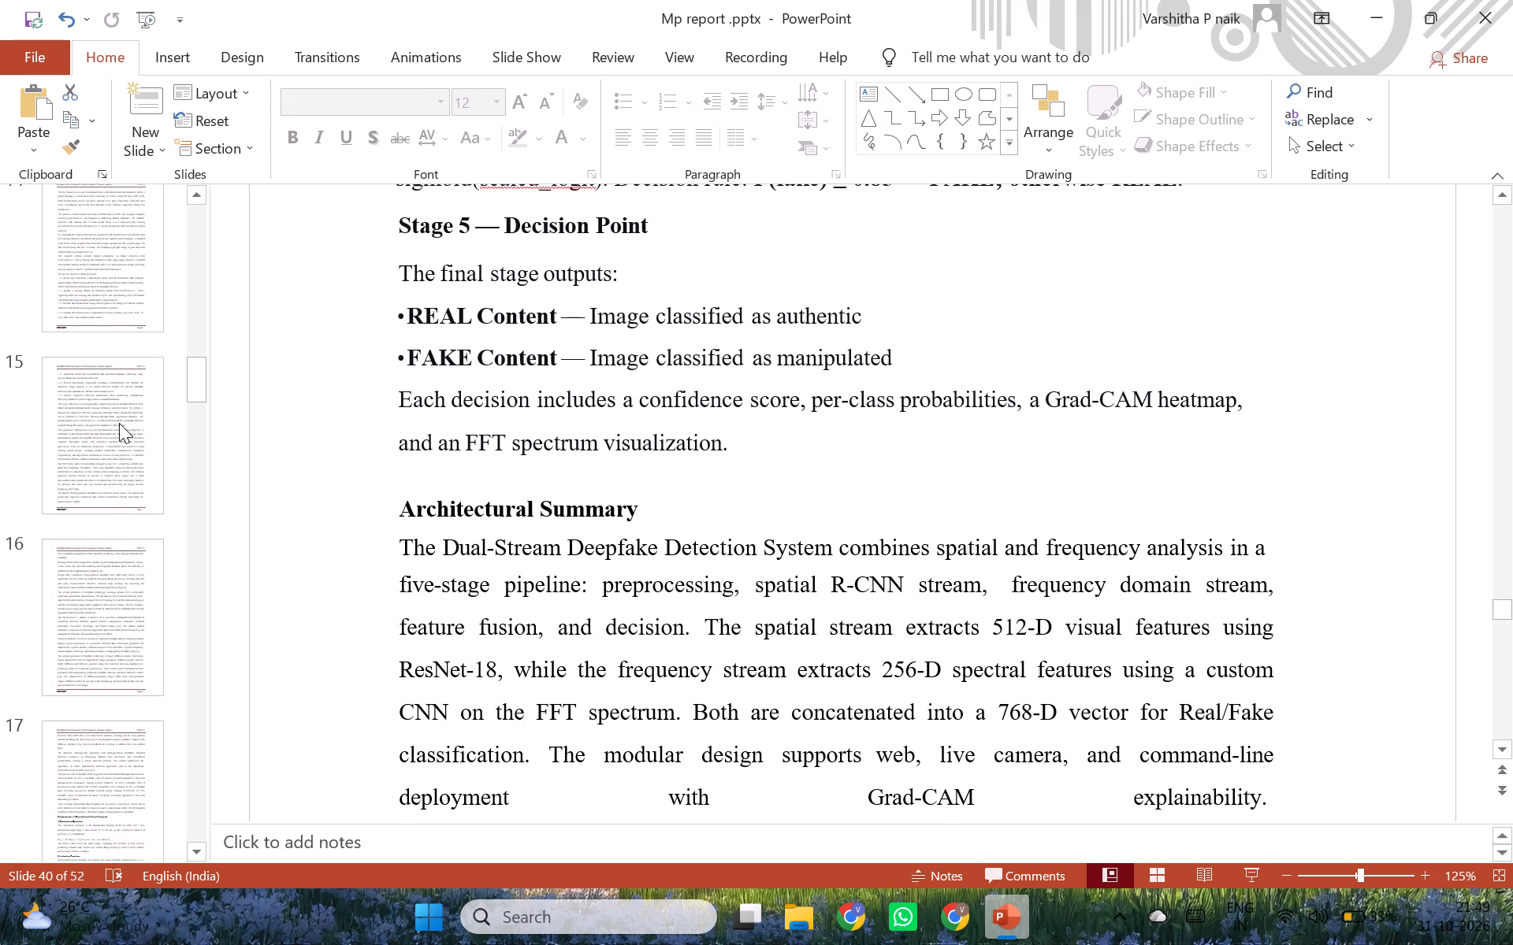
{"action": "scroll", "coordinate": [119, 423], "scroll_direction": "down", "scroll_amount": 3}
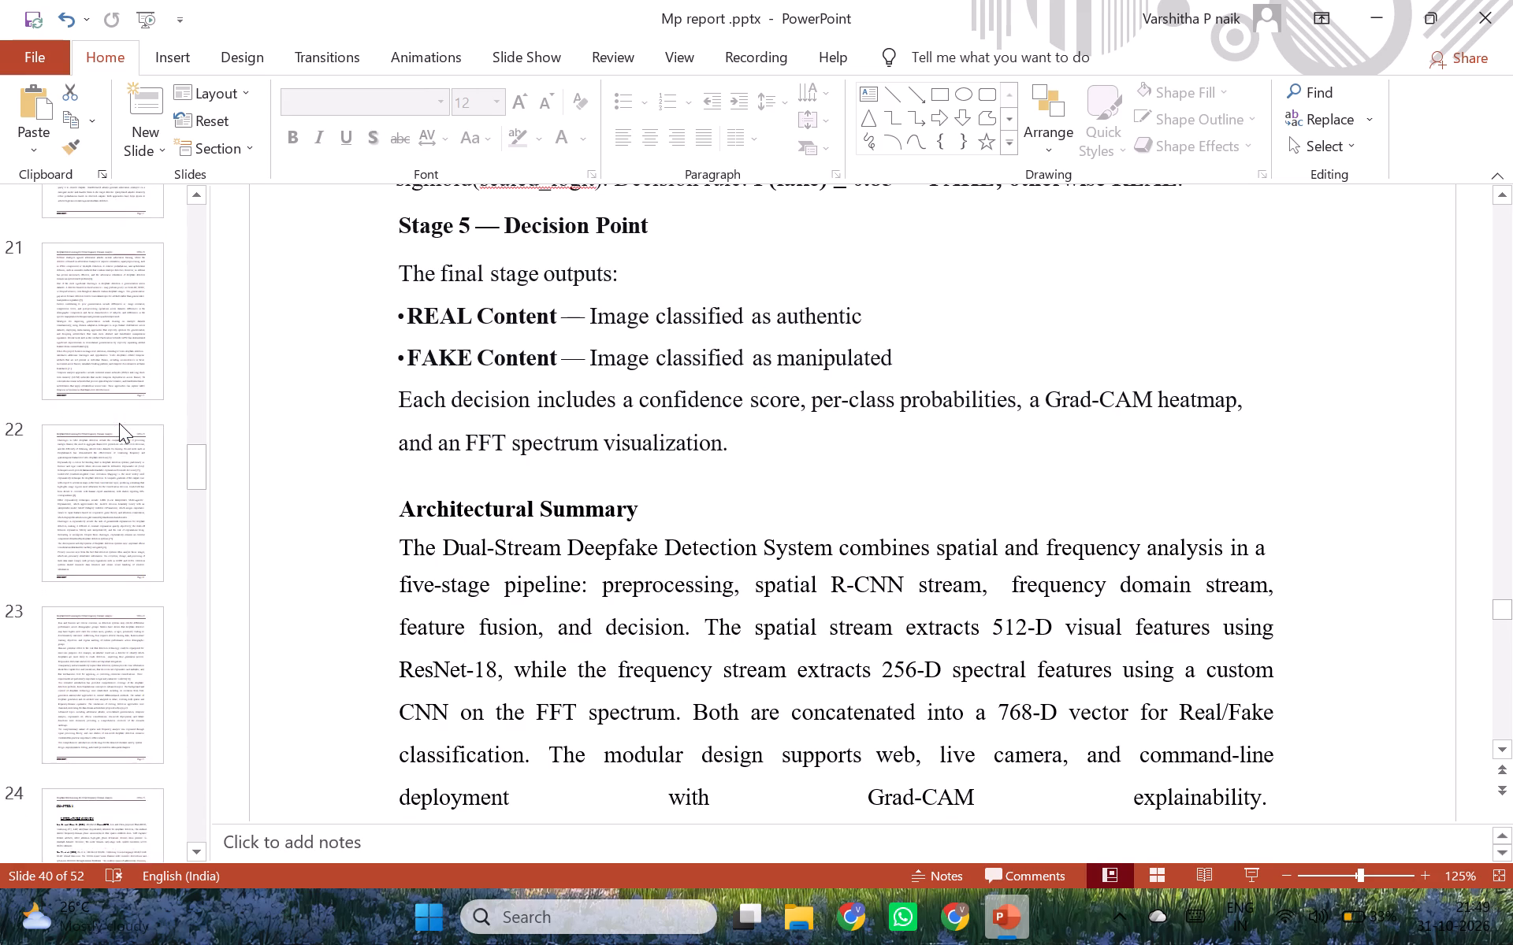
{"action": "scroll", "coordinate": [119, 423], "scroll_direction": "down", "scroll_amount": 2}
{"action": "scroll", "coordinate": [119, 423], "scroll_direction": "up", "scroll_amount": 1}
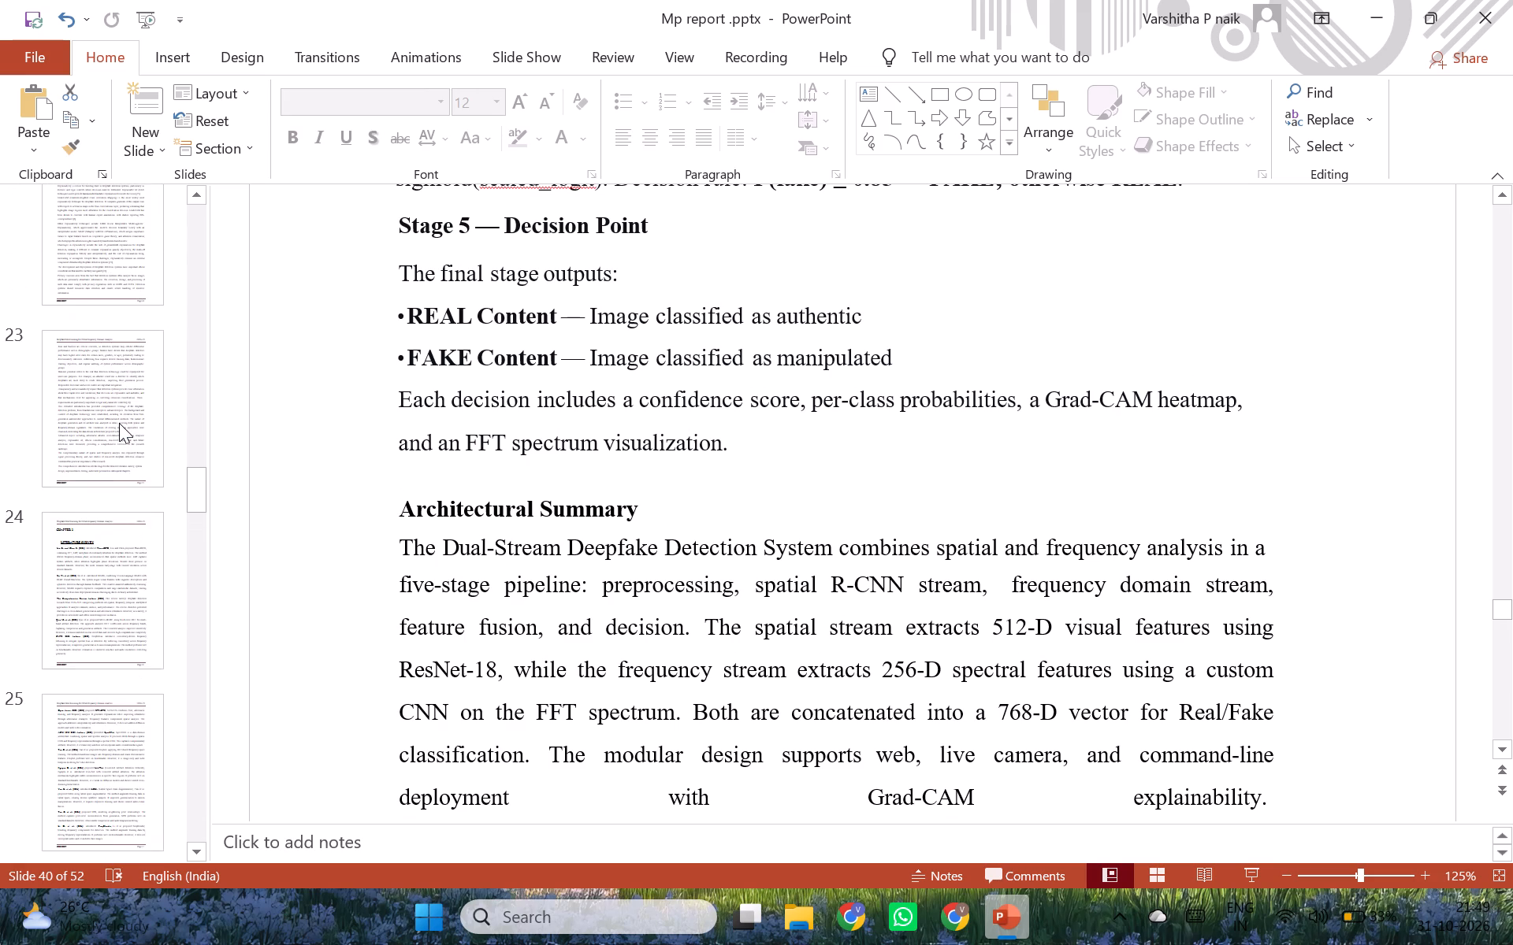
{"action": "scroll", "coordinate": [119, 423], "scroll_direction": "down", "scroll_amount": 1}
{"action": "left_click", "coordinate": [111, 337]}
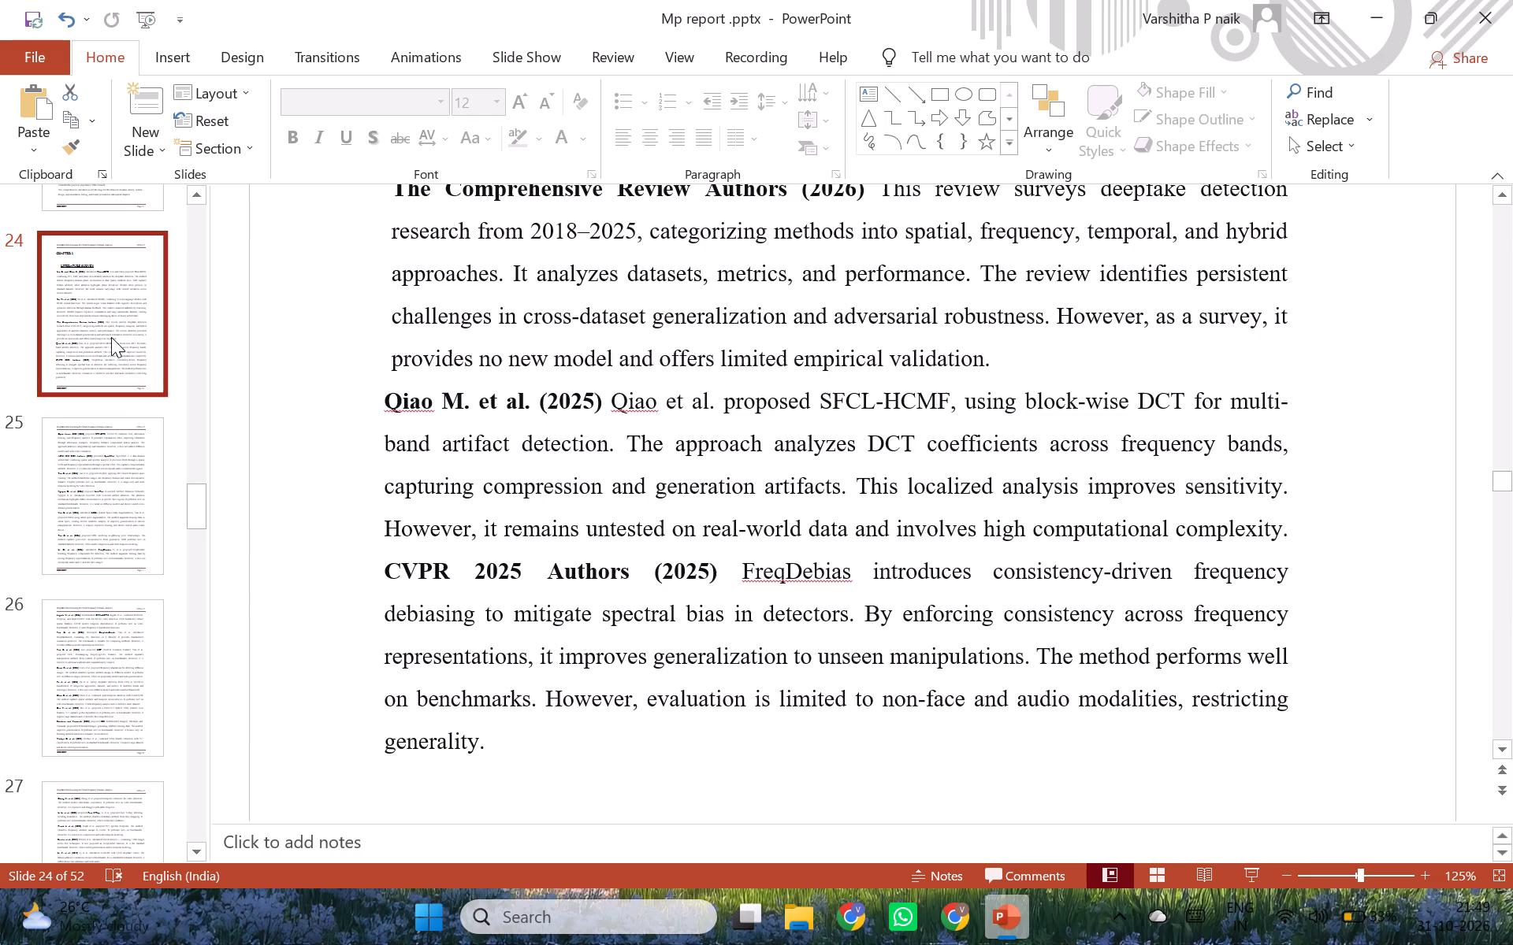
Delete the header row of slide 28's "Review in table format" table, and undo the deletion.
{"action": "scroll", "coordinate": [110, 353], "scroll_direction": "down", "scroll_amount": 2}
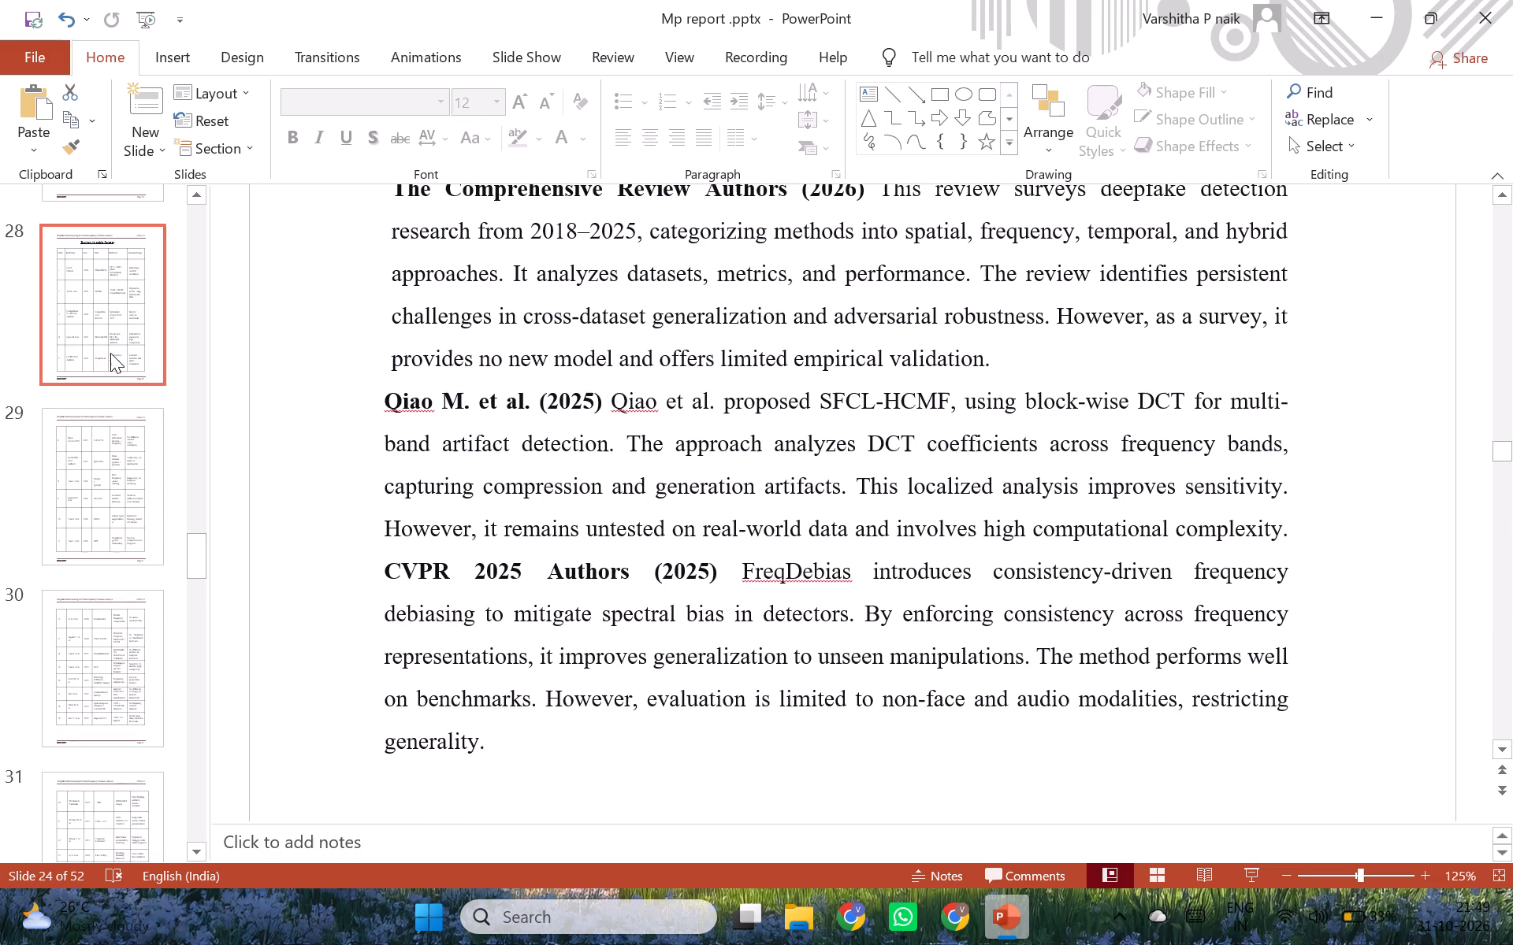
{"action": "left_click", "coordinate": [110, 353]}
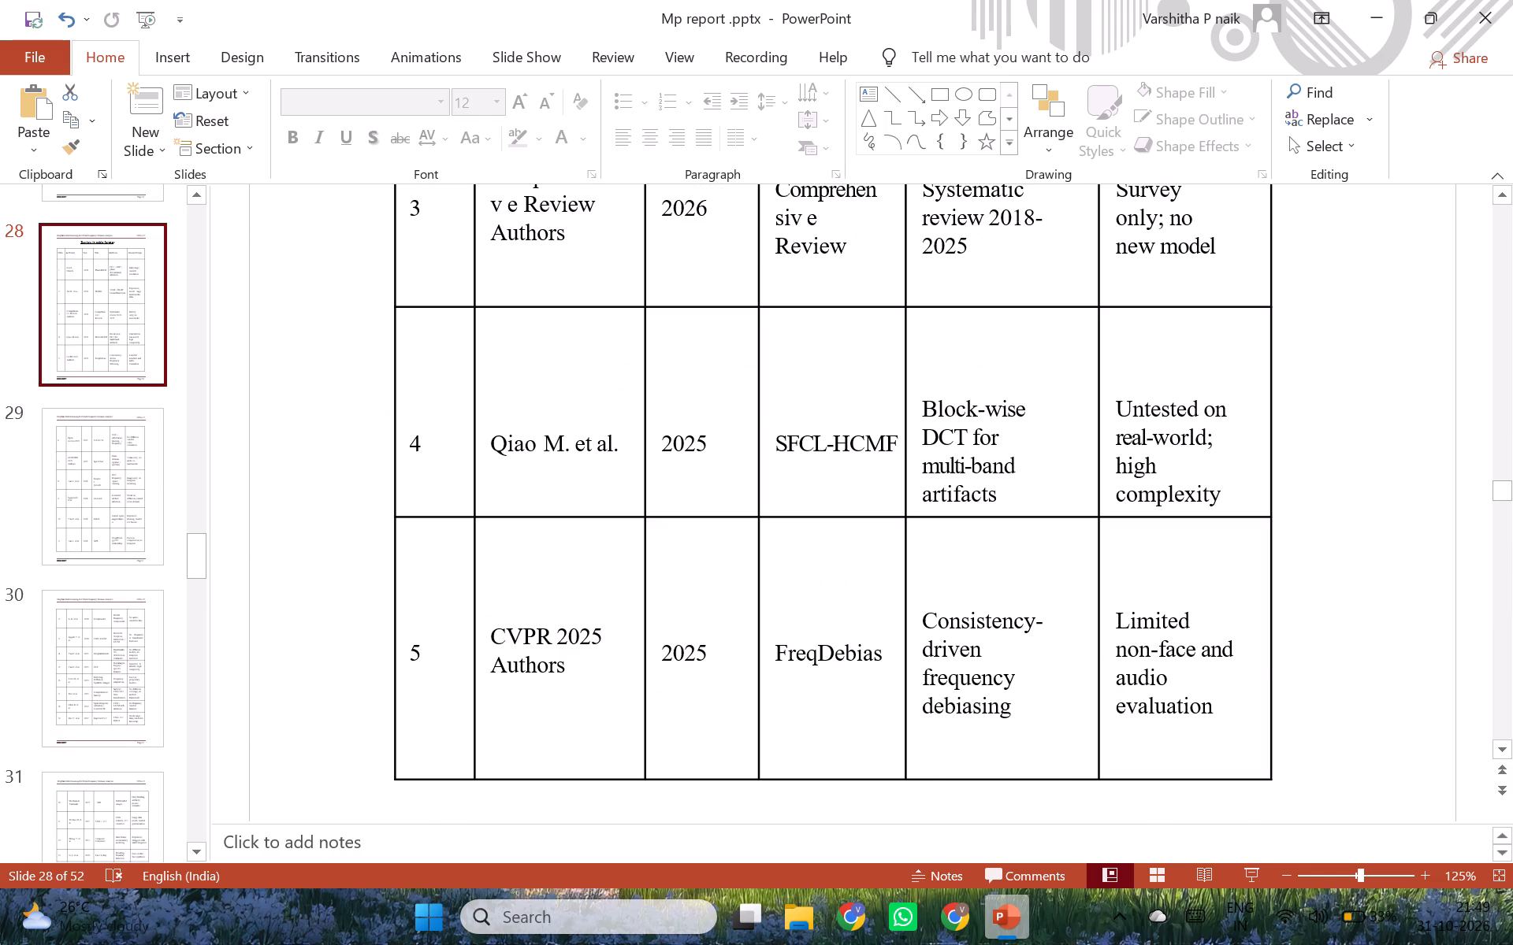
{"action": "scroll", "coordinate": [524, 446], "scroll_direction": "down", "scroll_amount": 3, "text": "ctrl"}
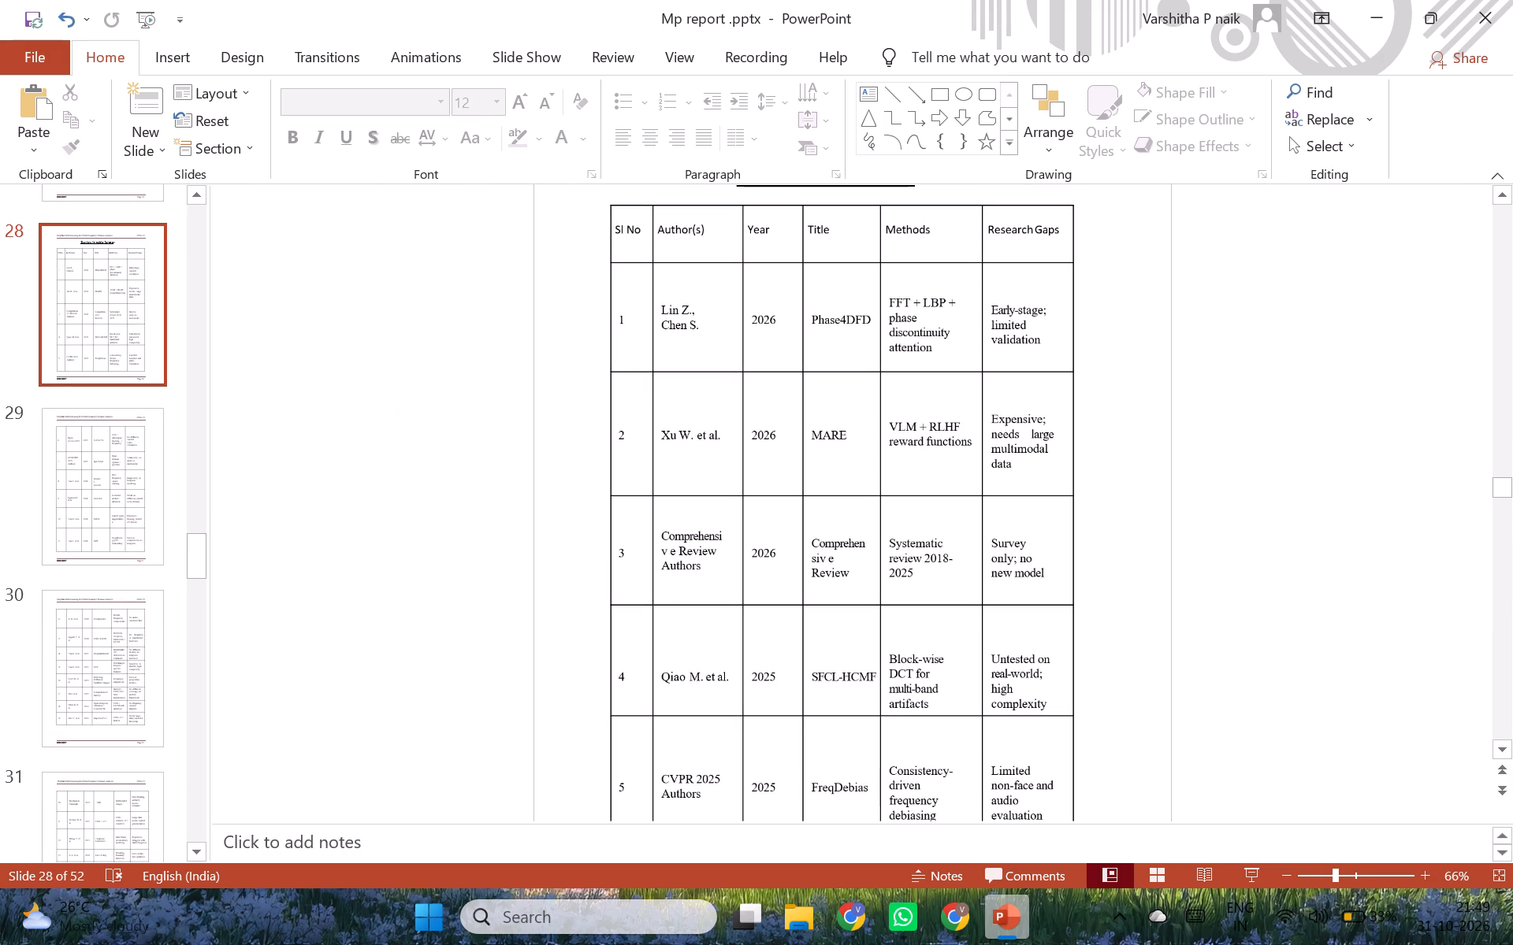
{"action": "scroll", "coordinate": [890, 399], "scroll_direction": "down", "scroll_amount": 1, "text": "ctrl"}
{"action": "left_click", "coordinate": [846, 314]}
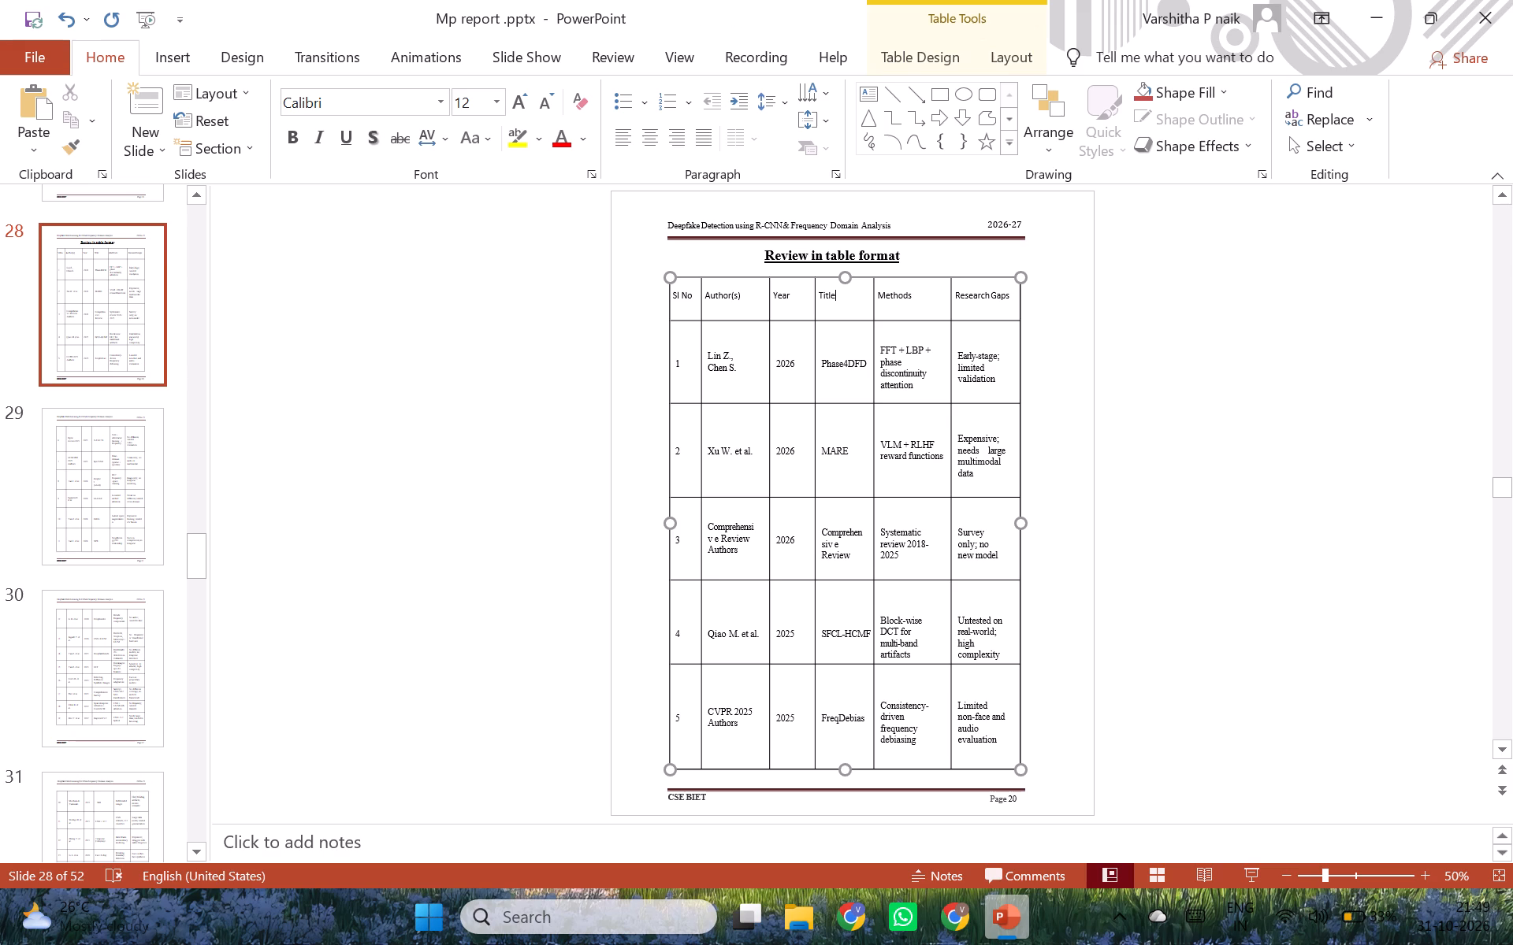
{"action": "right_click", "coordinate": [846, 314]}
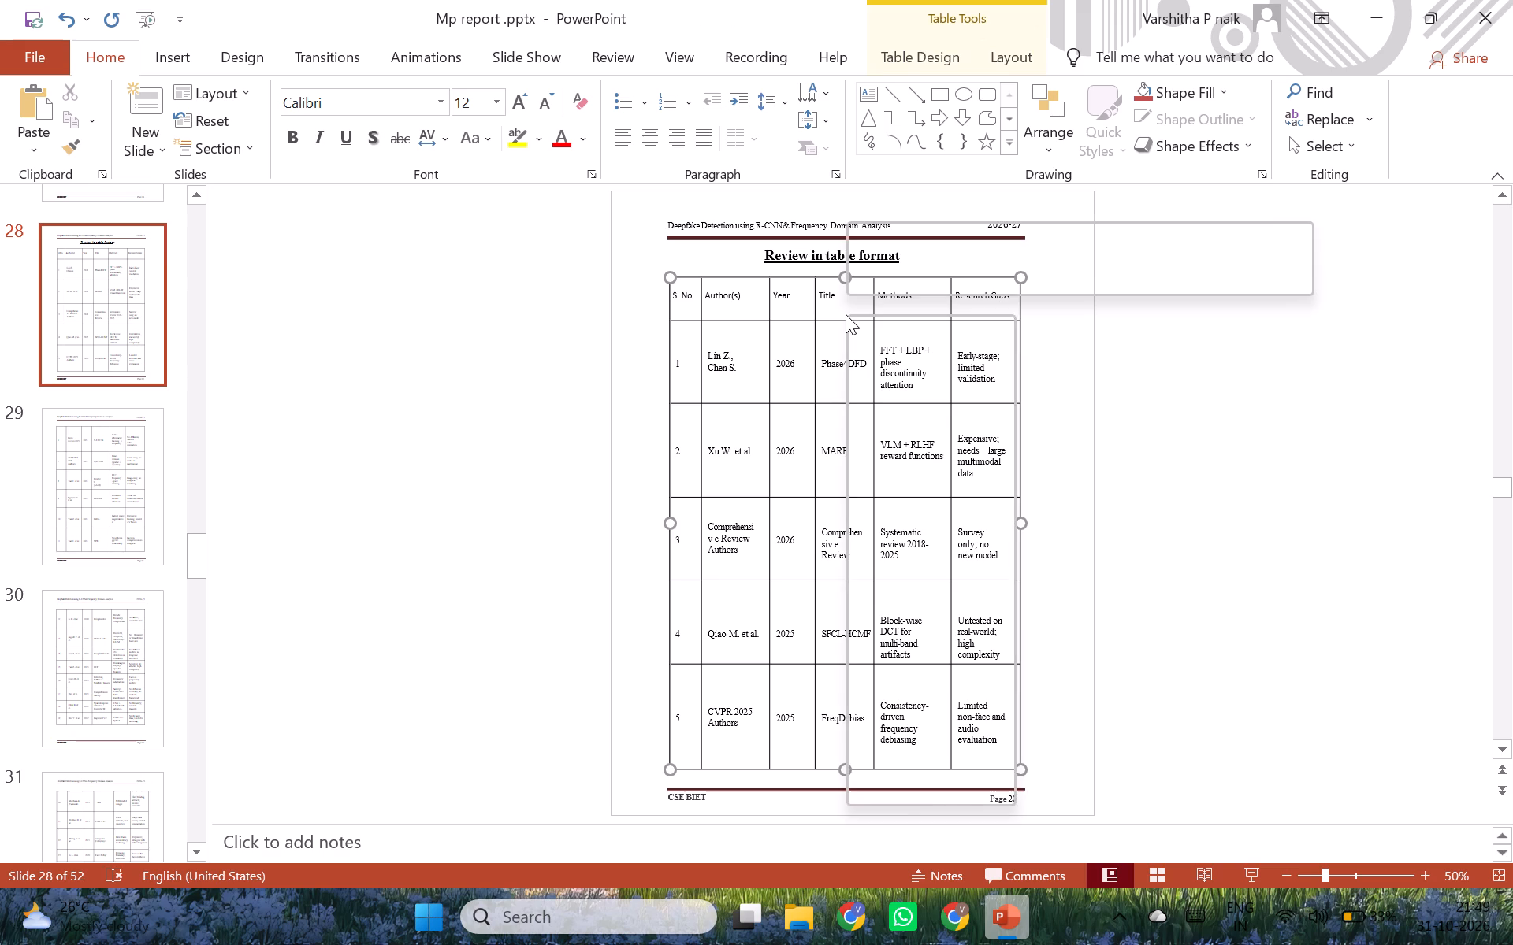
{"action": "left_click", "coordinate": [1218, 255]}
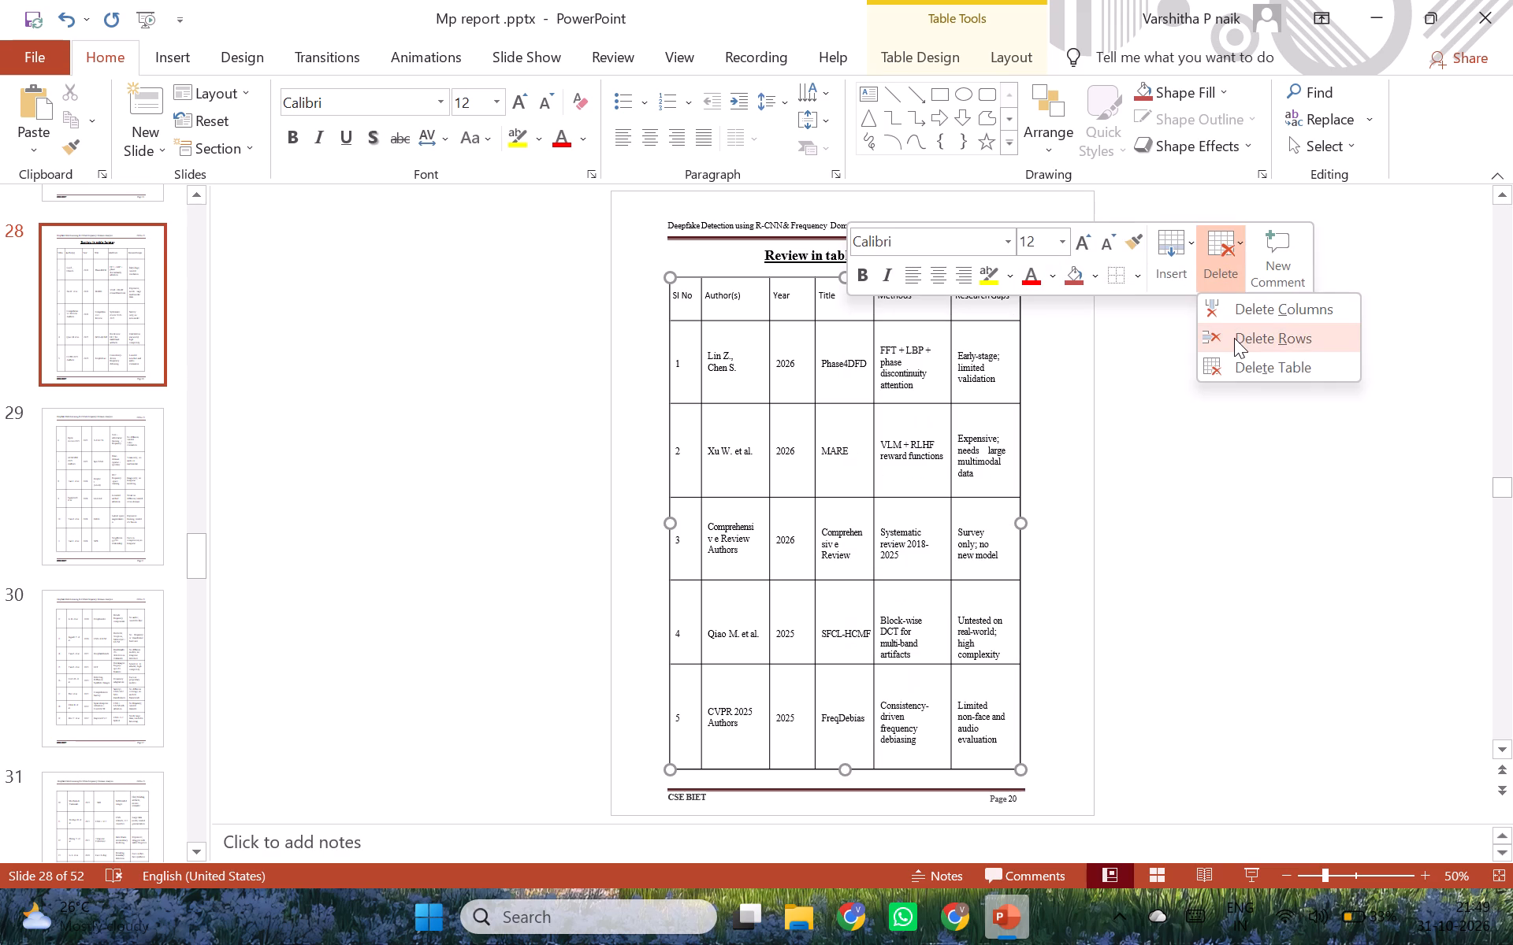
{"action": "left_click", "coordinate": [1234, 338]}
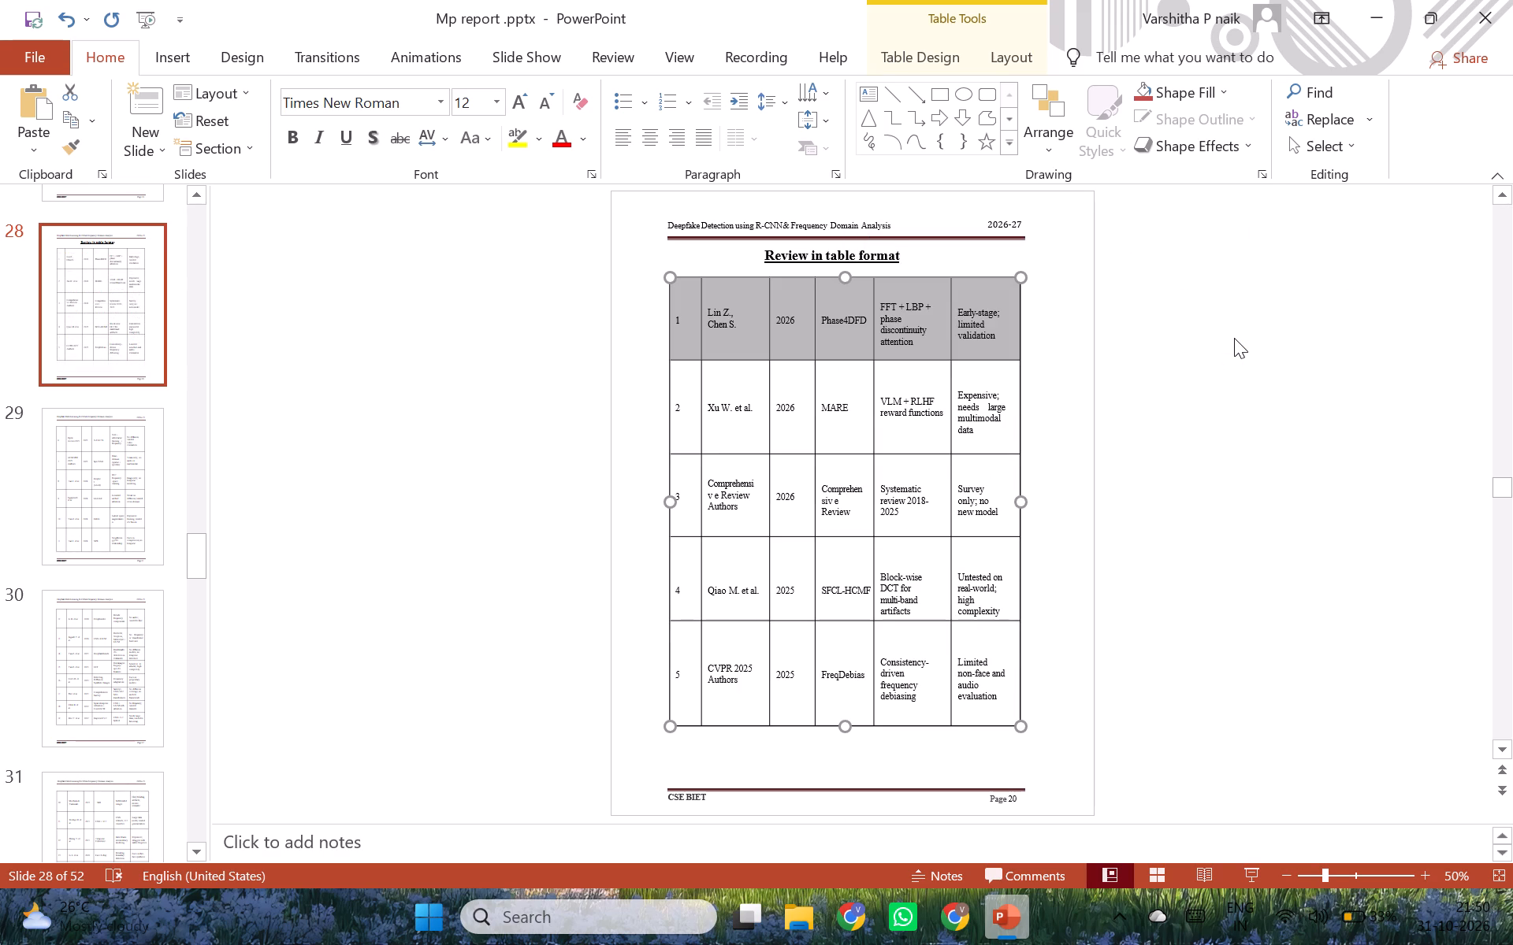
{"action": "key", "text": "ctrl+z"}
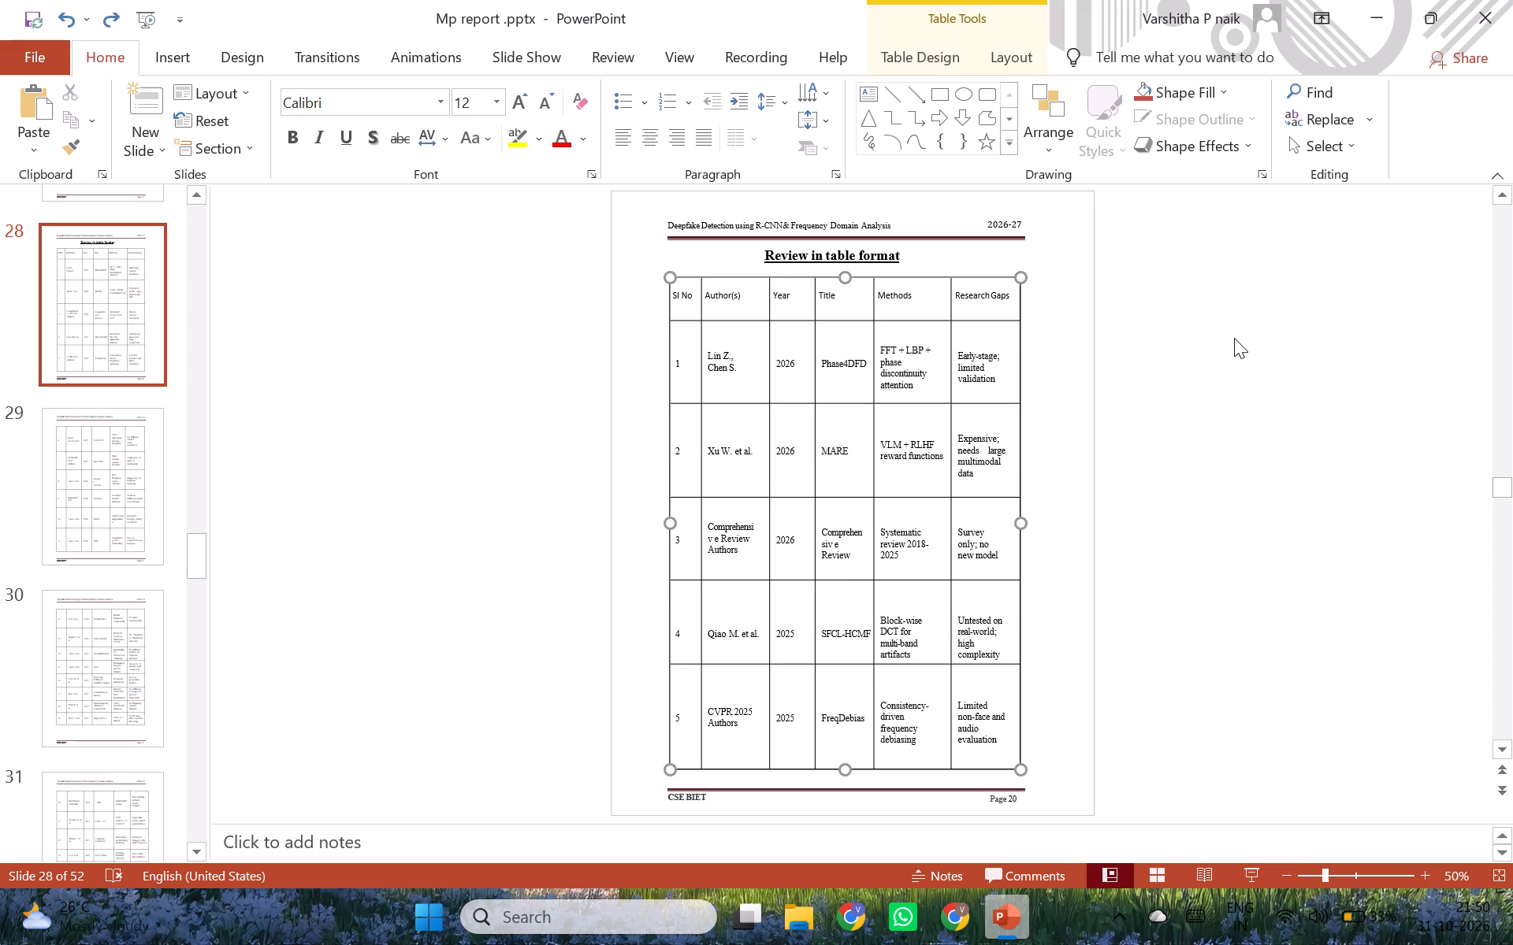
Set the font of slide 28's entire review table to Times New Roman.
{"action": "scroll", "coordinate": [825, 315], "scroll_direction": "up", "scroll_amount": 4, "text": "ctrl"}
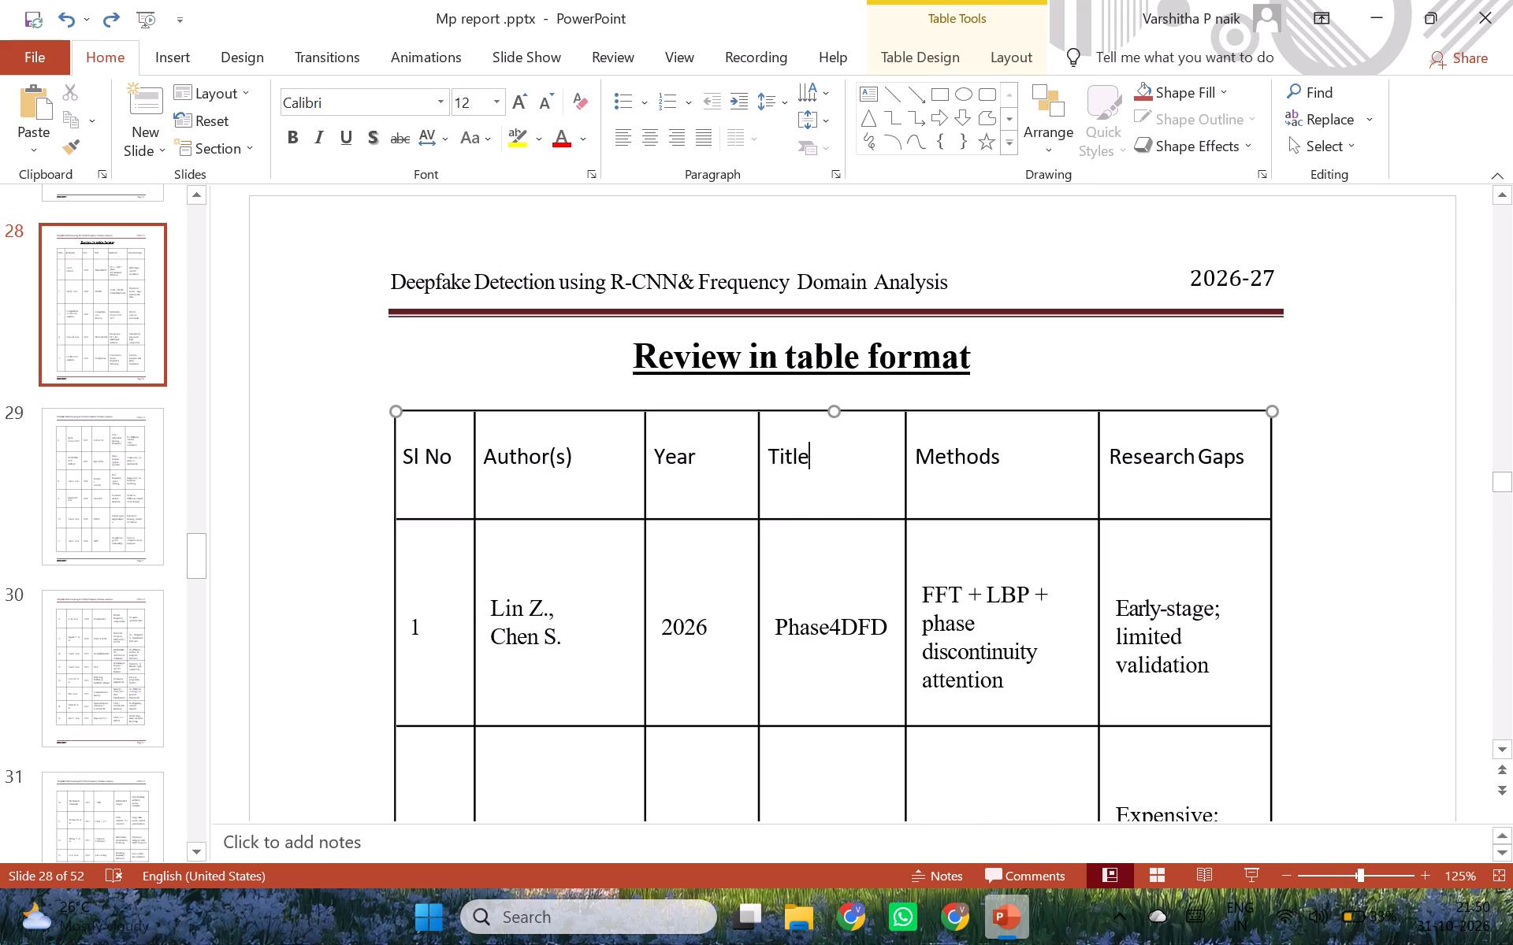
{"action": "key", "text": "ctrl+a"}
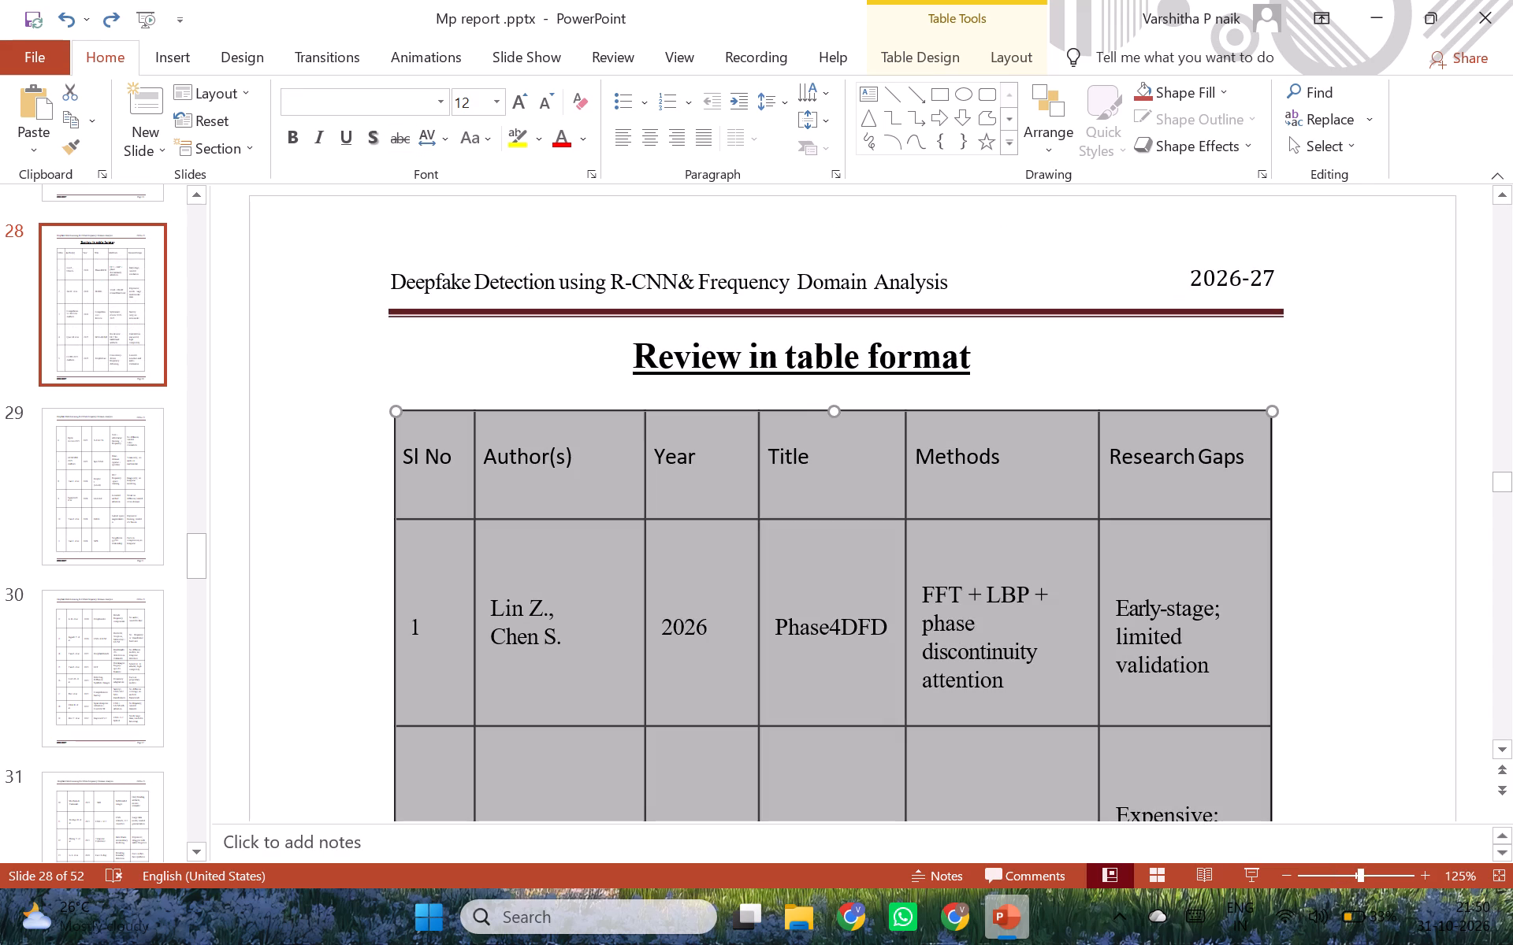
{"action": "left_click", "coordinate": [387, 106]}
{"action": "type", "text": "tim"}
{"action": "key", "text": "Return"}
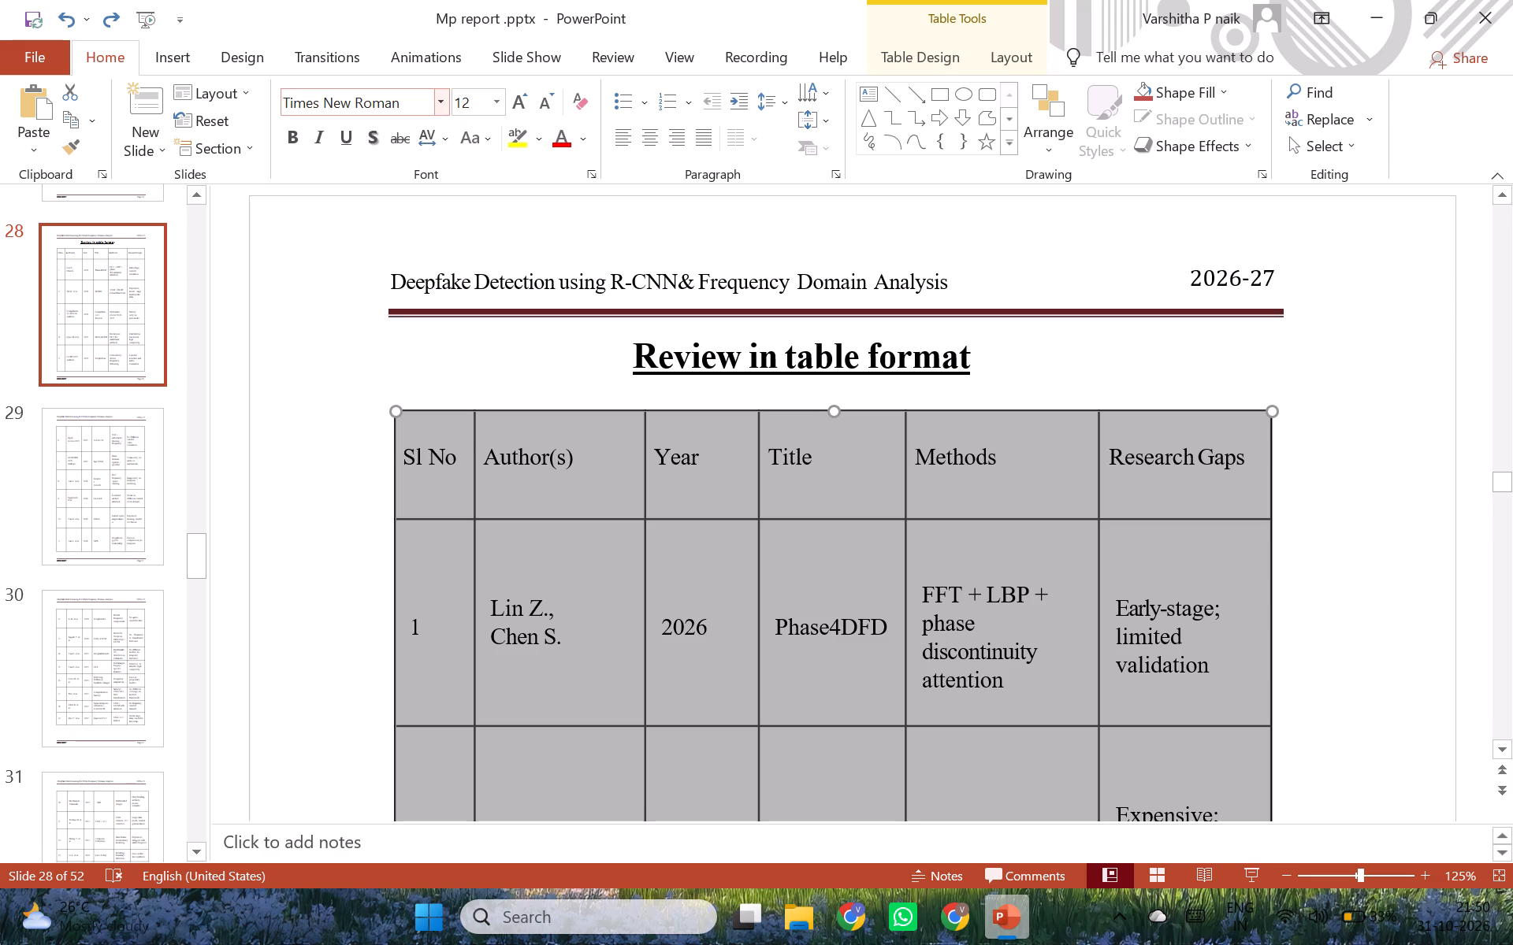
{"action": "left_click", "coordinate": [774, 441]}
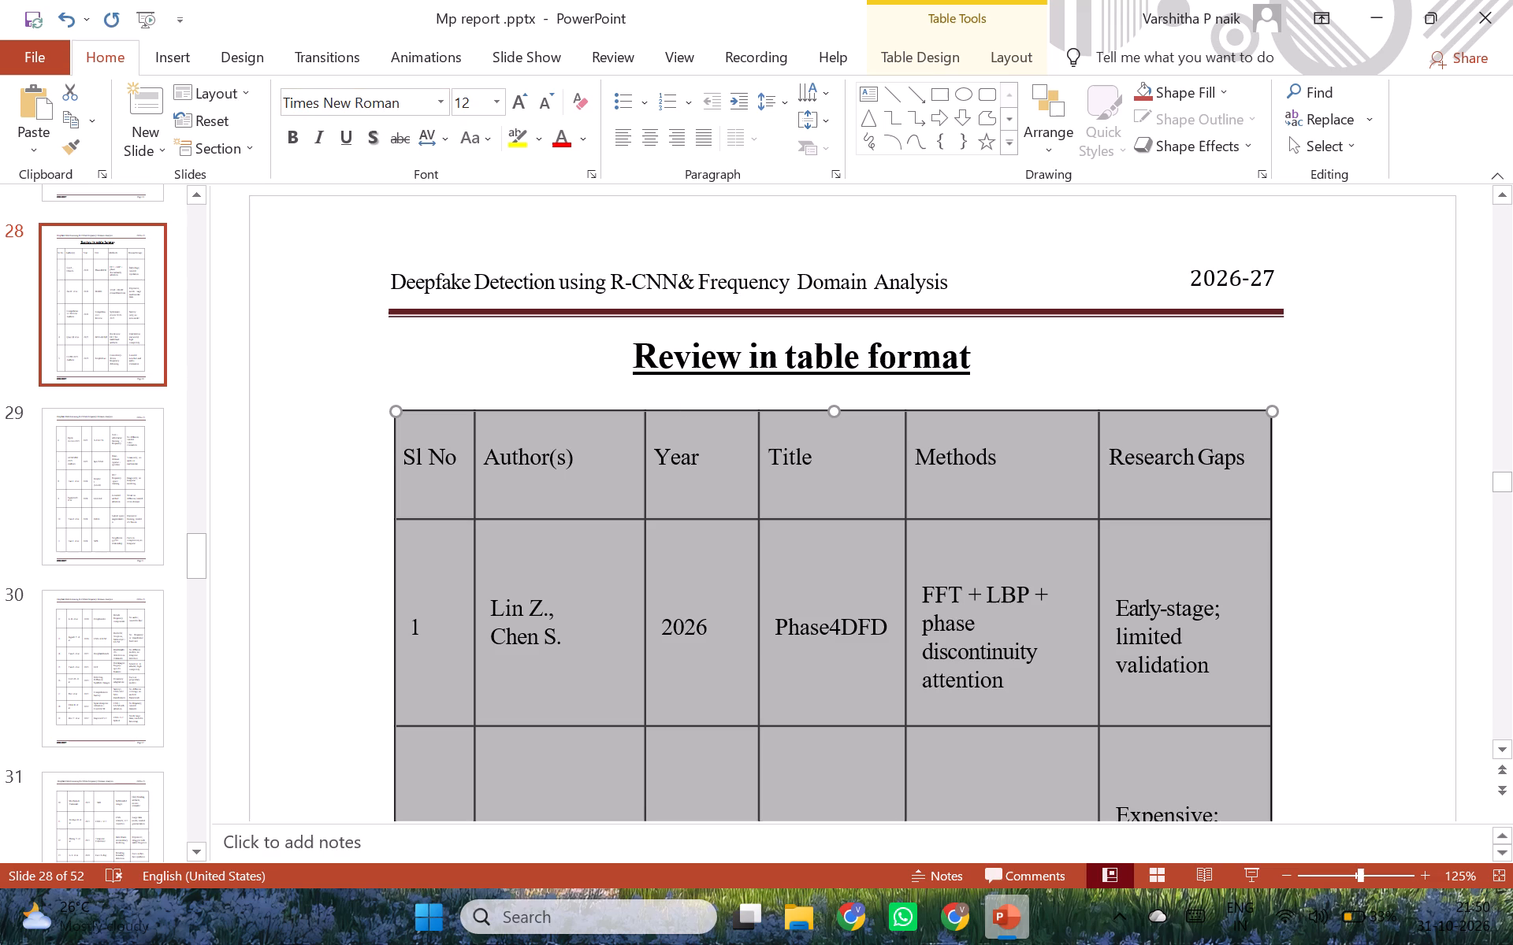
{"action": "left_click", "coordinate": [774, 441]}
{"action": "left_click", "coordinate": [774, 441]}
{"action": "left_click", "coordinate": [600, 383]}
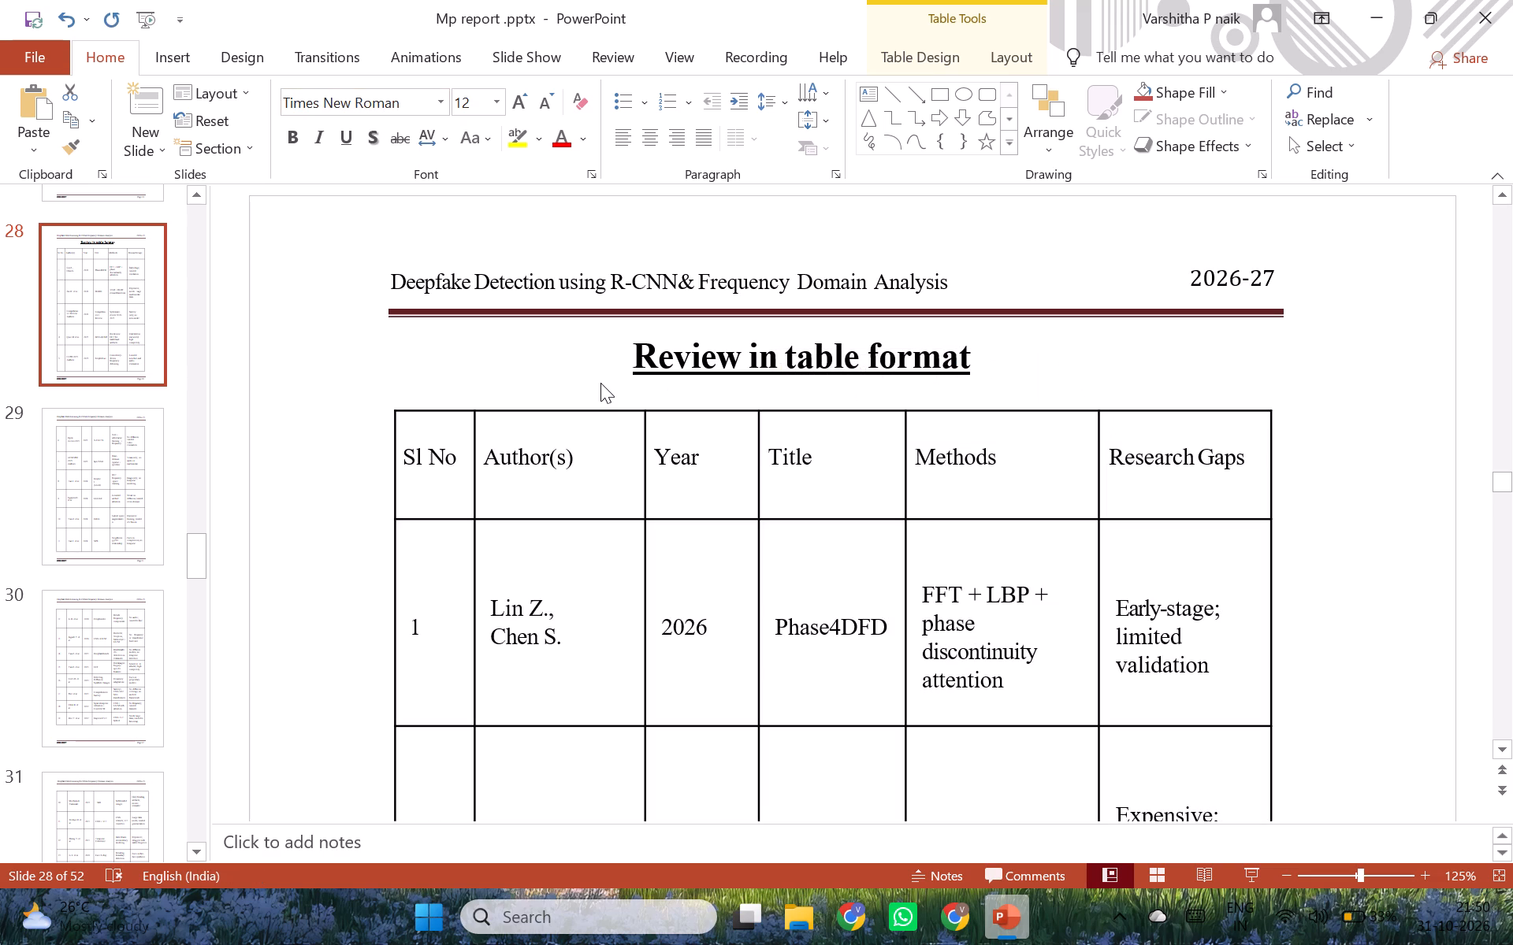
Delete the Title column from slide 28's review table and widen the table to match the header line's width.
{"action": "left_click", "coordinate": [805, 484]}
{"action": "right_click", "coordinate": [805, 484]}
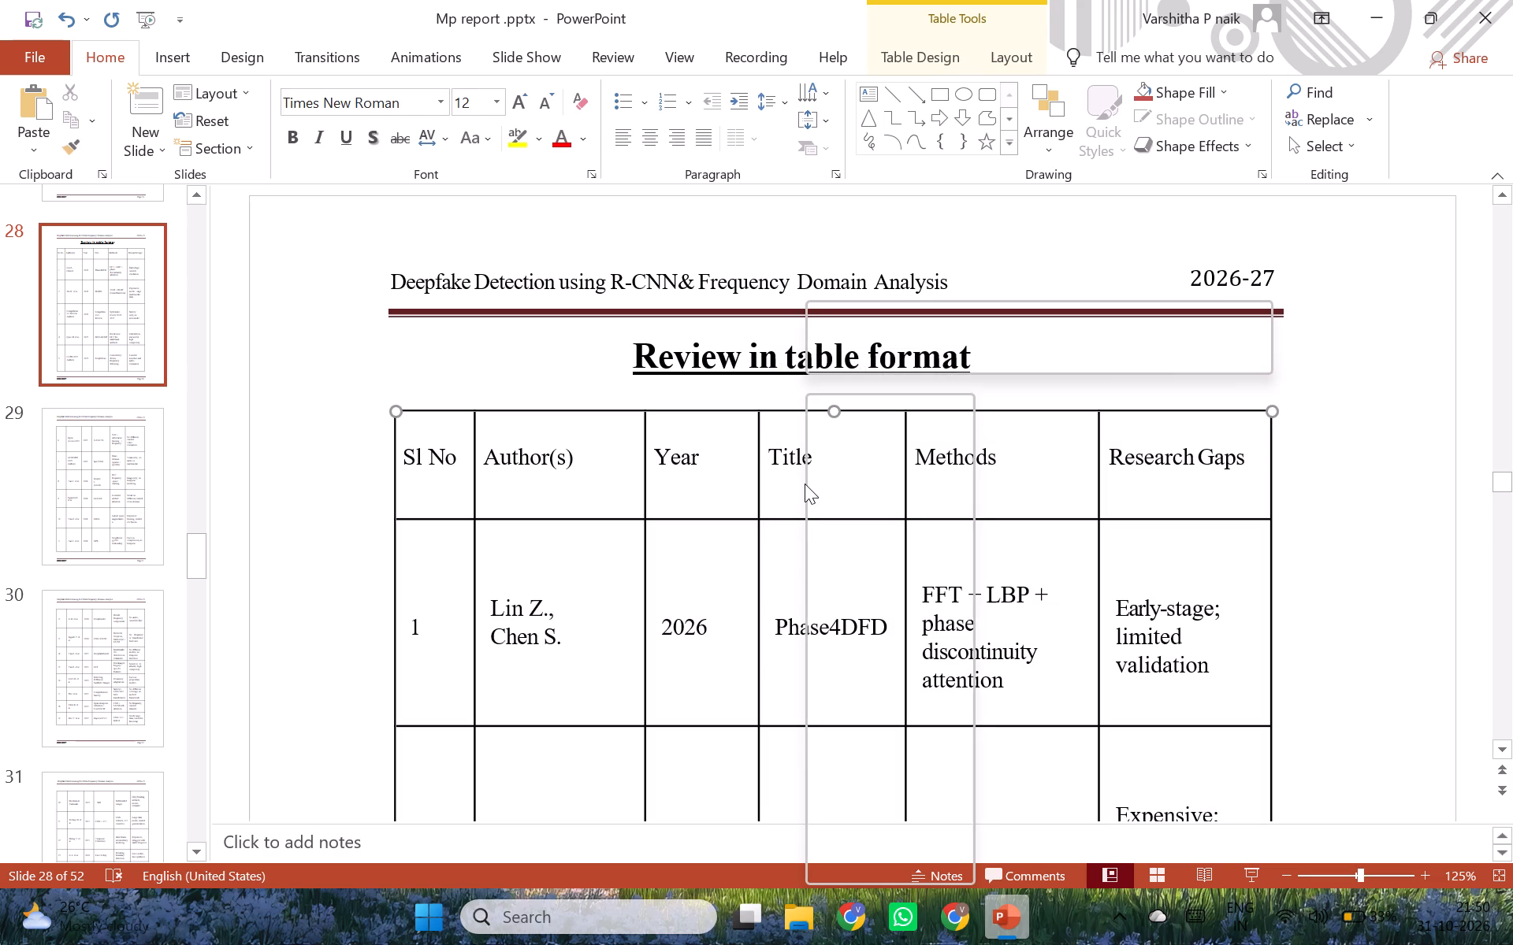
{"action": "left_click", "coordinate": [1185, 339]}
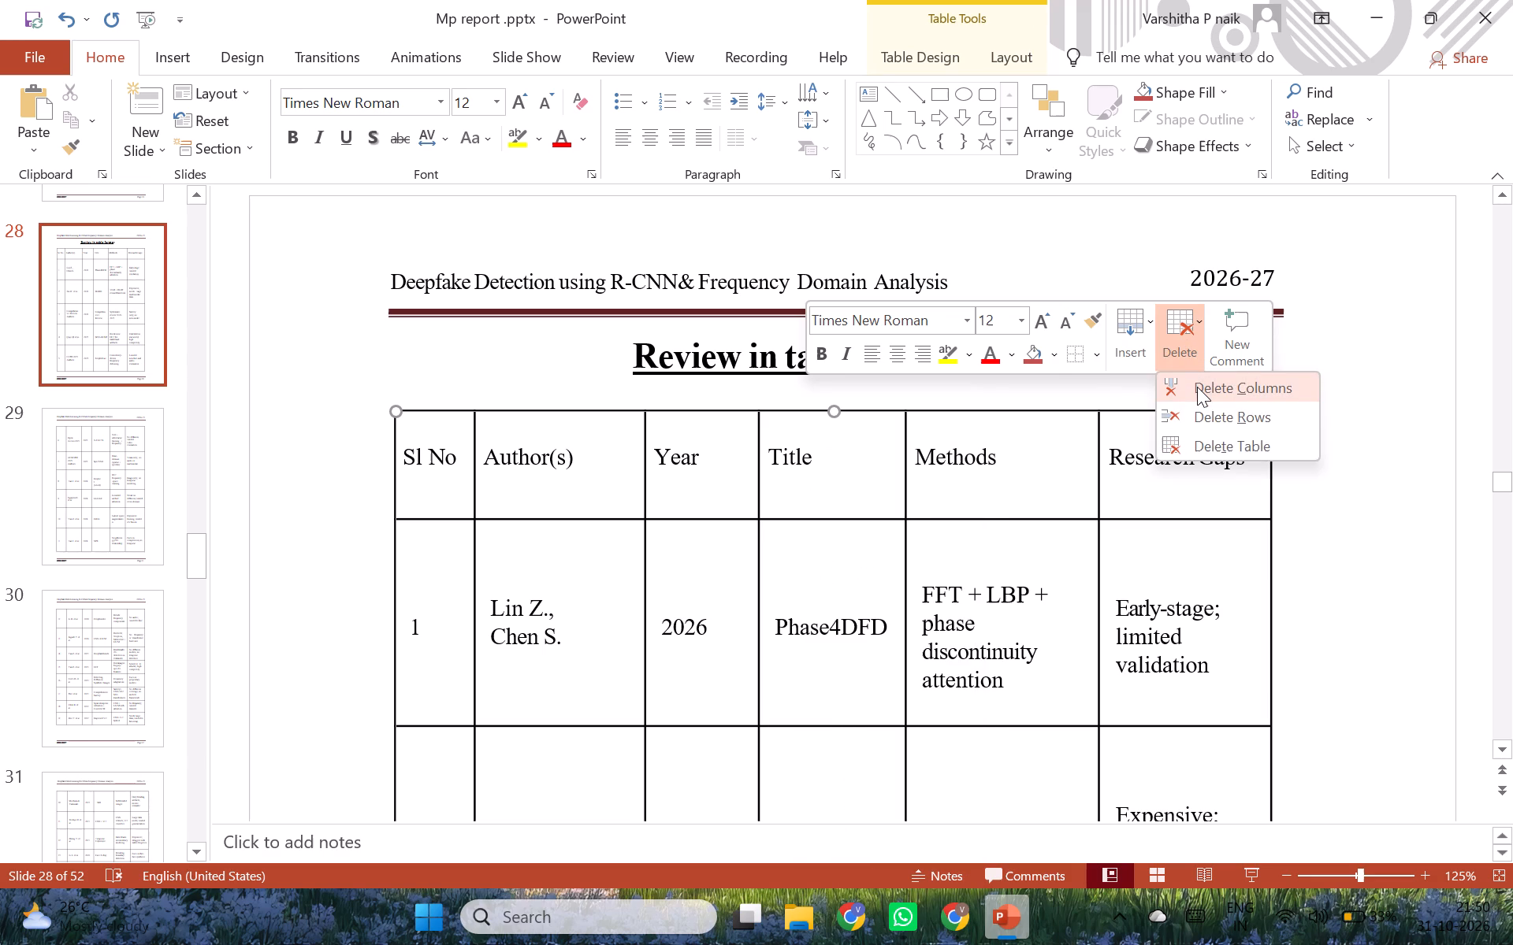
{"action": "left_click", "coordinate": [1197, 387]}
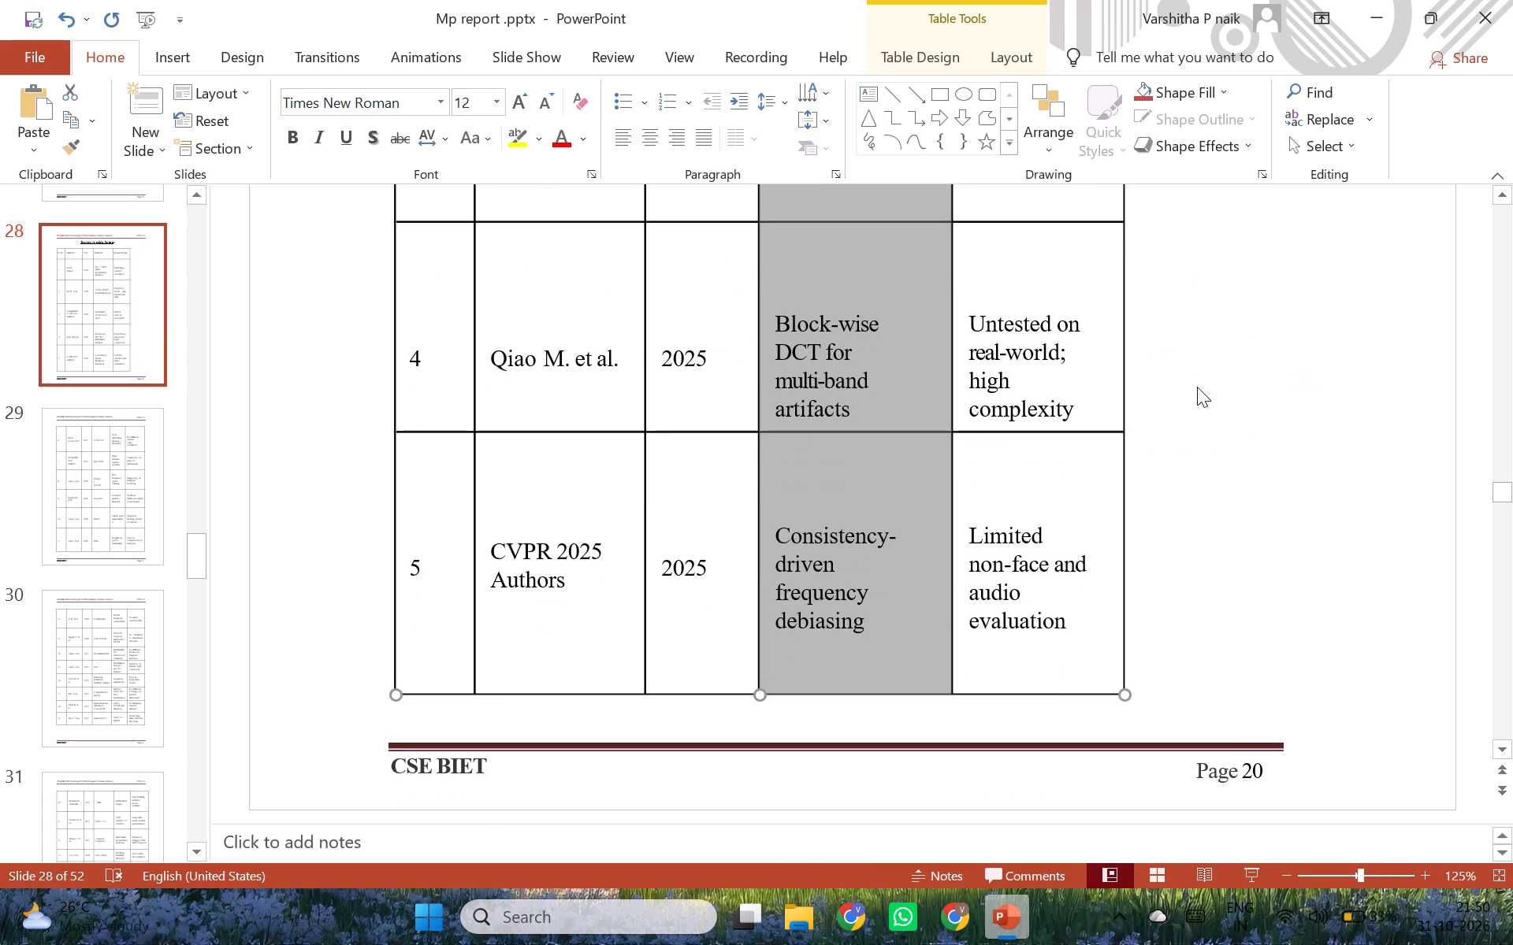
{"action": "scroll", "coordinate": [1197, 387], "scroll_direction": "down", "scroll_amount": 4, "text": "ctrl"}
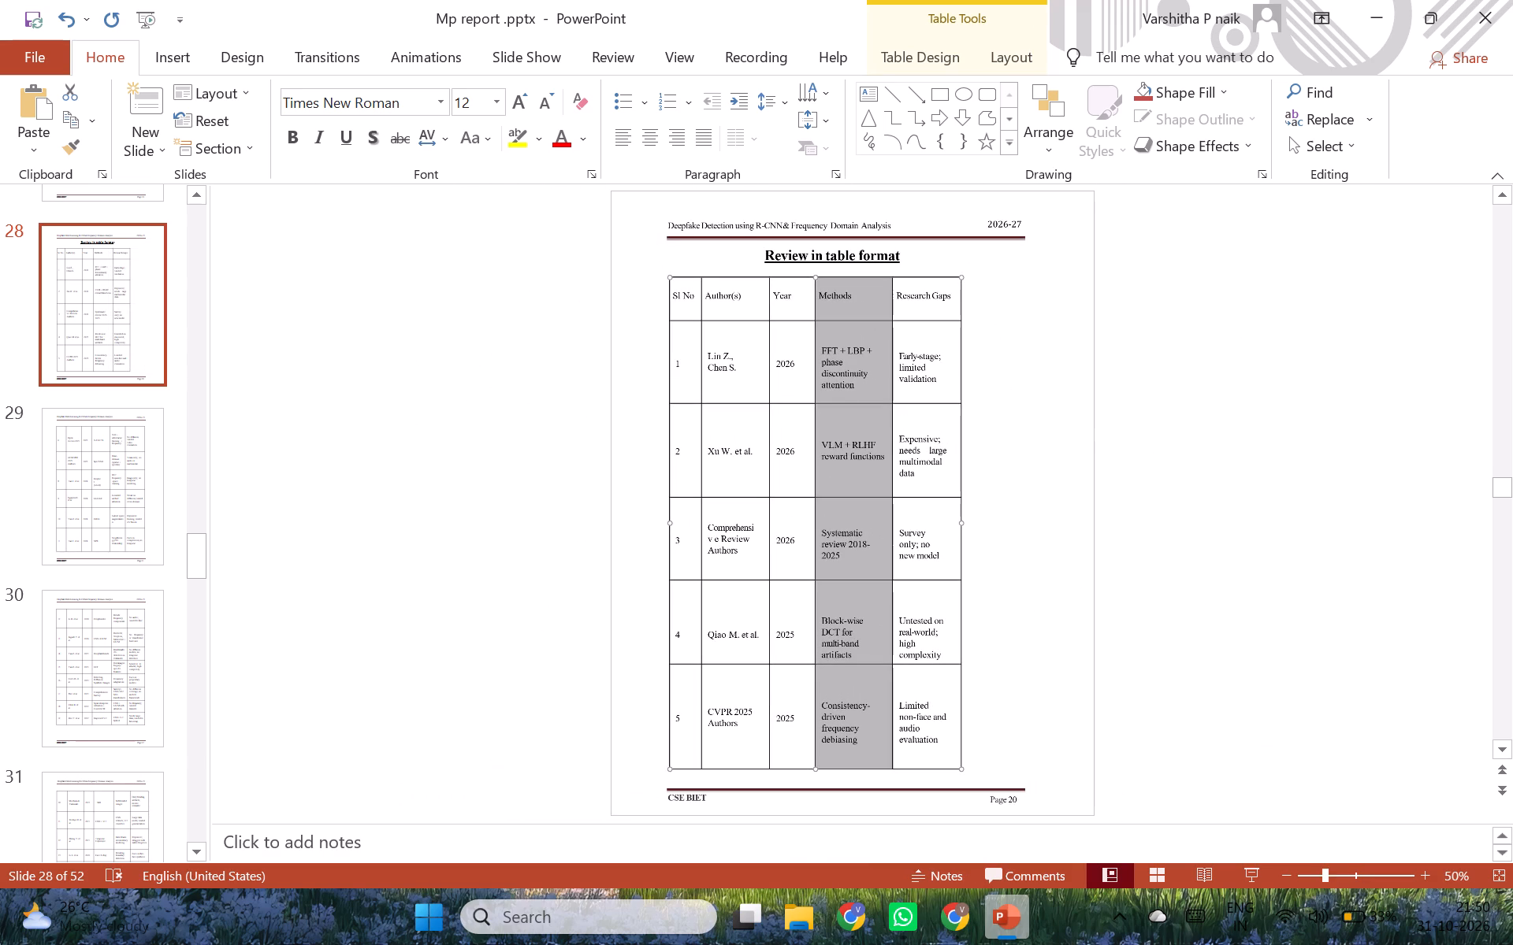
{"action": "left_click_drag", "start_coordinate": [963, 525], "coordinate": [1018, 530]}
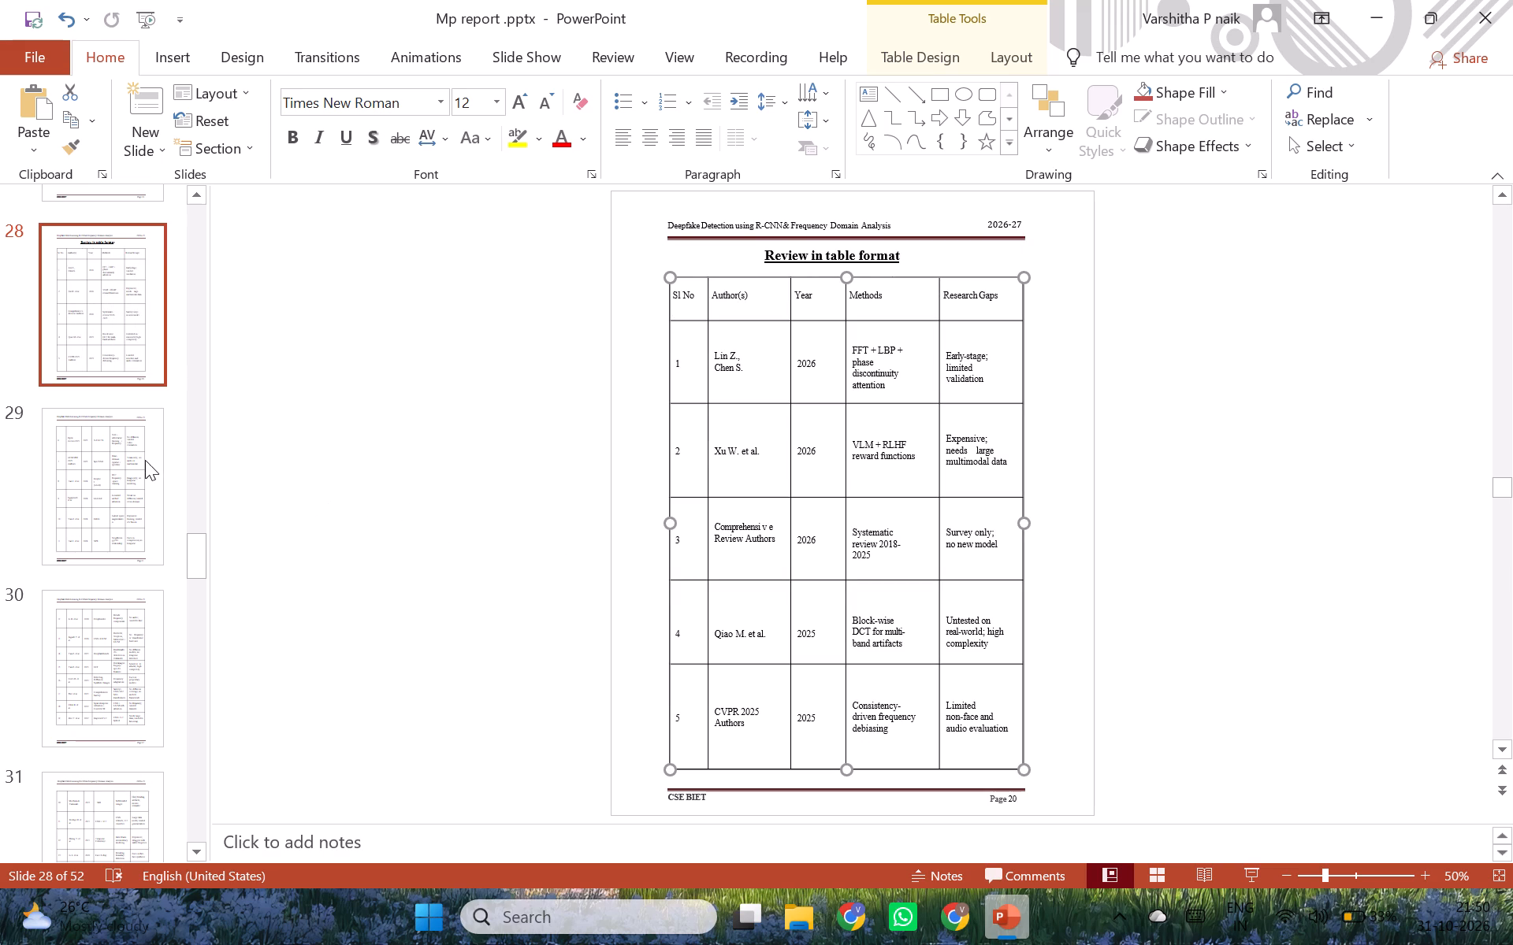
On slide 29, delete the table's title column (X-FACTS to NPR) and widen the table to match the header line.
{"action": "left_click", "coordinate": [143, 458]}
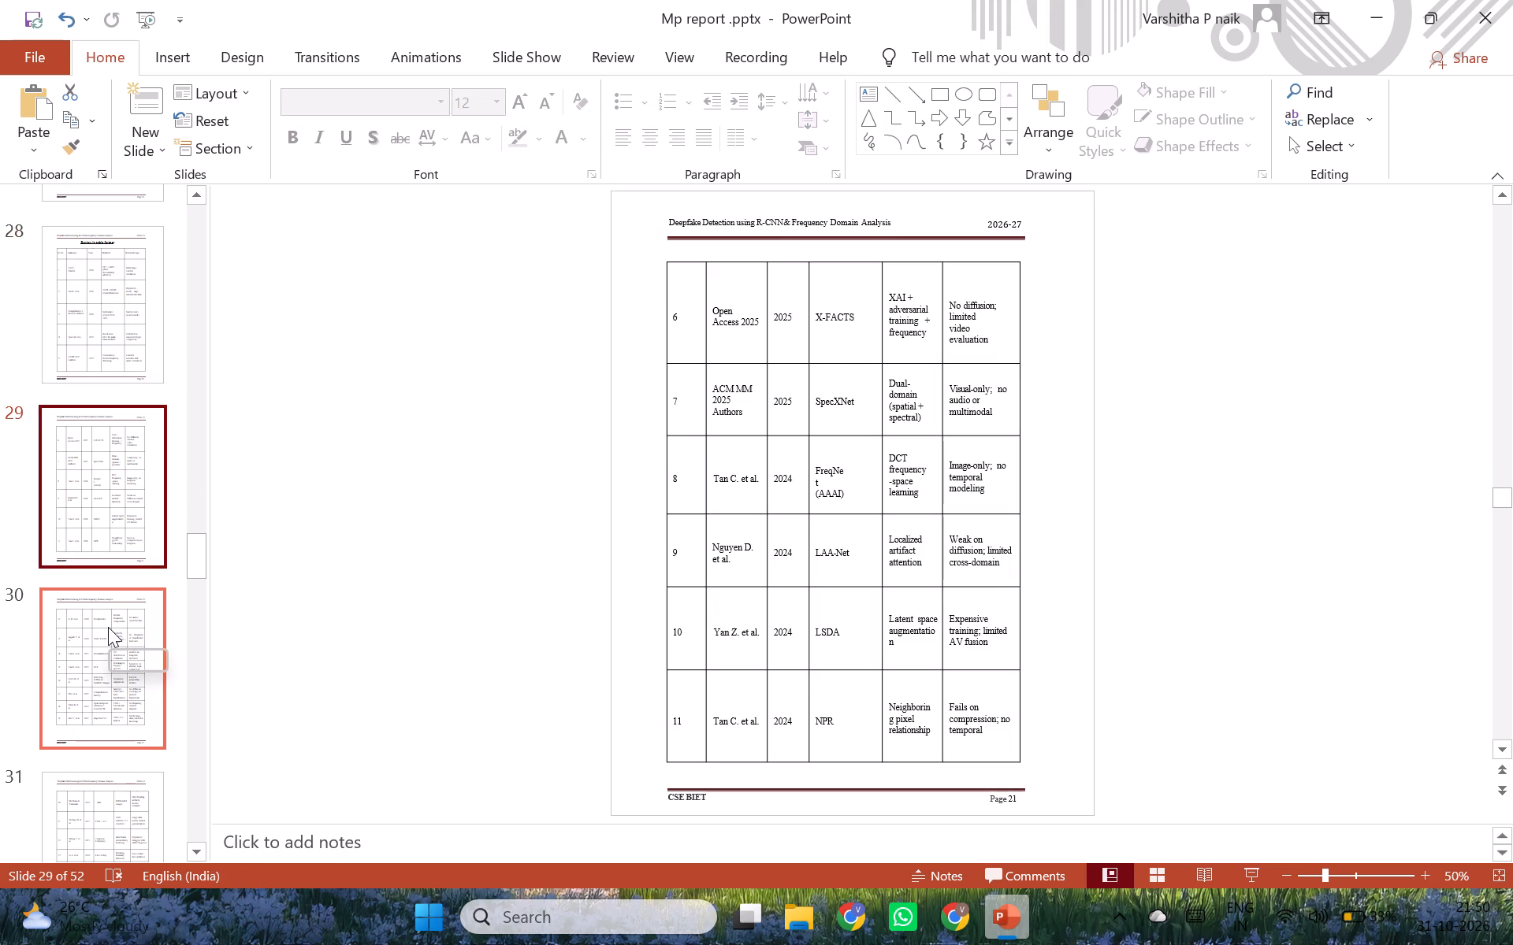
{"action": "left_click", "coordinate": [108, 298]}
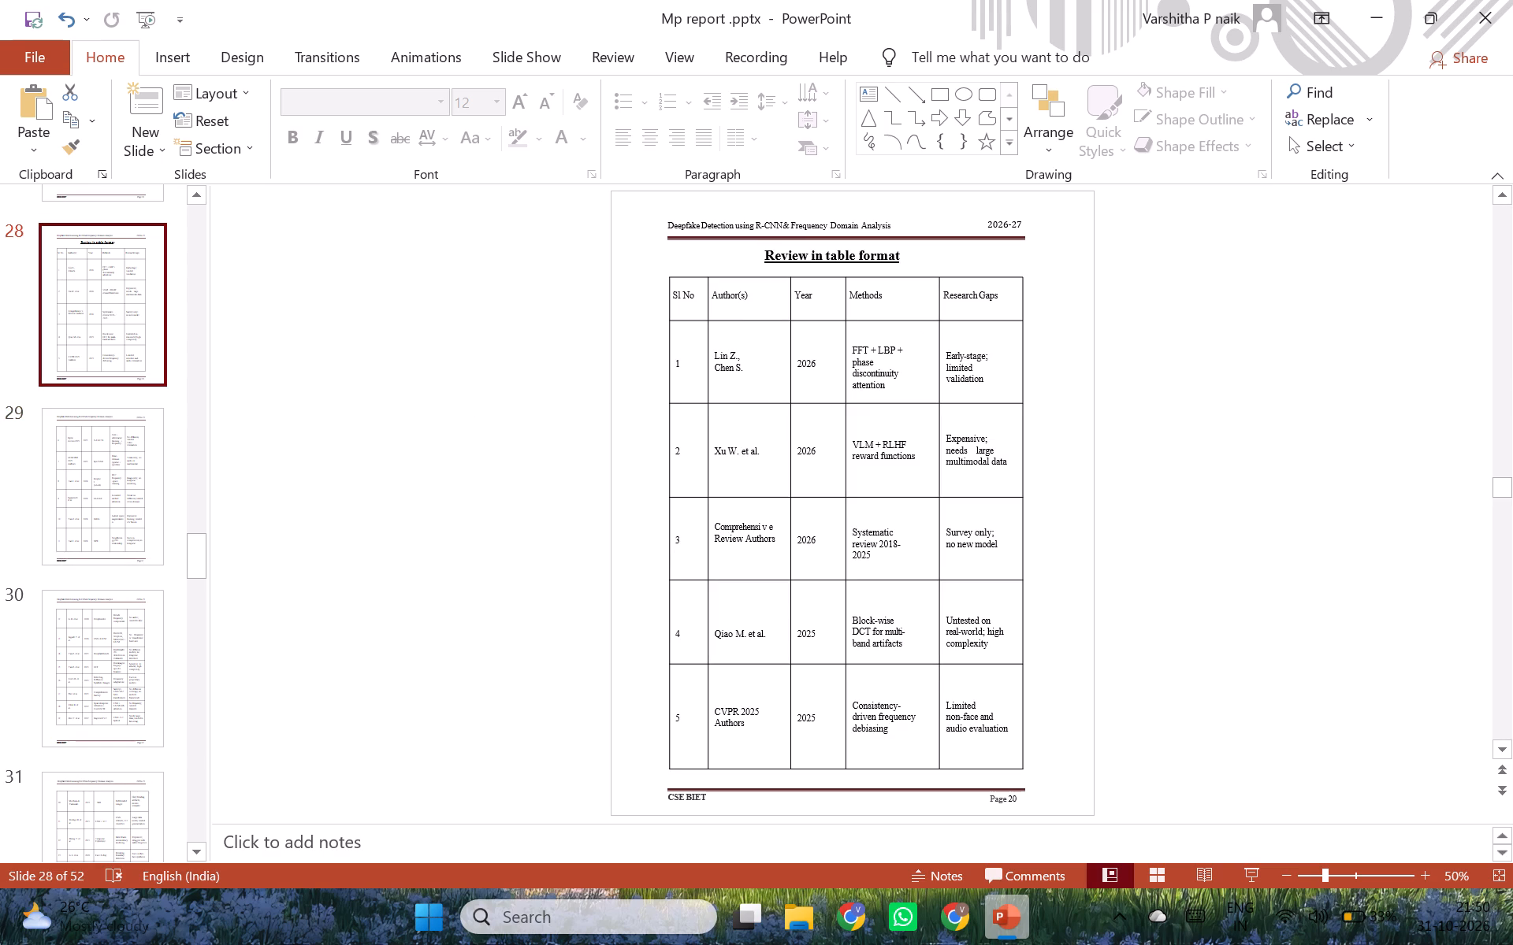
{"action": "left_click", "coordinate": [123, 463]}
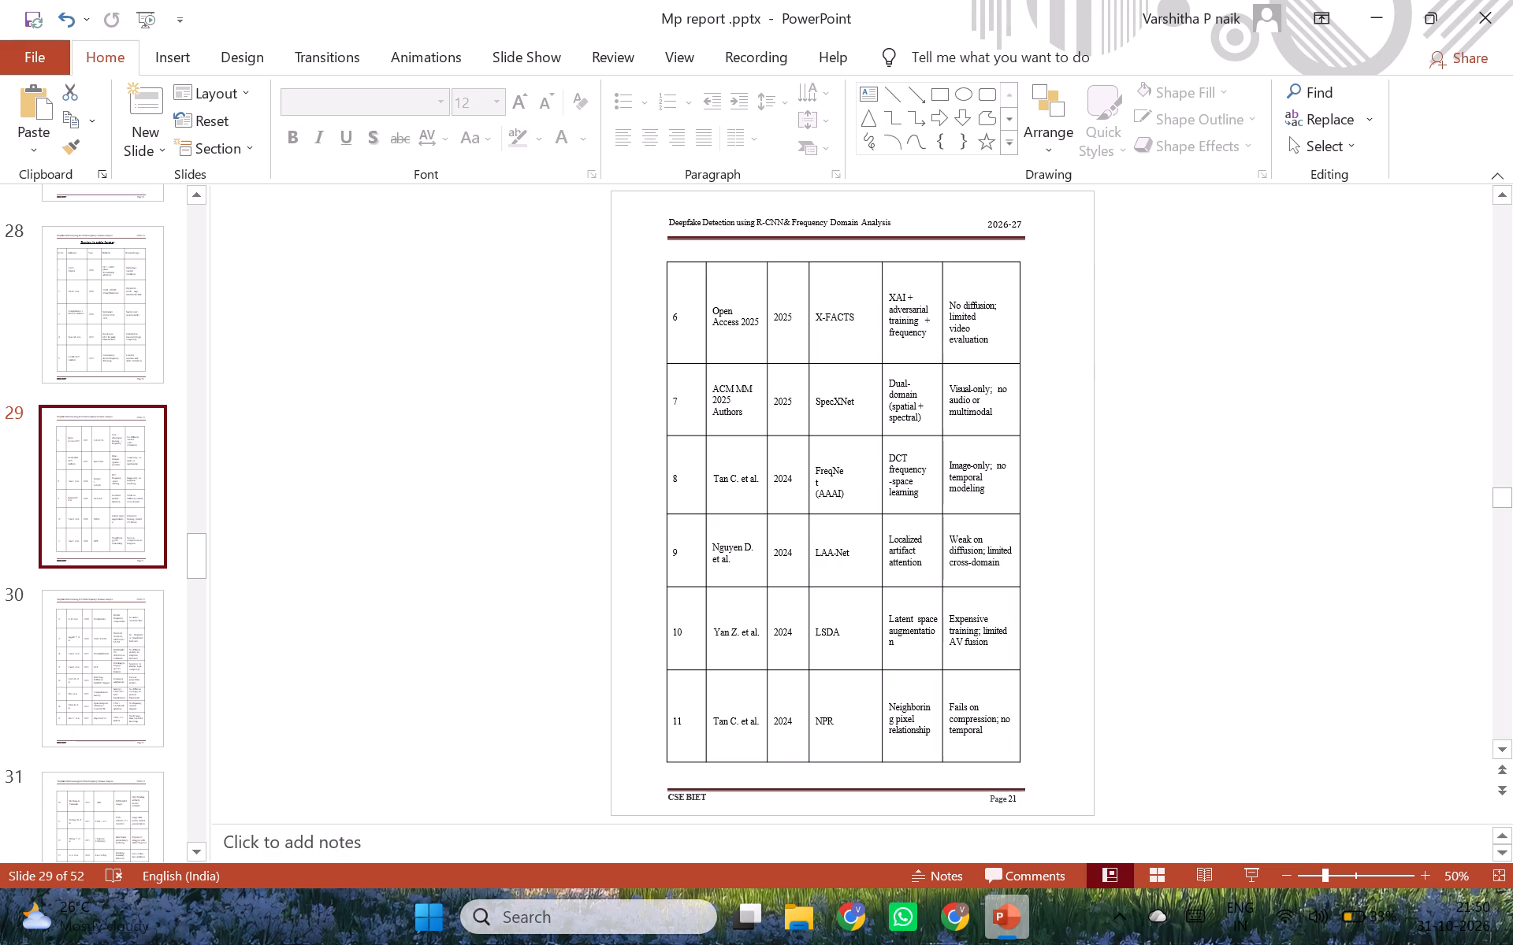
{"action": "left_click", "coordinate": [831, 324]}
{"action": "right_click", "coordinate": [831, 324]}
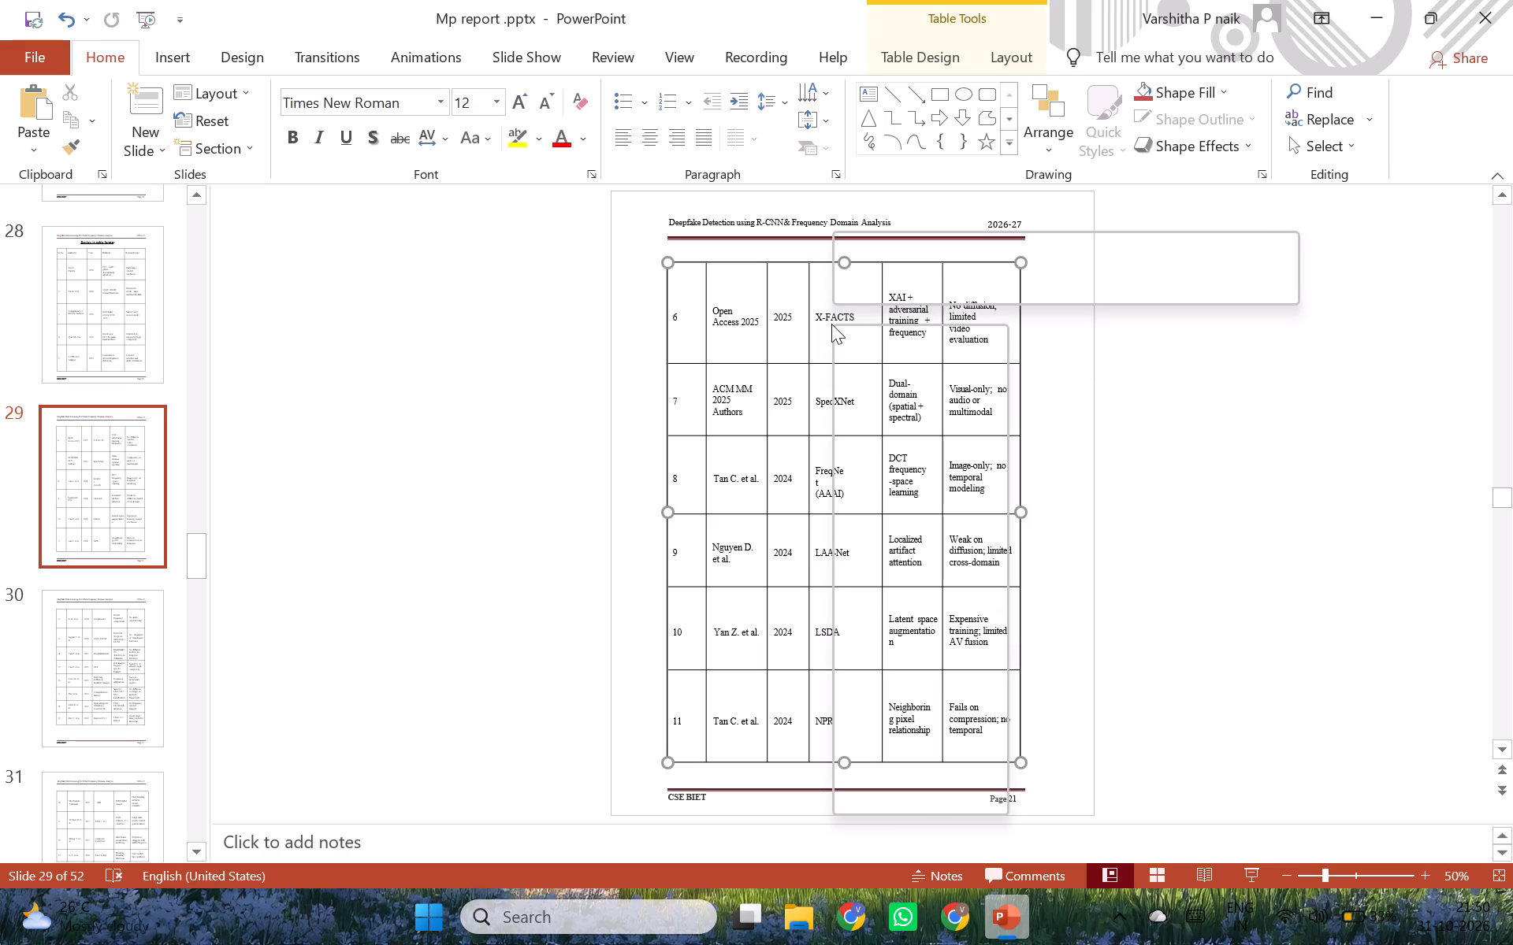
{"action": "left_click", "coordinate": [1221, 261]}
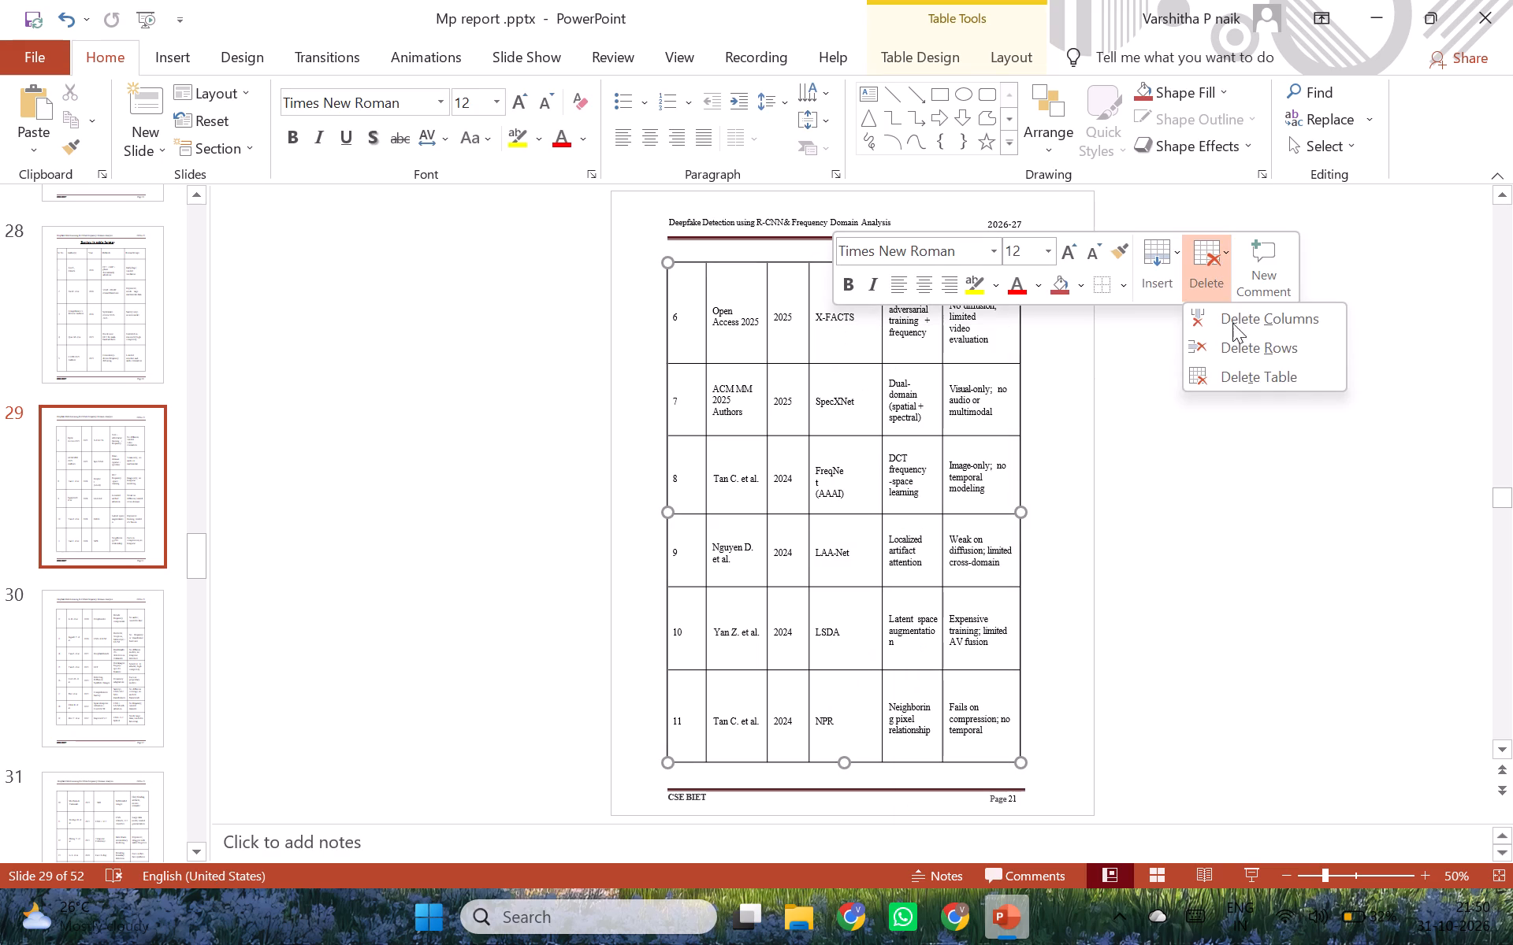
{"action": "left_click", "coordinate": [1227, 316]}
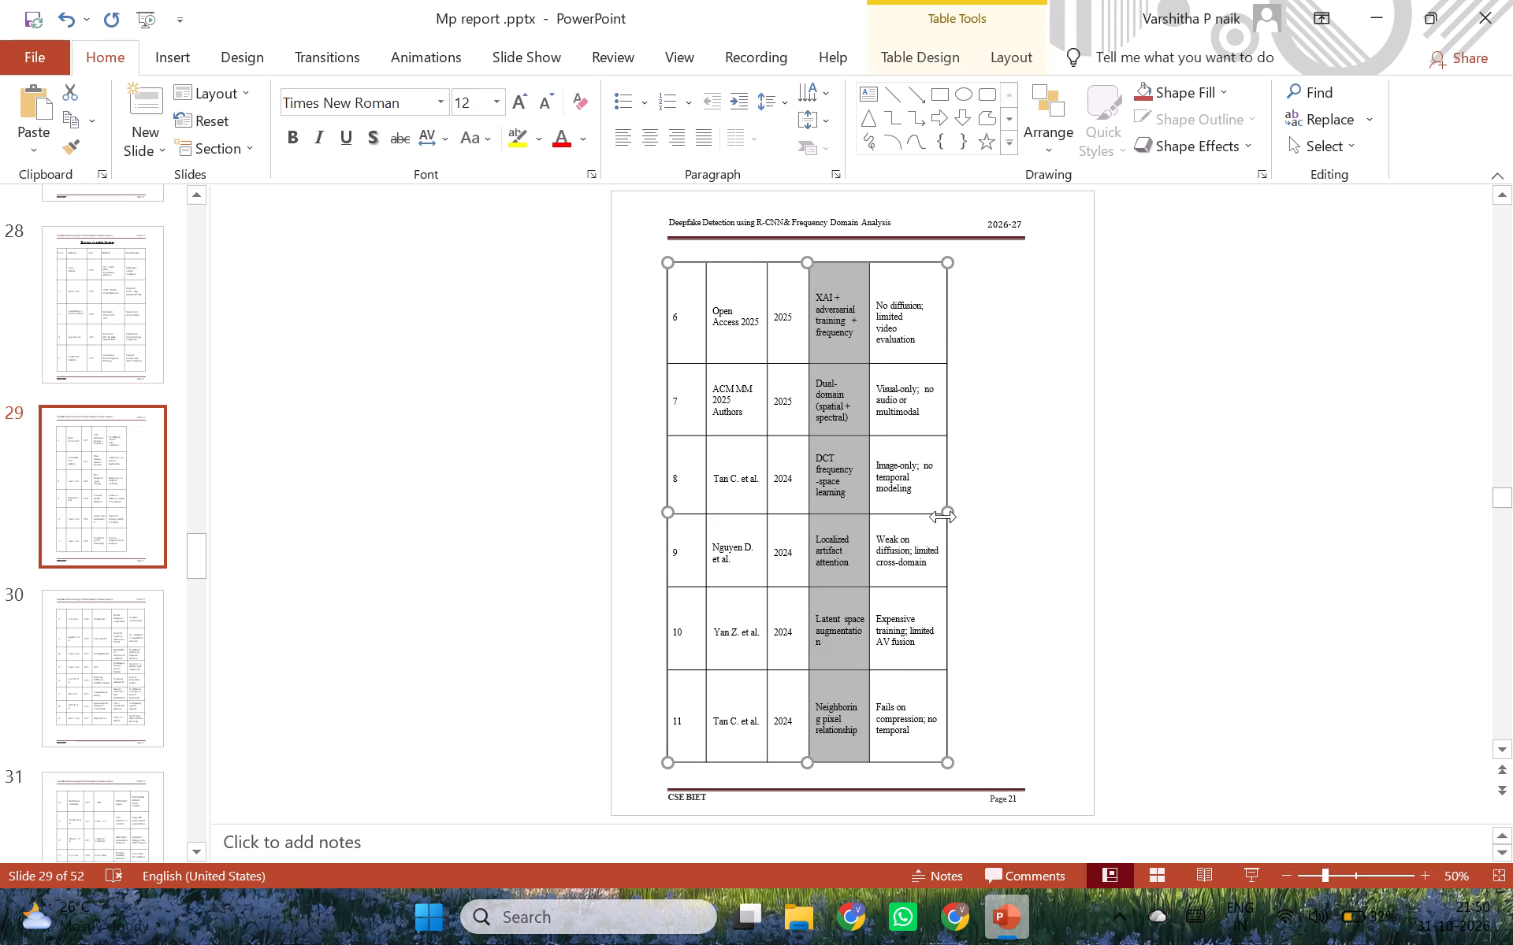
{"action": "left_click_drag", "start_coordinate": [943, 517], "coordinate": [1020, 519]}
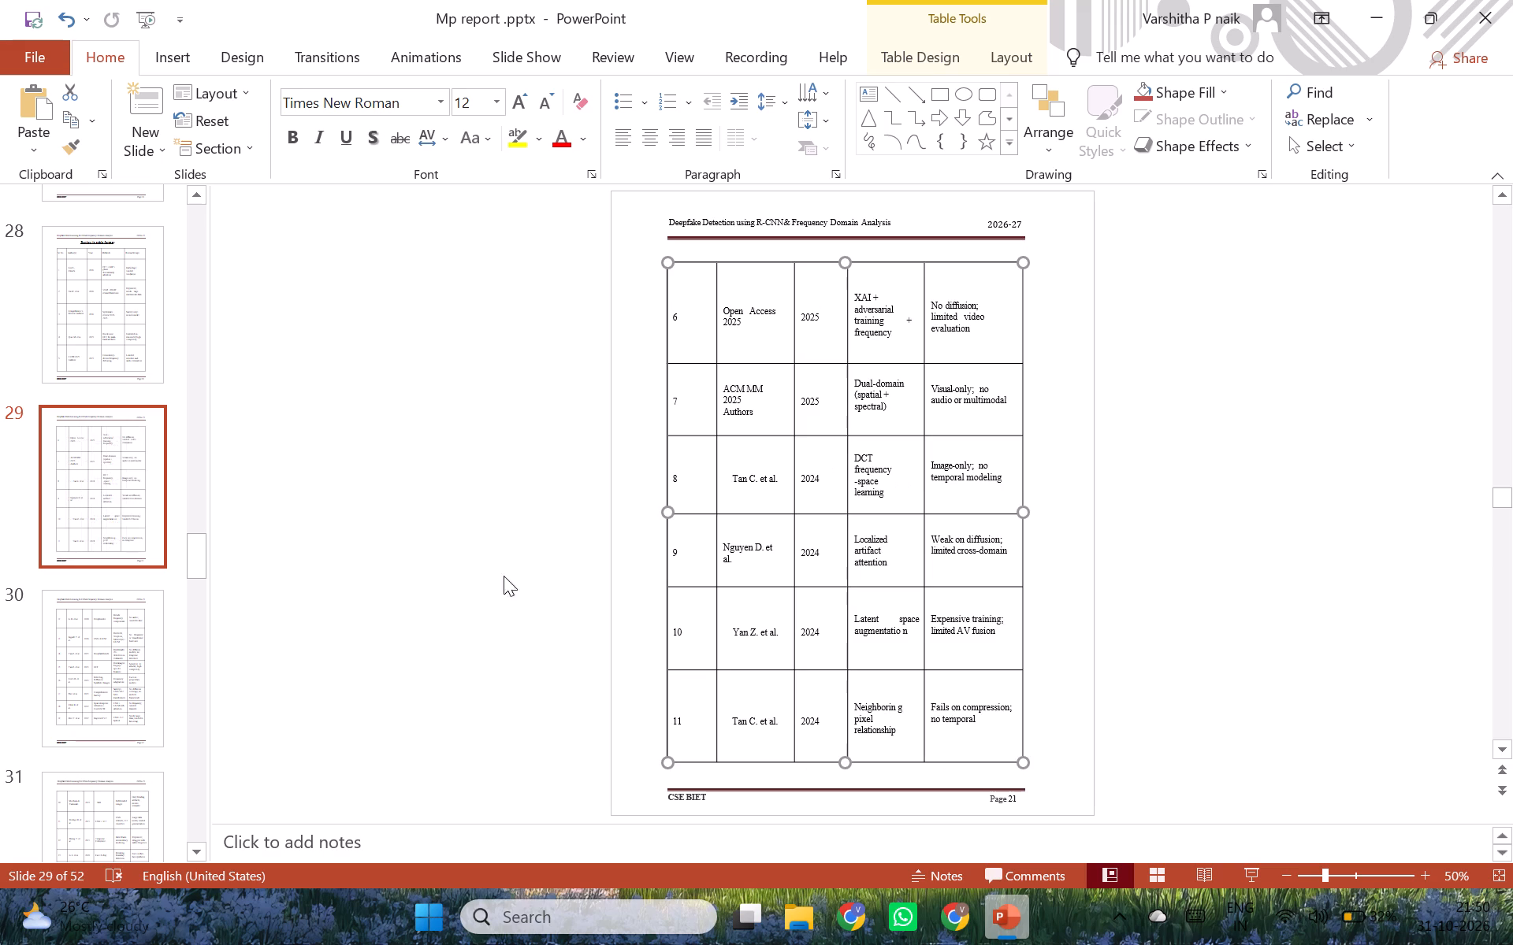
On slide 30, delete the title column (FreqBlender to Improved ViT), widen the table to the header line and extend it down near the footer.
{"action": "left_click", "coordinate": [139, 669]}
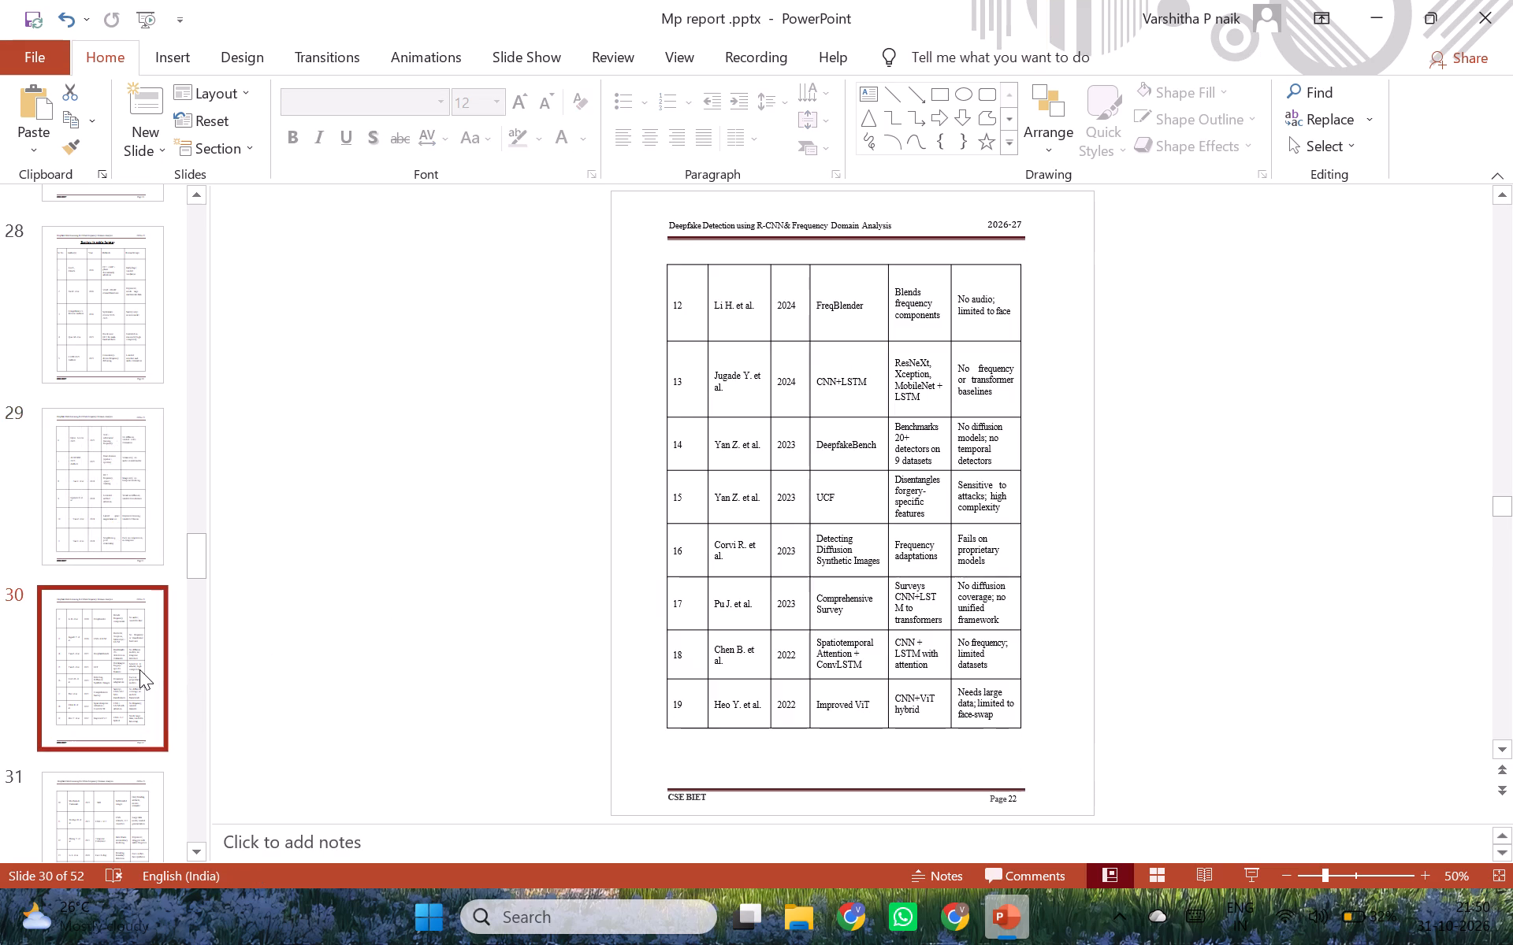
{"action": "left_click", "coordinate": [839, 318]}
{"action": "right_click", "coordinate": [839, 318]}
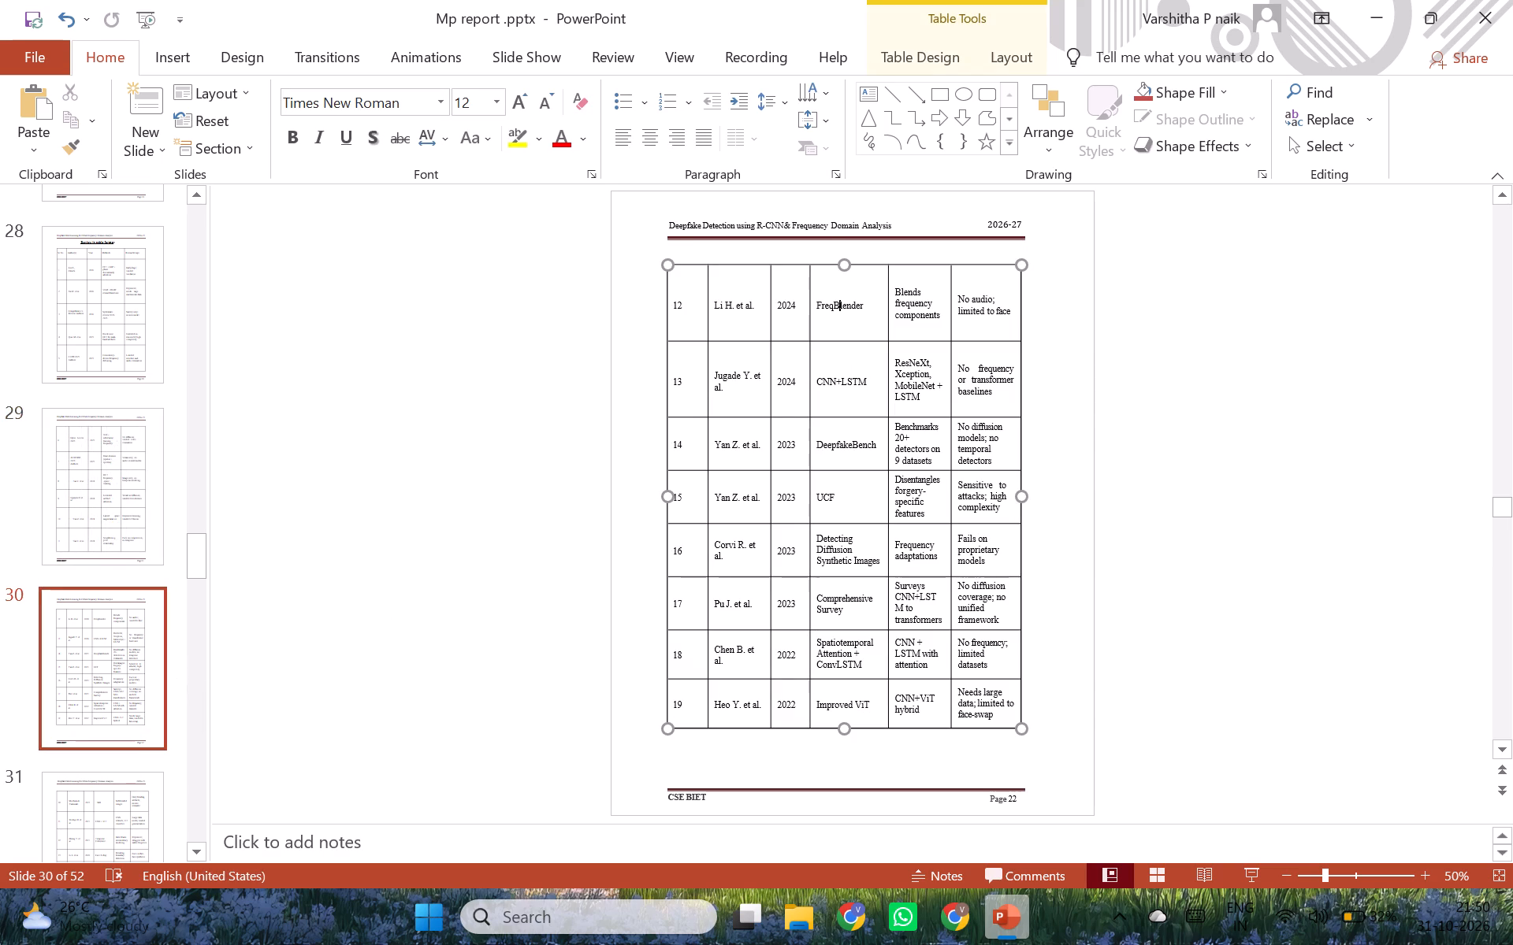
{"action": "left_click", "coordinate": [1222, 267]}
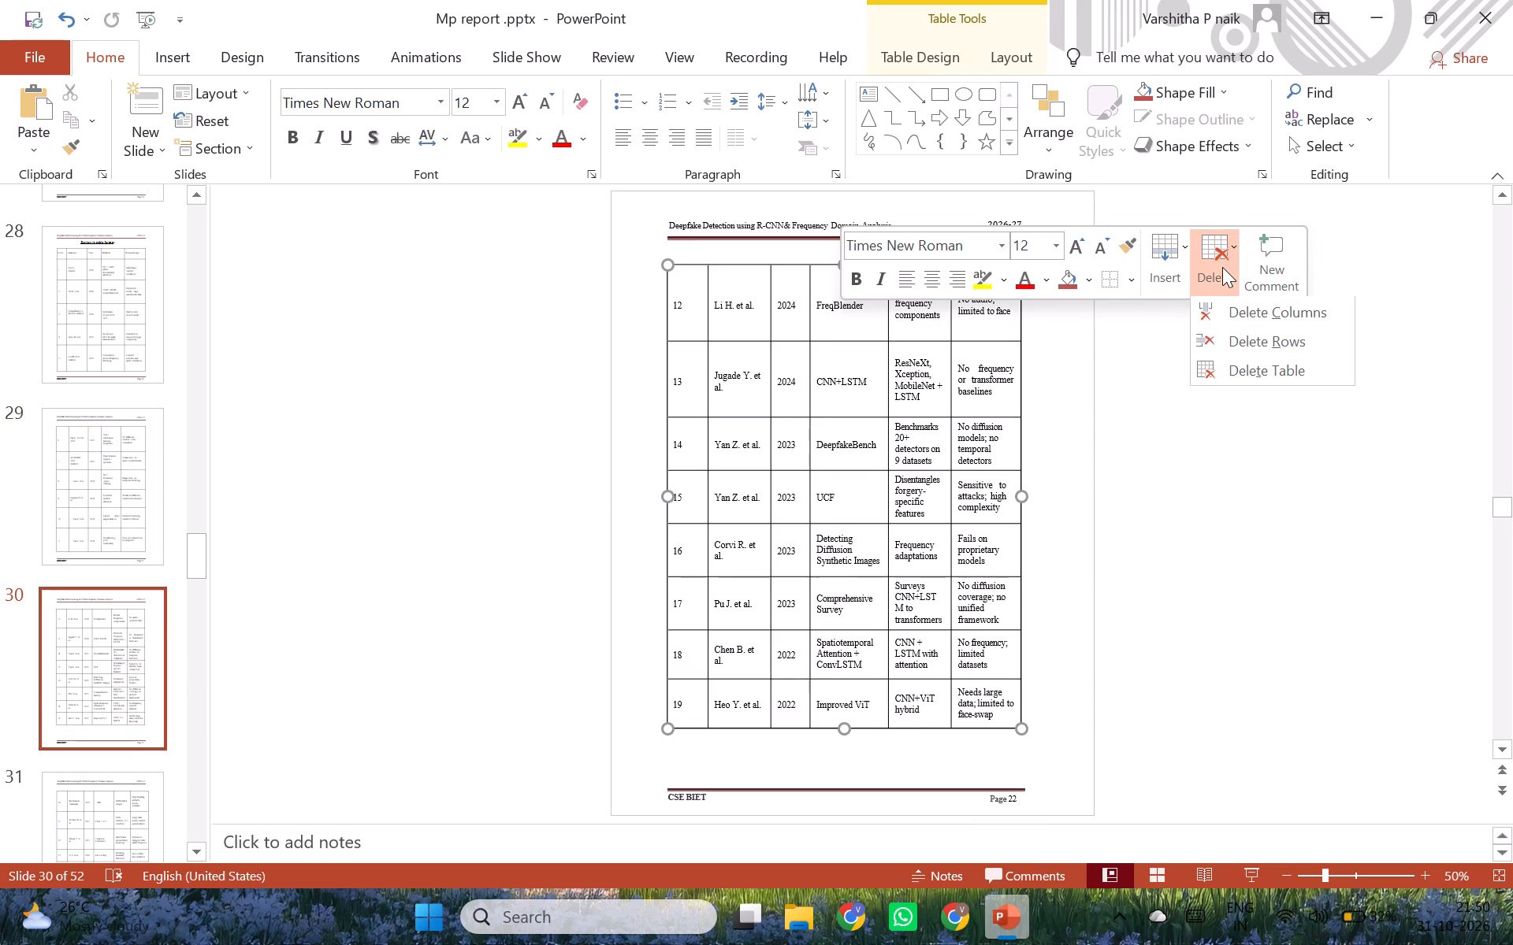
{"action": "left_click", "coordinate": [1221, 316]}
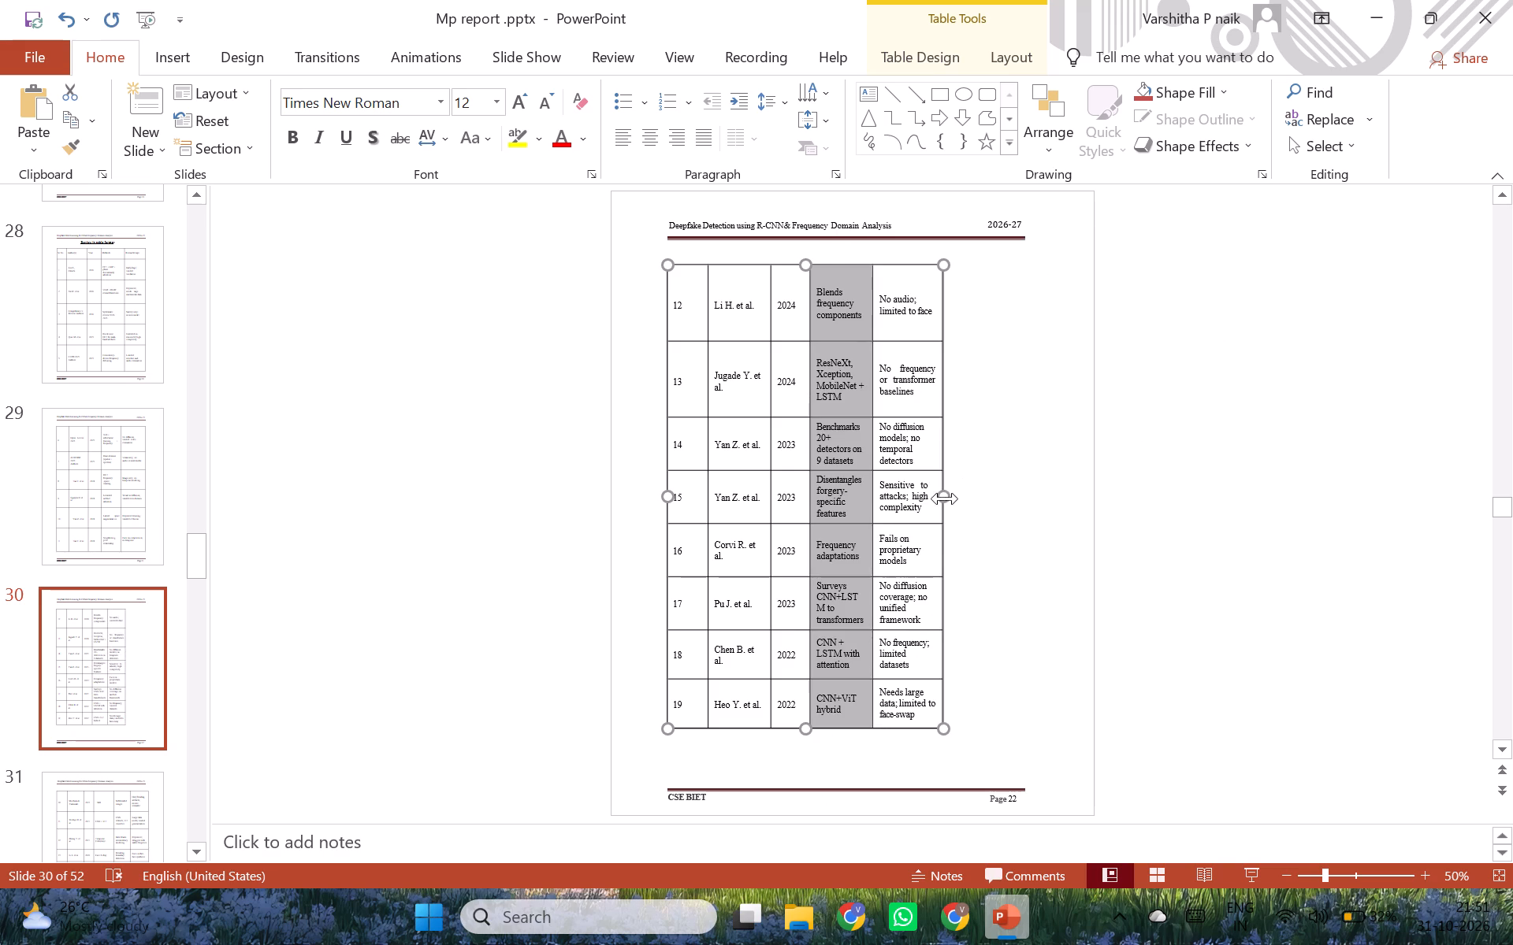
{"action": "left_click_drag", "start_coordinate": [943, 498], "coordinate": [1018, 509]}
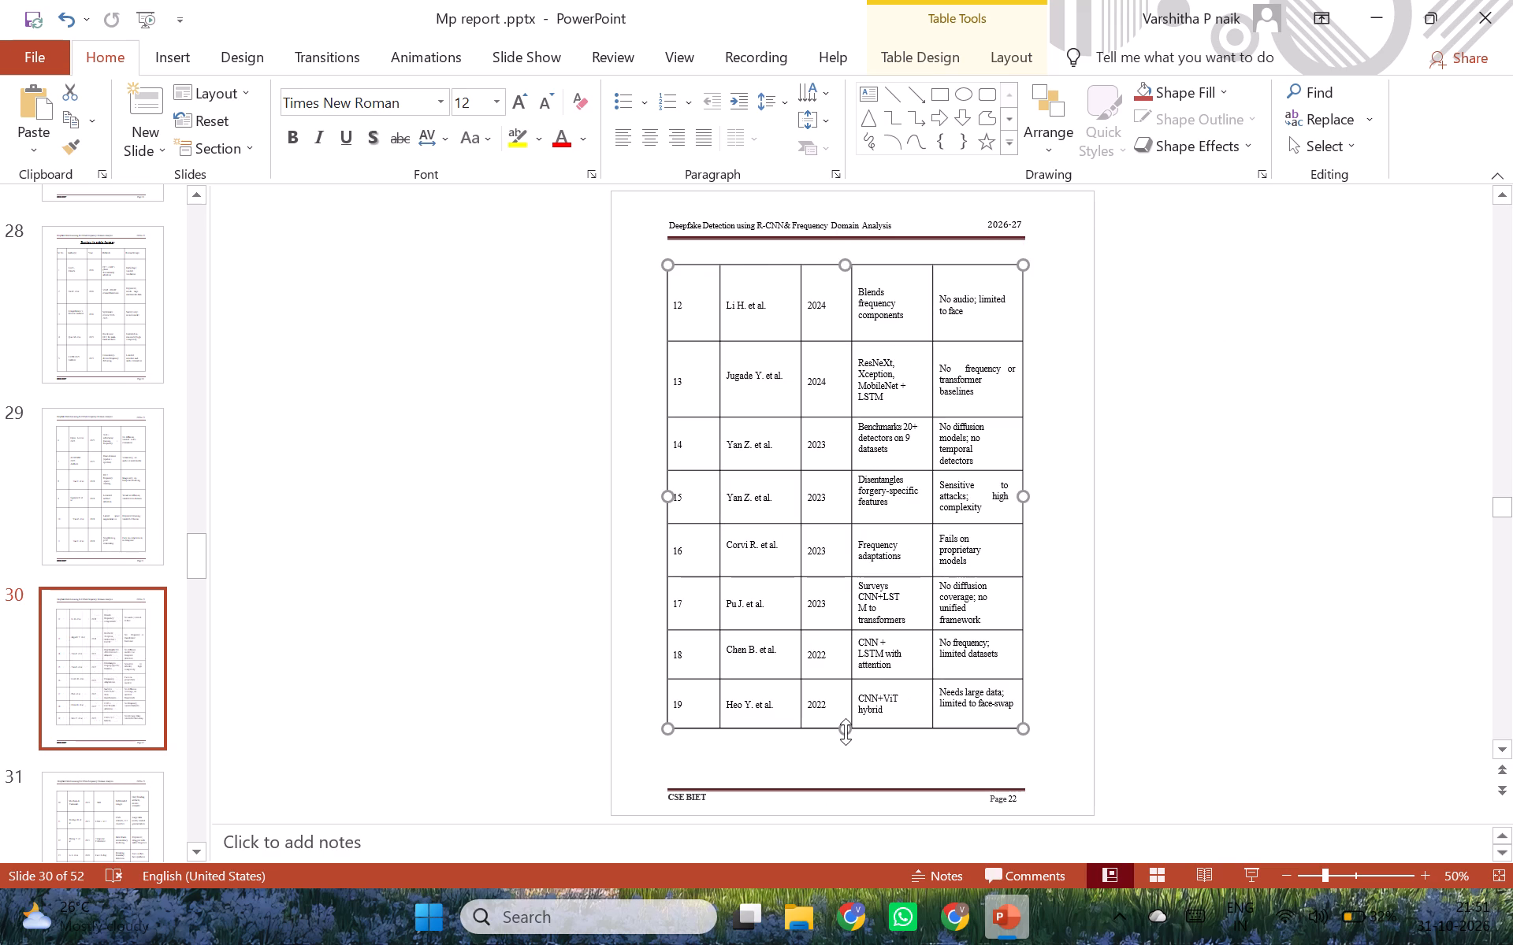
{"action": "left_click_drag", "start_coordinate": [846, 732], "coordinate": [842, 761]}
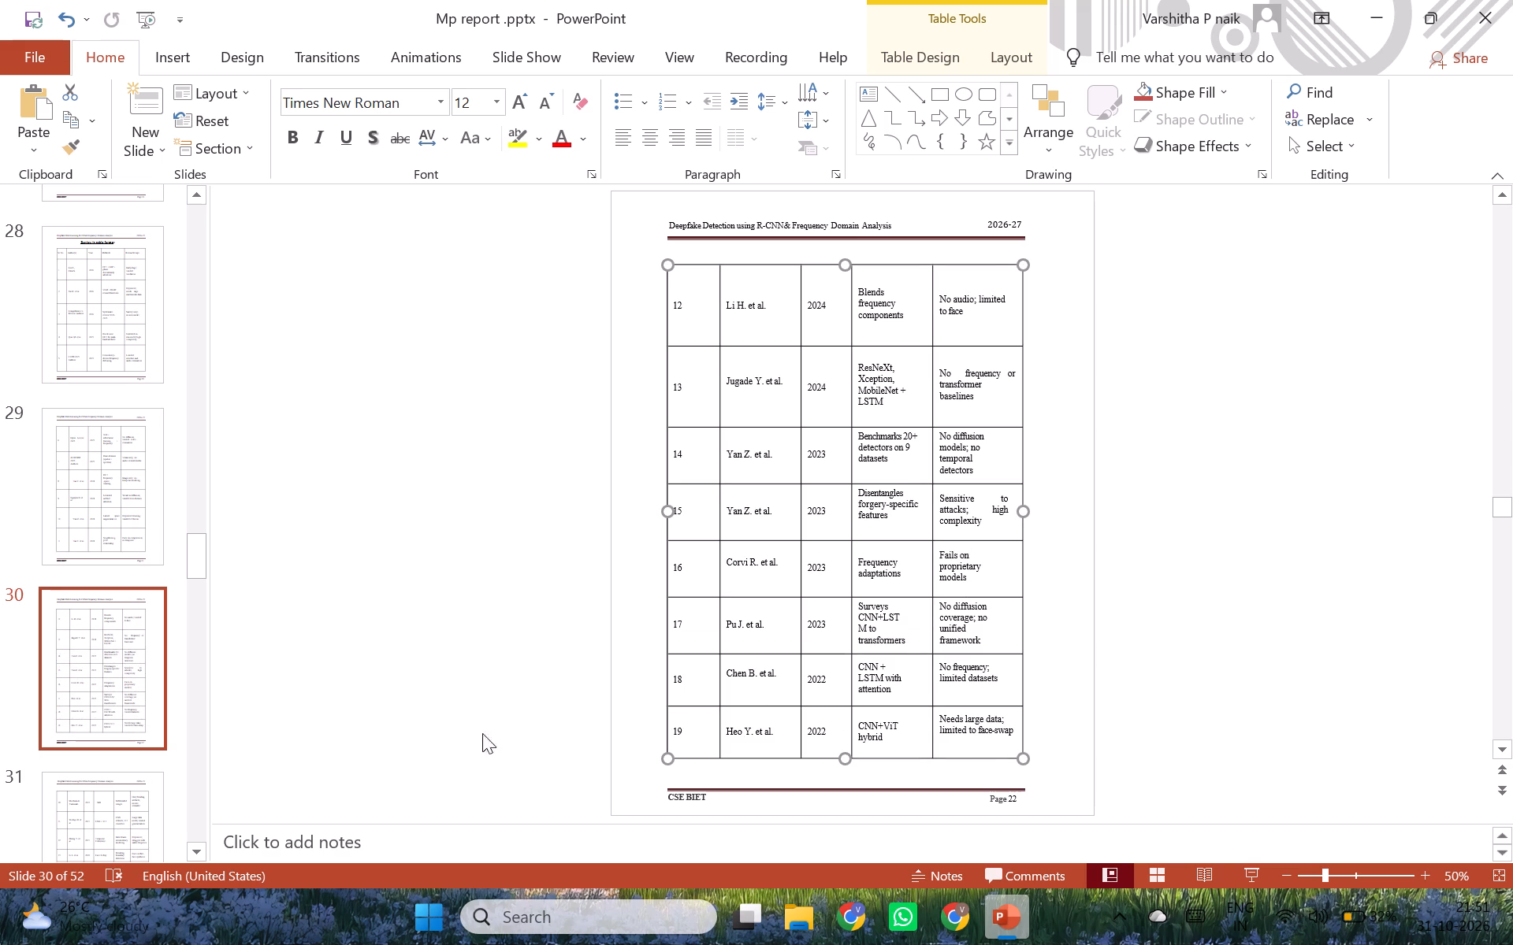
On slide 31, delete the table's title column (SBI to Celeb-DF) and widen the table to match the header line.
{"action": "left_click", "coordinate": [127, 821]}
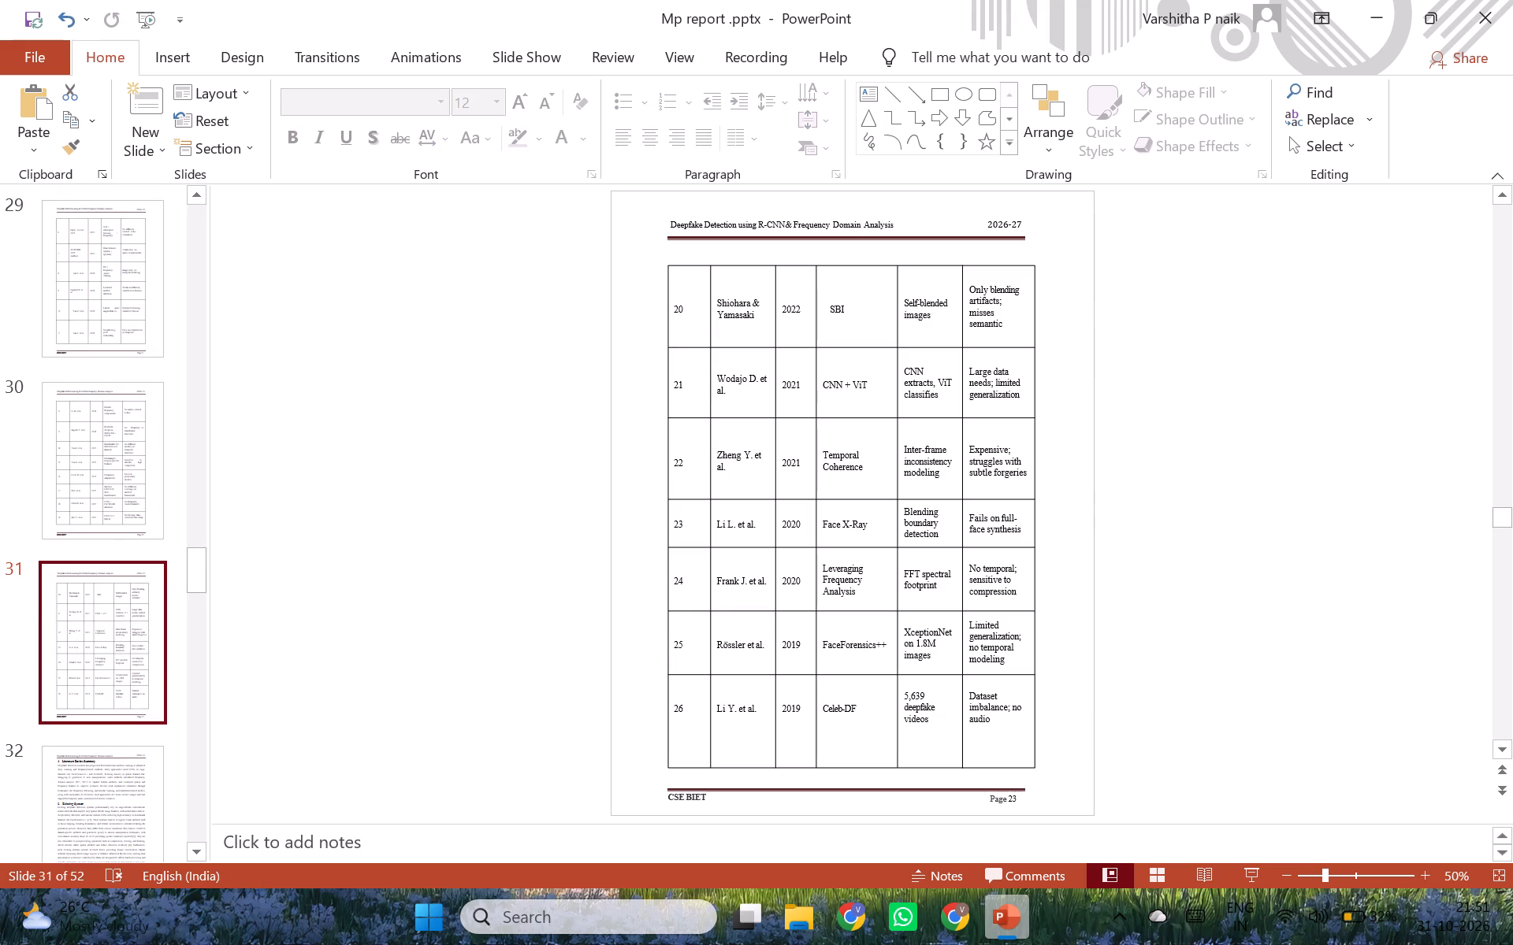
{"action": "left_click", "coordinate": [842, 494]}
{"action": "right_click", "coordinate": [842, 494]}
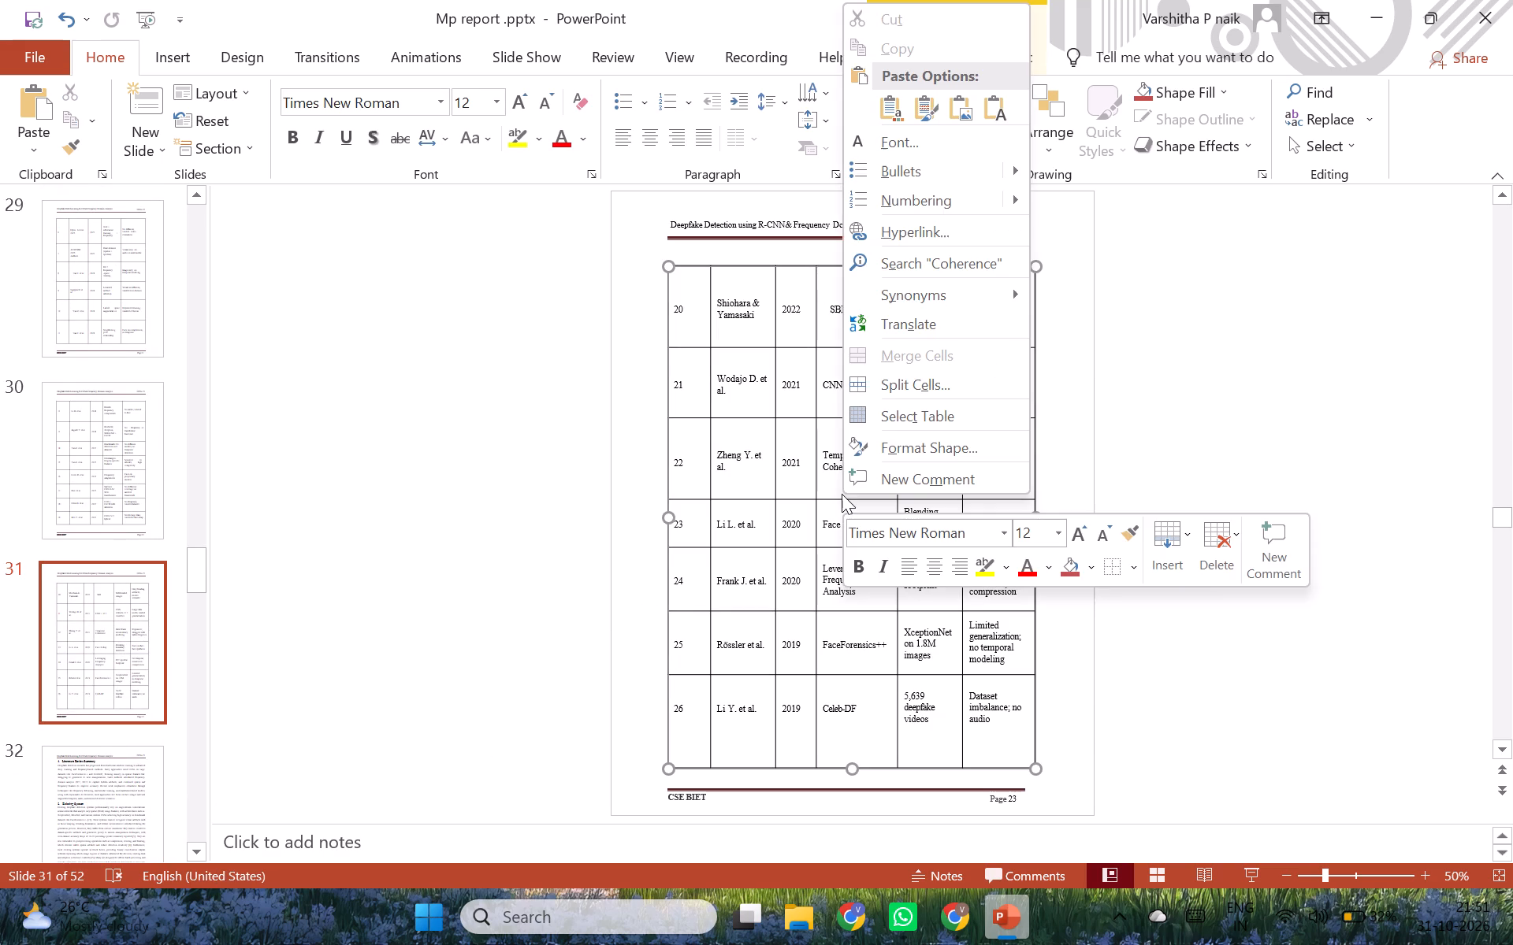
{"action": "left_click", "coordinate": [1221, 561]}
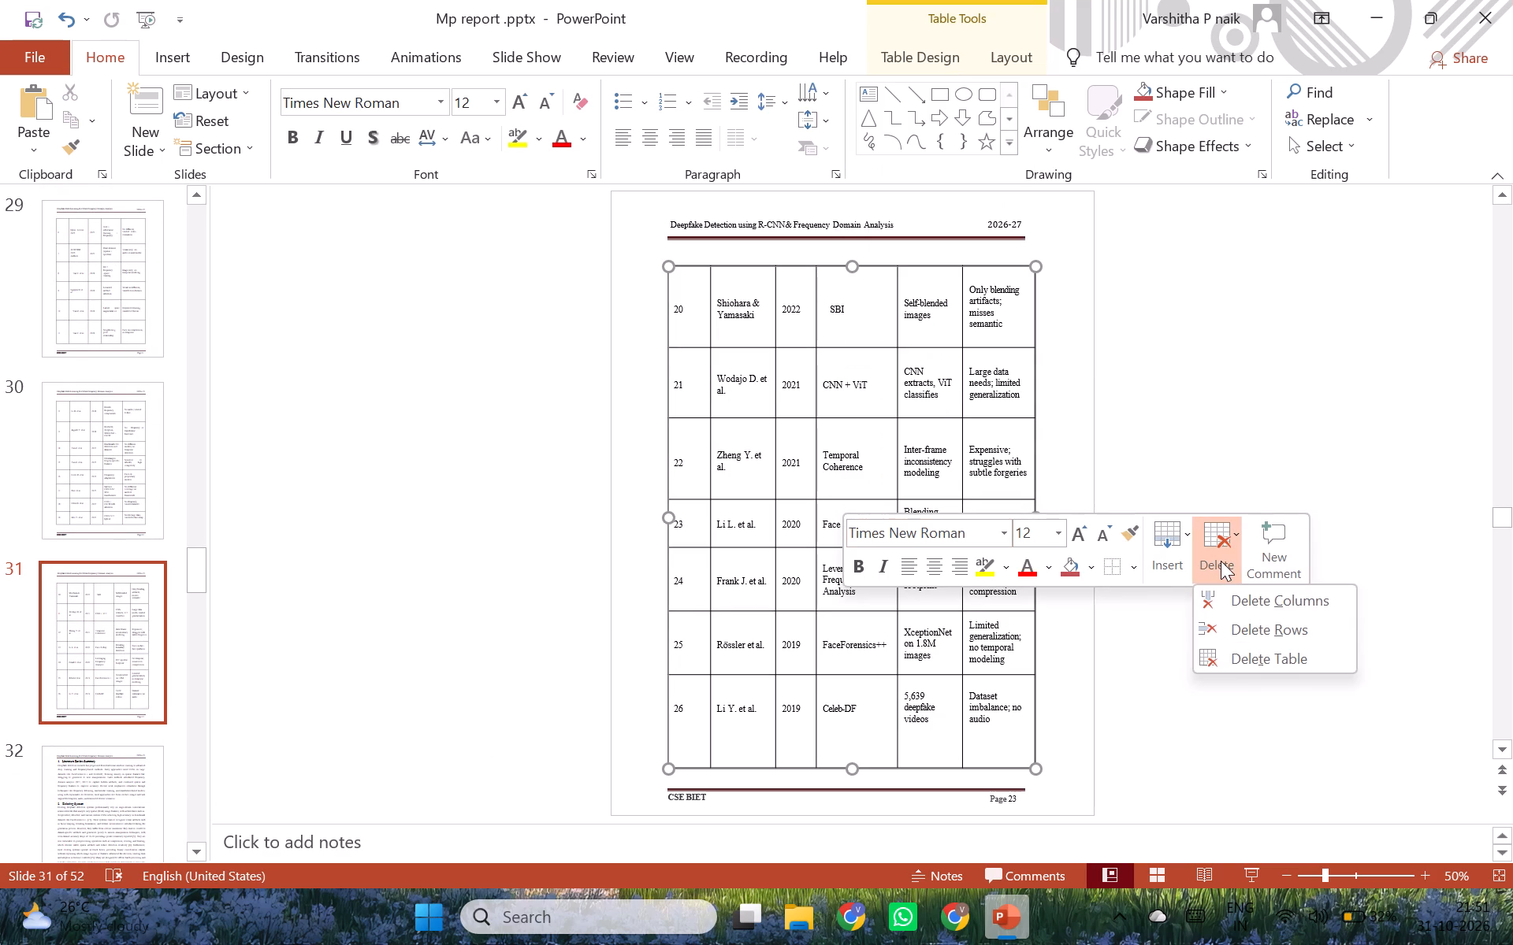
{"action": "left_click", "coordinate": [1232, 606]}
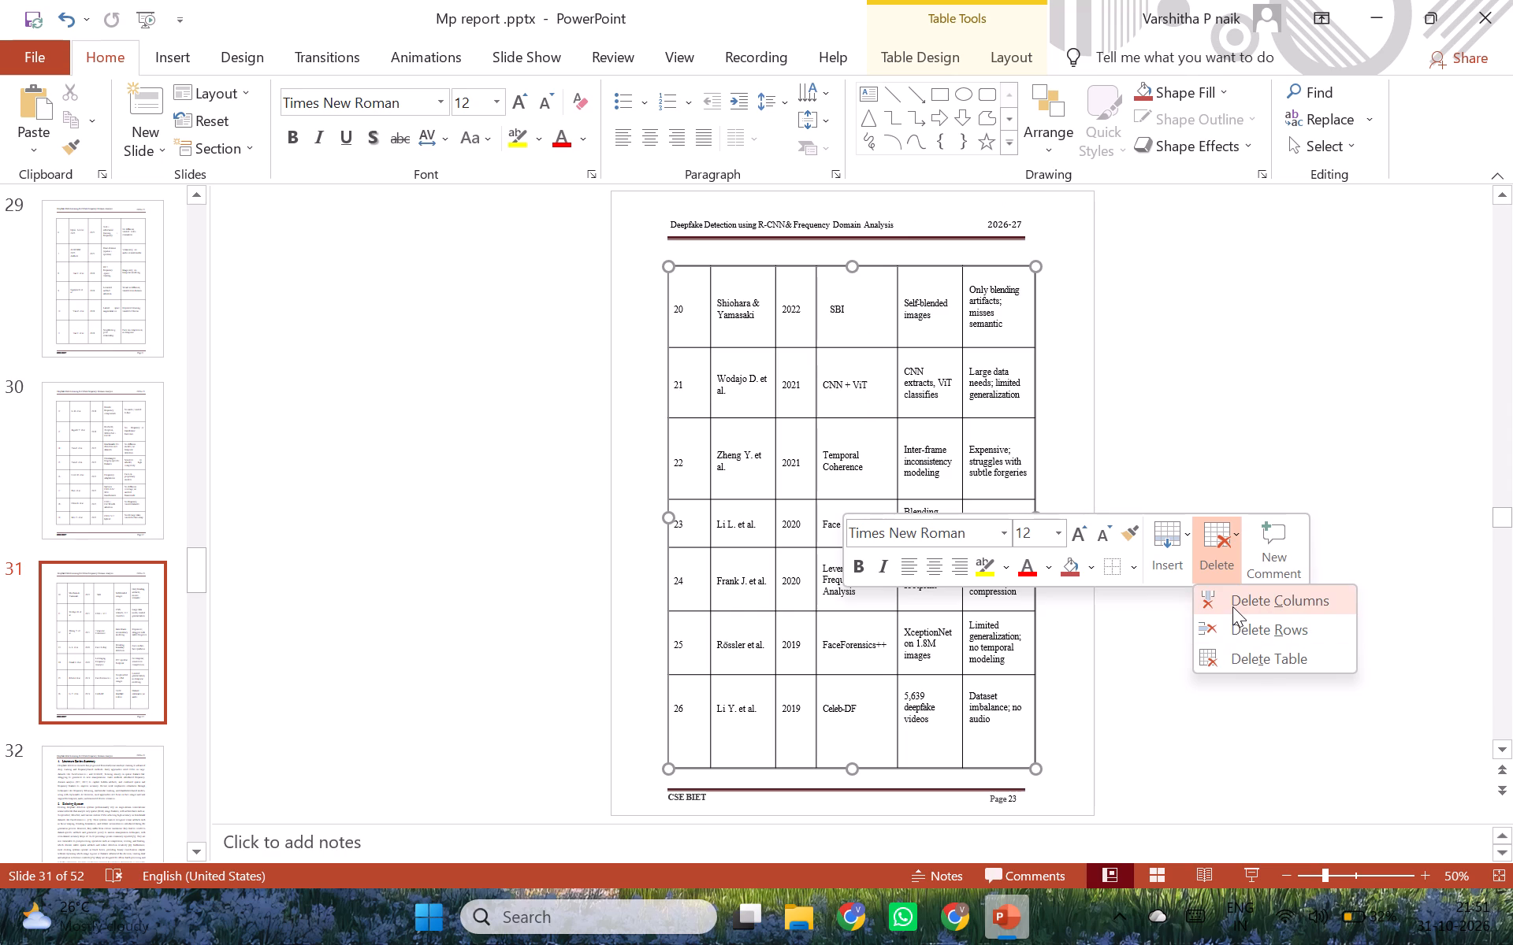
{"action": "left_click_drag", "start_coordinate": [952, 518], "coordinate": [1024, 529]}
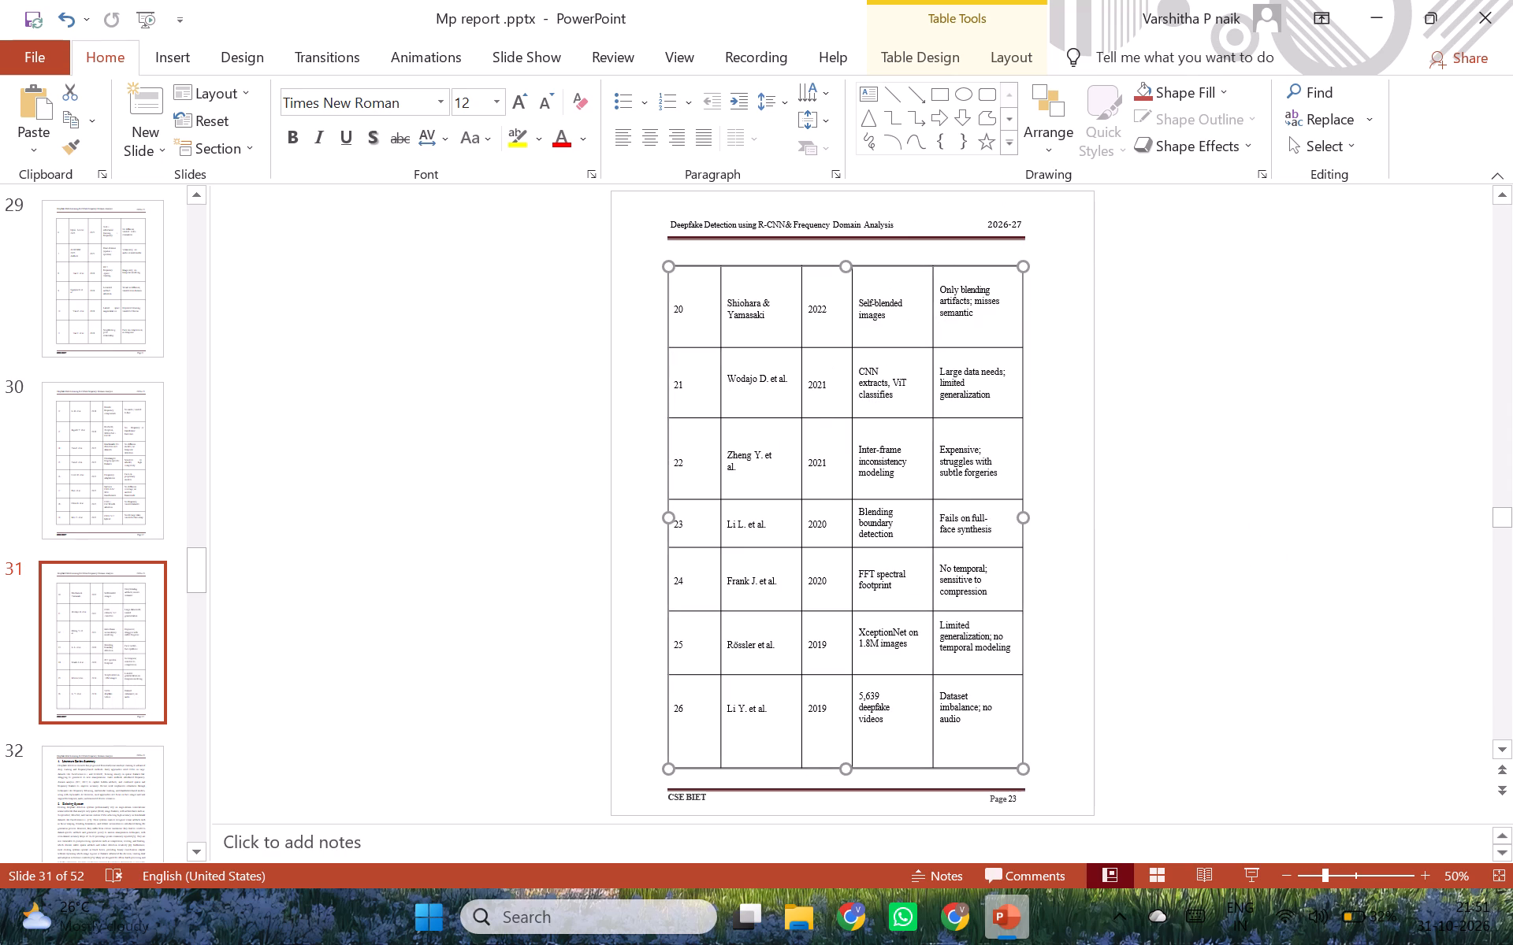
Open slide 32 with the Literature Review Summary and Existing System sections.
{"action": "left_click", "coordinate": [158, 785]}
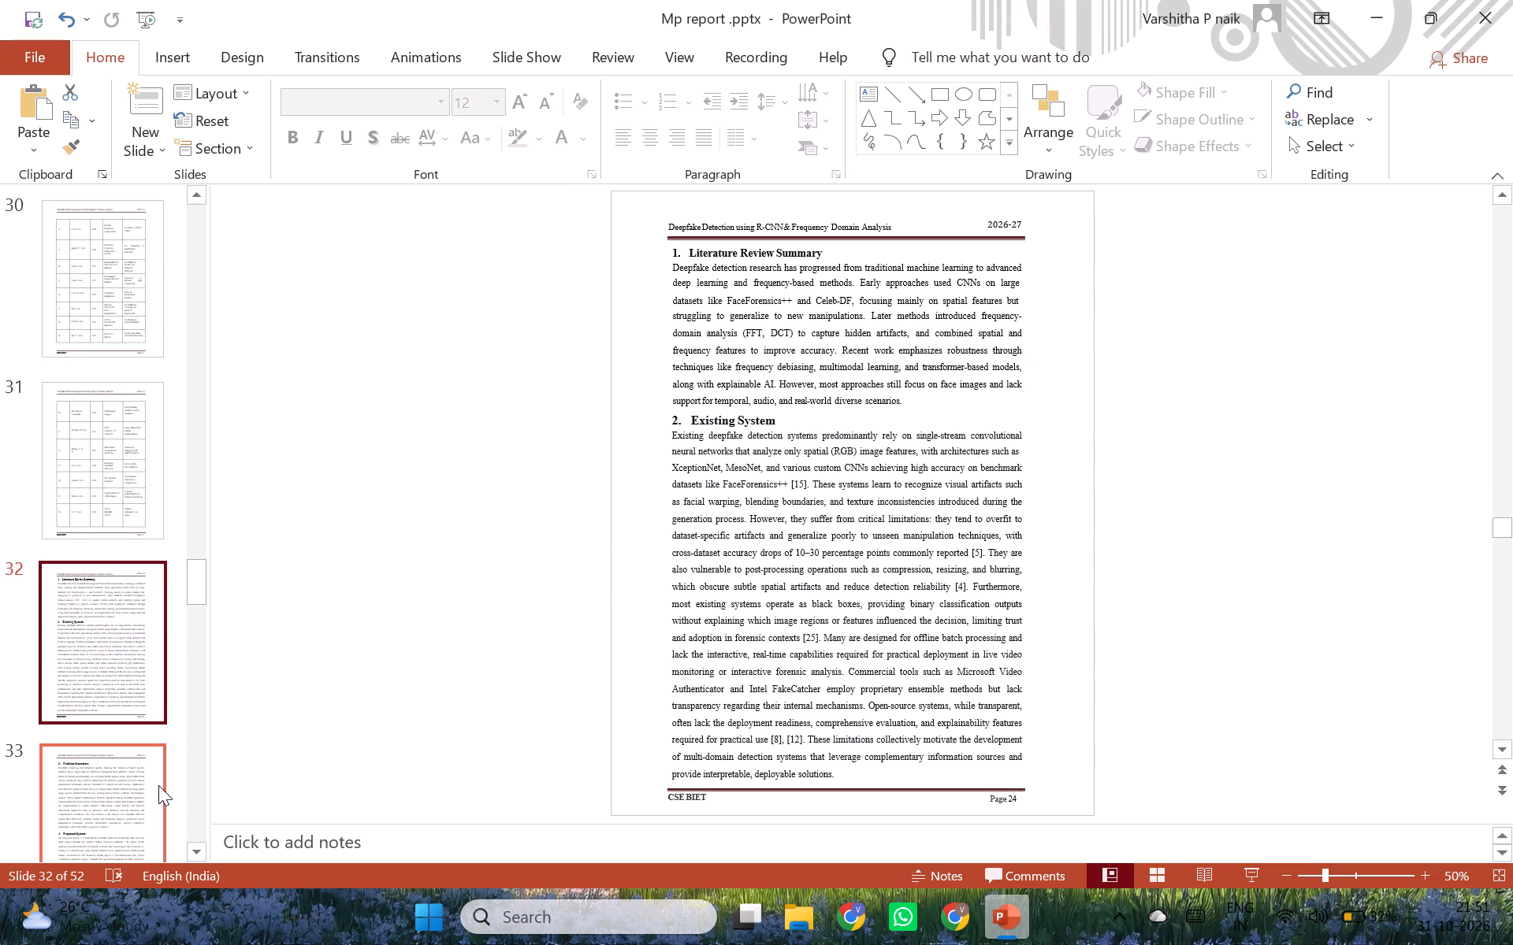
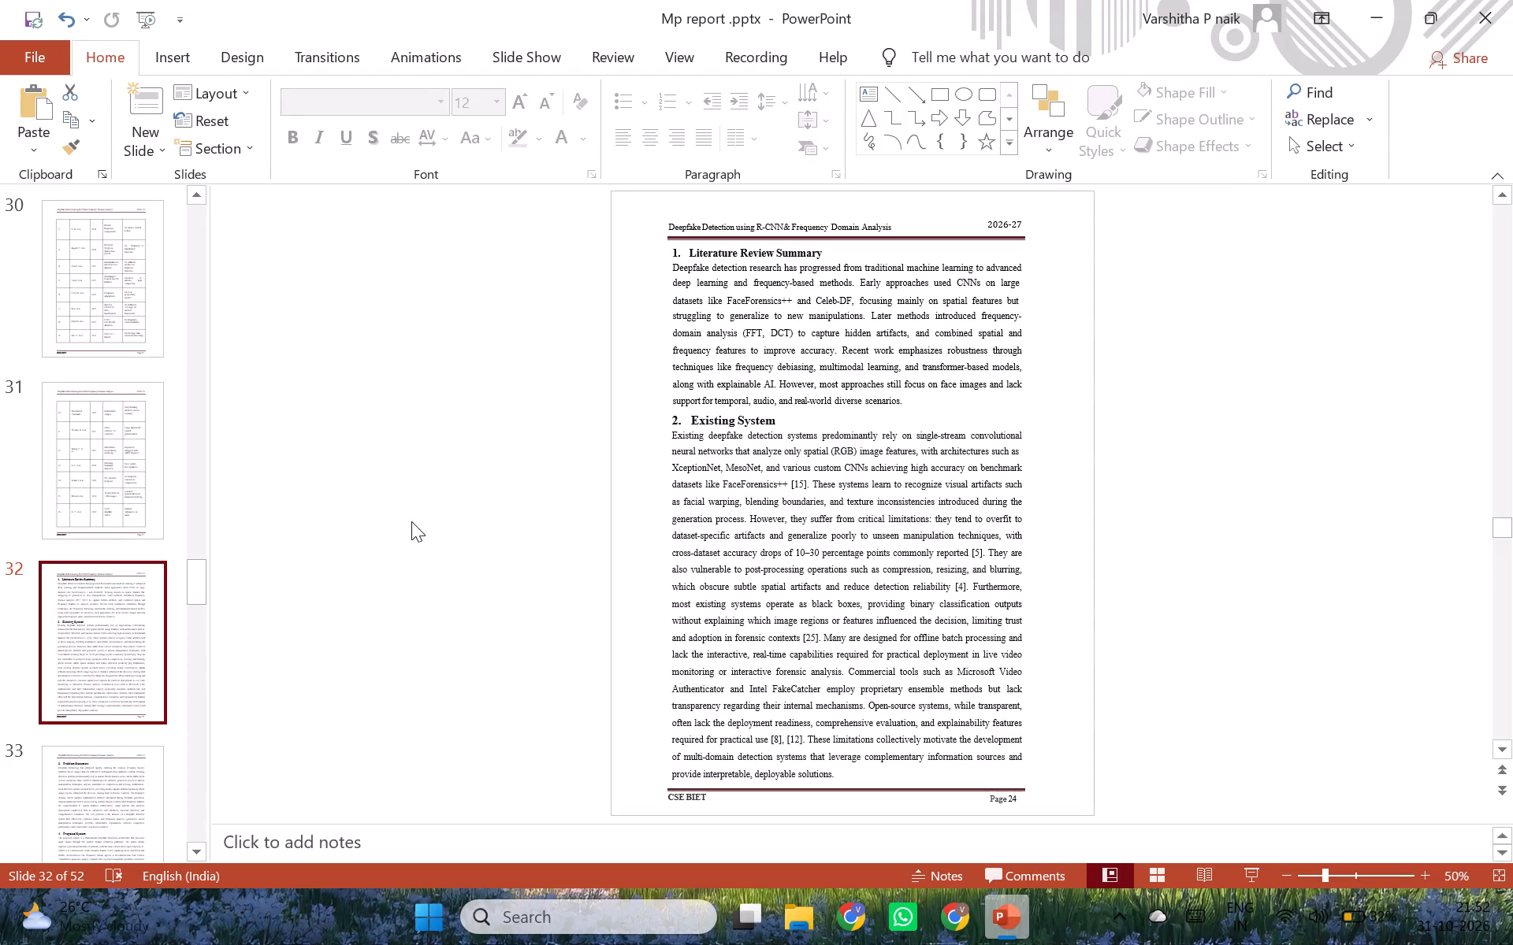
Review slides 26 to 33, checking the literature survey pages, the resized tables and the Problem Statement and Proposed System page.
{"action": "scroll", "coordinate": [113, 542], "scroll_direction": "up", "scroll_amount": 2}
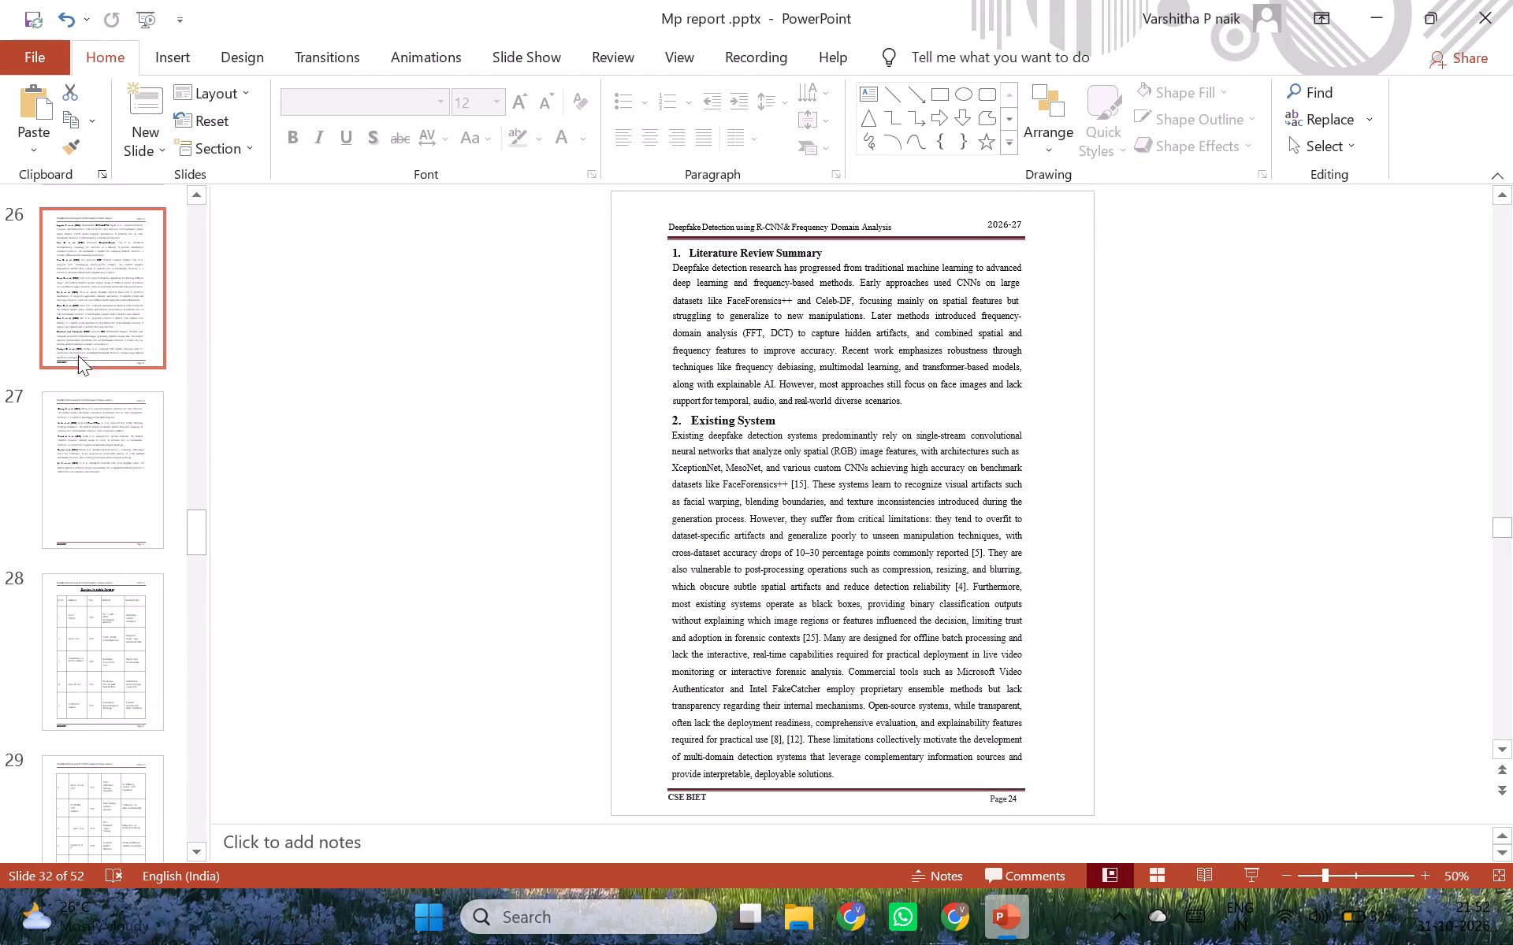
{"action": "left_click", "coordinate": [109, 253]}
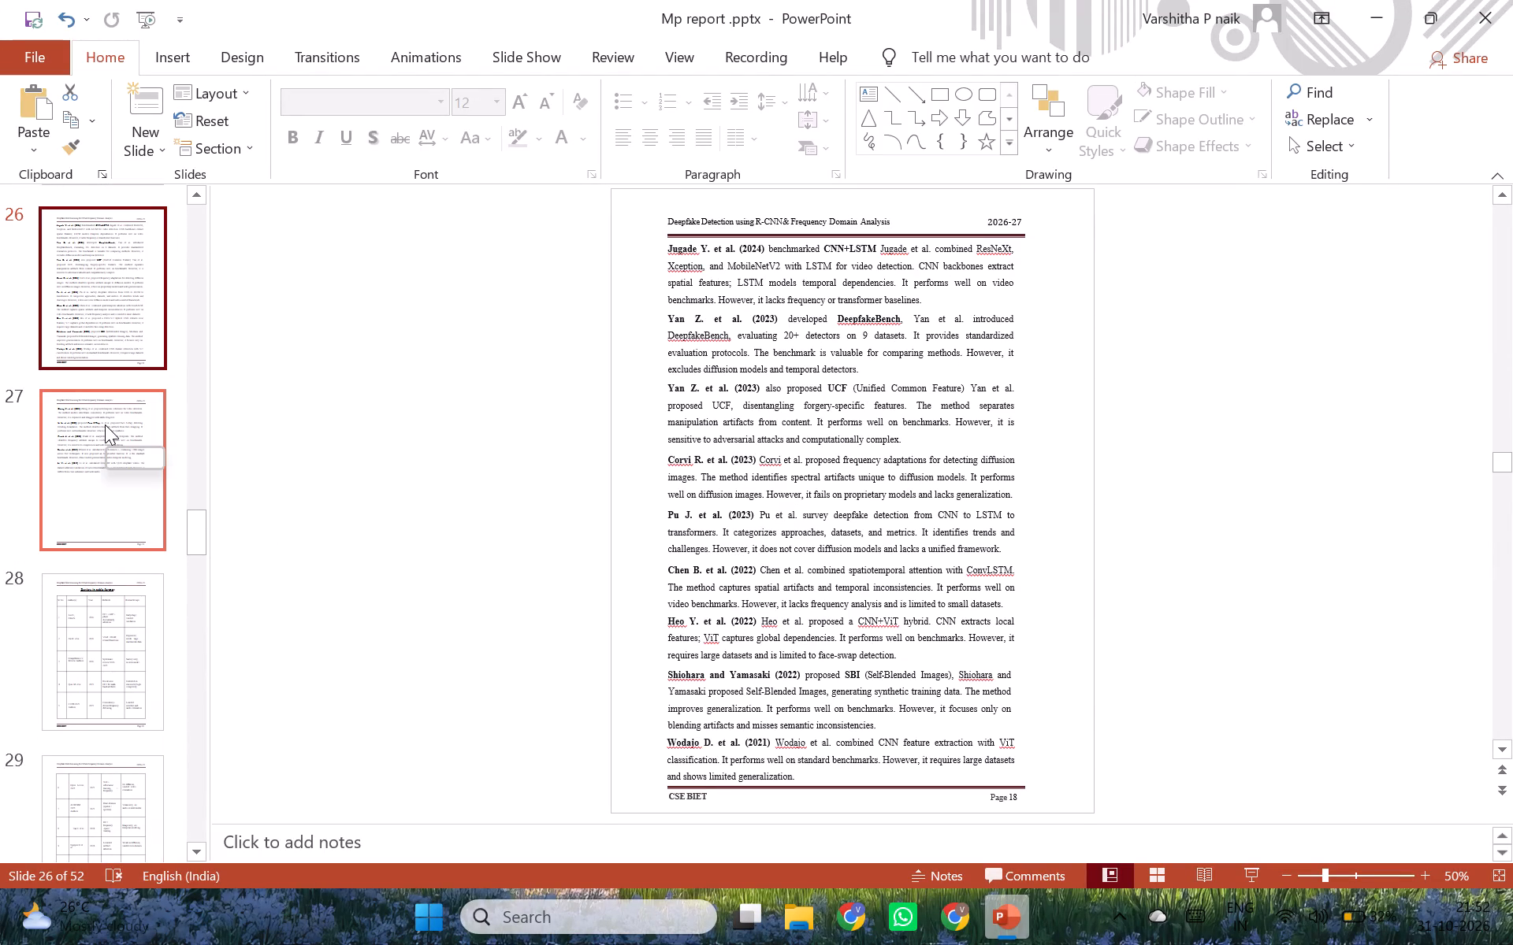
{"action": "left_click", "coordinate": [105, 424]}
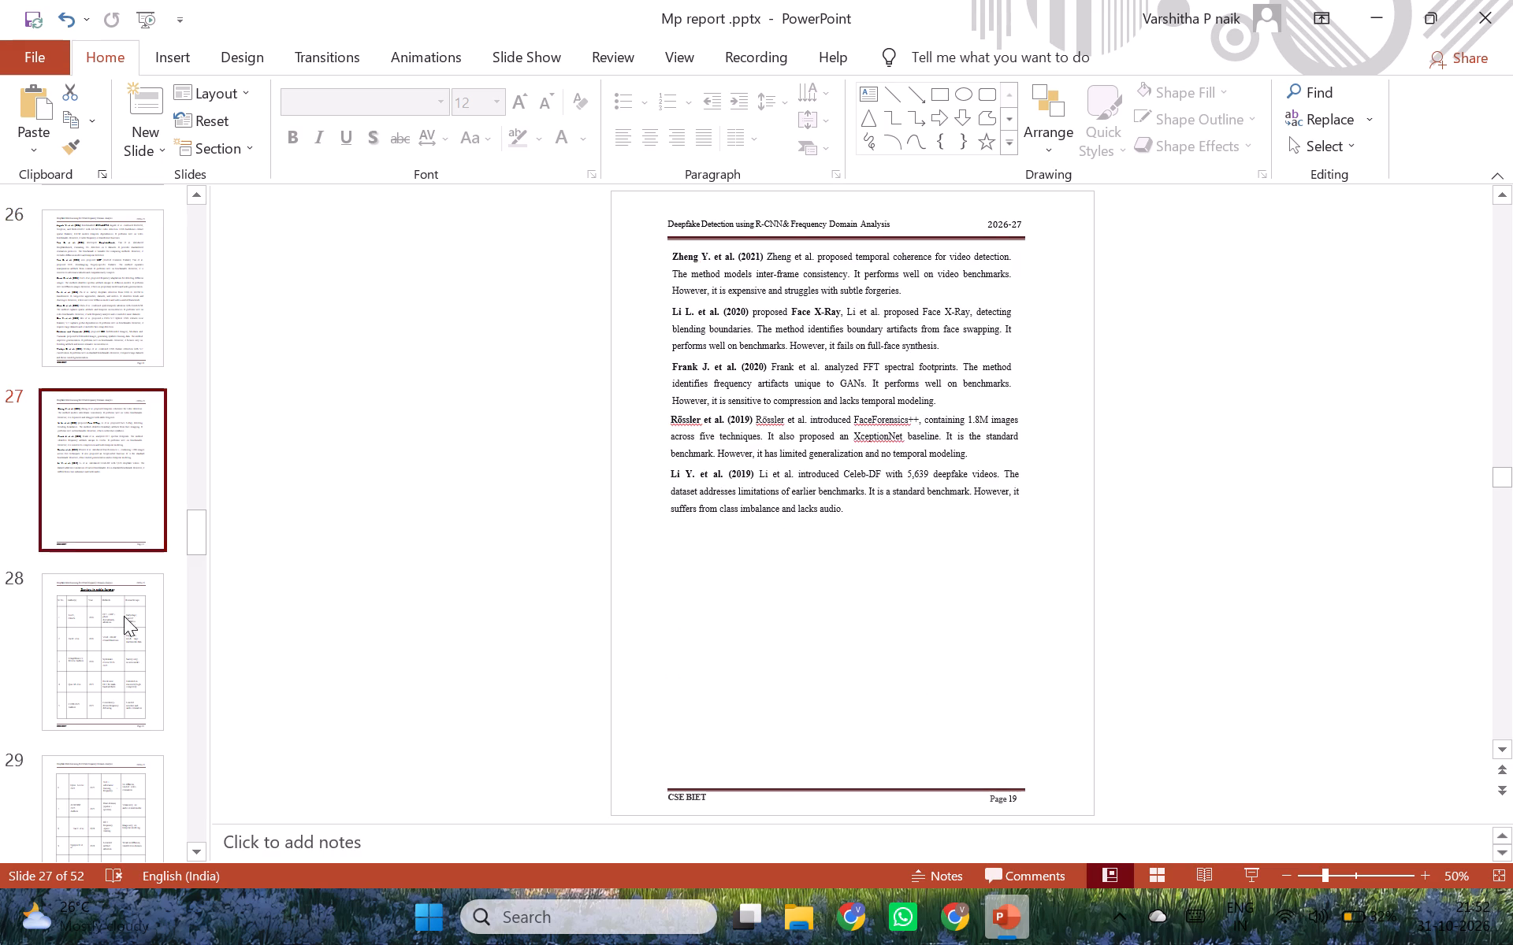
{"action": "left_click", "coordinate": [123, 648]}
{"action": "left_click", "coordinate": [110, 784]}
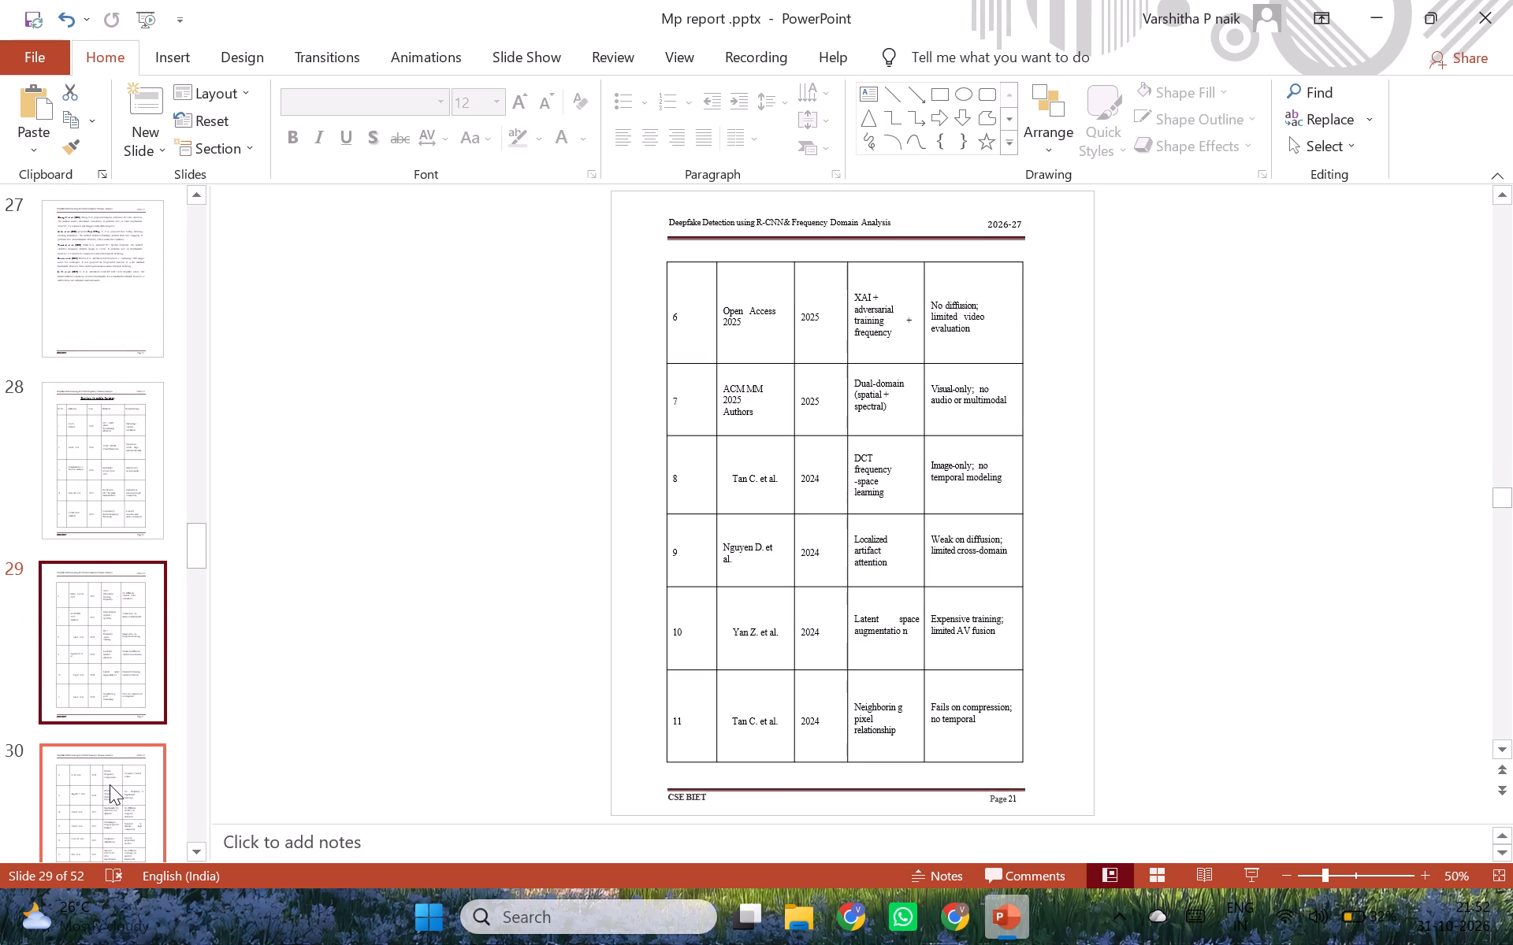
{"action": "left_click", "coordinate": [110, 784]}
{"action": "left_click", "coordinate": [110, 784]}
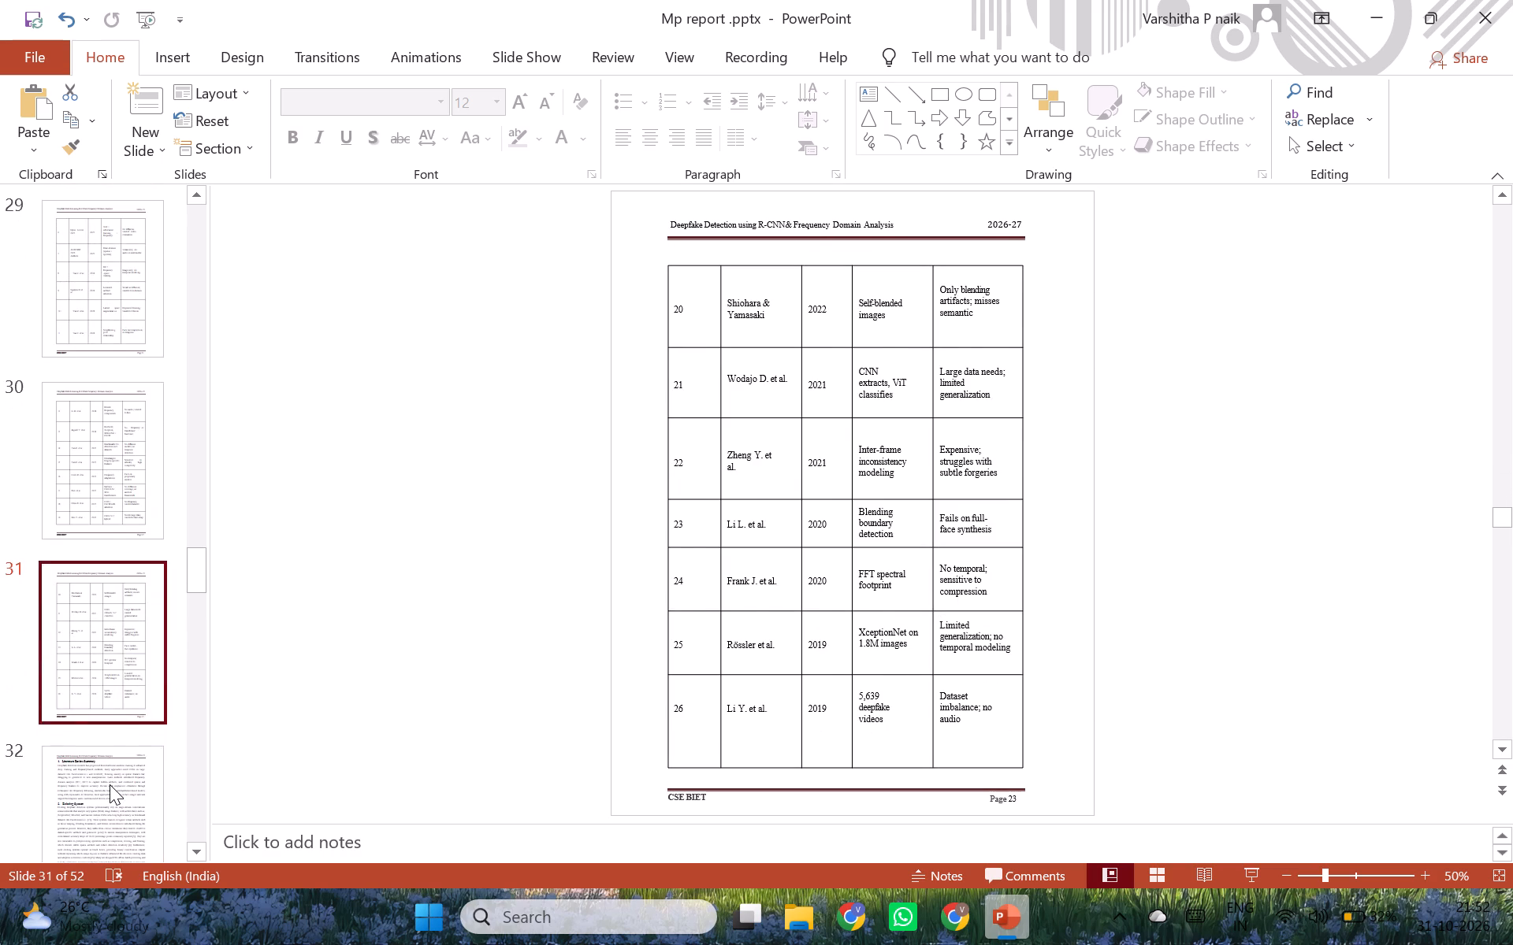
{"action": "left_click", "coordinate": [110, 784]}
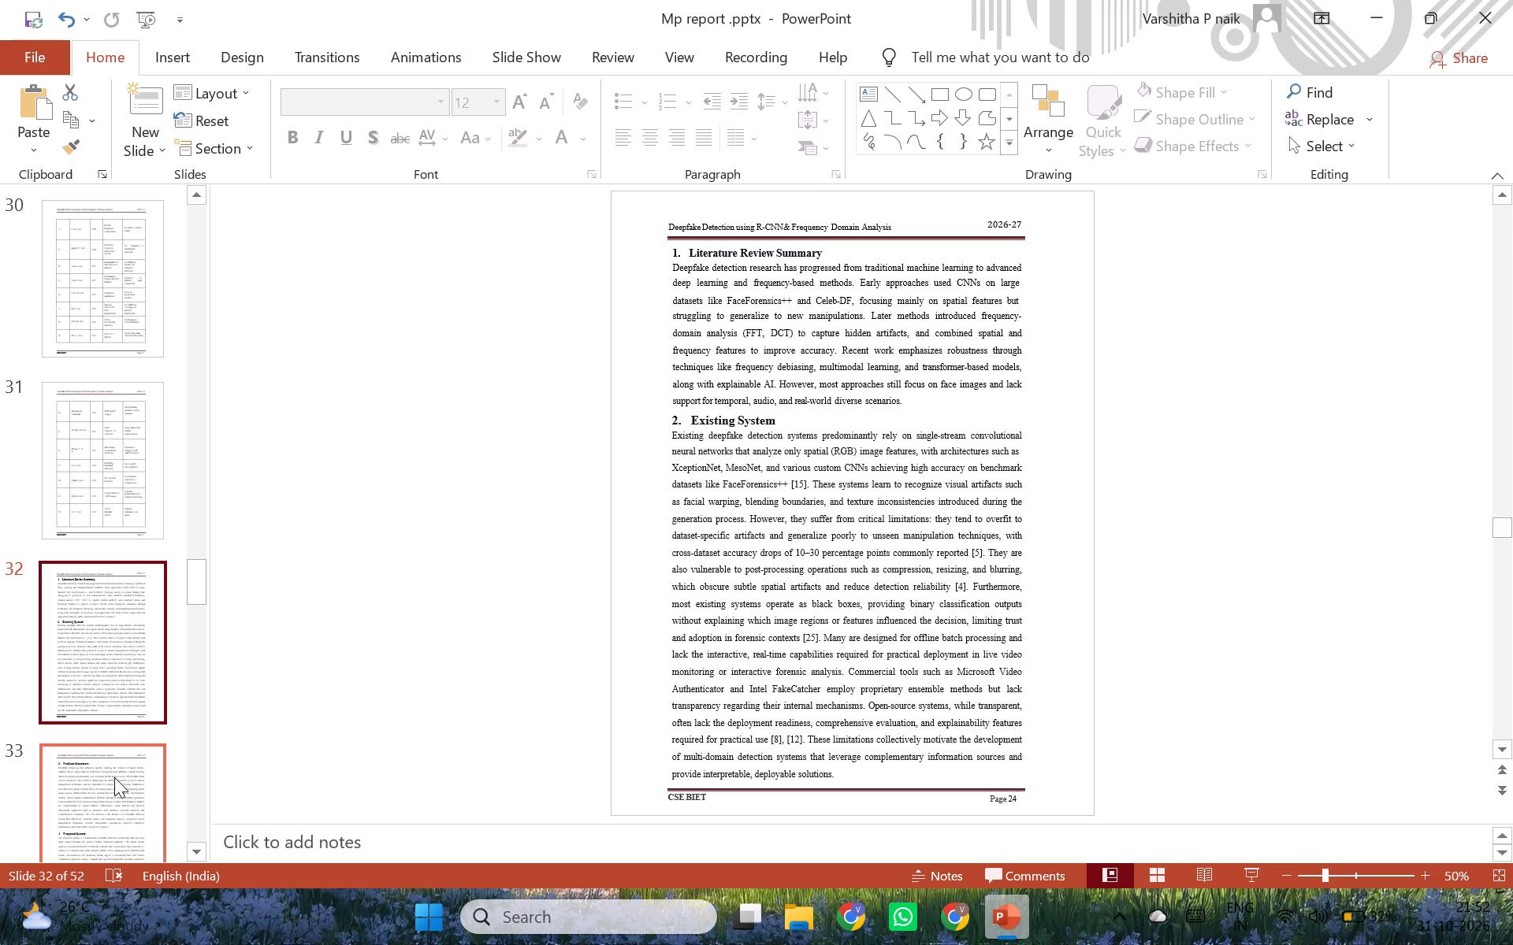
{"action": "left_click", "coordinate": [95, 815]}
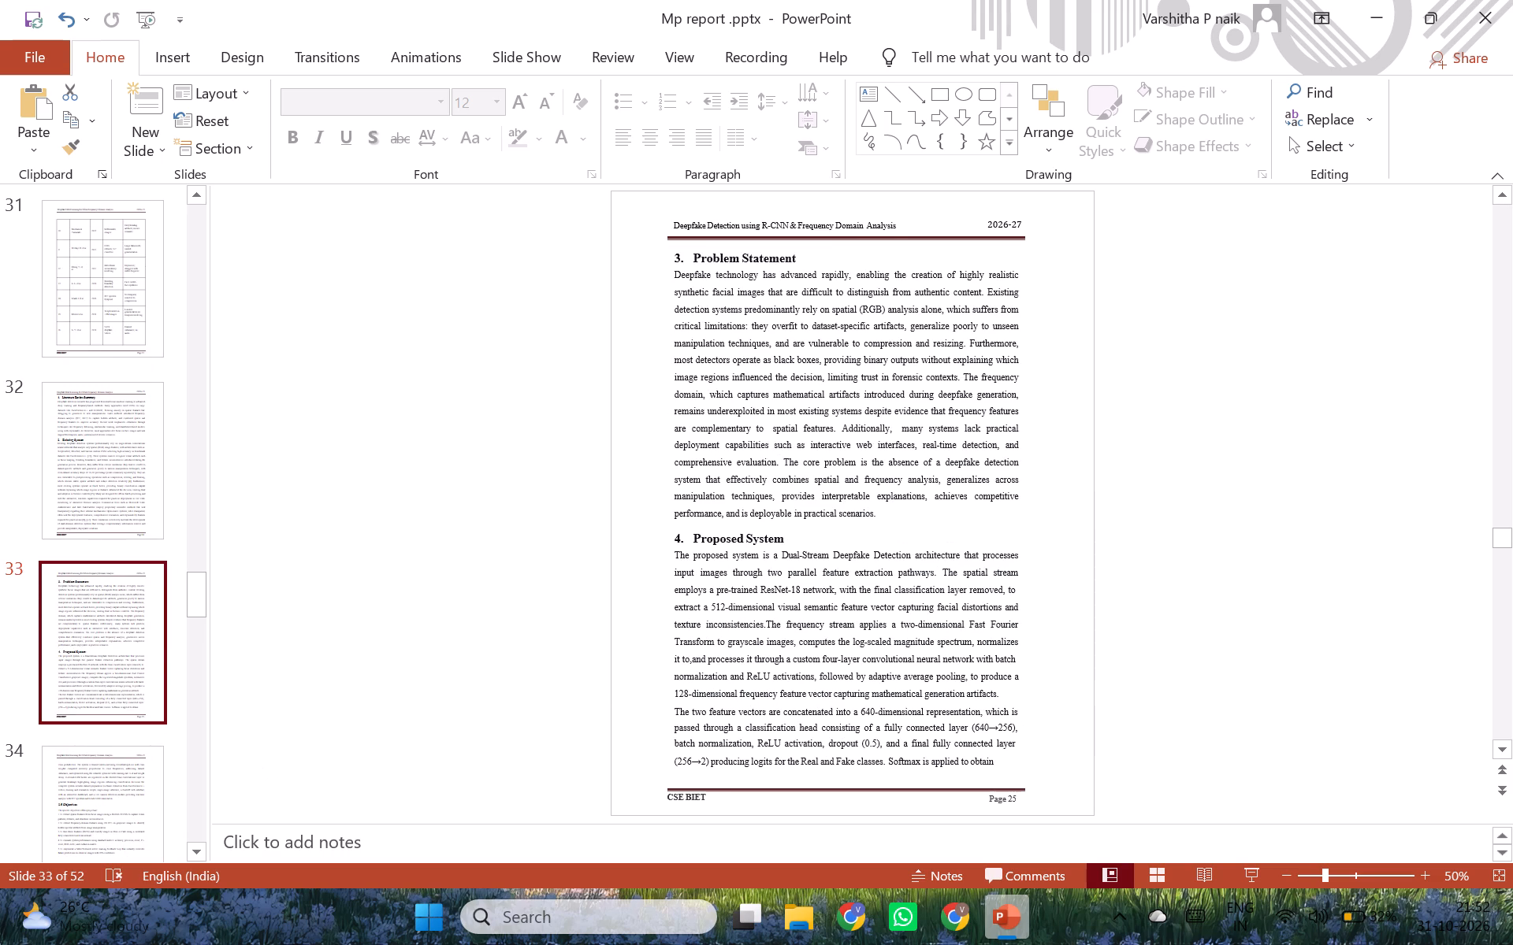
{"action": "left_click", "coordinate": [774, 458]}
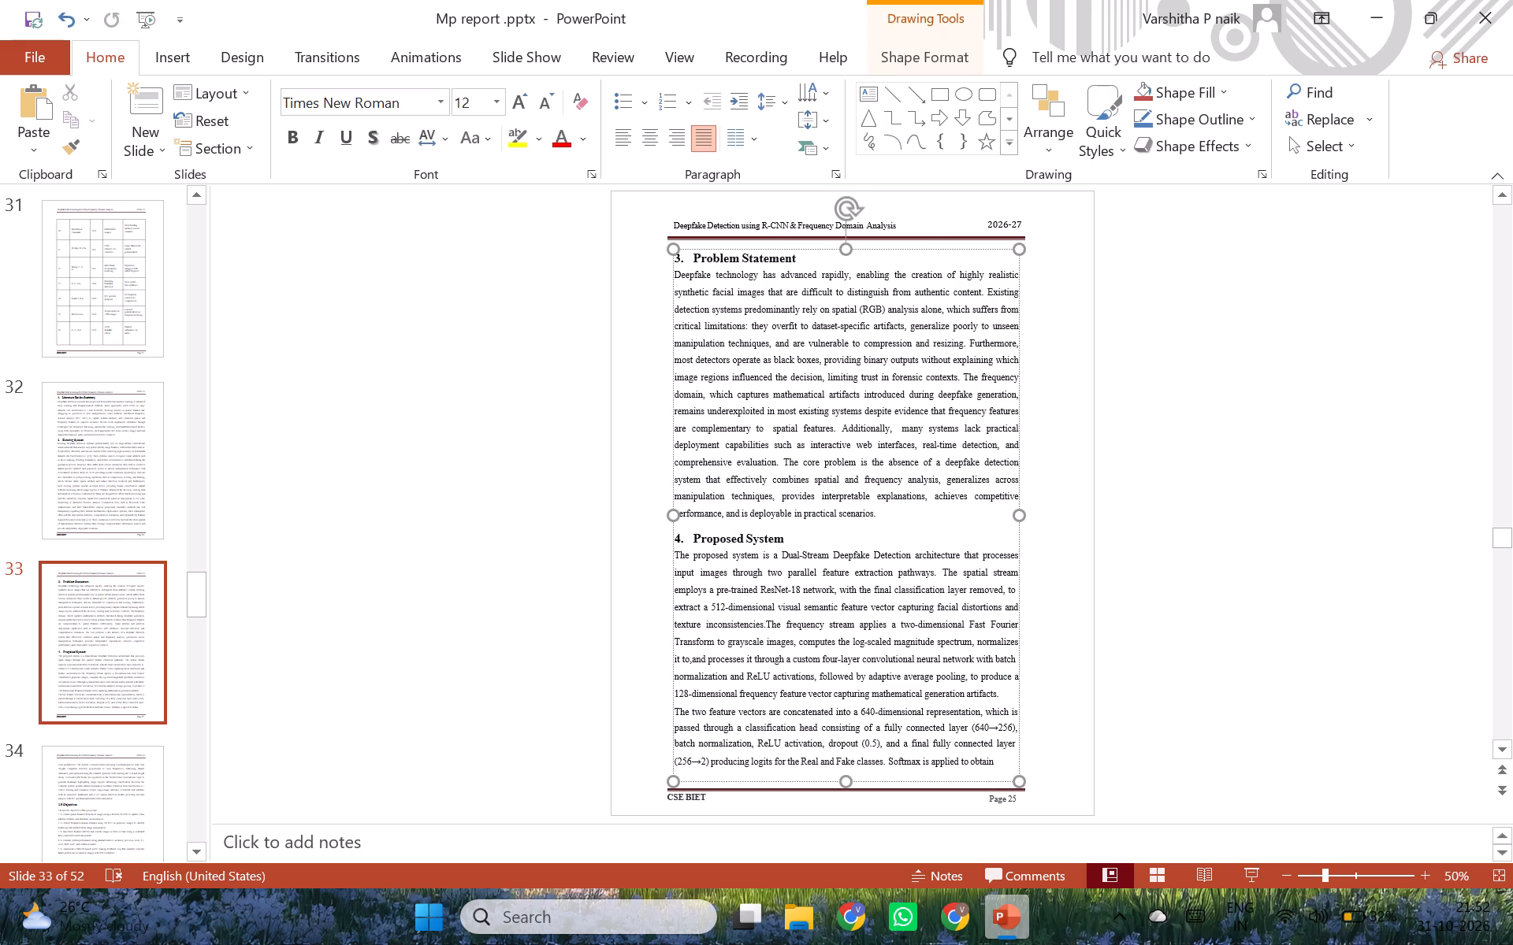
On slide 38, move the Fig. 4.2 caption and architecture description text block up, closer beneath the system architecture diagram.
{"action": "scroll", "coordinate": [128, 569], "scroll_direction": "down", "scroll_amount": 2}
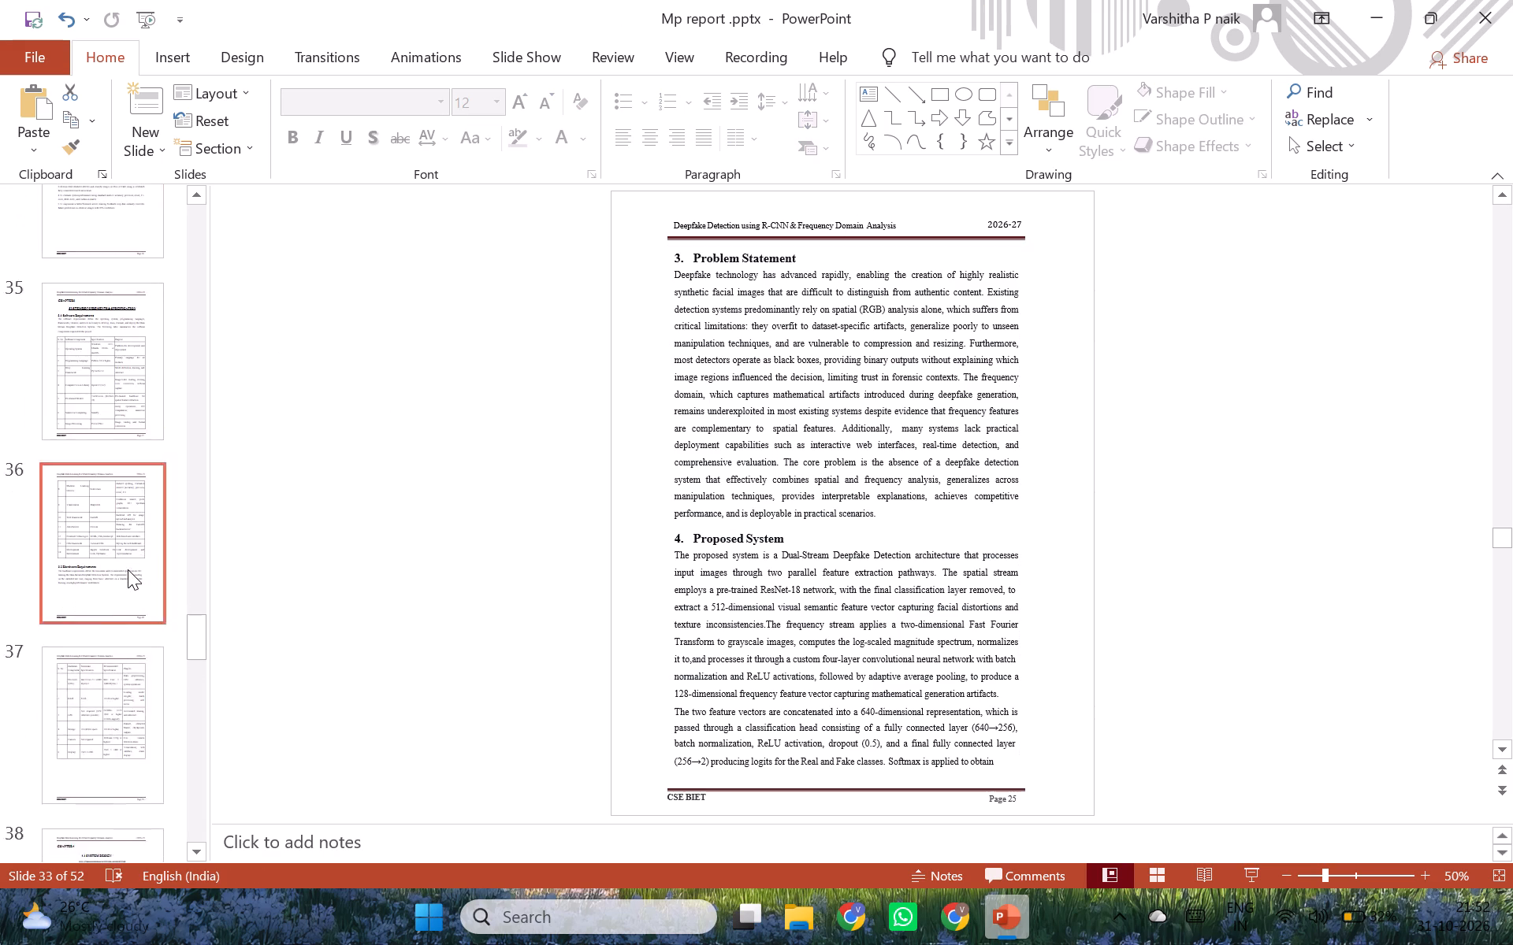
{"action": "scroll", "coordinate": [128, 569], "scroll_direction": "down", "scroll_amount": 1}
{"action": "left_click", "coordinate": [93, 695]}
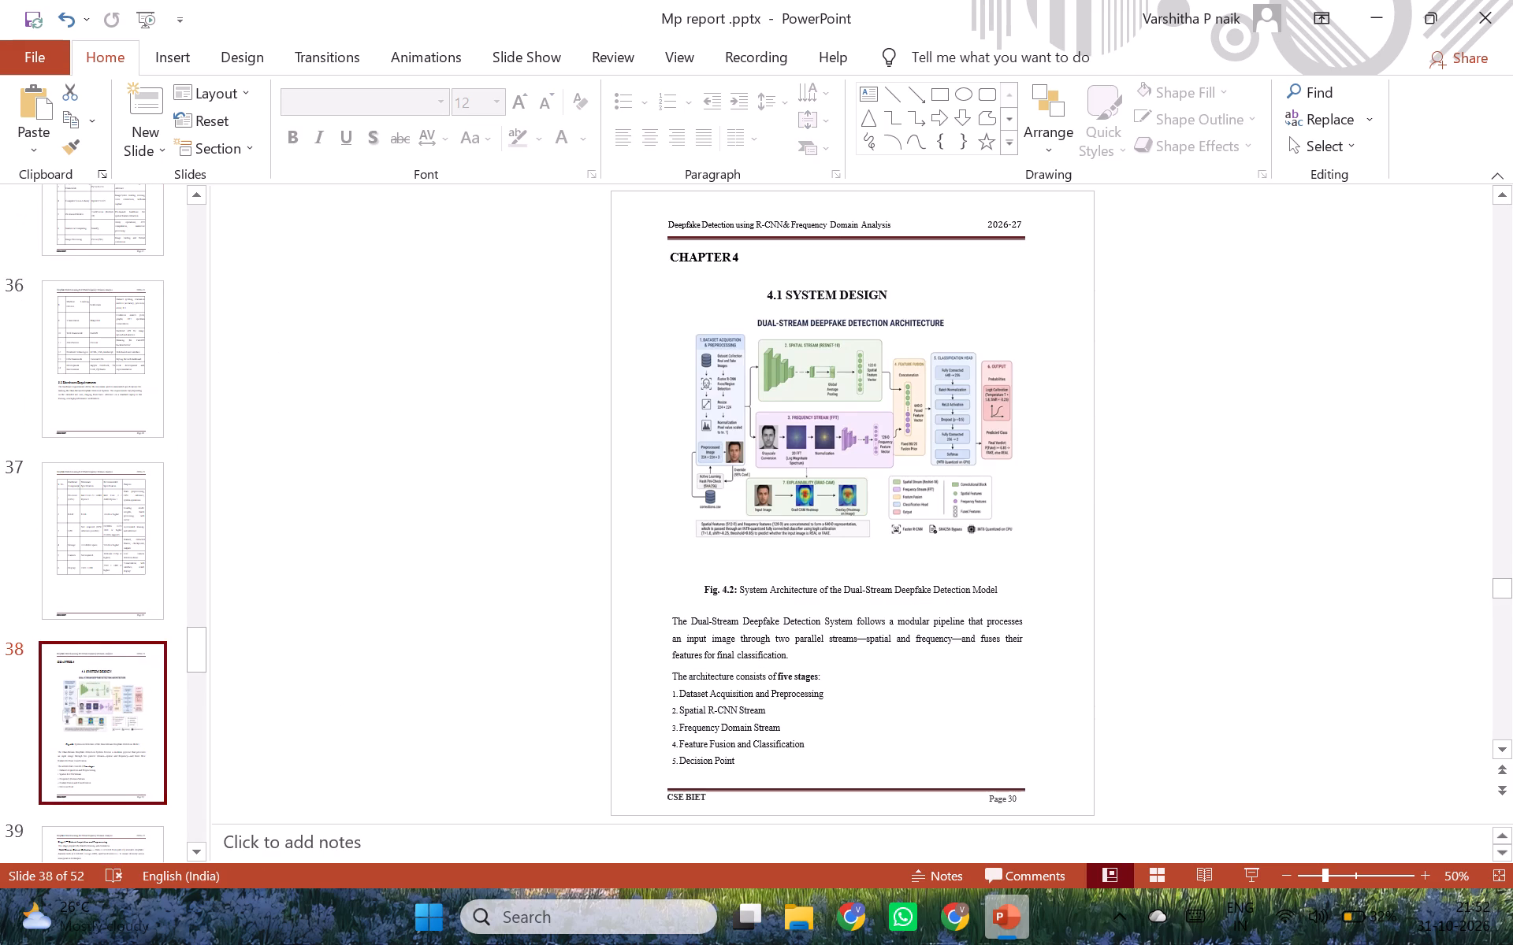
{"action": "left_click", "coordinate": [980, 456]}
{"action": "scroll", "coordinate": [980, 456], "scroll_direction": "up", "scroll_amount": 4}
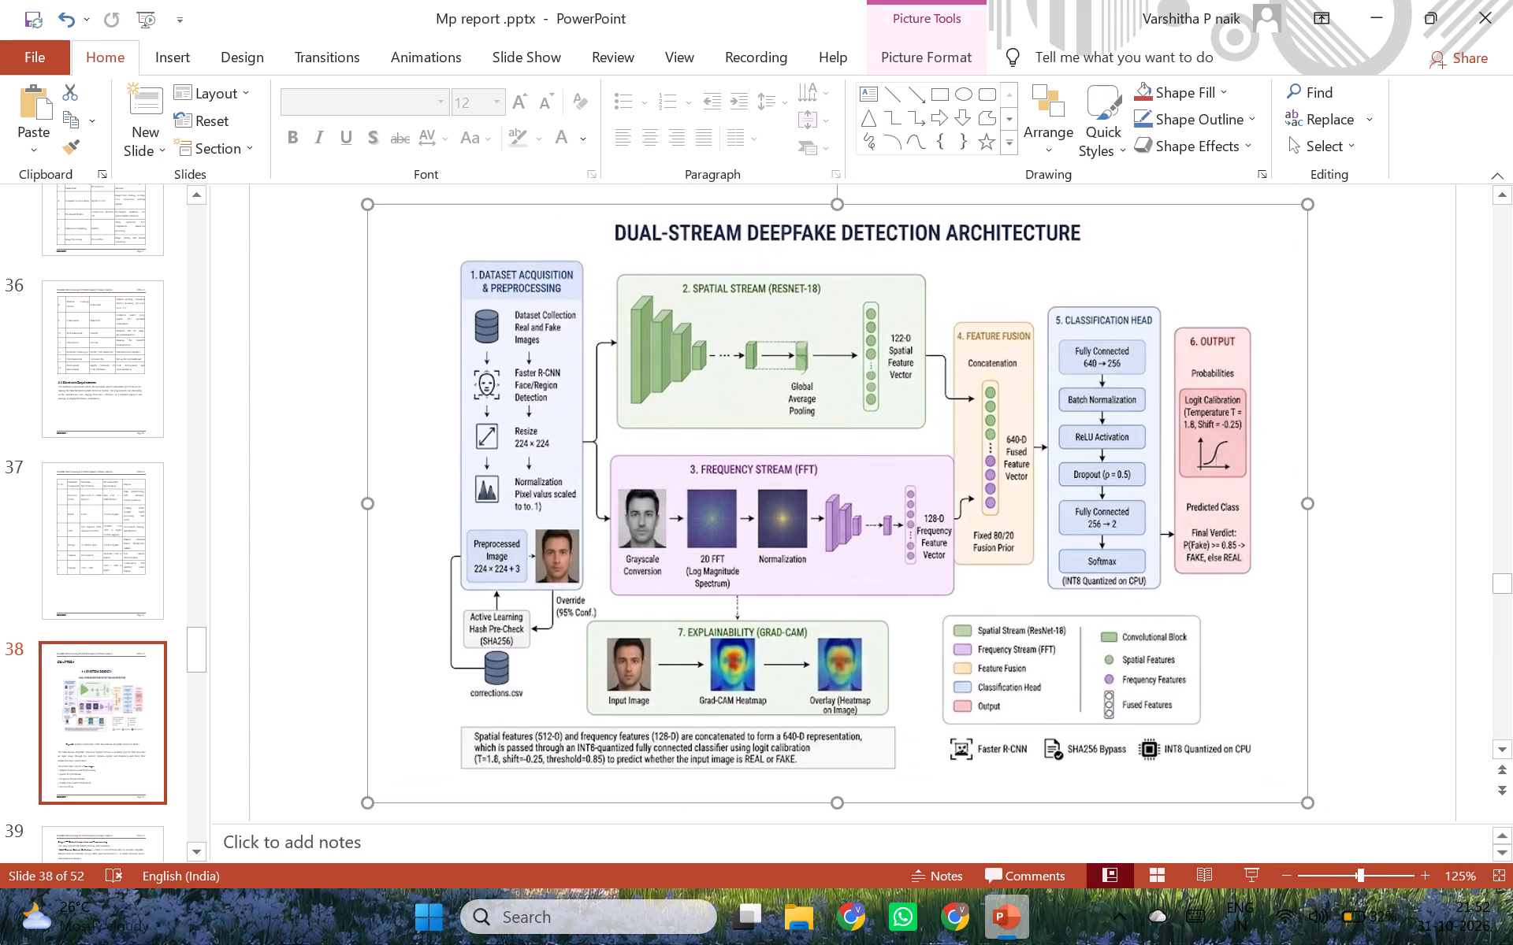
{"action": "scroll", "coordinate": [980, 456], "scroll_direction": "down", "scroll_amount": 1, "text": "ctrl"}
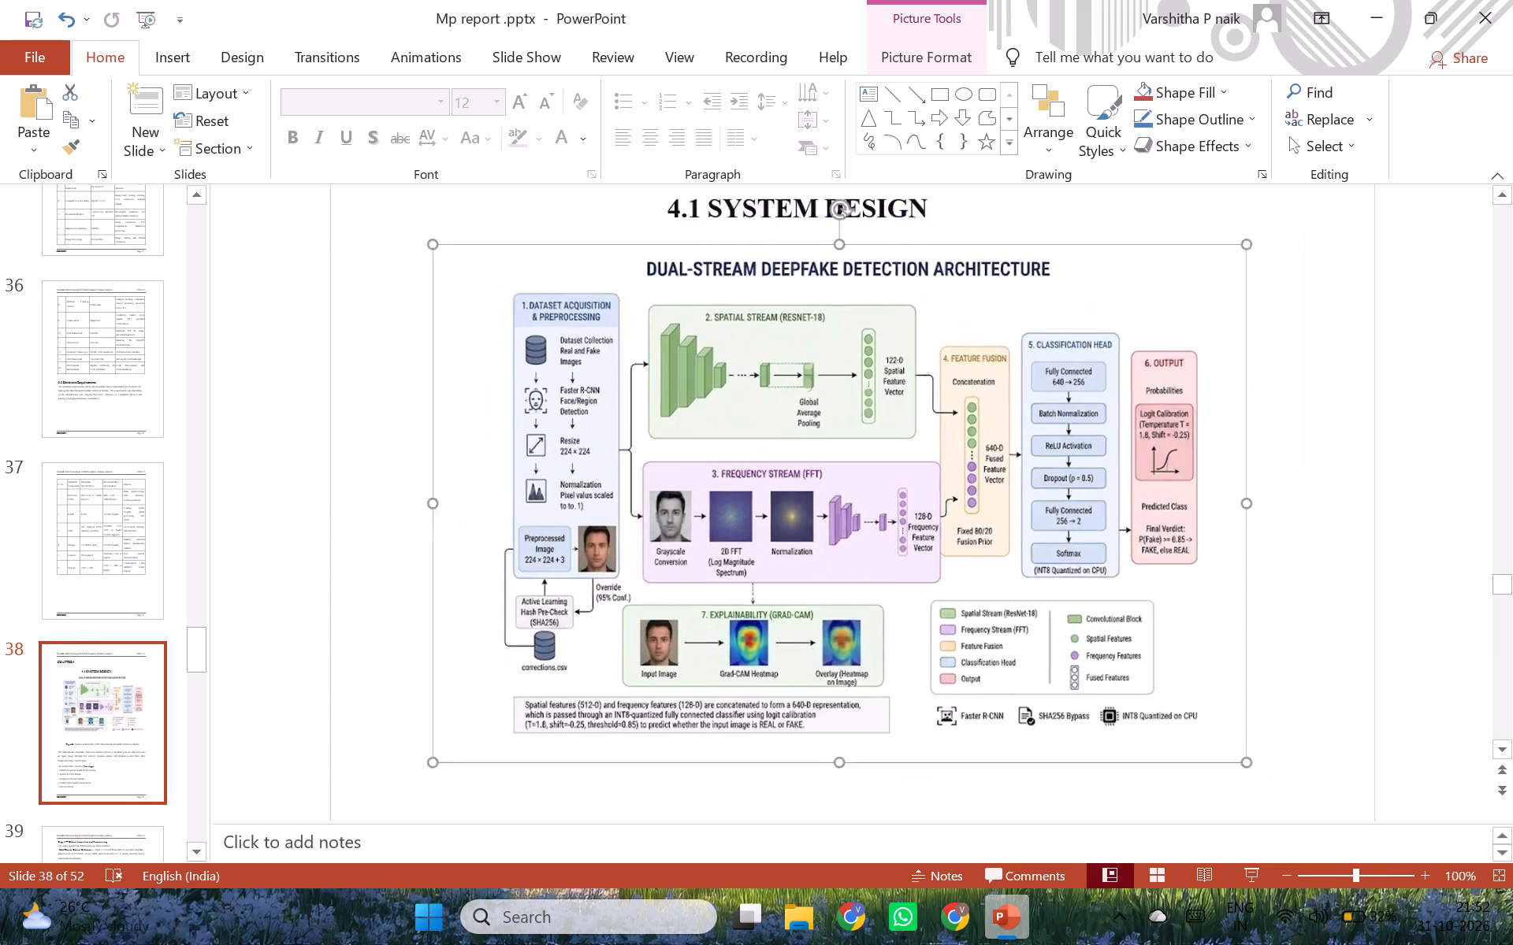
{"action": "scroll", "coordinate": [980, 456], "scroll_direction": "down", "scroll_amount": 1, "text": "ctrl"}
{"action": "left_click", "coordinate": [819, 740]}
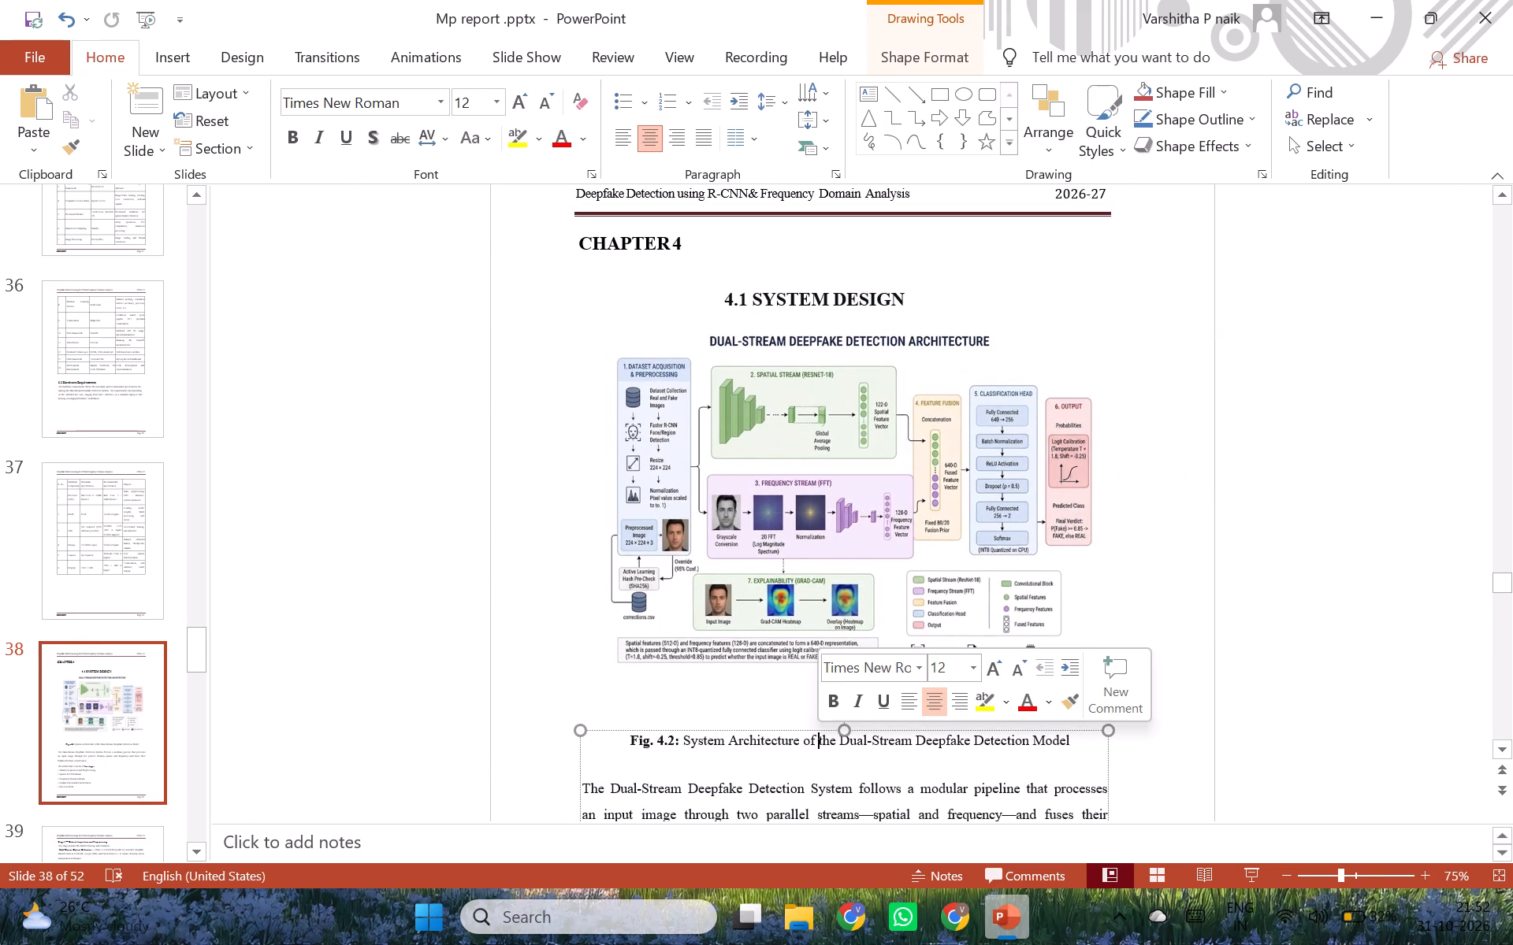
{"action": "left_click_drag", "start_coordinate": [781, 730], "coordinate": [780, 699]}
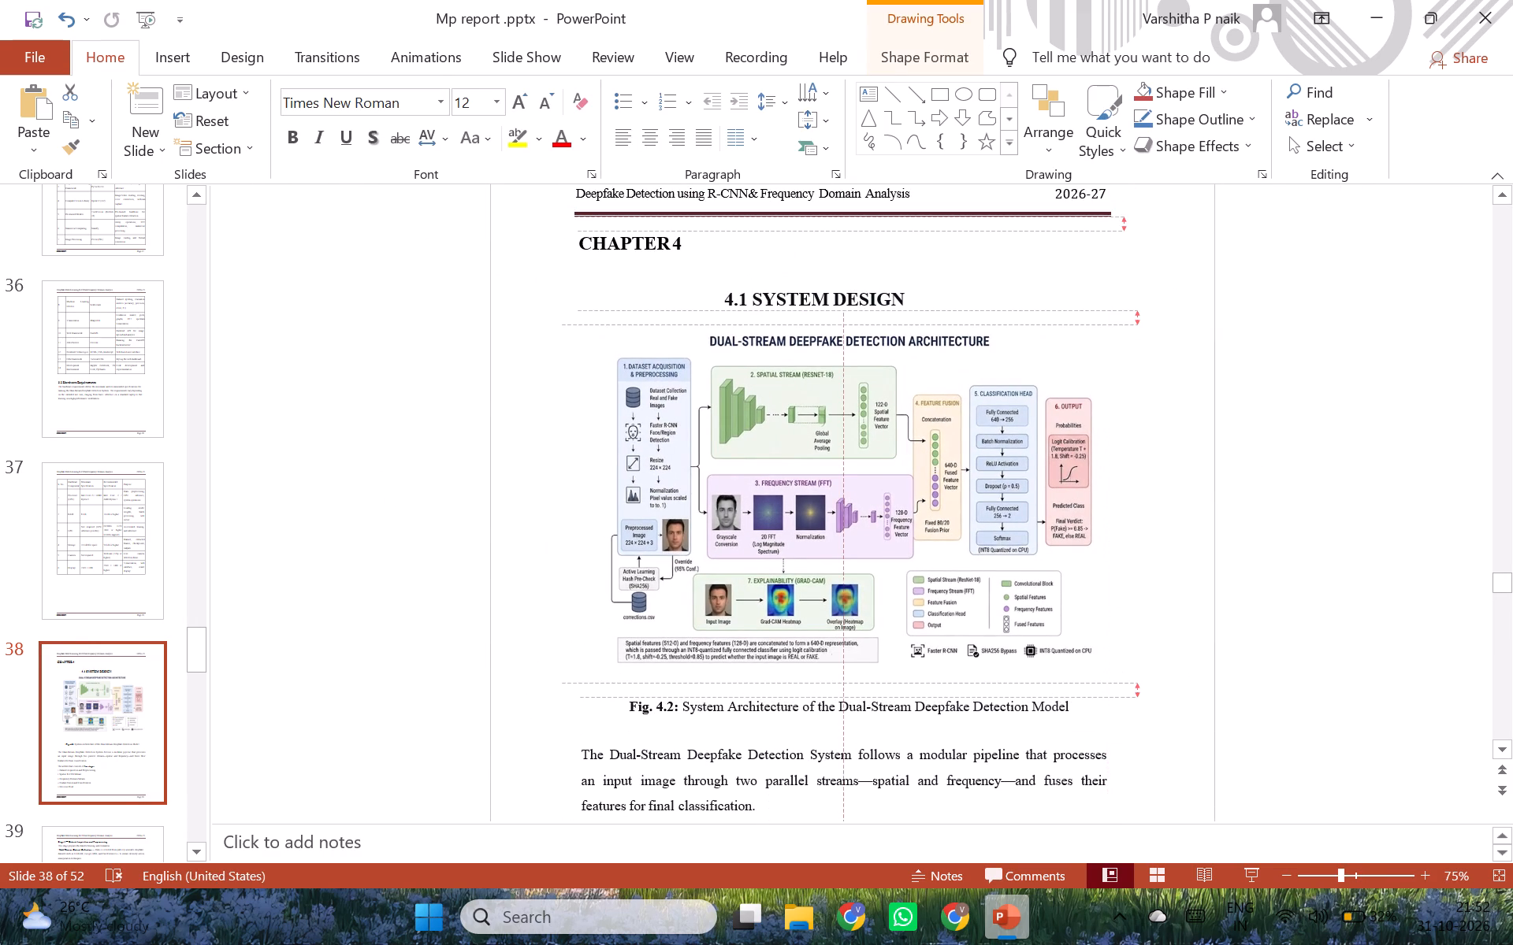
{"action": "left_click_drag", "start_coordinate": [780, 699], "coordinate": [780, 700]}
{"action": "scroll", "coordinate": [780, 700], "scroll_direction": "down", "scroll_amount": 1, "text": "ctrl"}
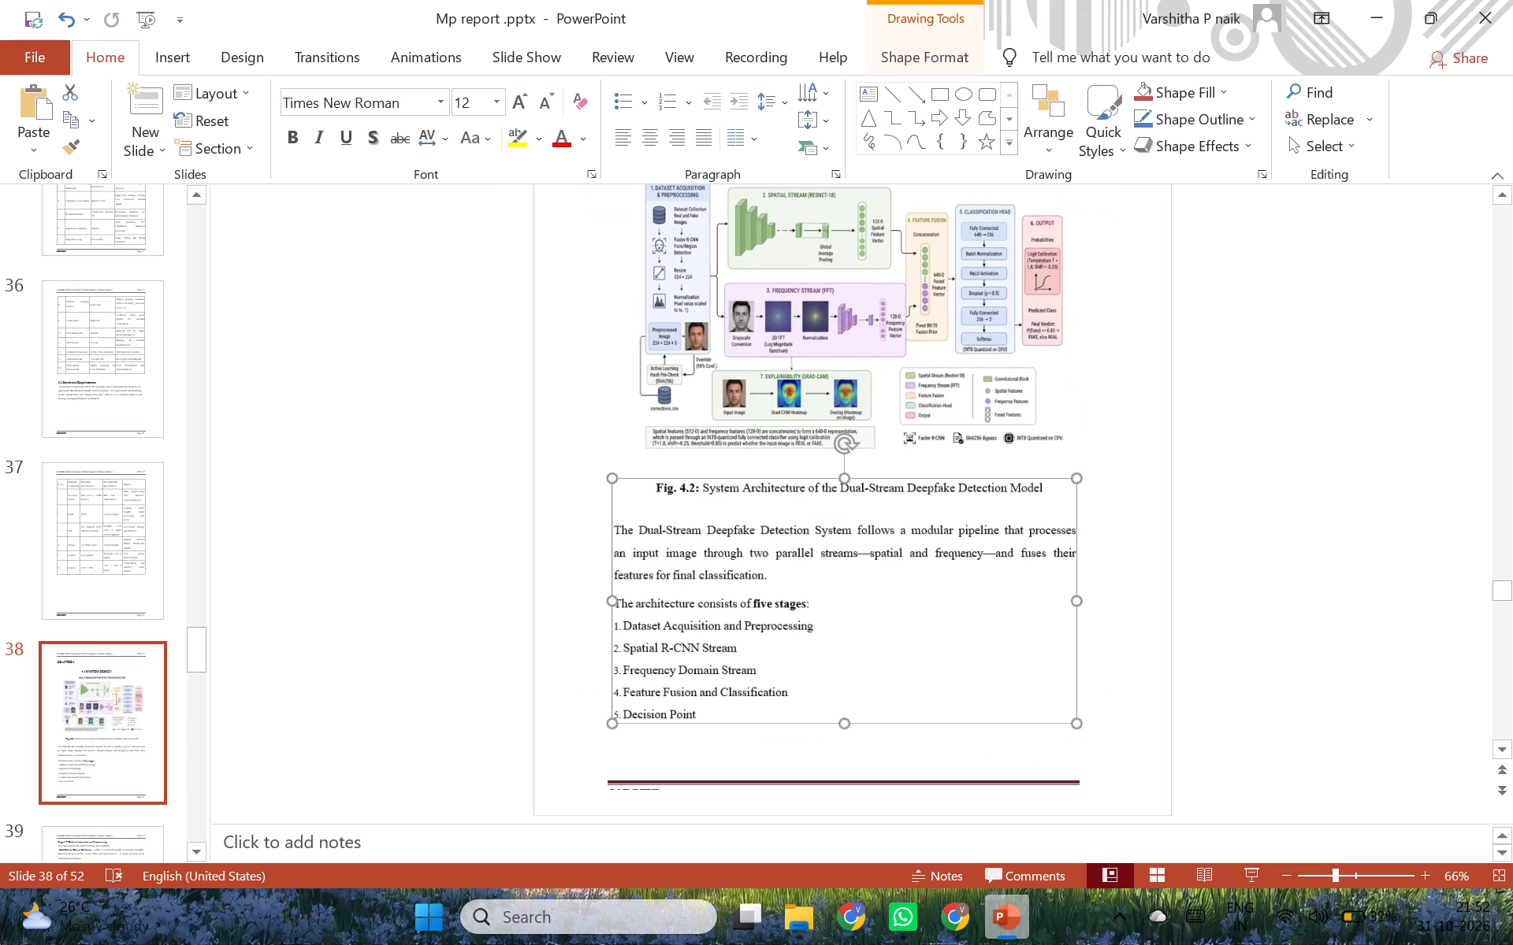
{"action": "left_click_drag", "start_coordinate": [844, 721], "coordinate": [849, 743]}
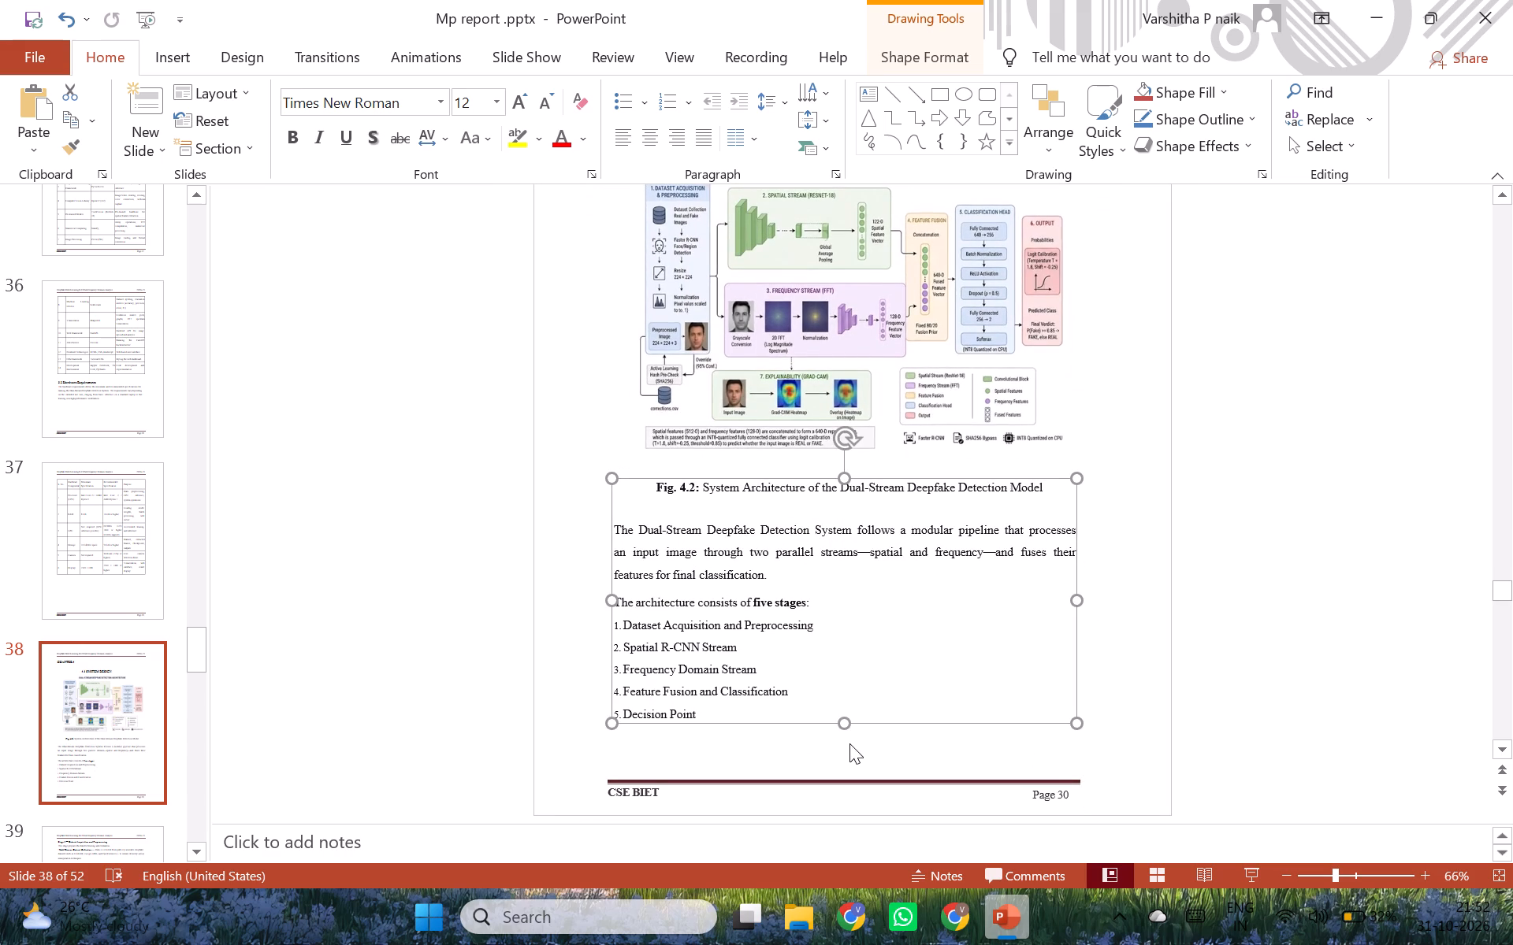
{"action": "left_click", "coordinate": [564, 649]}
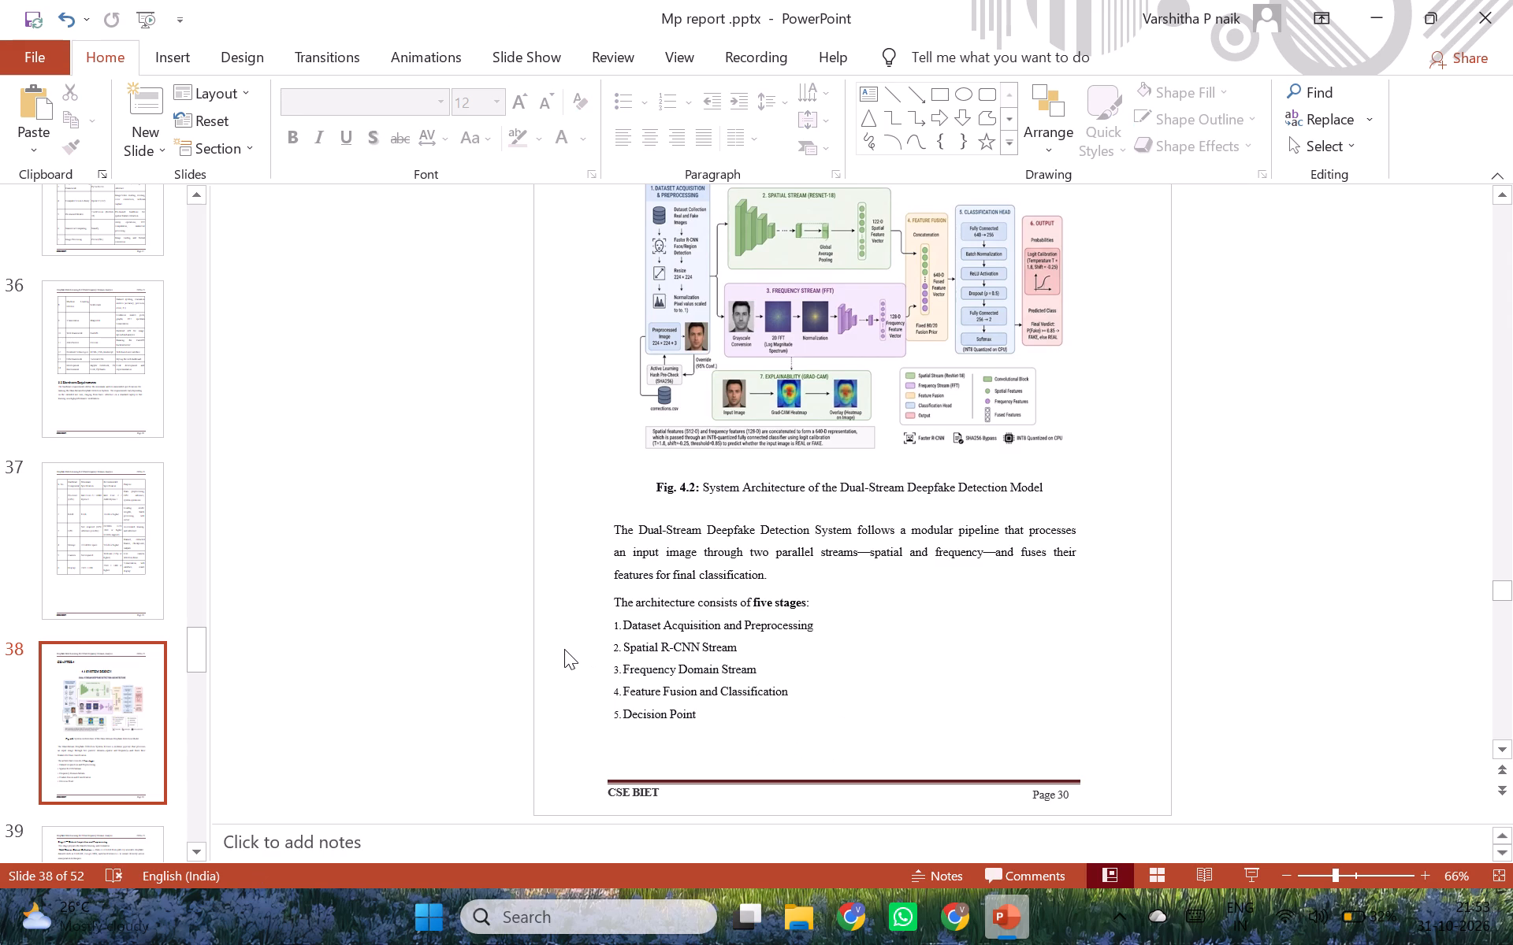
Look through the remaining slides and examine the first Table of Contents page on slide 7.
{"action": "scroll", "coordinate": [134, 659], "scroll_direction": "down", "scroll_amount": 1}
{"action": "scroll", "coordinate": [134, 659], "scroll_direction": "left", "scroll_amount": 1}
{"action": "scroll", "coordinate": [134, 659], "scroll_direction": "down", "scroll_amount": 4}
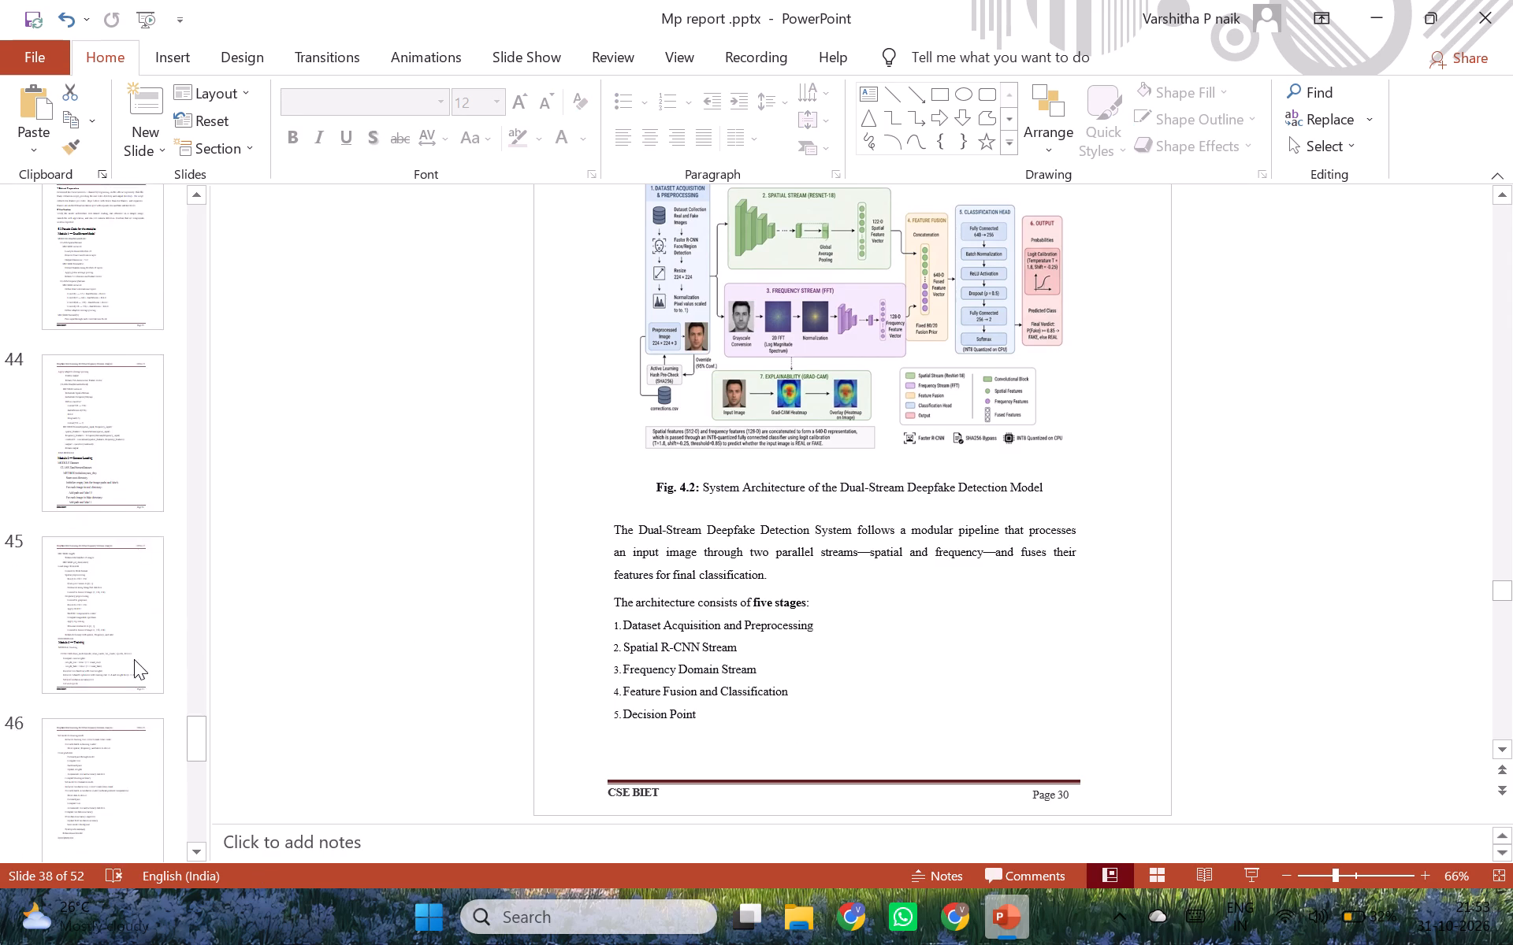
{"action": "scroll", "coordinate": [134, 659], "scroll_direction": "down", "scroll_amount": 8}
{"action": "scroll", "coordinate": [134, 659], "scroll_direction": "up", "scroll_amount": 7}
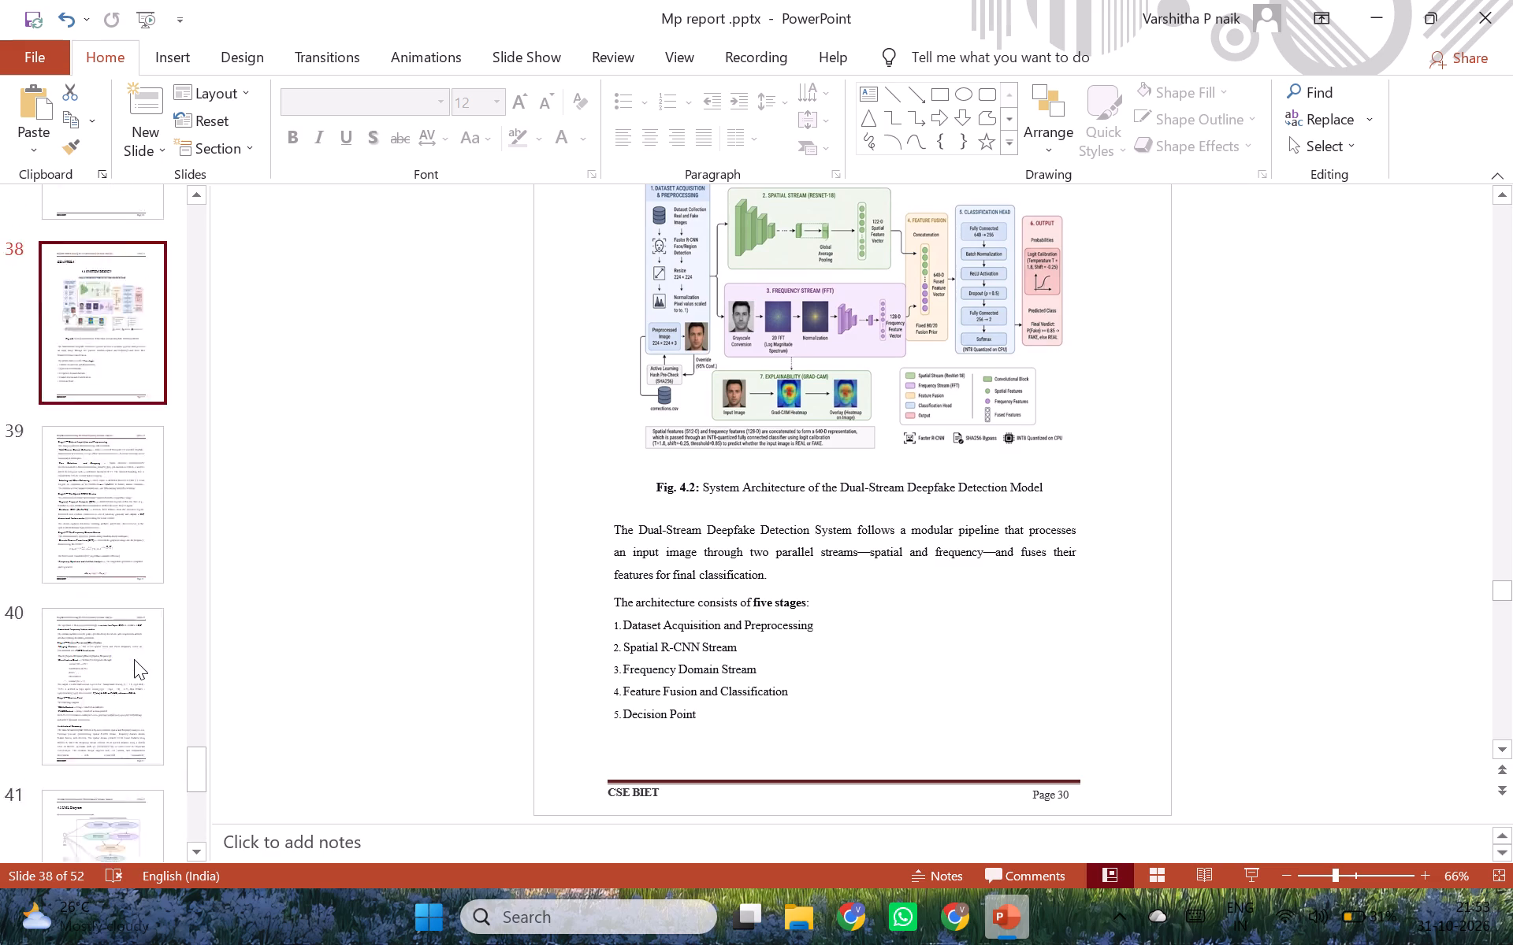
{"action": "scroll", "coordinate": [134, 659], "scroll_direction": "up", "scroll_amount": 8}
{"action": "scroll", "coordinate": [134, 659], "scroll_direction": "down", "scroll_amount": 2}
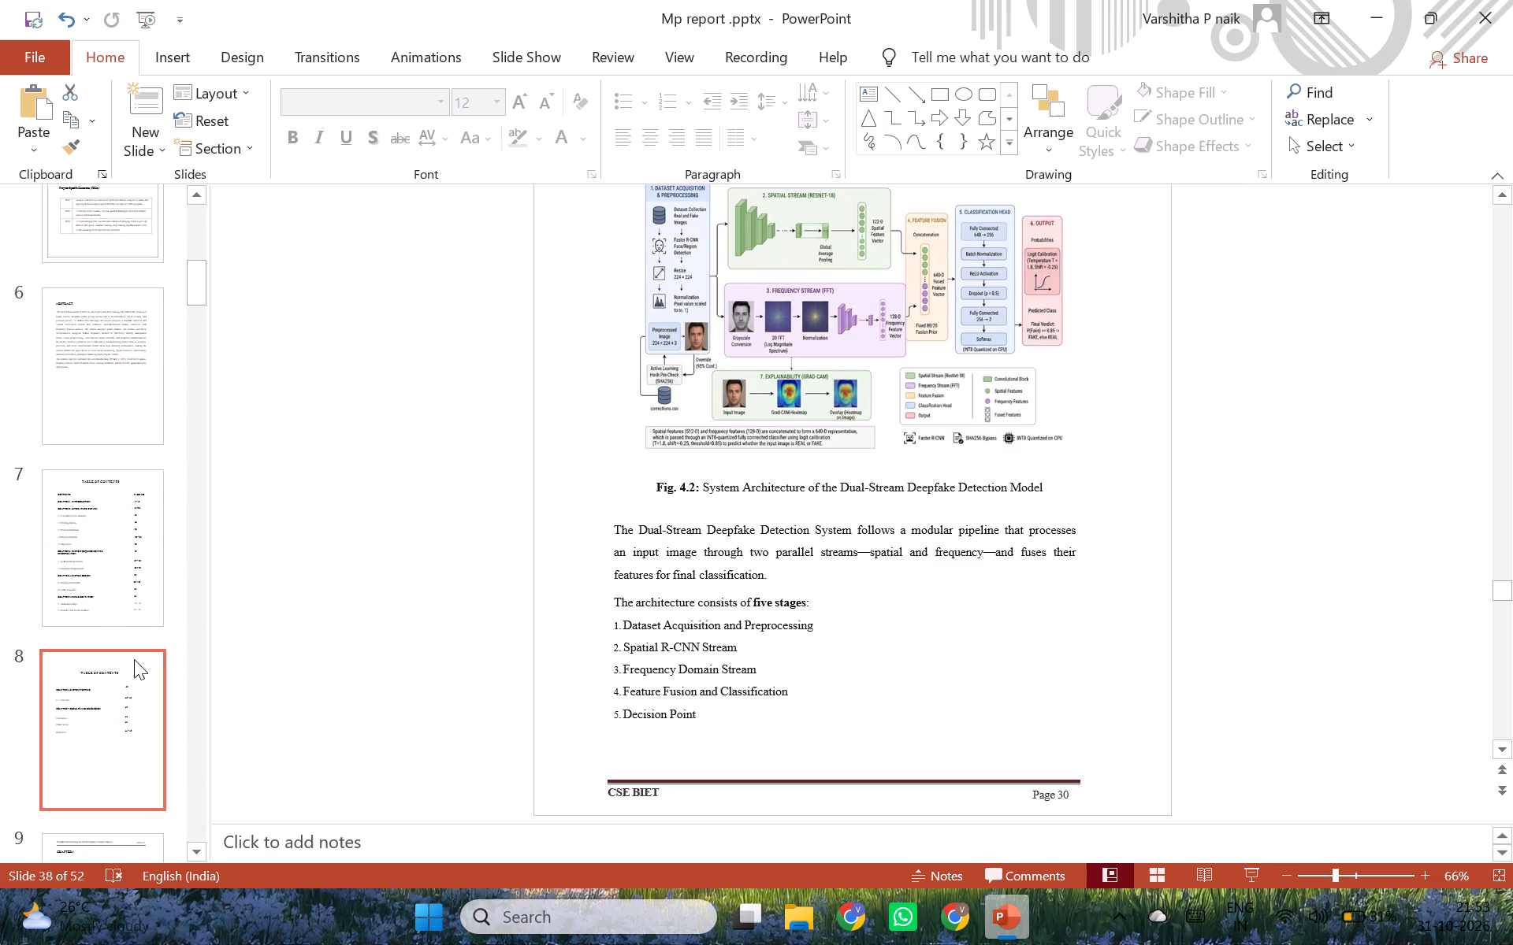
{"action": "left_click", "coordinate": [132, 554]}
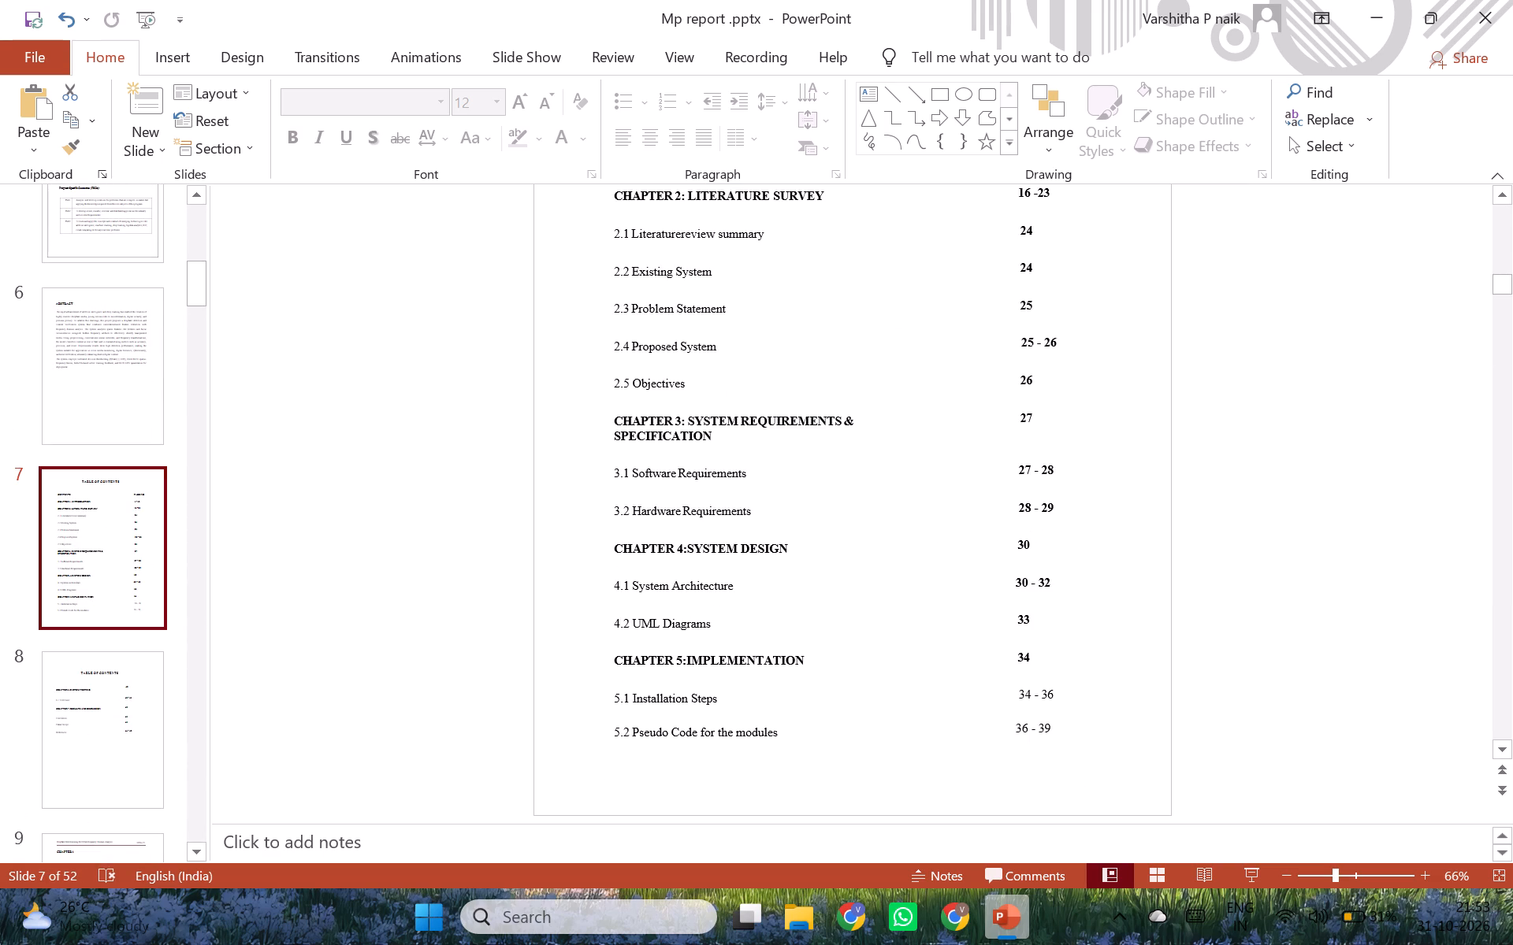
{"action": "scroll", "coordinate": [708, 605], "scroll_direction": "down", "scroll_amount": 4, "text": "ctrl"}
{"action": "scroll", "coordinate": [708, 605], "scroll_direction": "up", "scroll_amount": 2, "text": "ctrl"}
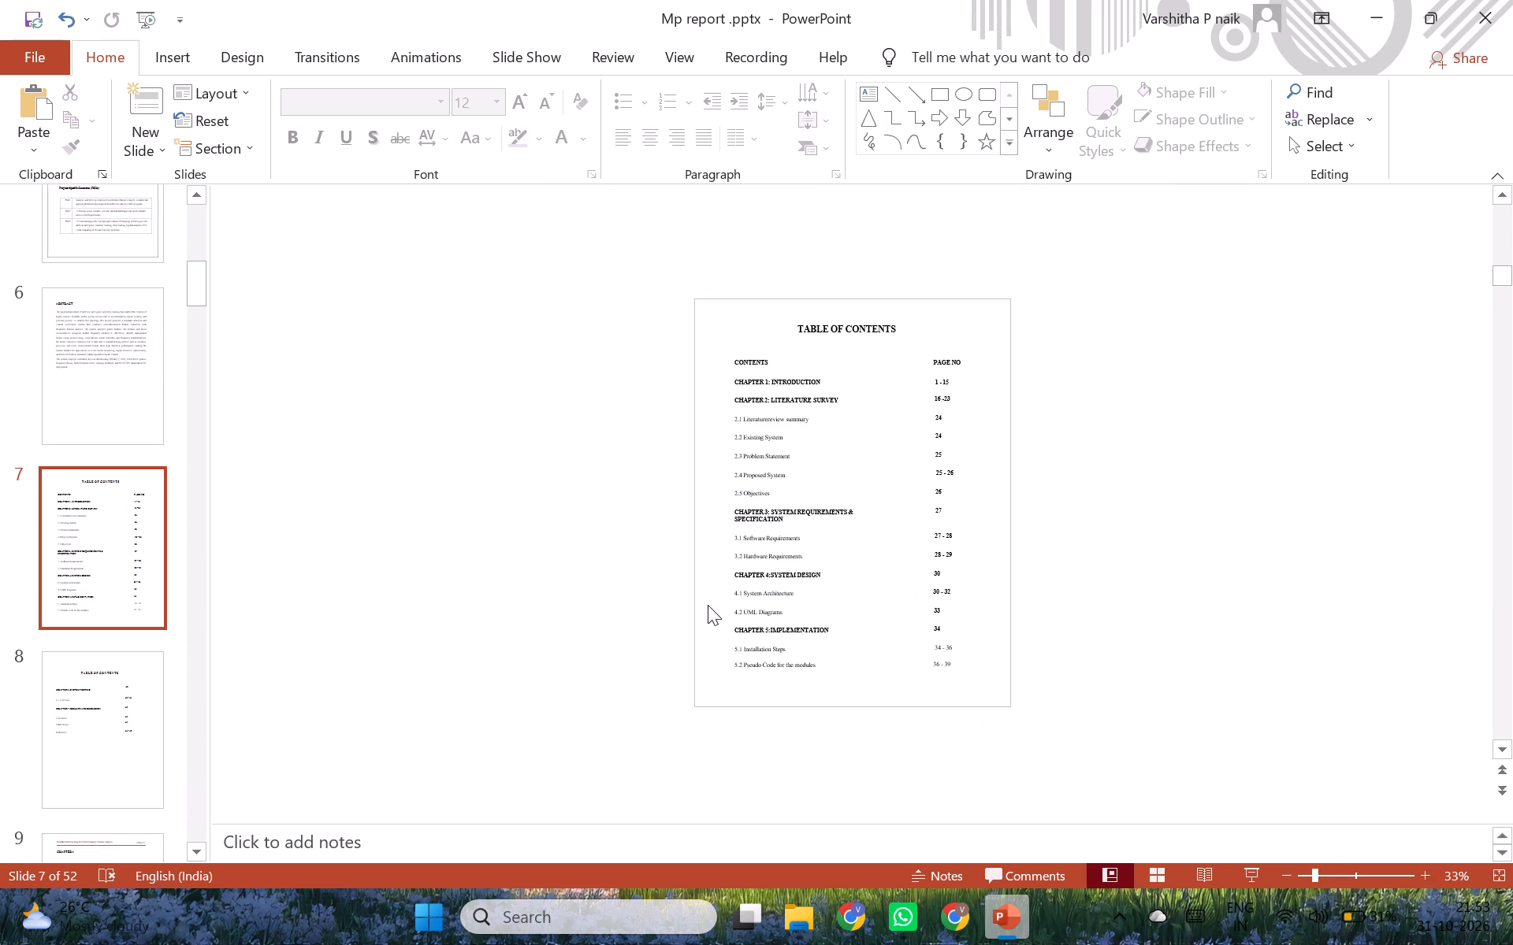
{"action": "scroll", "coordinate": [708, 605], "scroll_direction": "up", "scroll_amount": 2, "text": "ctrl"}
{"action": "scroll", "coordinate": [708, 605], "scroll_direction": "down", "scroll_amount": 1, "text": "ctrl"}
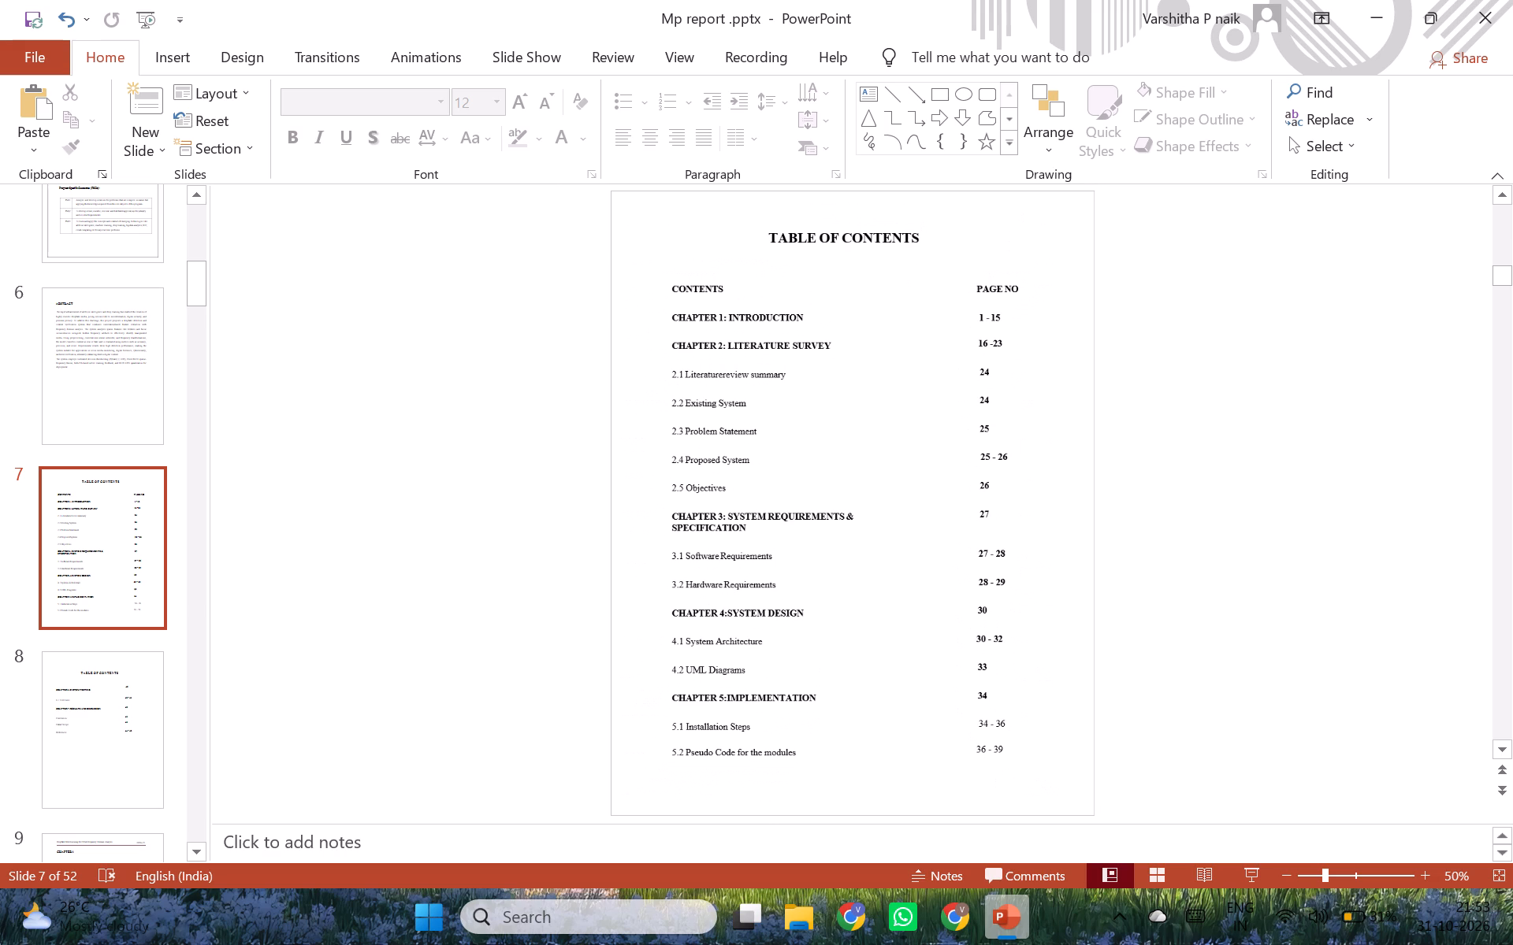
In File Explorer, delete the old Mp report .pdf from the Desktop folder and return to the presentation.
{"action": "left_click", "coordinate": [807, 921]}
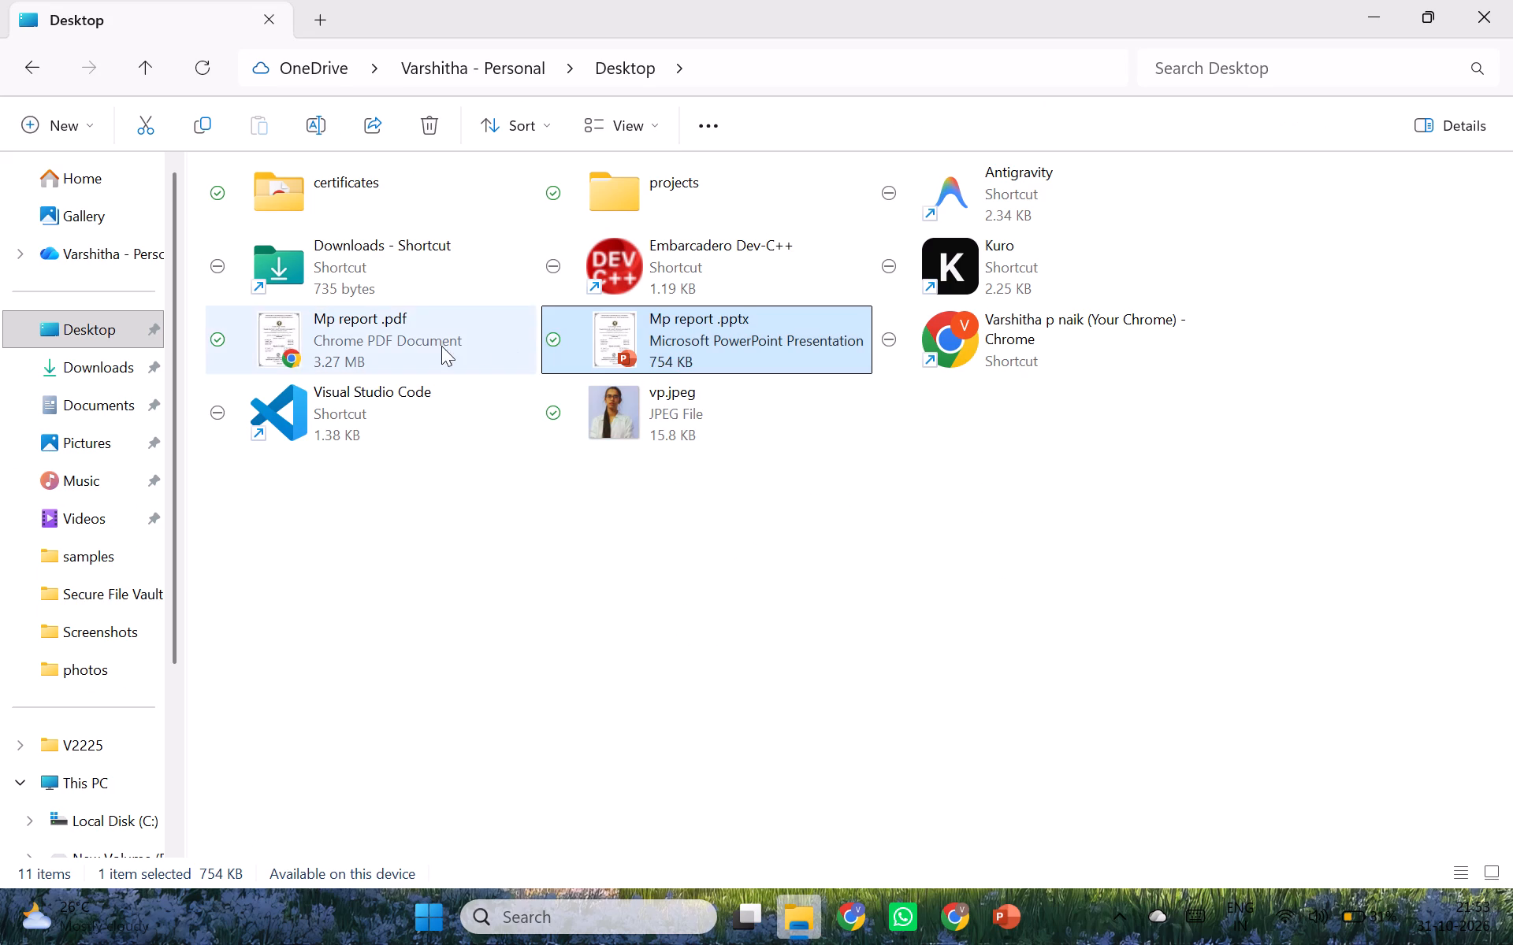
{"action": "left_click", "coordinate": [383, 327]}
{"action": "left_click", "coordinate": [426, 124]}
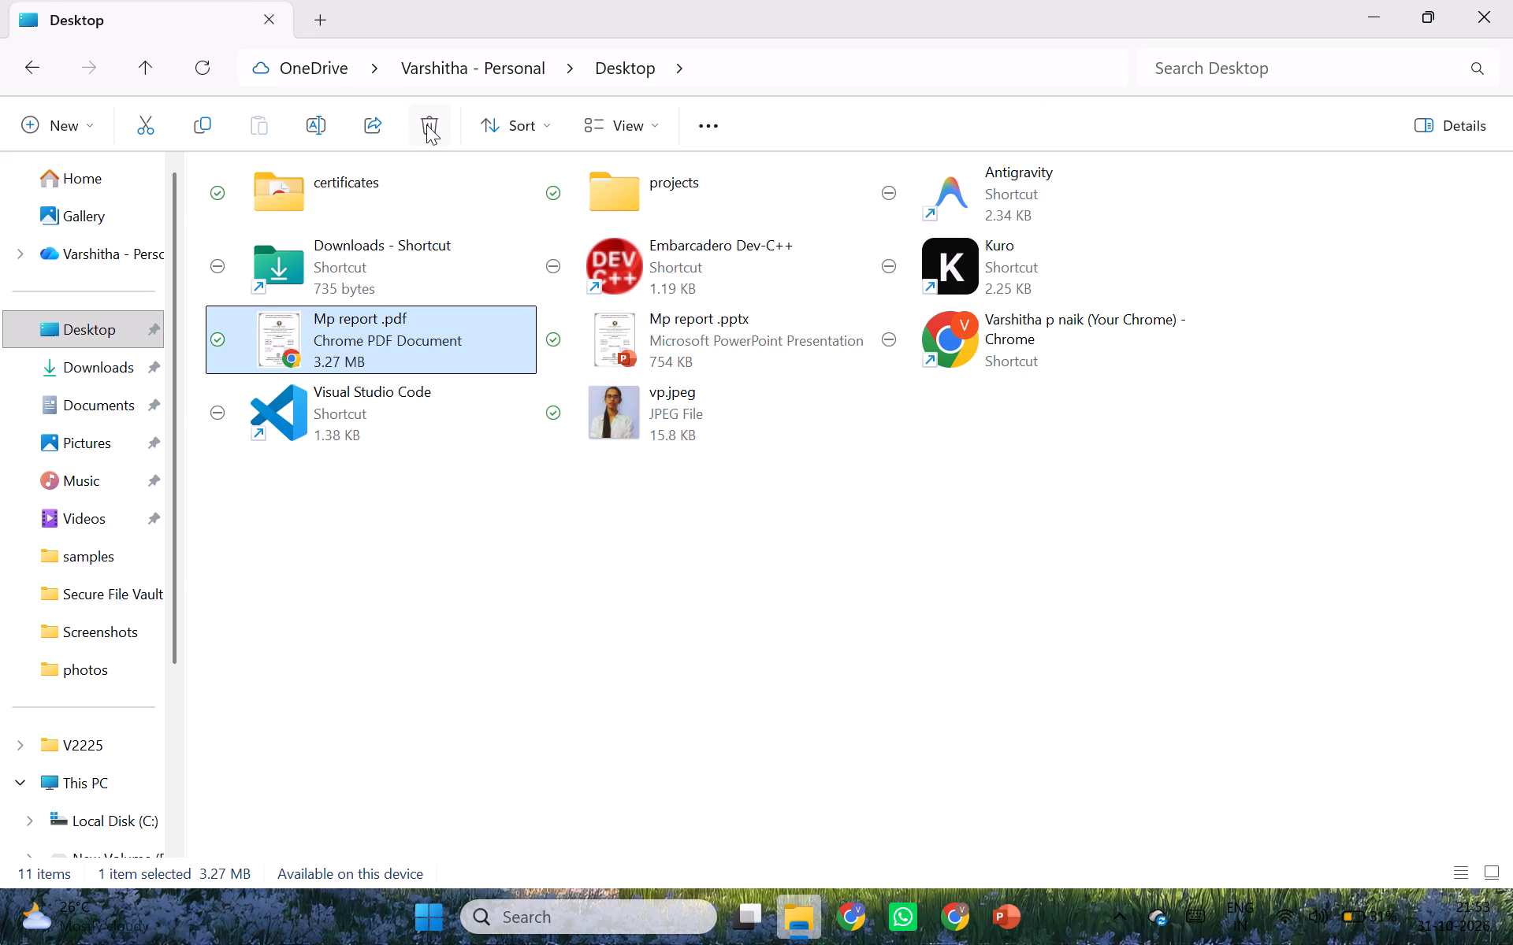
{"action": "left_click", "coordinate": [1381, 24]}
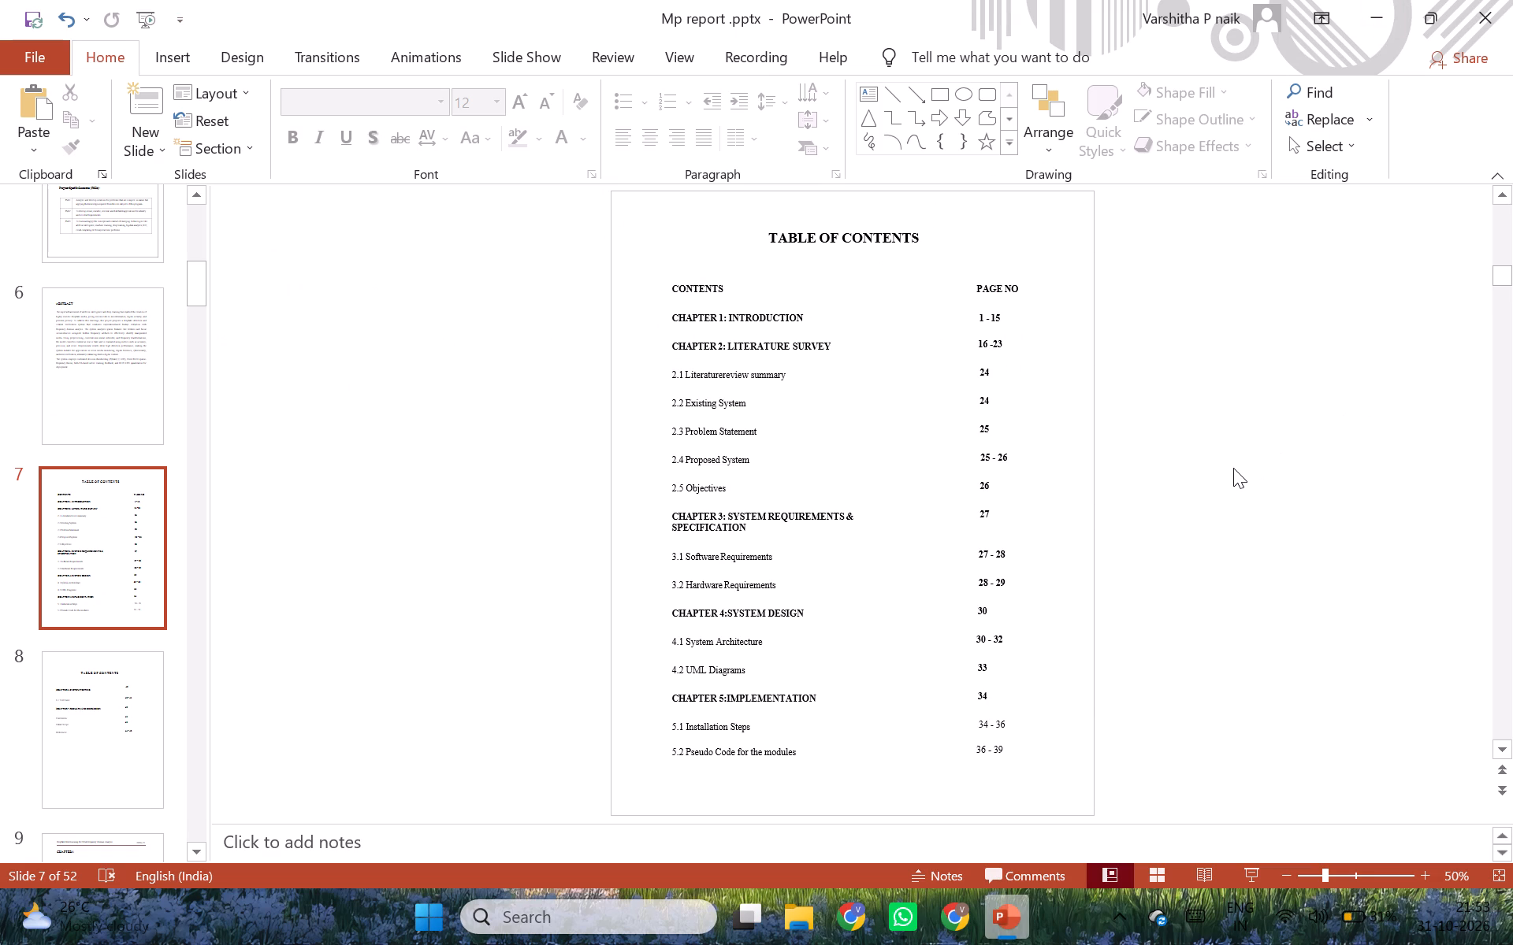
Check the second Table of Contents page on slide 8, from Chapter 6 to References.
{"action": "left_click", "coordinate": [132, 713]}
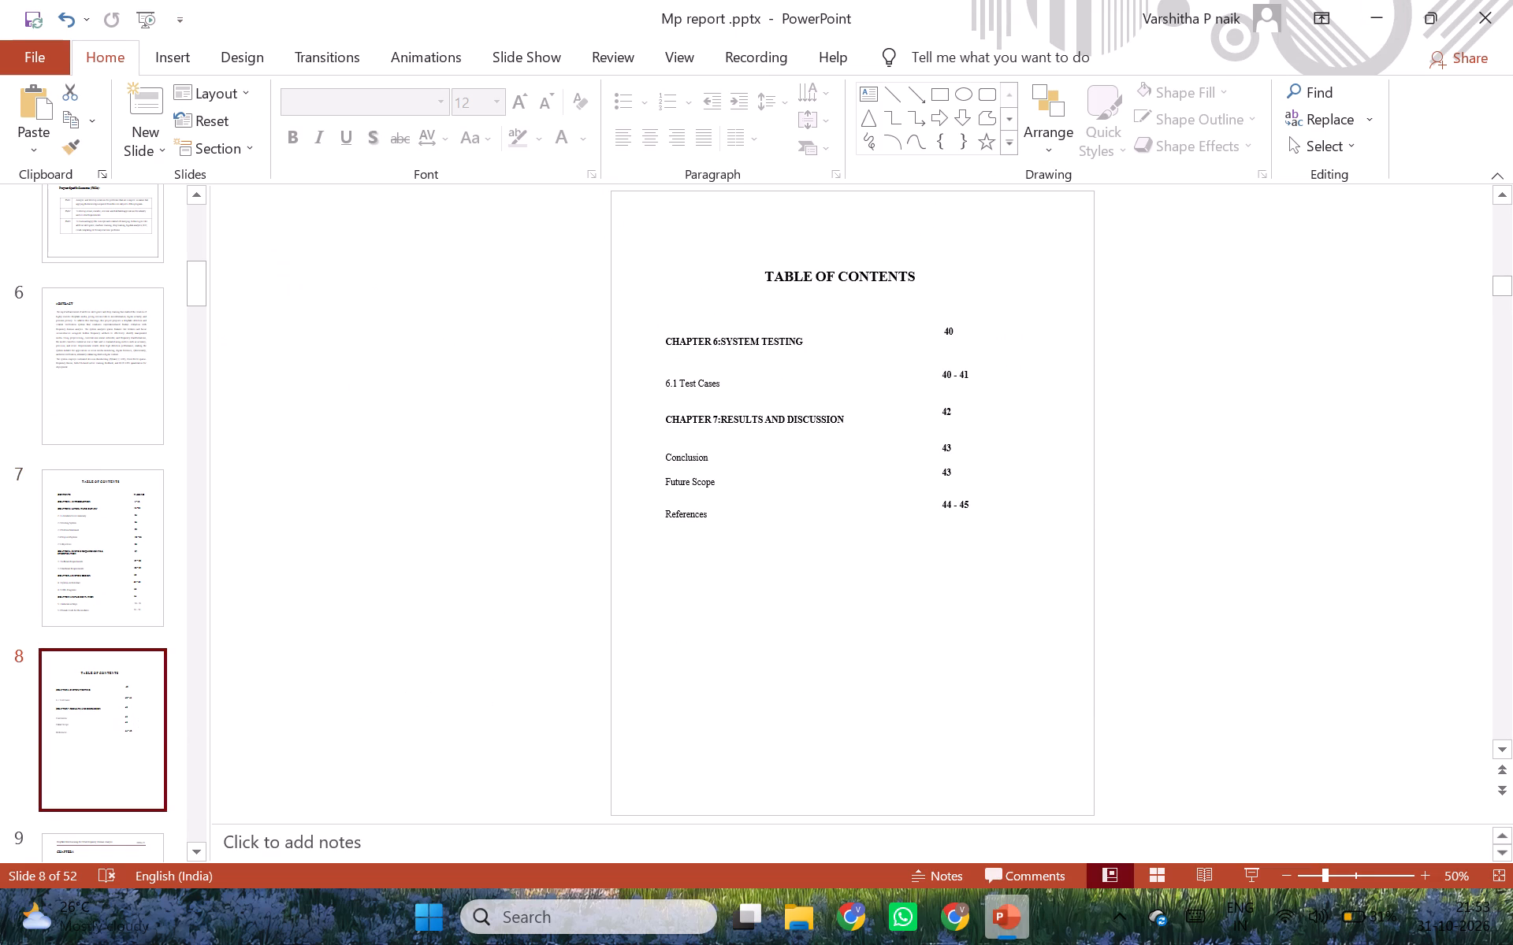
{"action": "left_click", "coordinate": [935, 497]}
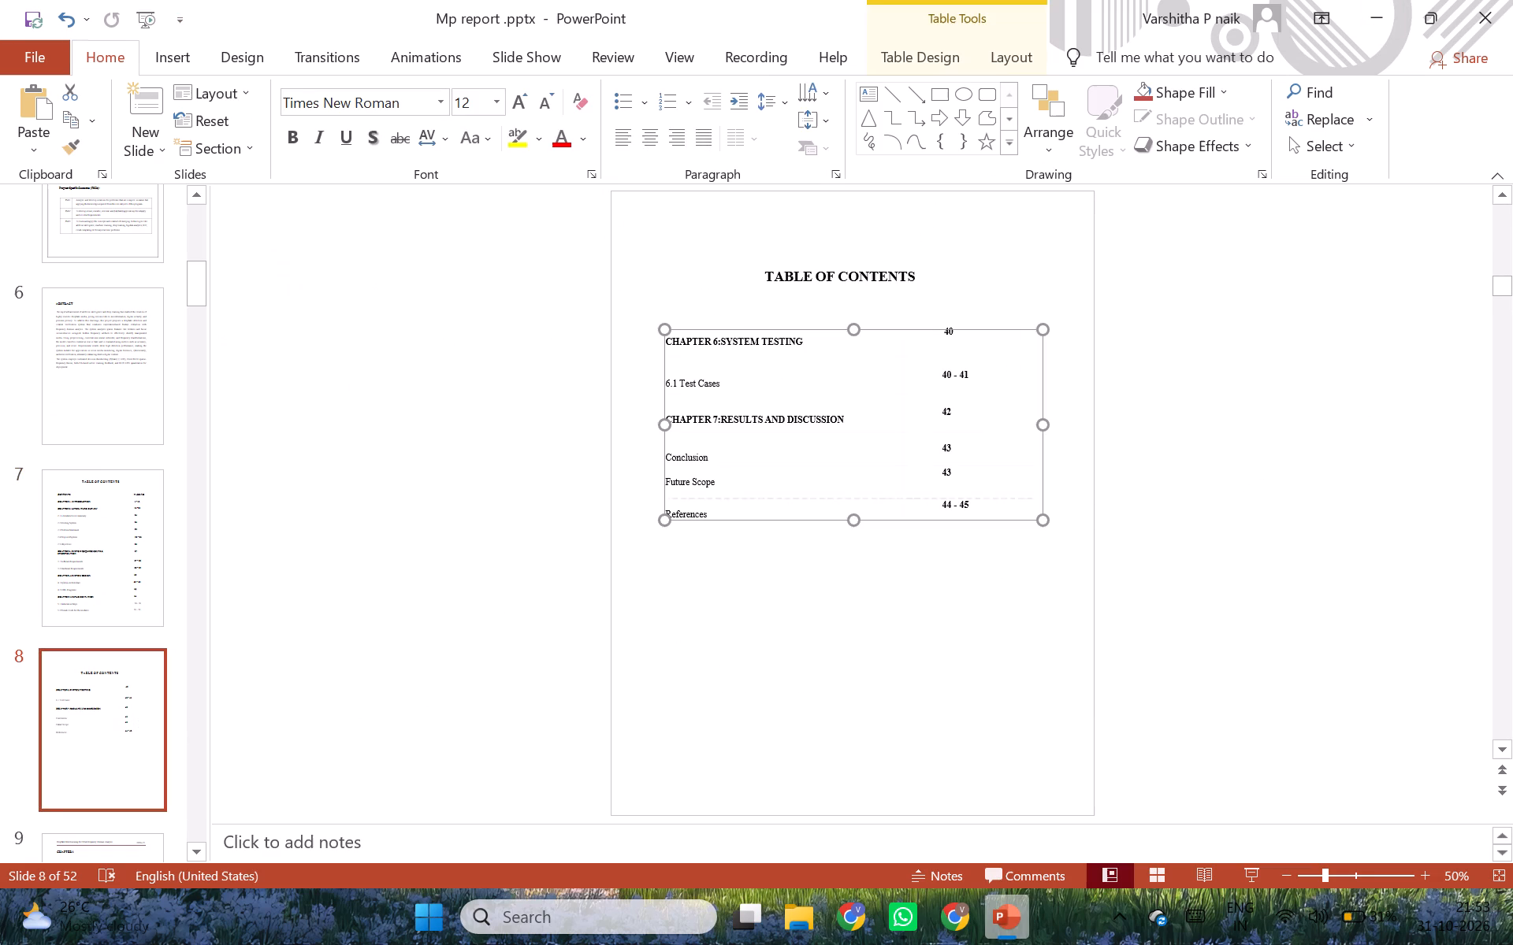
{"action": "left_click", "coordinate": [900, 636]}
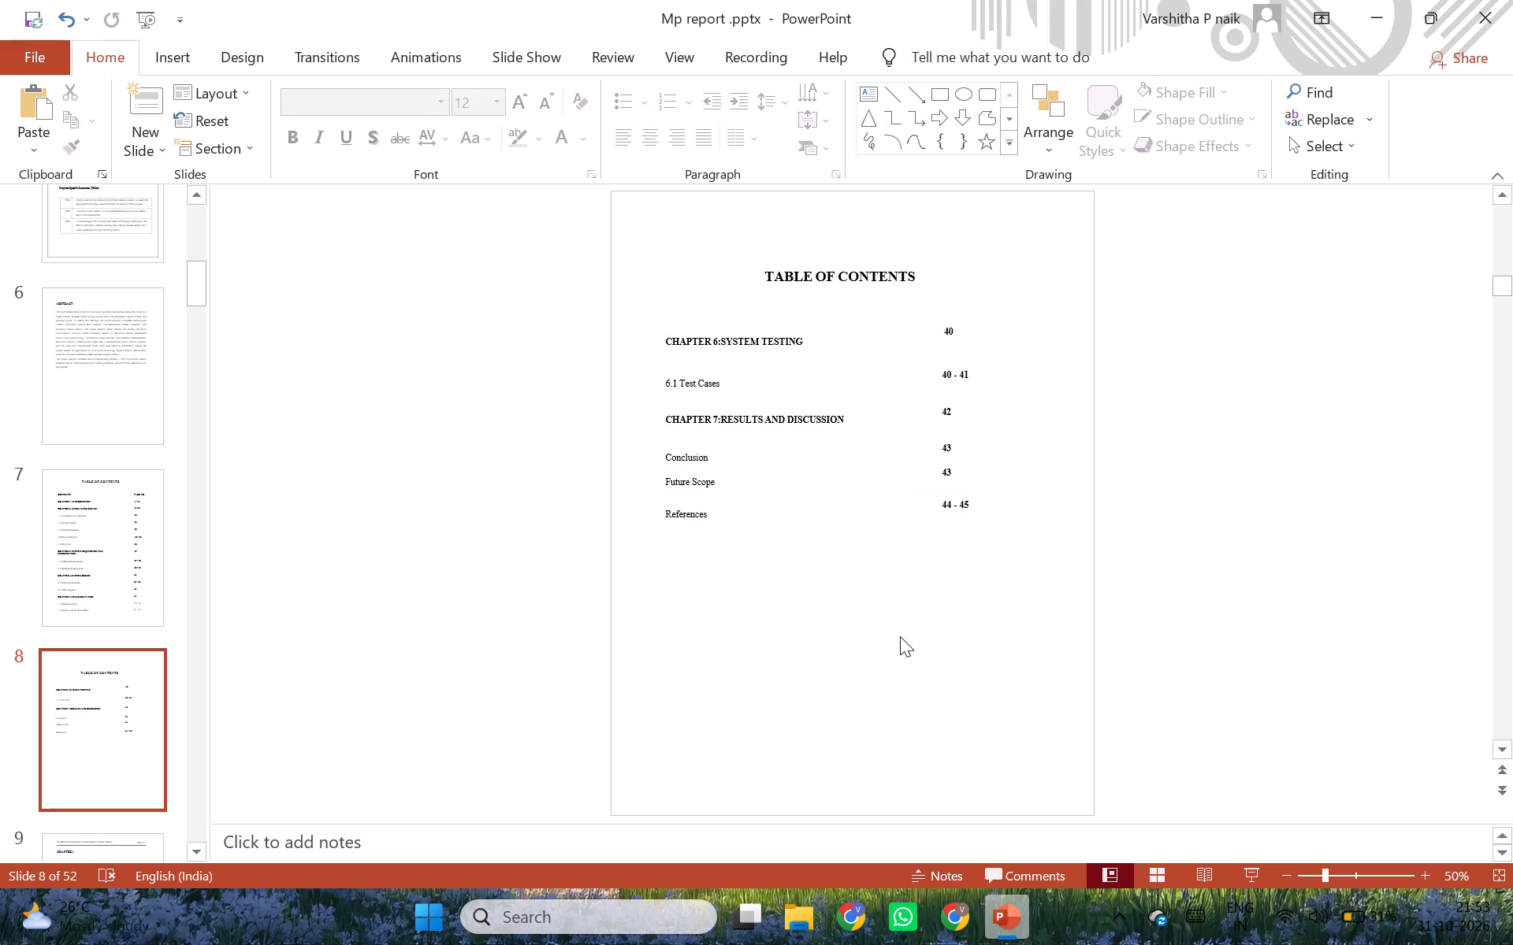
Save a copy of Mp report .pptx to the Downloads folder and check that folder in File Explorer.
{"action": "left_click", "coordinate": [26, 55]}
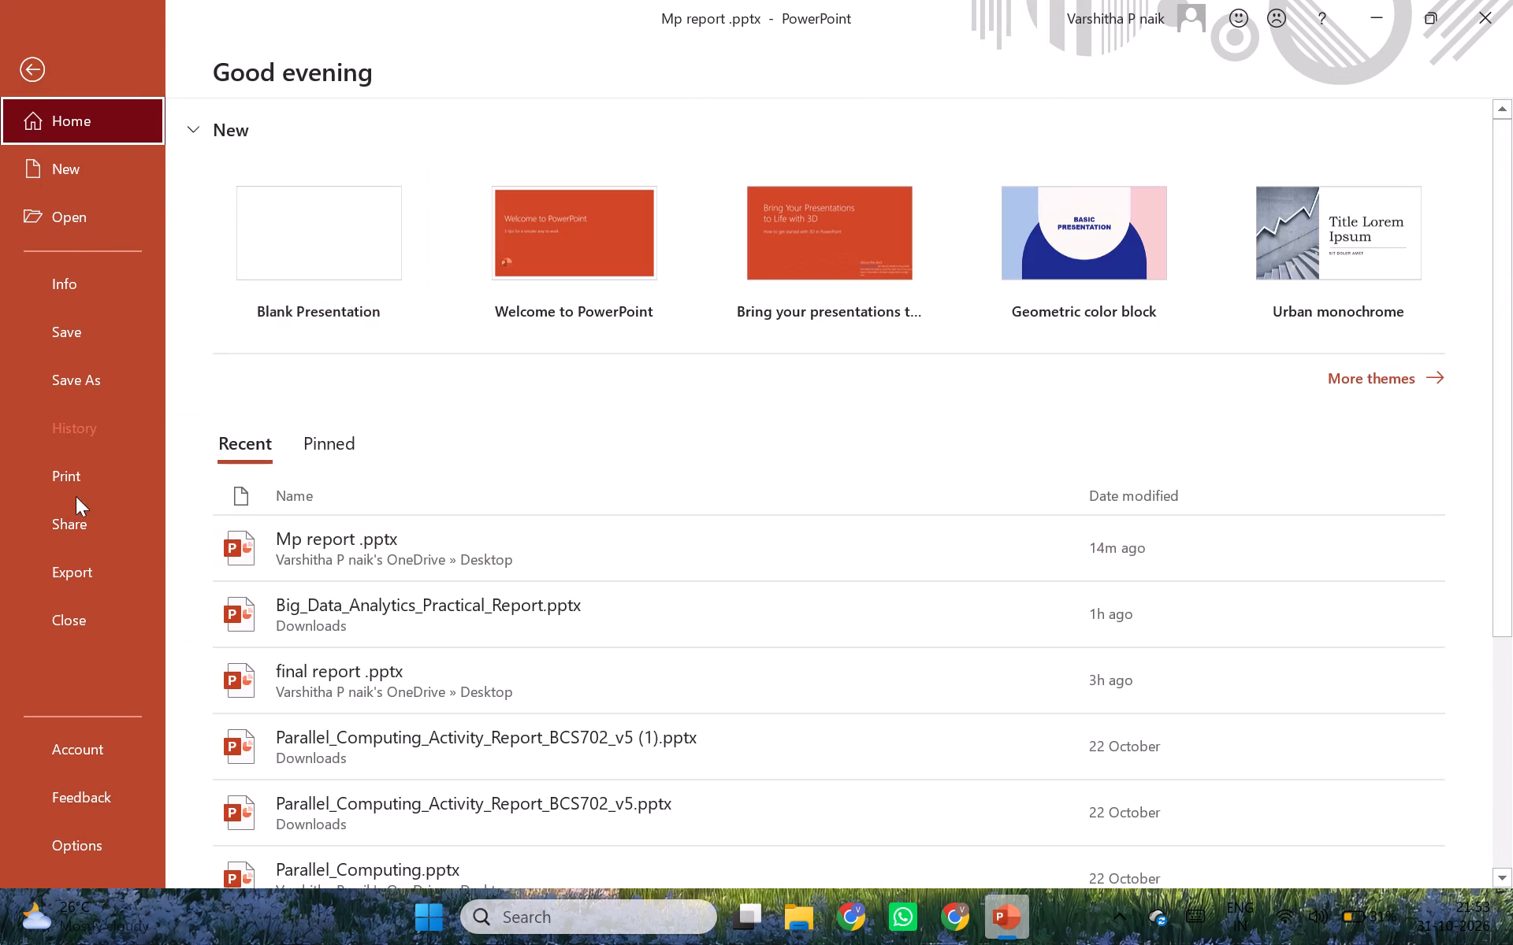
{"action": "left_click", "coordinate": [50, 384]}
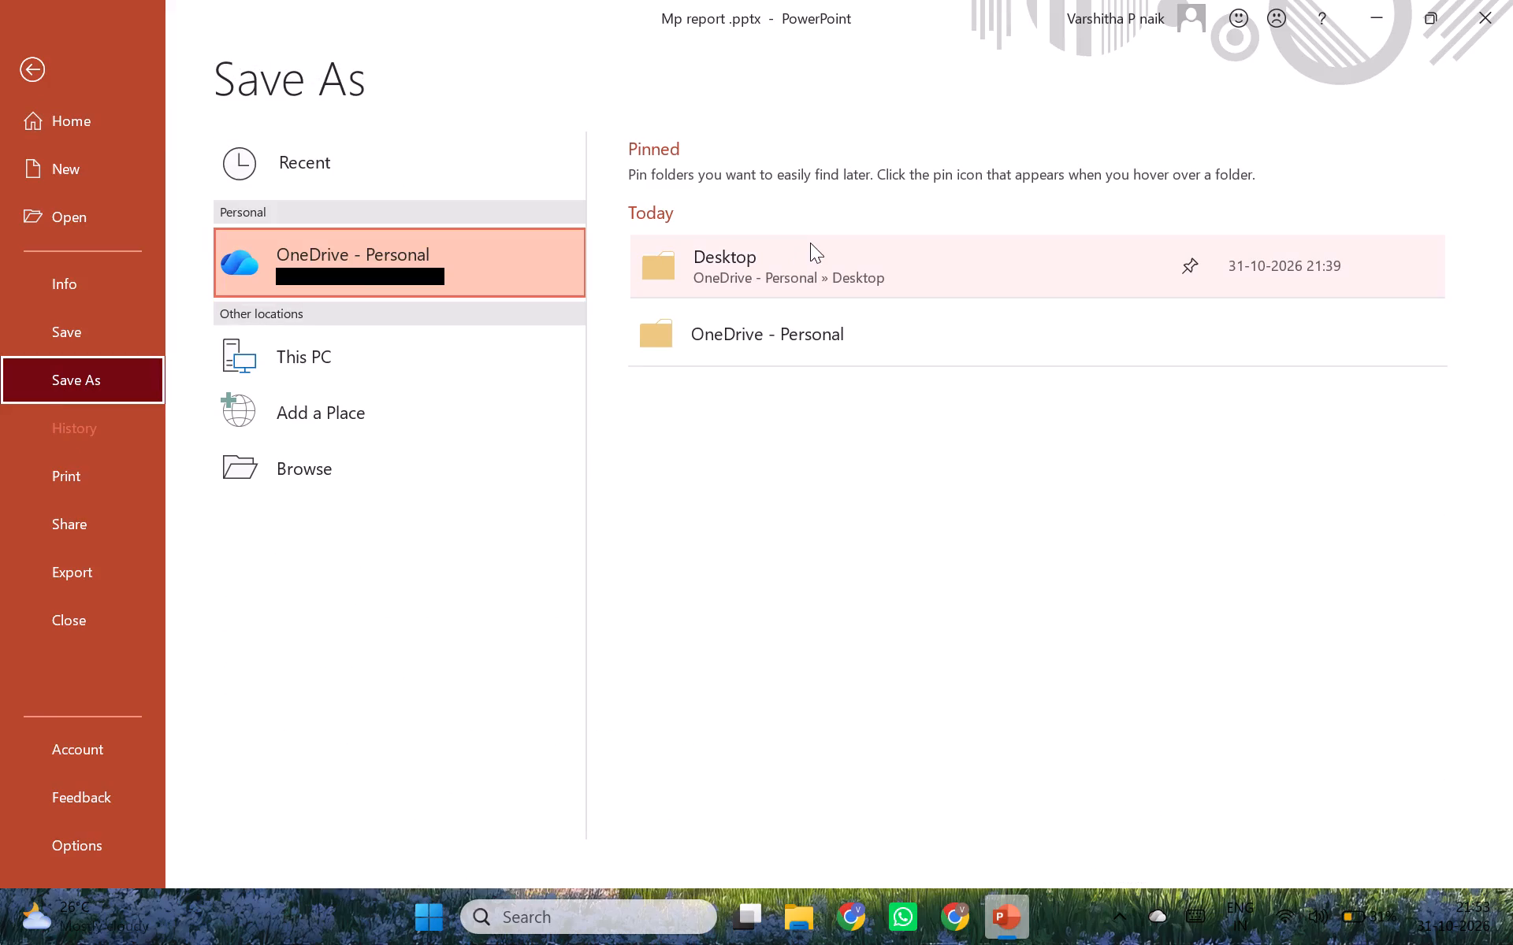
{"action": "left_click", "coordinate": [809, 249]}
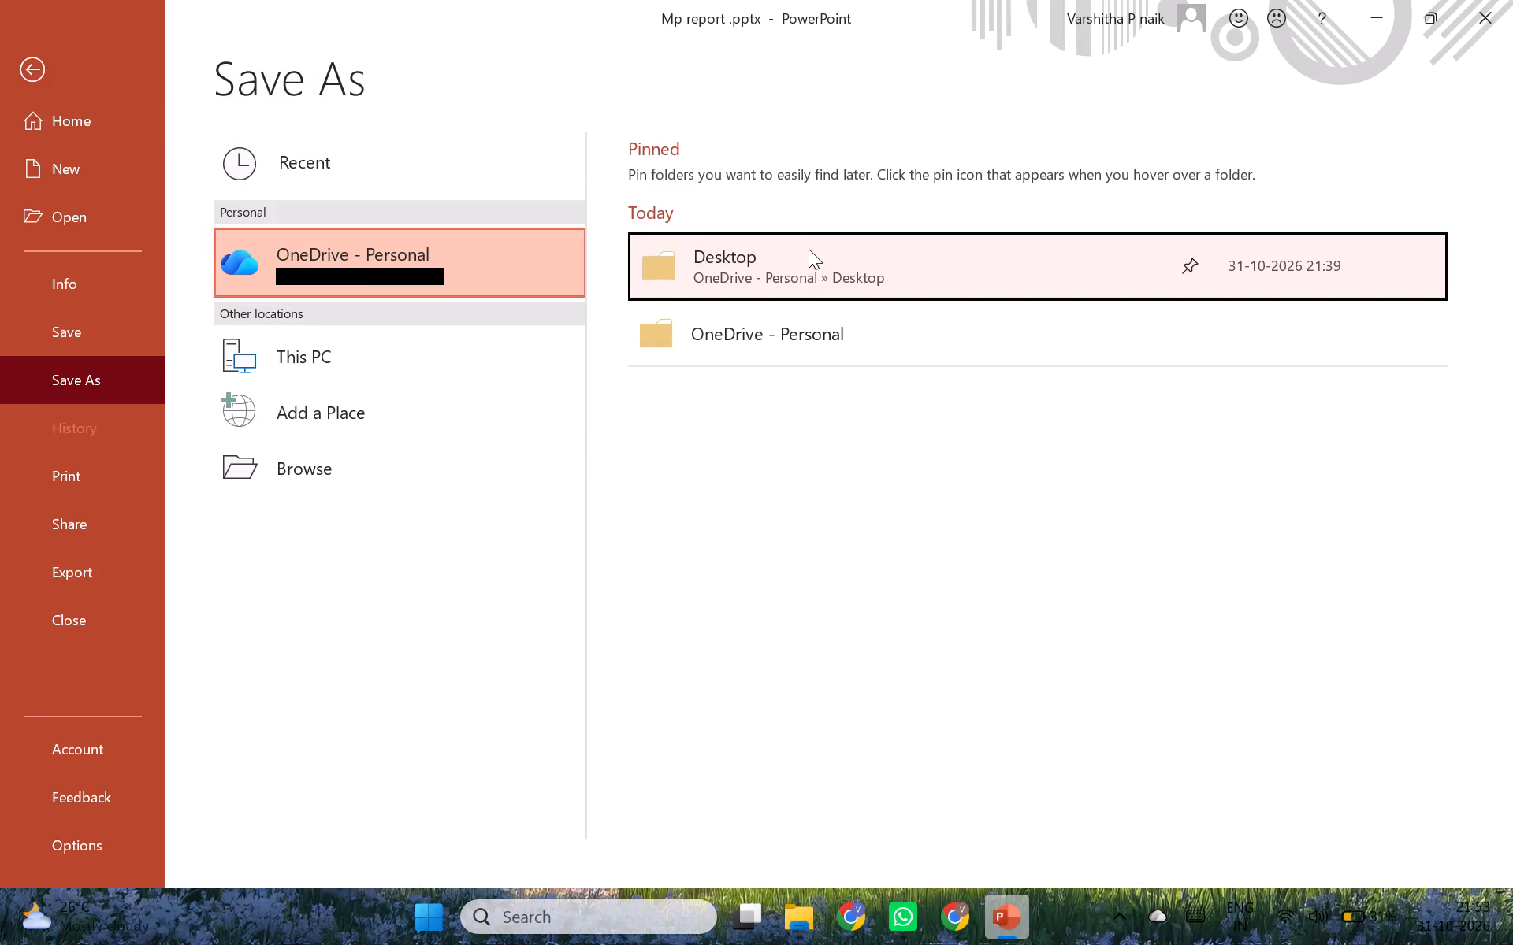
{"action": "left_click", "coordinate": [779, 261]}
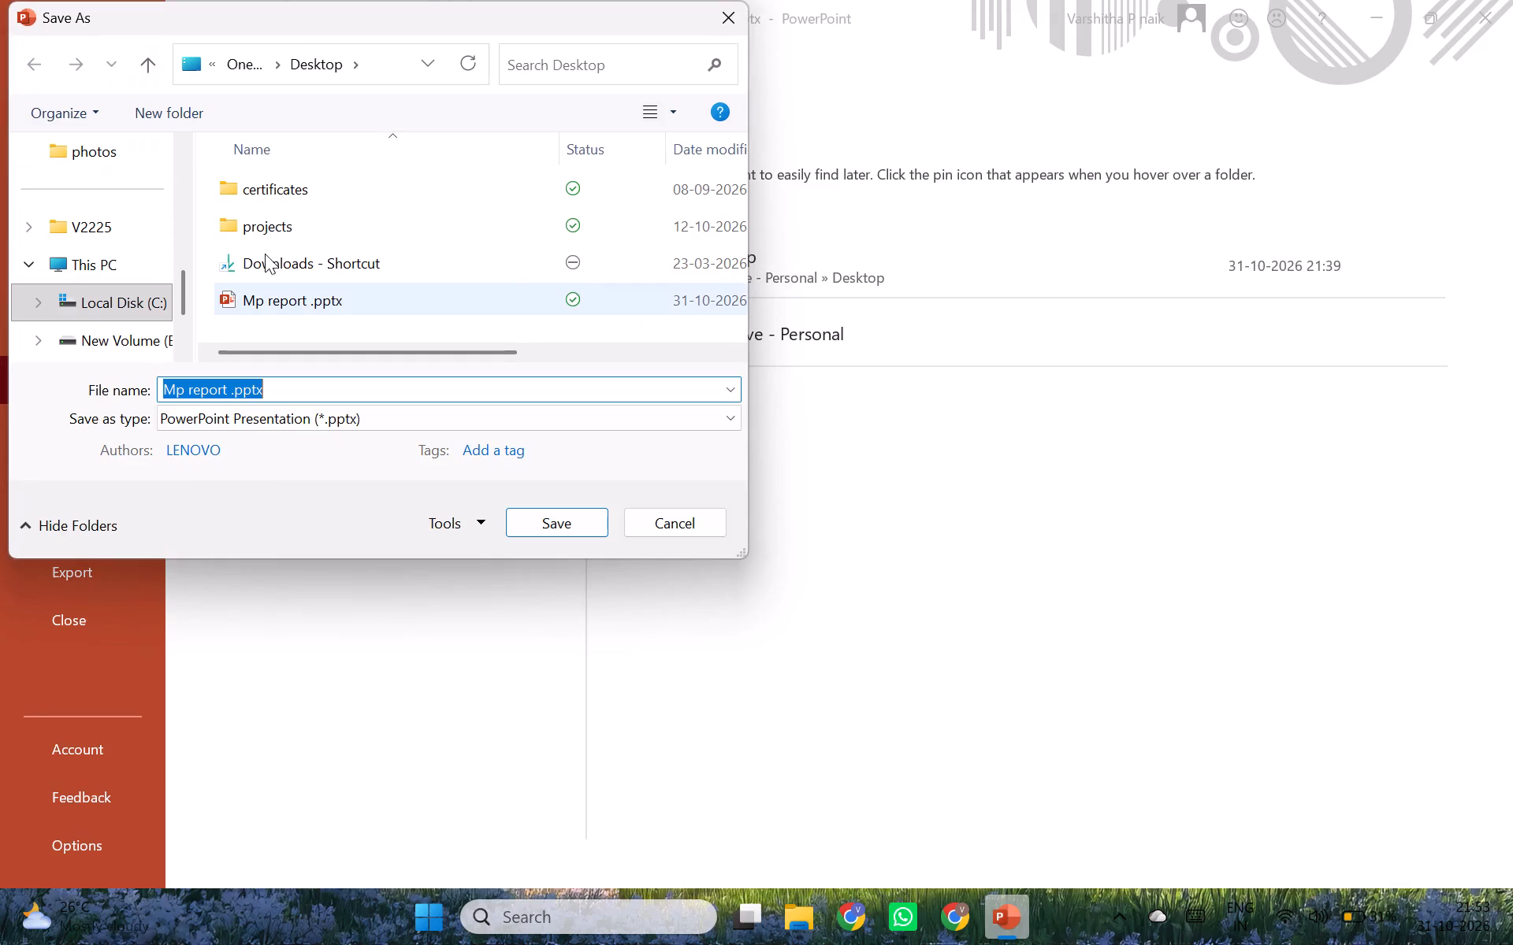
{"action": "scroll", "coordinate": [117, 235], "scroll_direction": "up", "scroll_amount": 1}
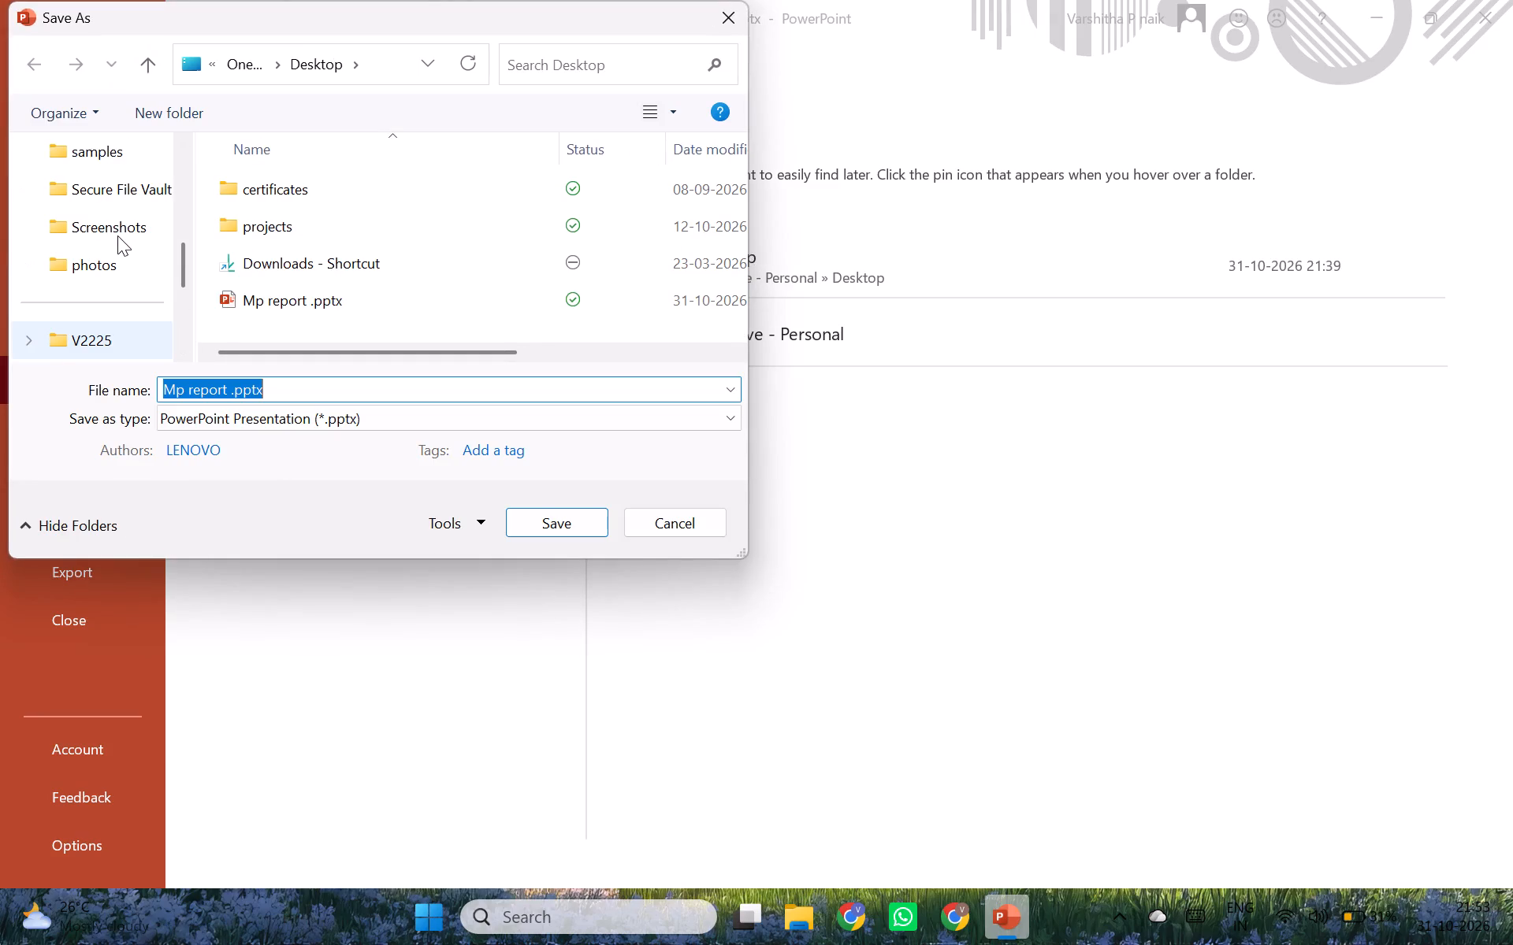
{"action": "scroll", "coordinate": [117, 235], "scroll_direction": "up", "scroll_amount": 1}
{"action": "left_click", "coordinate": [106, 348]}
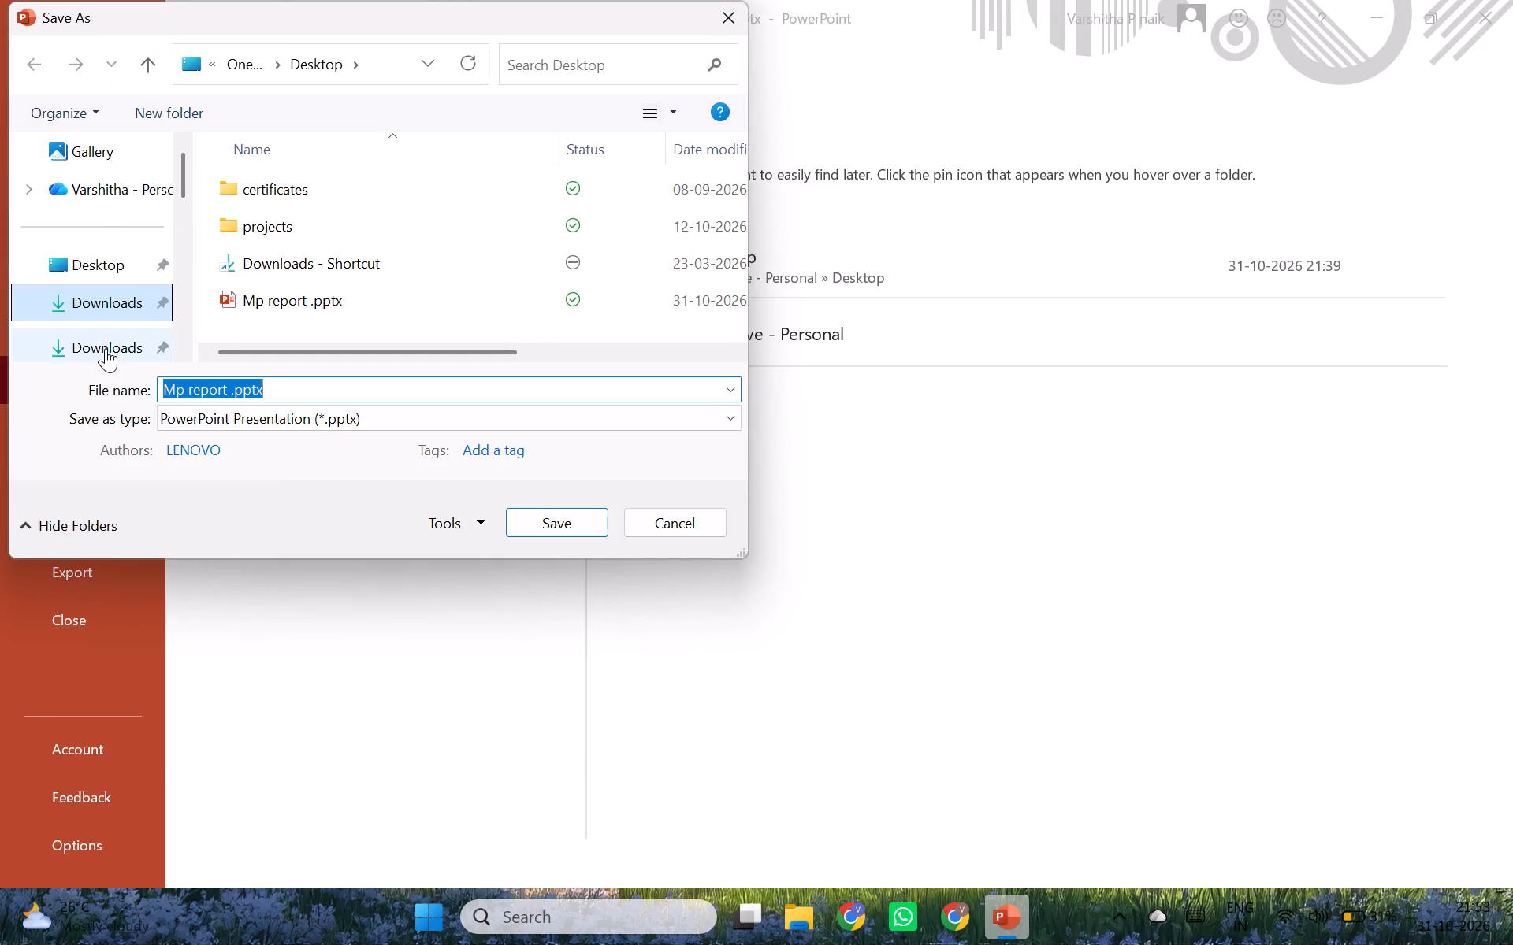
{"action": "left_click", "coordinate": [564, 516]}
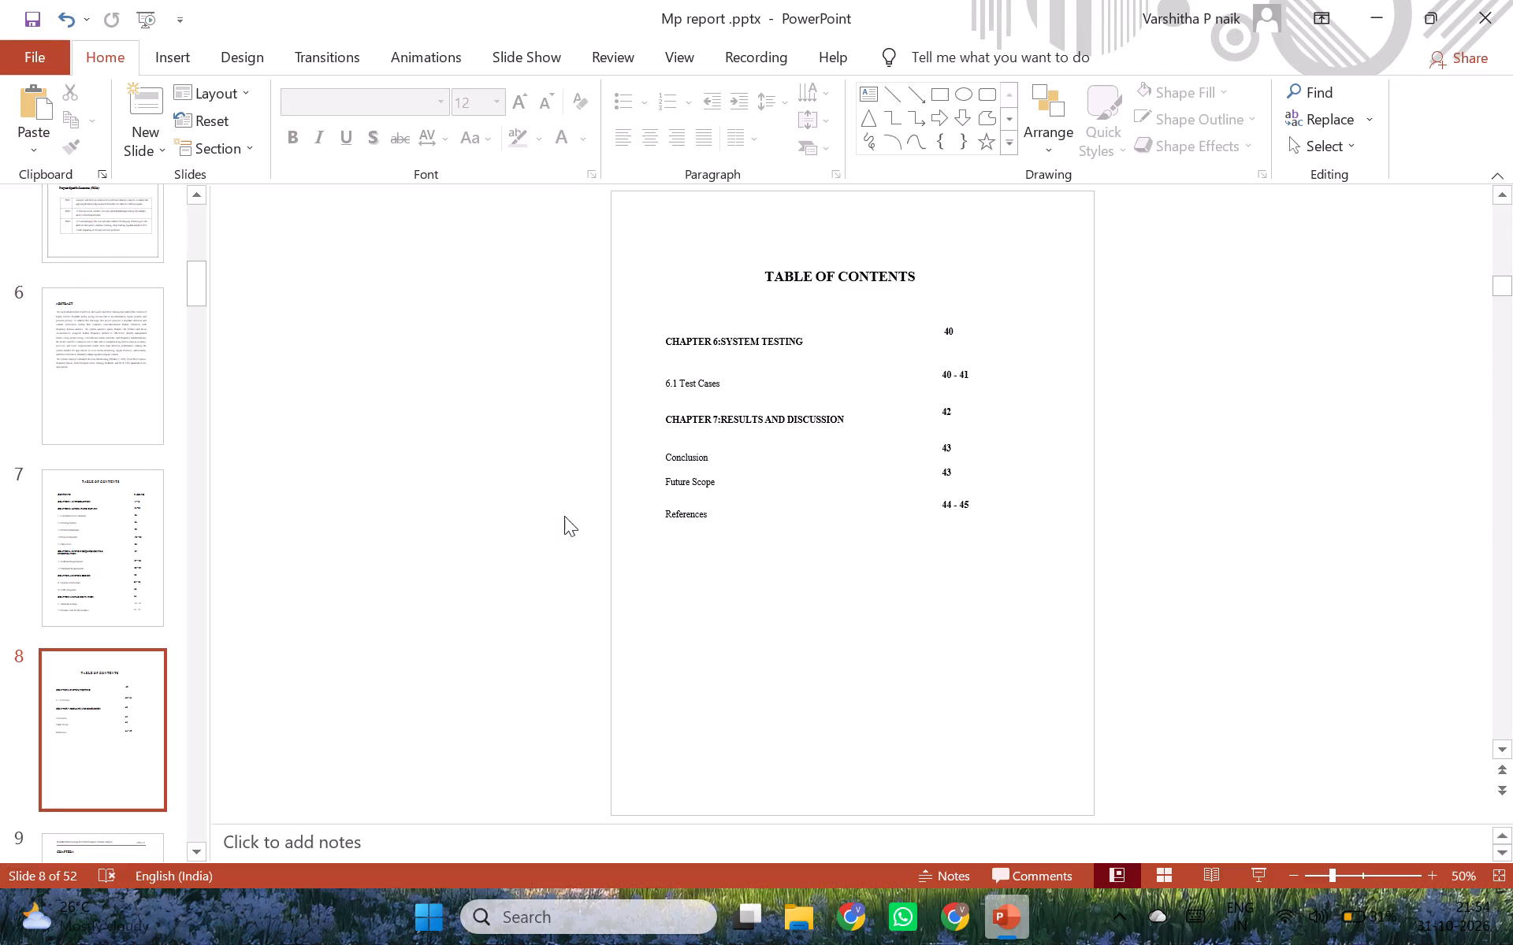
{"action": "left_click", "coordinate": [798, 917]}
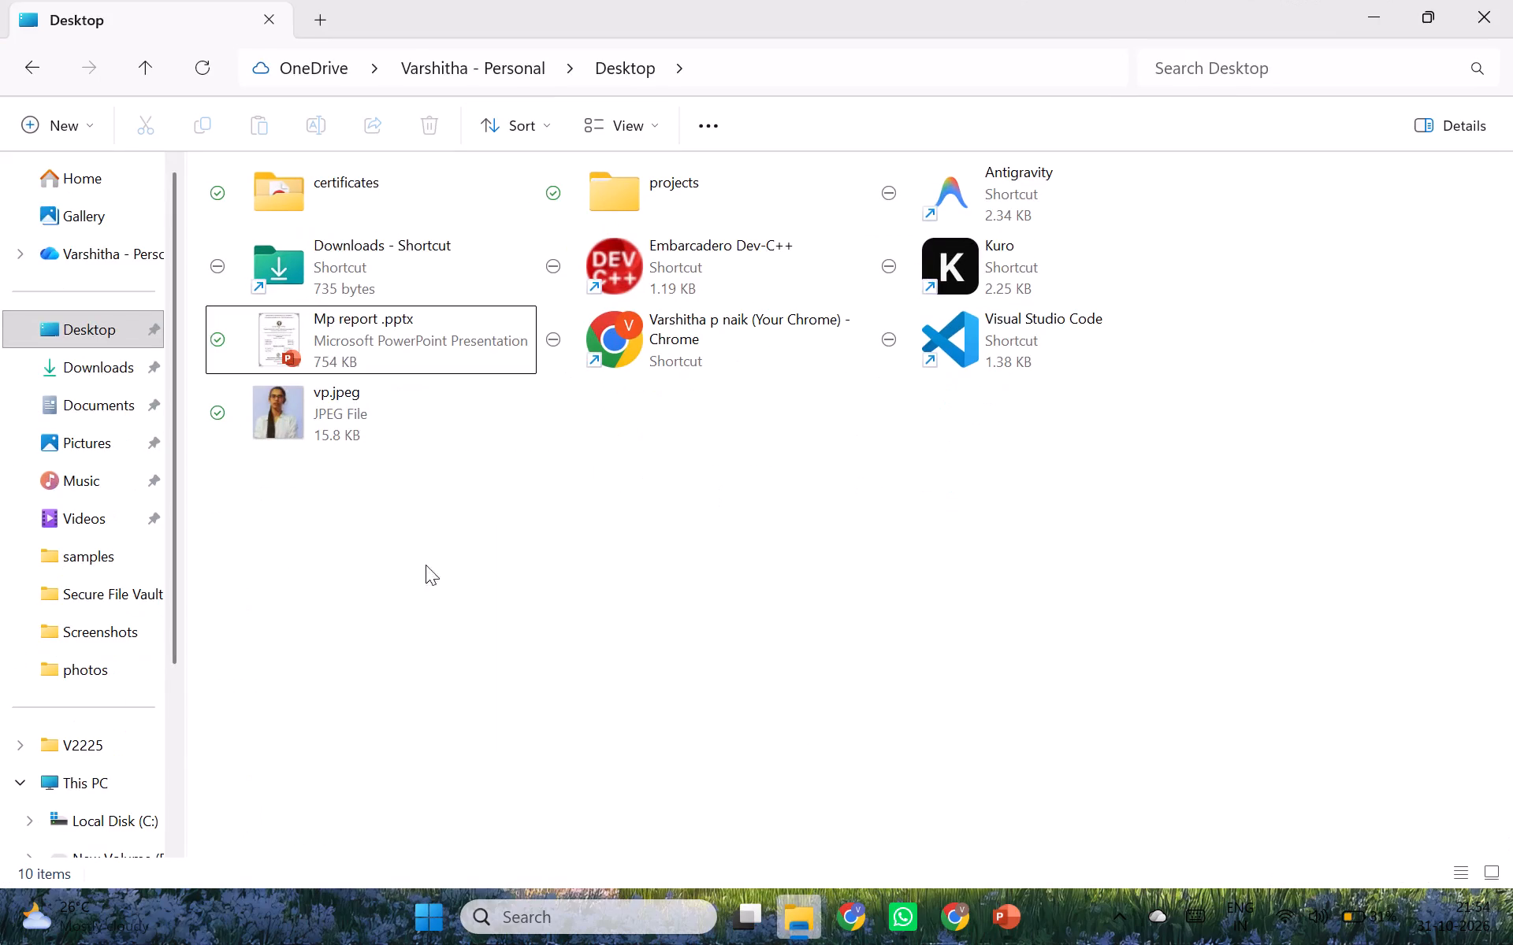
{"action": "left_click", "coordinate": [122, 370]}
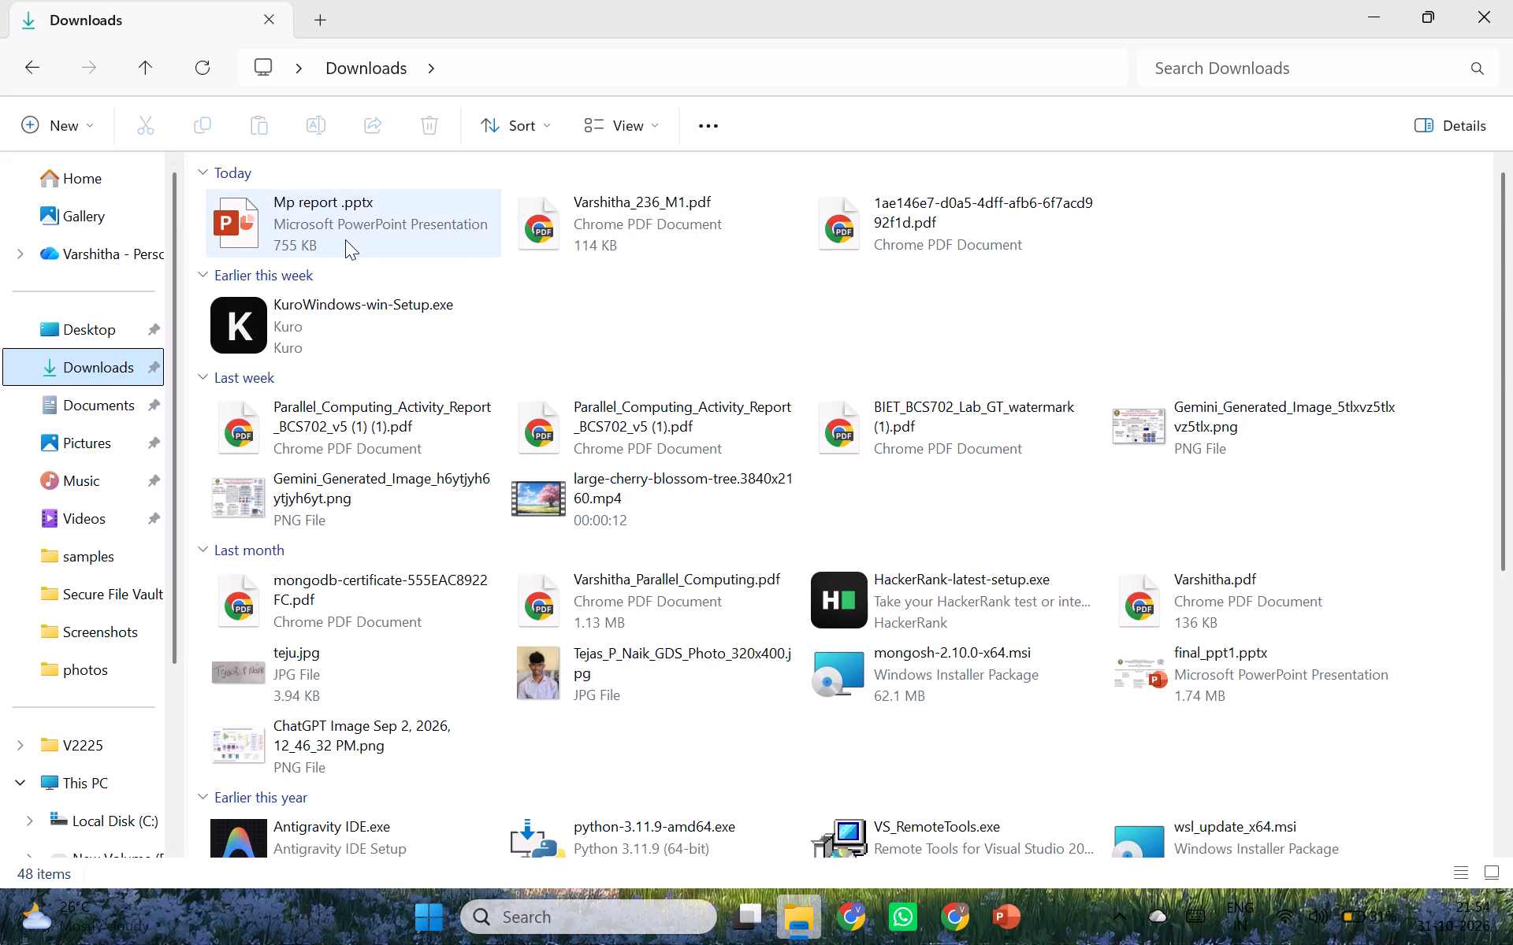
In Chrome, search for i love pdf in a new tab and open the iLovePDF website.
{"action": "left_click", "coordinate": [858, 930]}
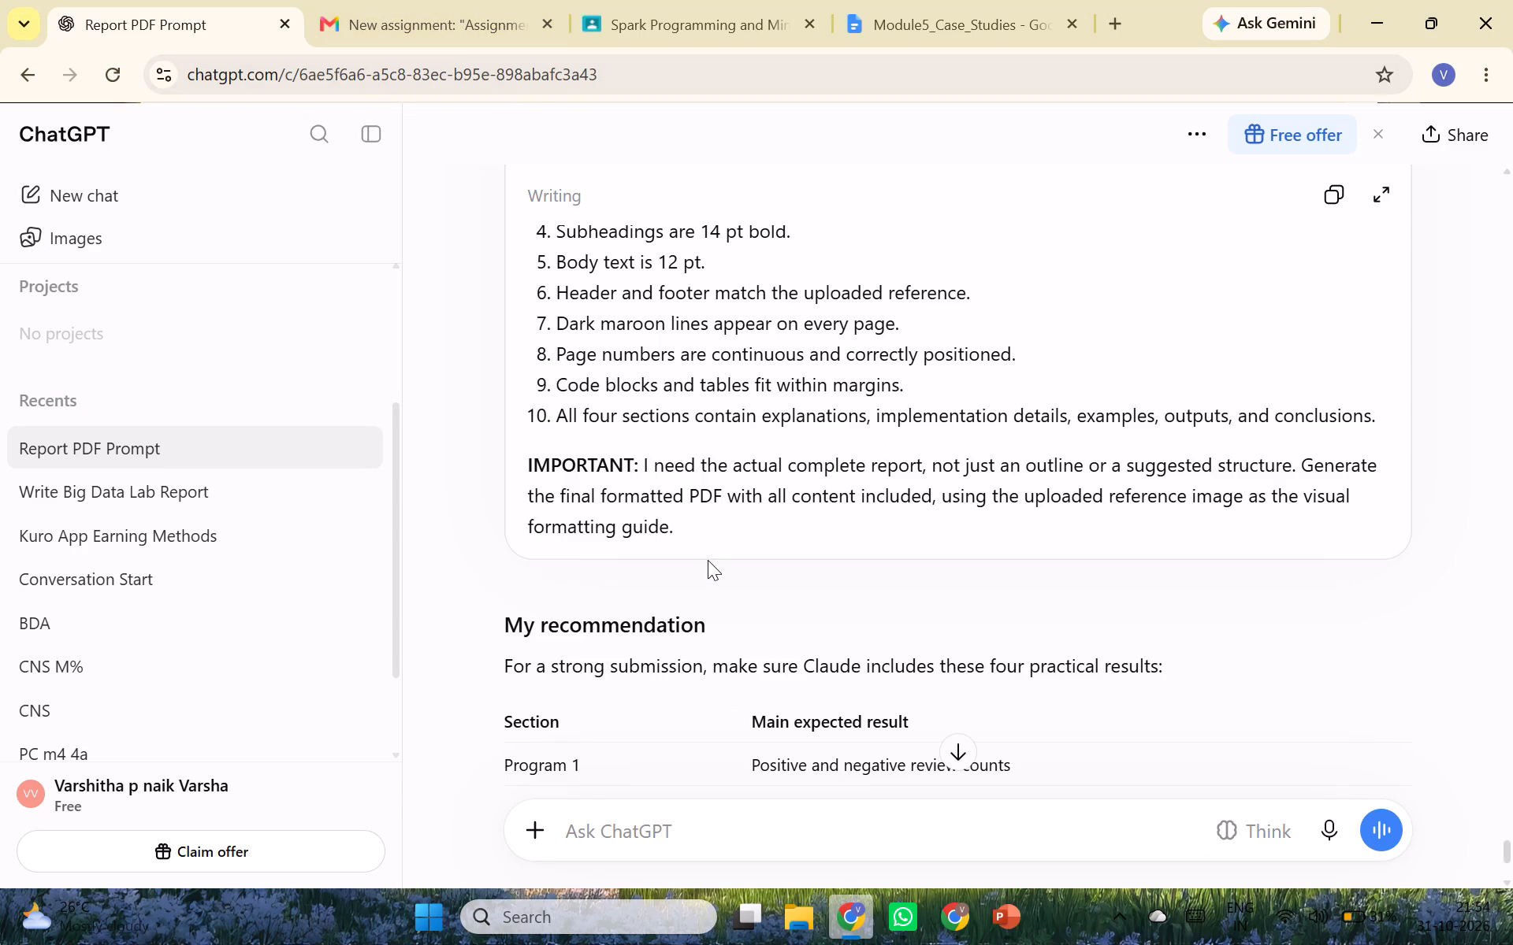
{"action": "left_click", "coordinate": [1109, 21]}
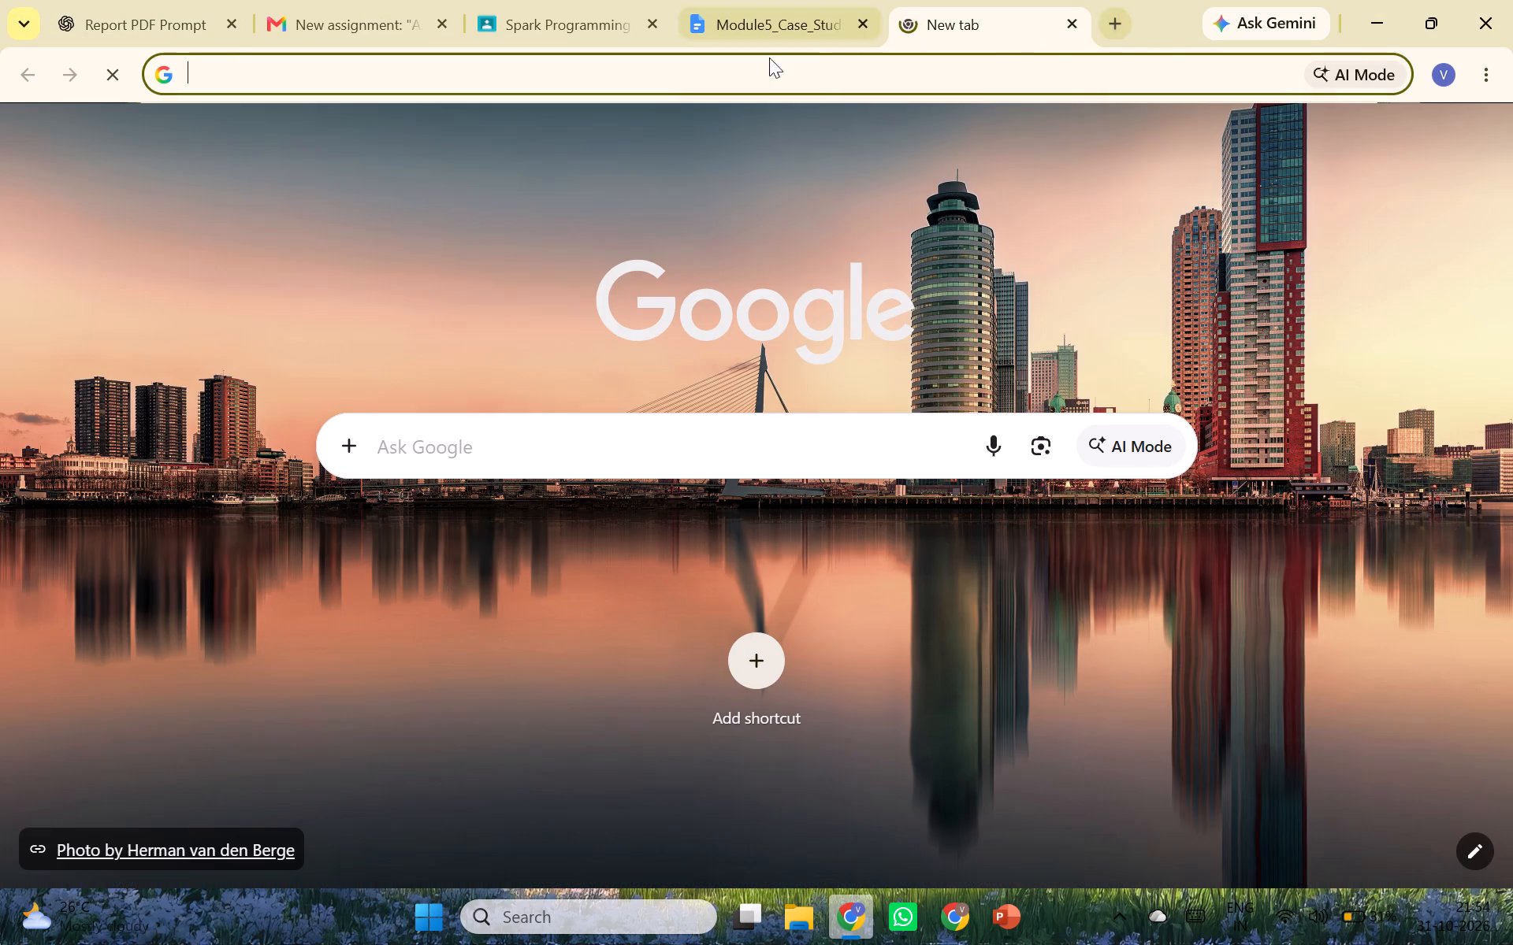
{"action": "left_click", "coordinate": [730, 68]}
{"action": "type", "text": "i lo"}
{"action": "left_click", "coordinate": [319, 121]}
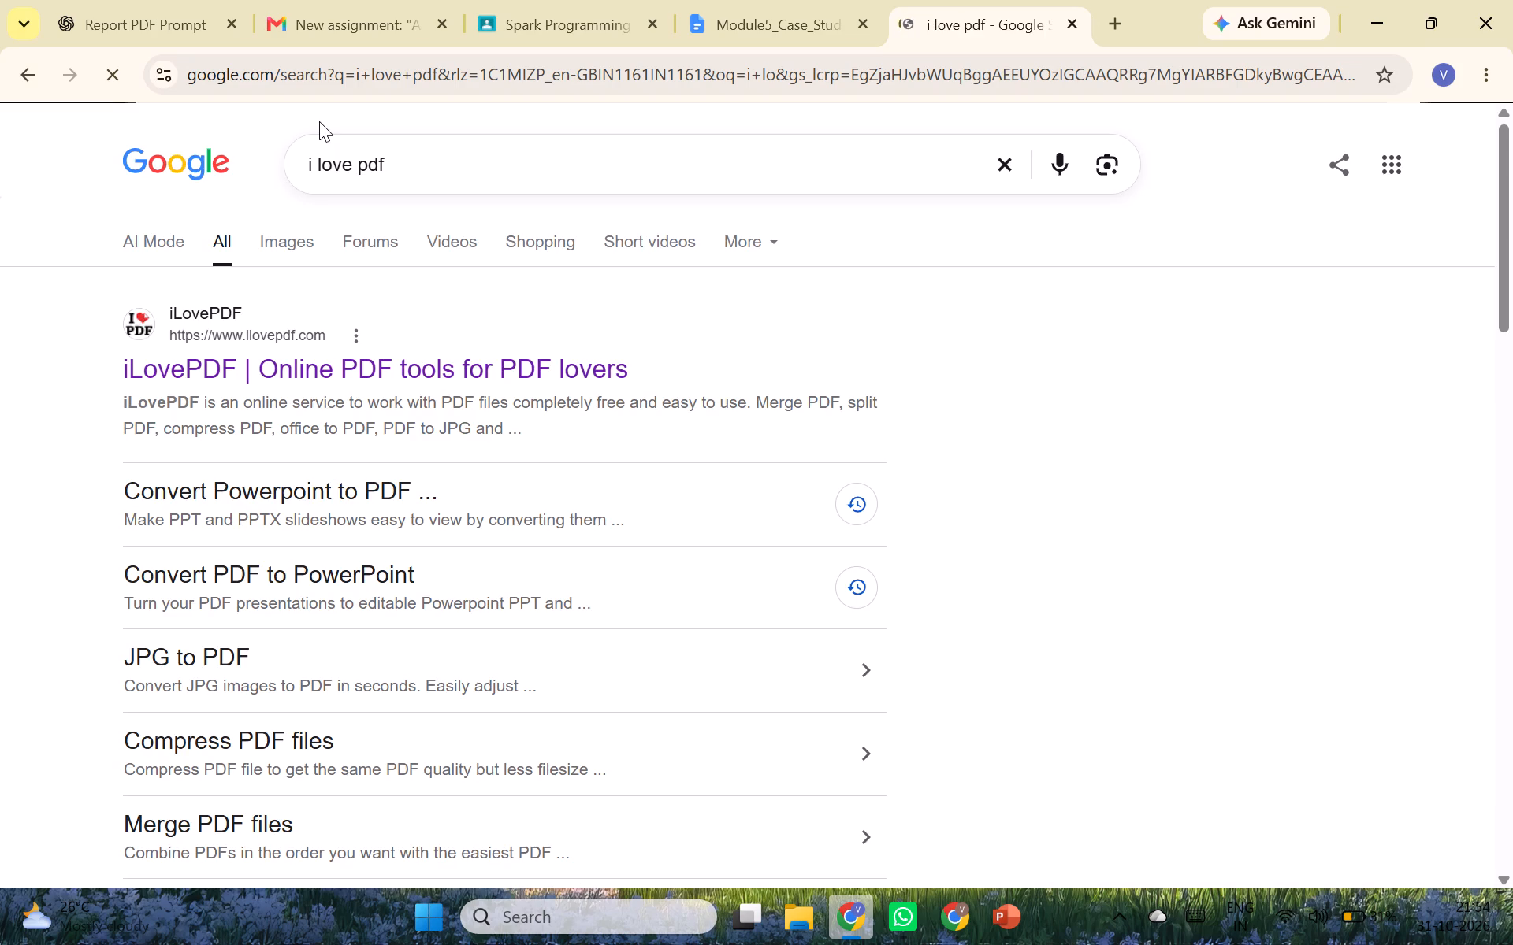
{"action": "left_click", "coordinate": [393, 362]}
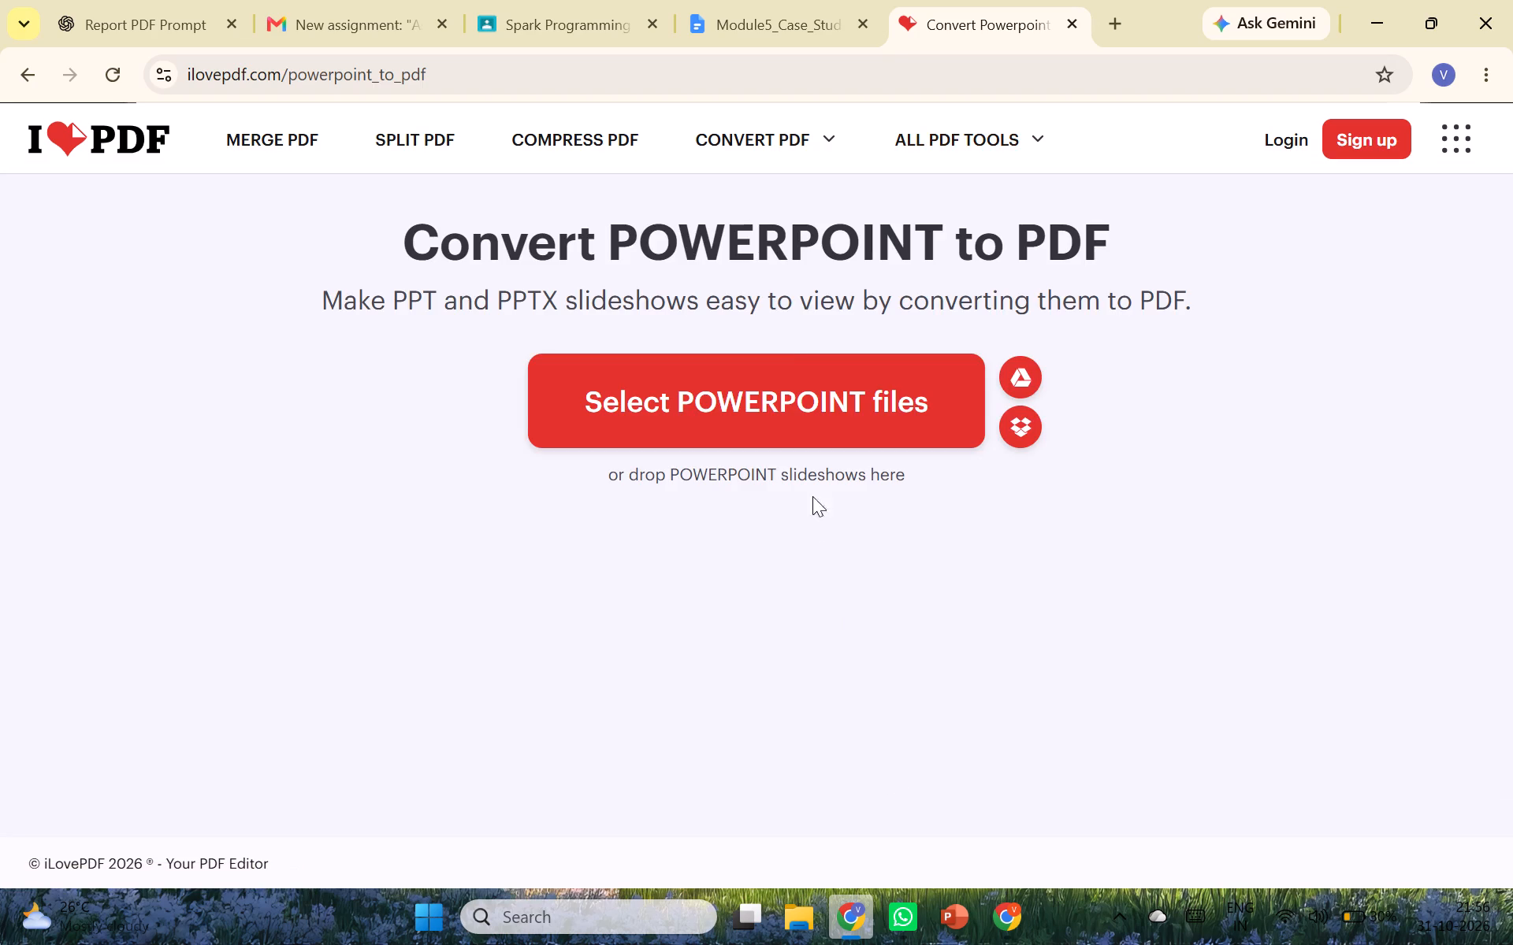
{"action": "left_click", "coordinate": [753, 393]}
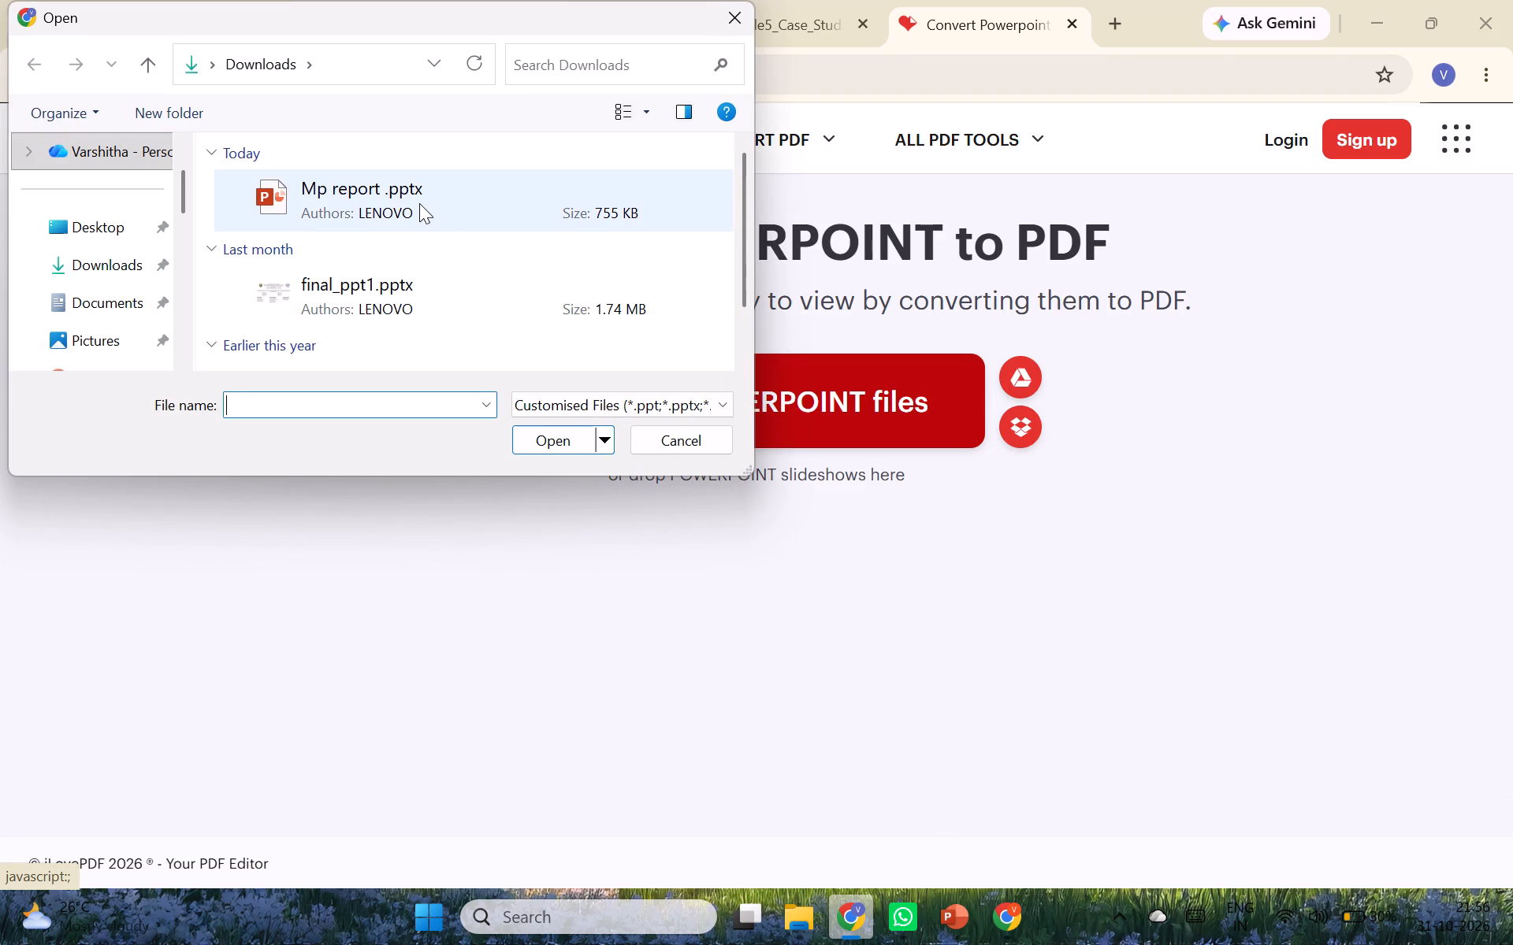
{"action": "left_click", "coordinate": [93, 272]}
{"action": "left_click", "coordinate": [352, 225]}
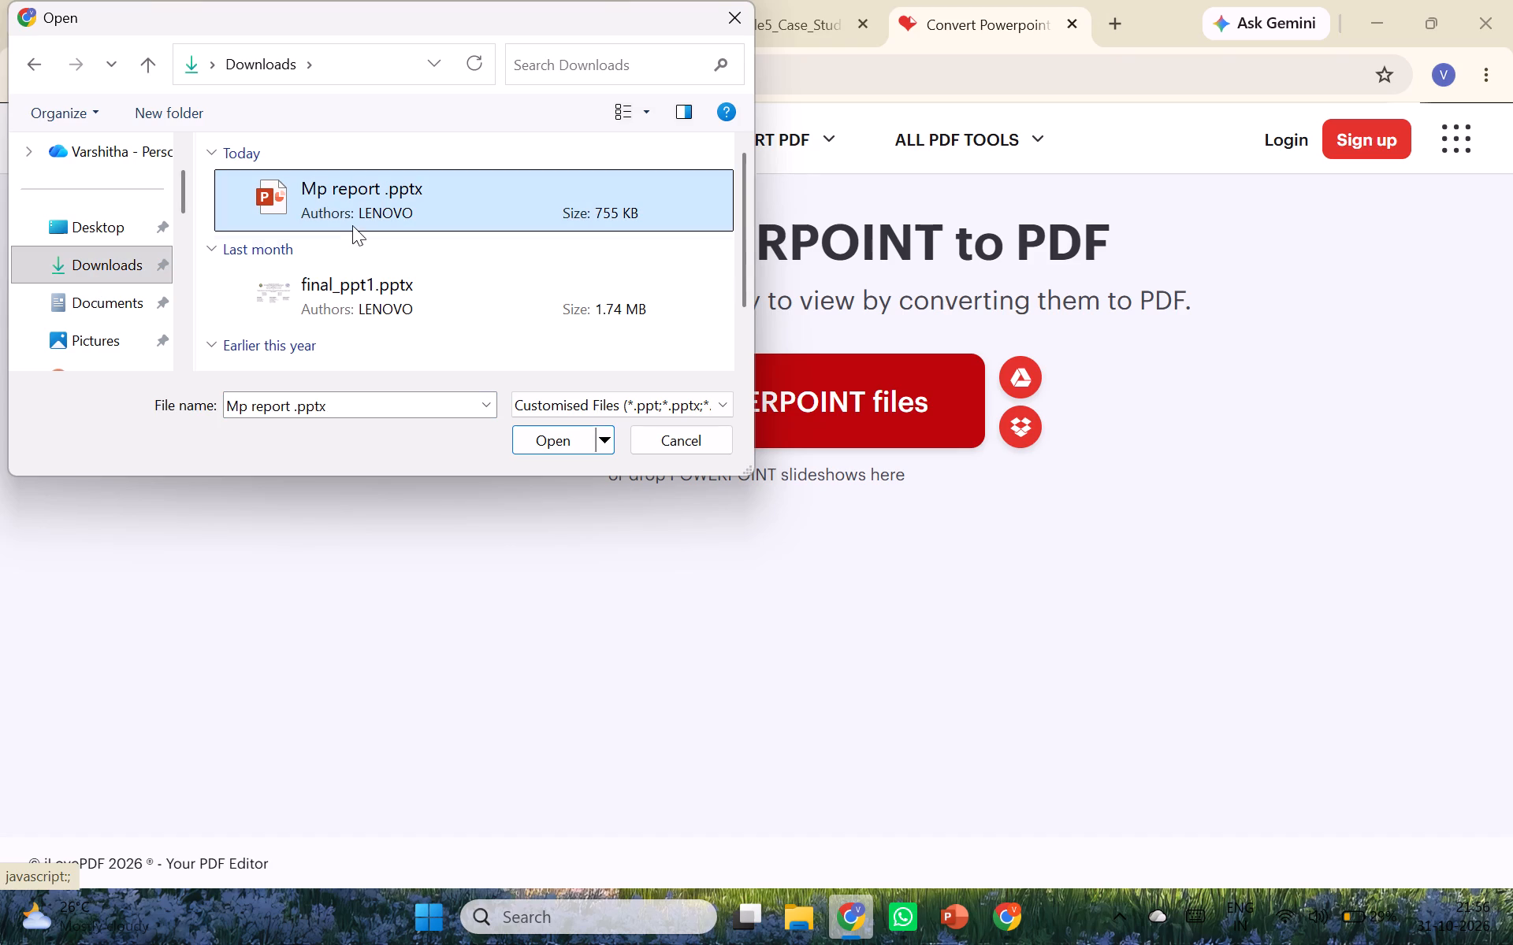
{"action": "left_click", "coordinate": [544, 447]}
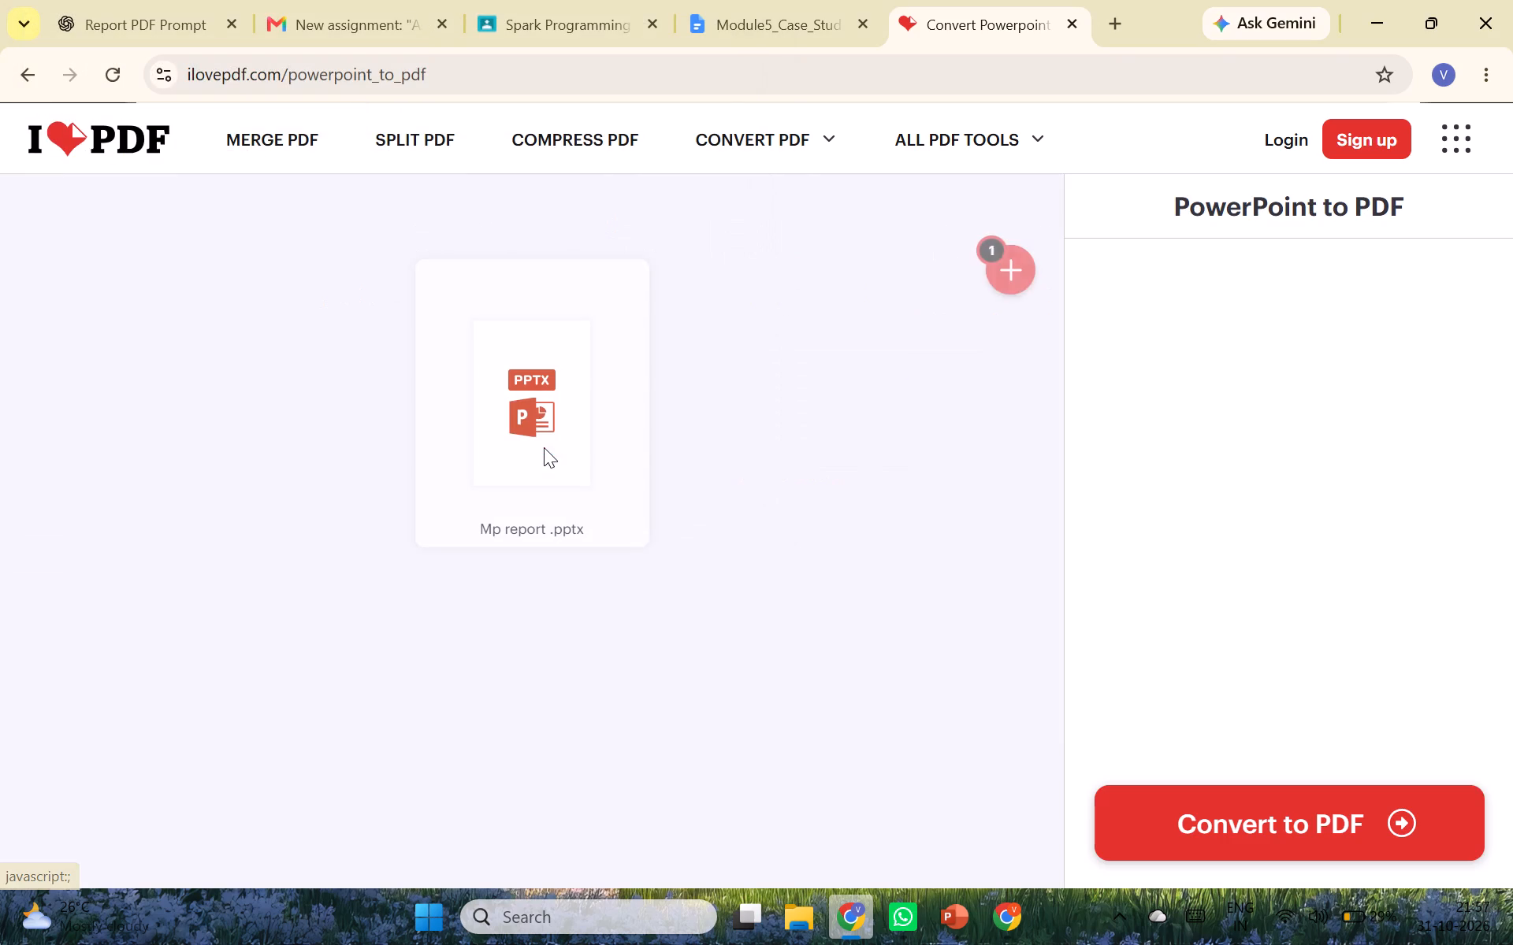
Convert Mp report .pptx to PDF and download the converted file.
{"action": "left_click", "coordinate": [1277, 838]}
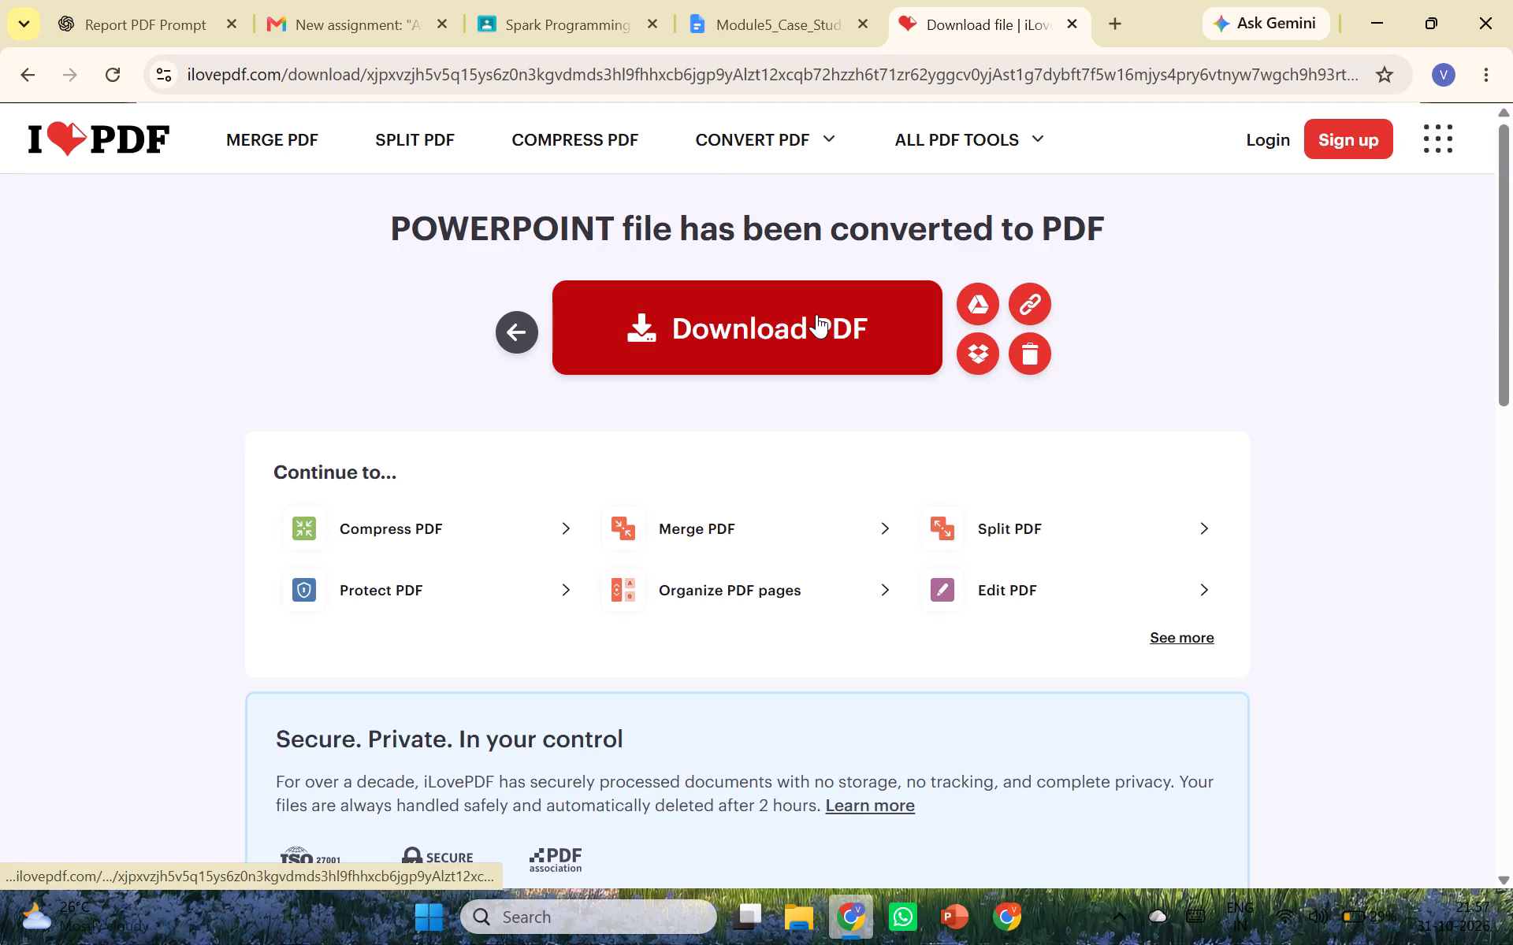
{"action": "left_click", "coordinate": [816, 314]}
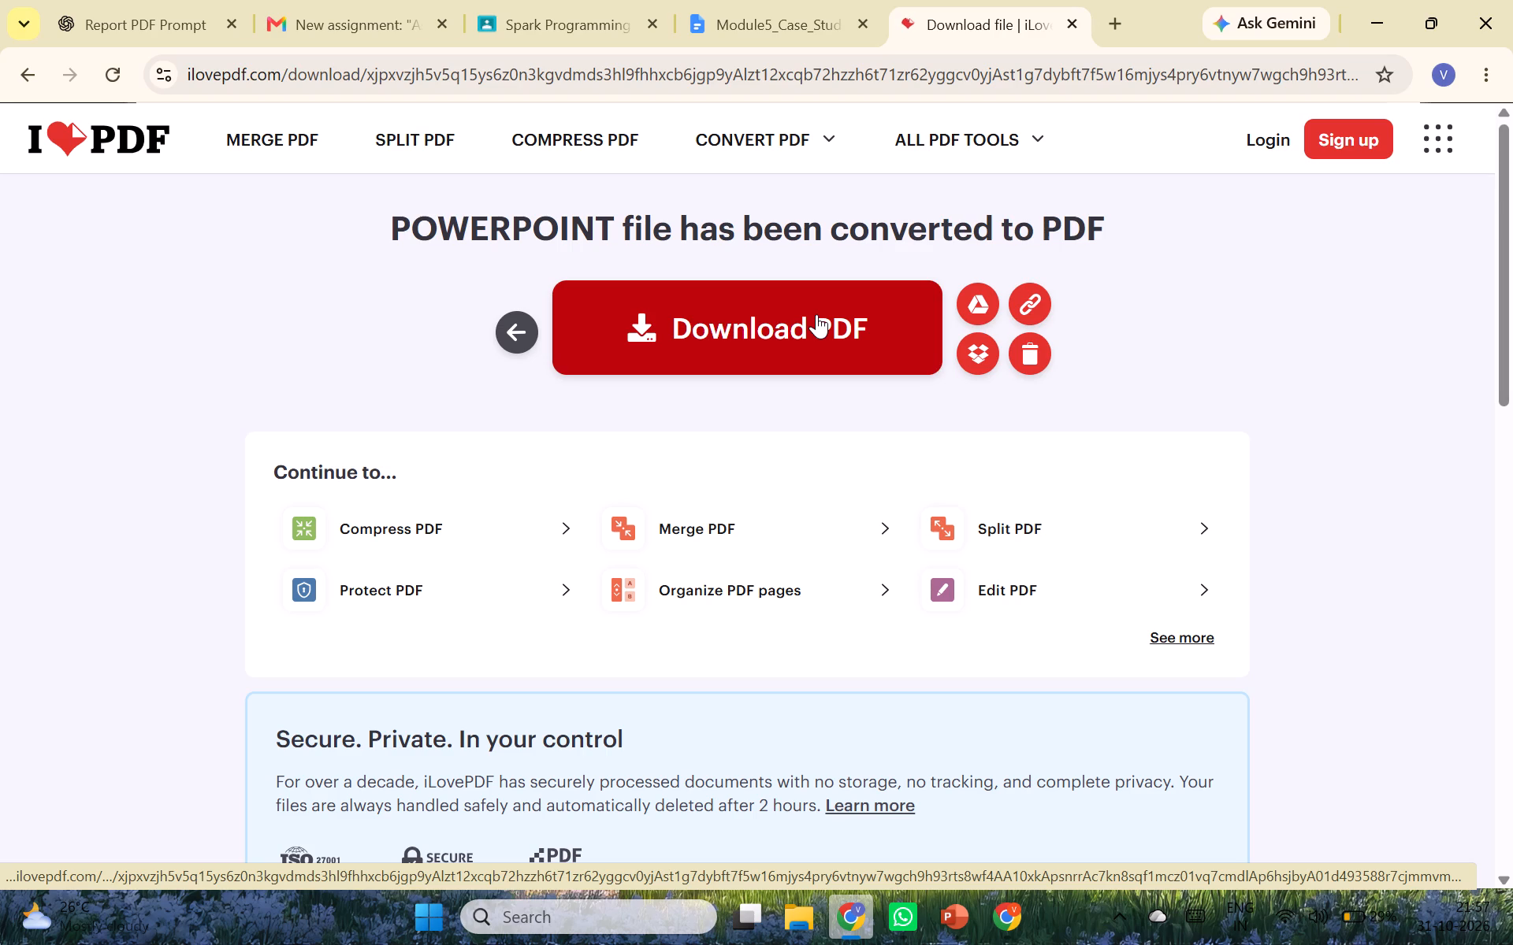